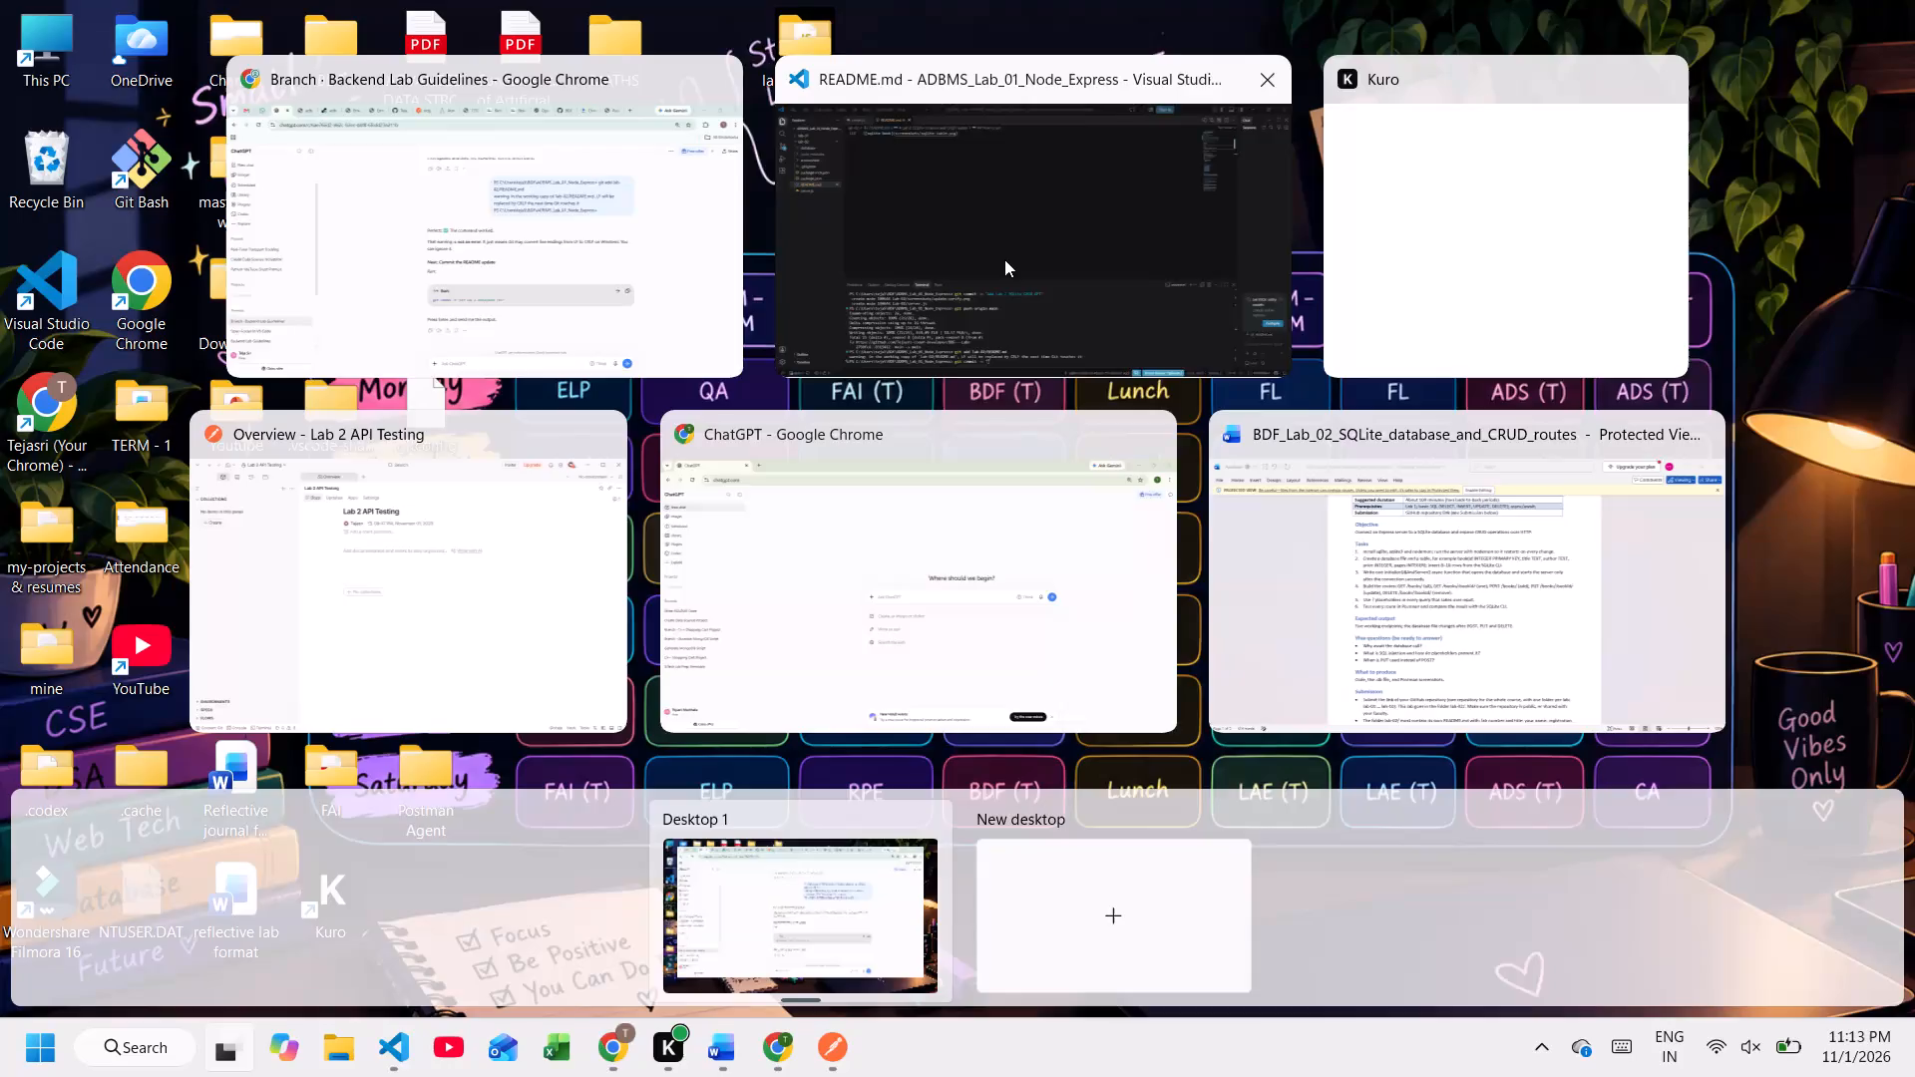
{"action": "left_click", "coordinate": [1004, 259]}
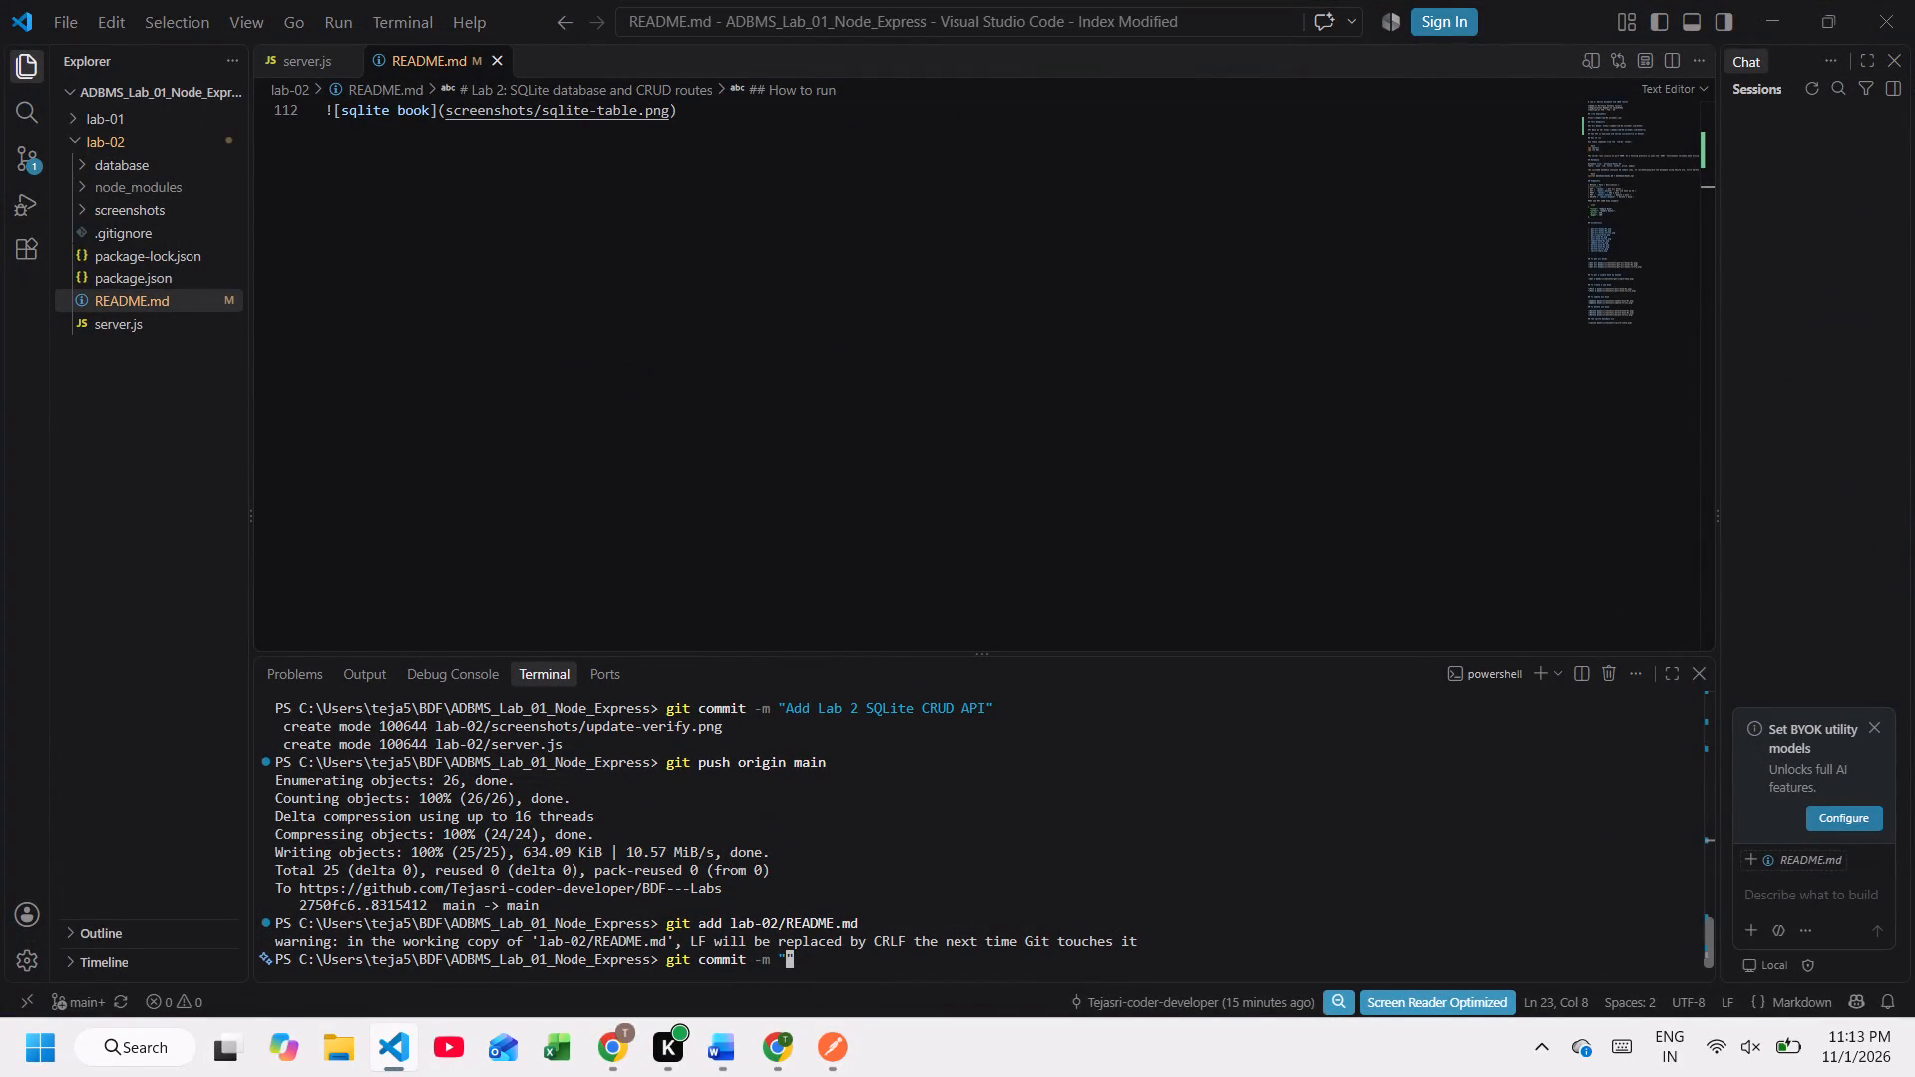
{"action": "key", "text": "ctrl+v"}
{"action": "key", "text": "Right"}
{"action": "key", "text": "Left"}
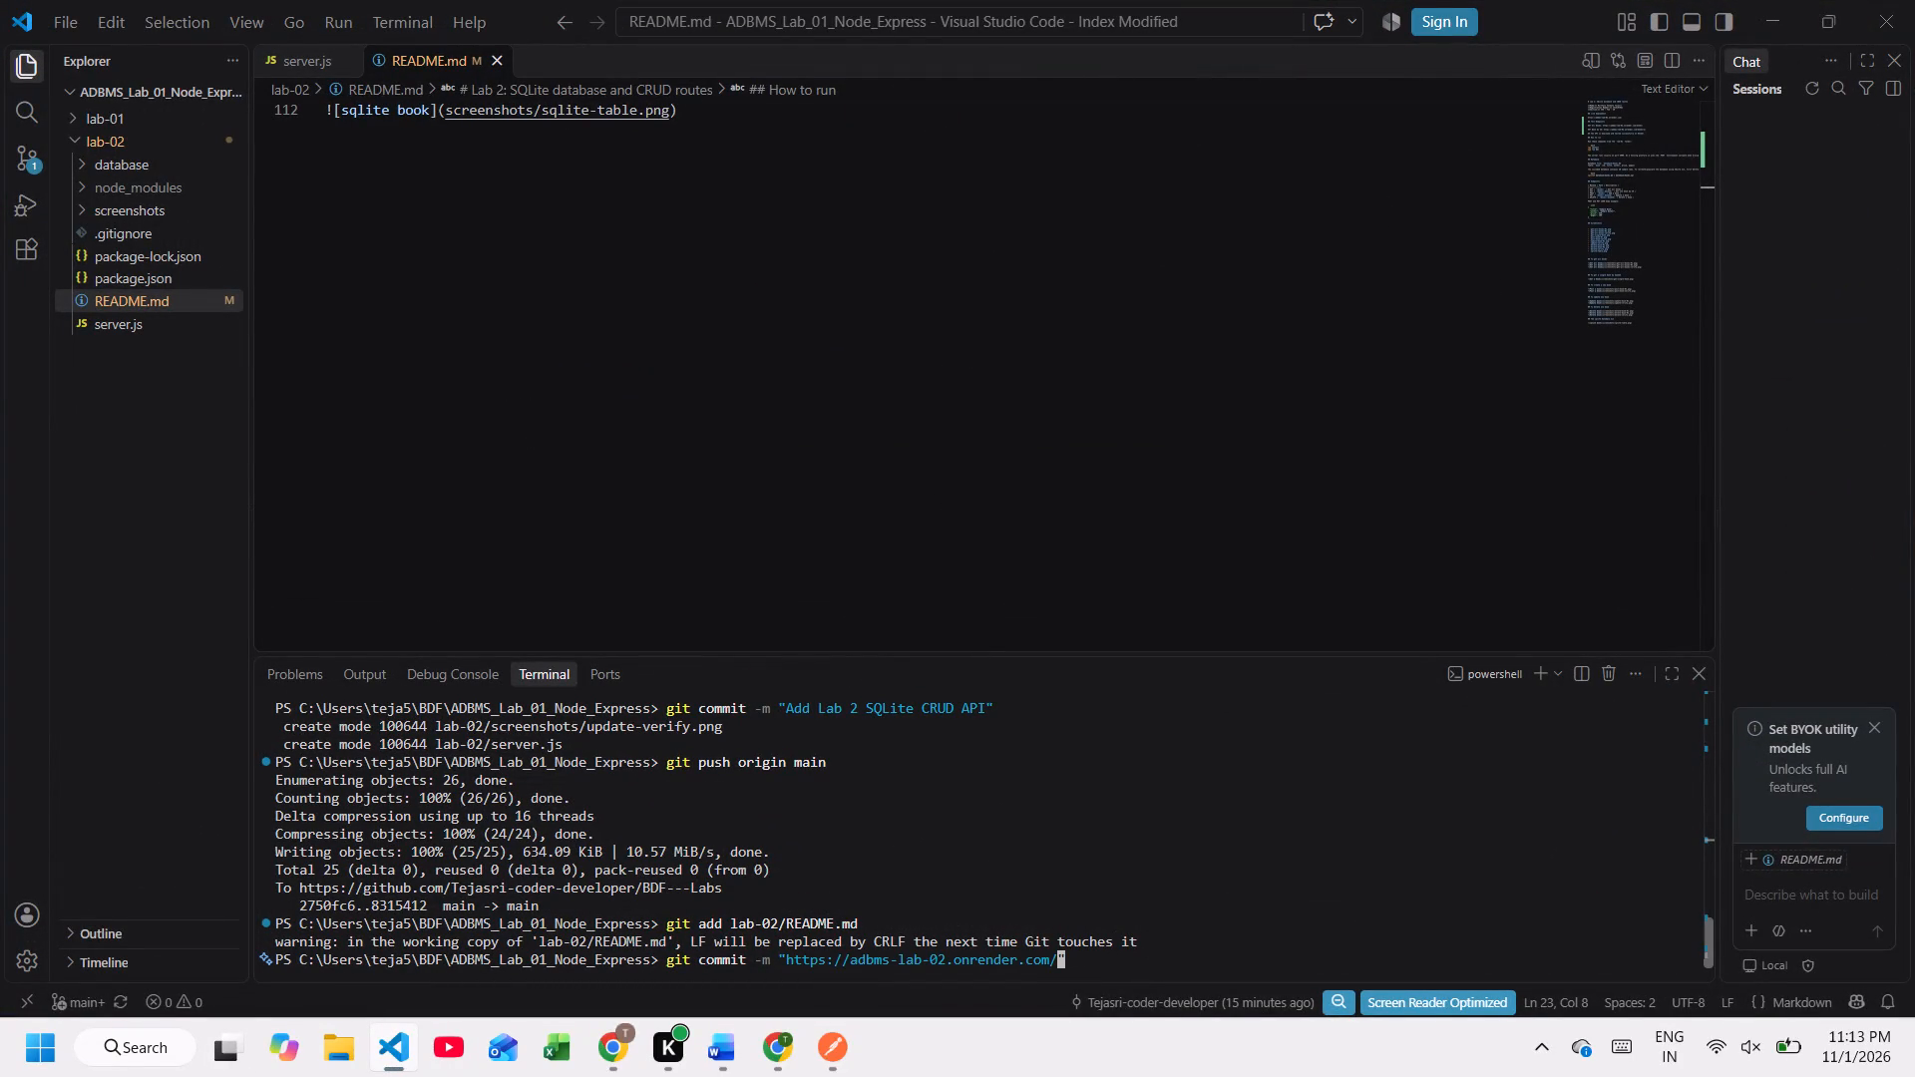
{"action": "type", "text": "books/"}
Copy the books URL from the commit message and load it in Chrome in the tab holding the bare adbms-lab-02.onrender.com address.
{"action": "left_click_drag", "start_coordinate": [786, 956], "coordinate": [873, 953]}
{"action": "left_click_drag", "start_coordinate": [873, 953], "coordinate": [1104, 963]}
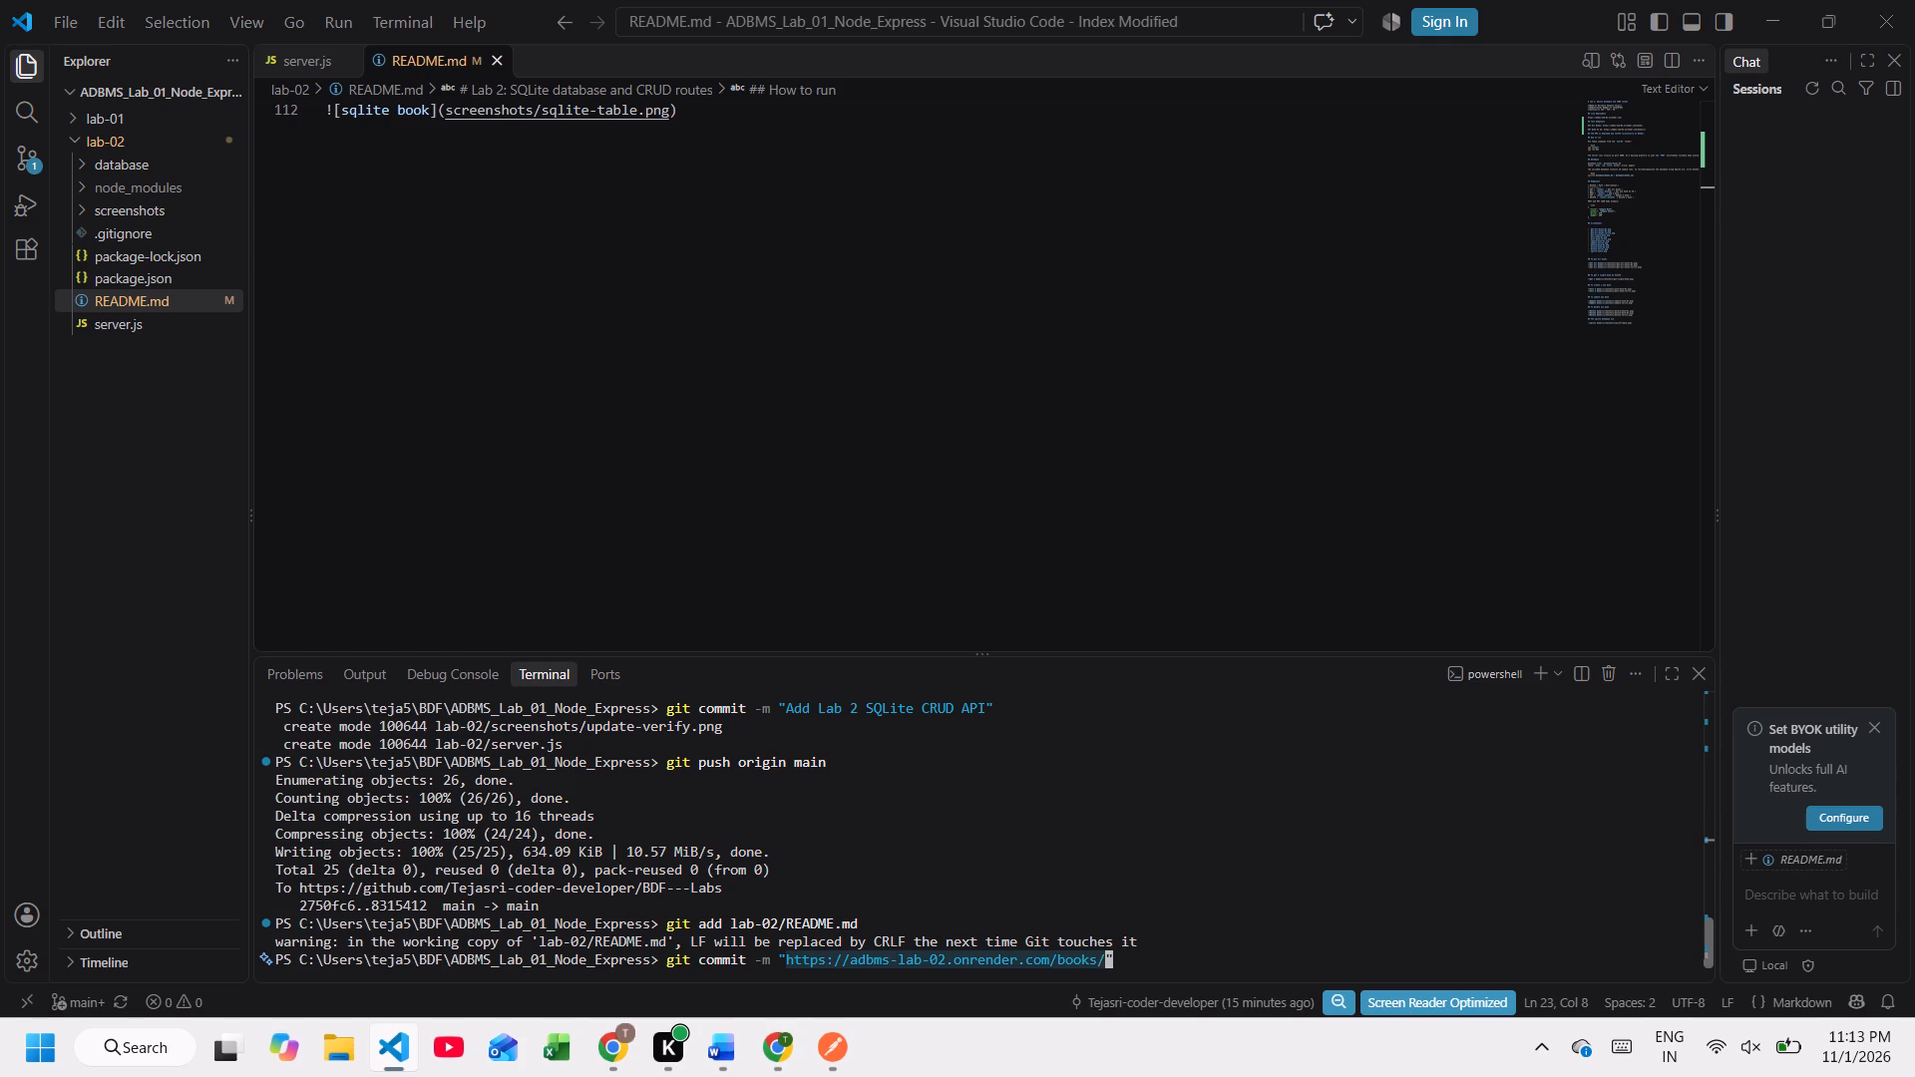
{"action": "left_click_drag", "start_coordinate": [1104, 963], "coordinate": [1102, 960]}
{"action": "key", "text": "ctrl+c"}
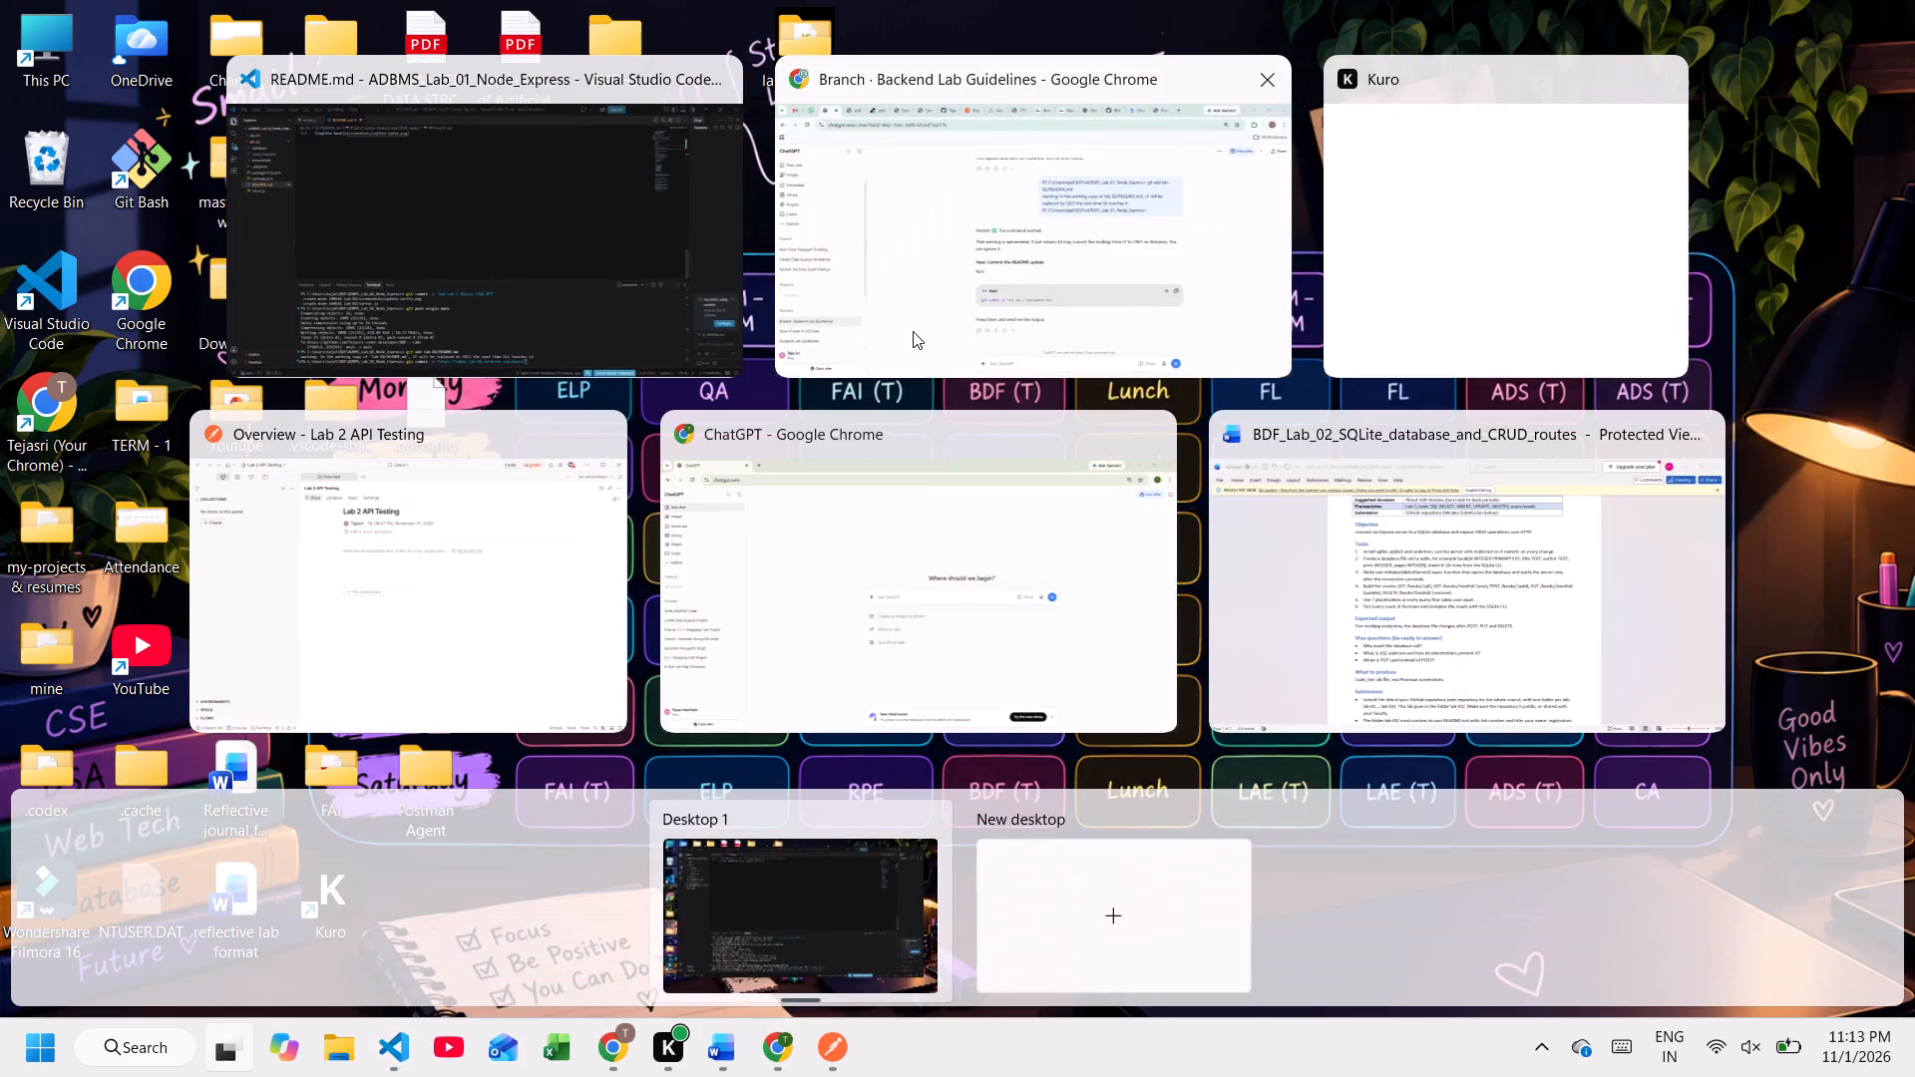
{"action": "left_click", "coordinate": [913, 331]}
{"action": "left_click", "coordinate": [387, 1]}
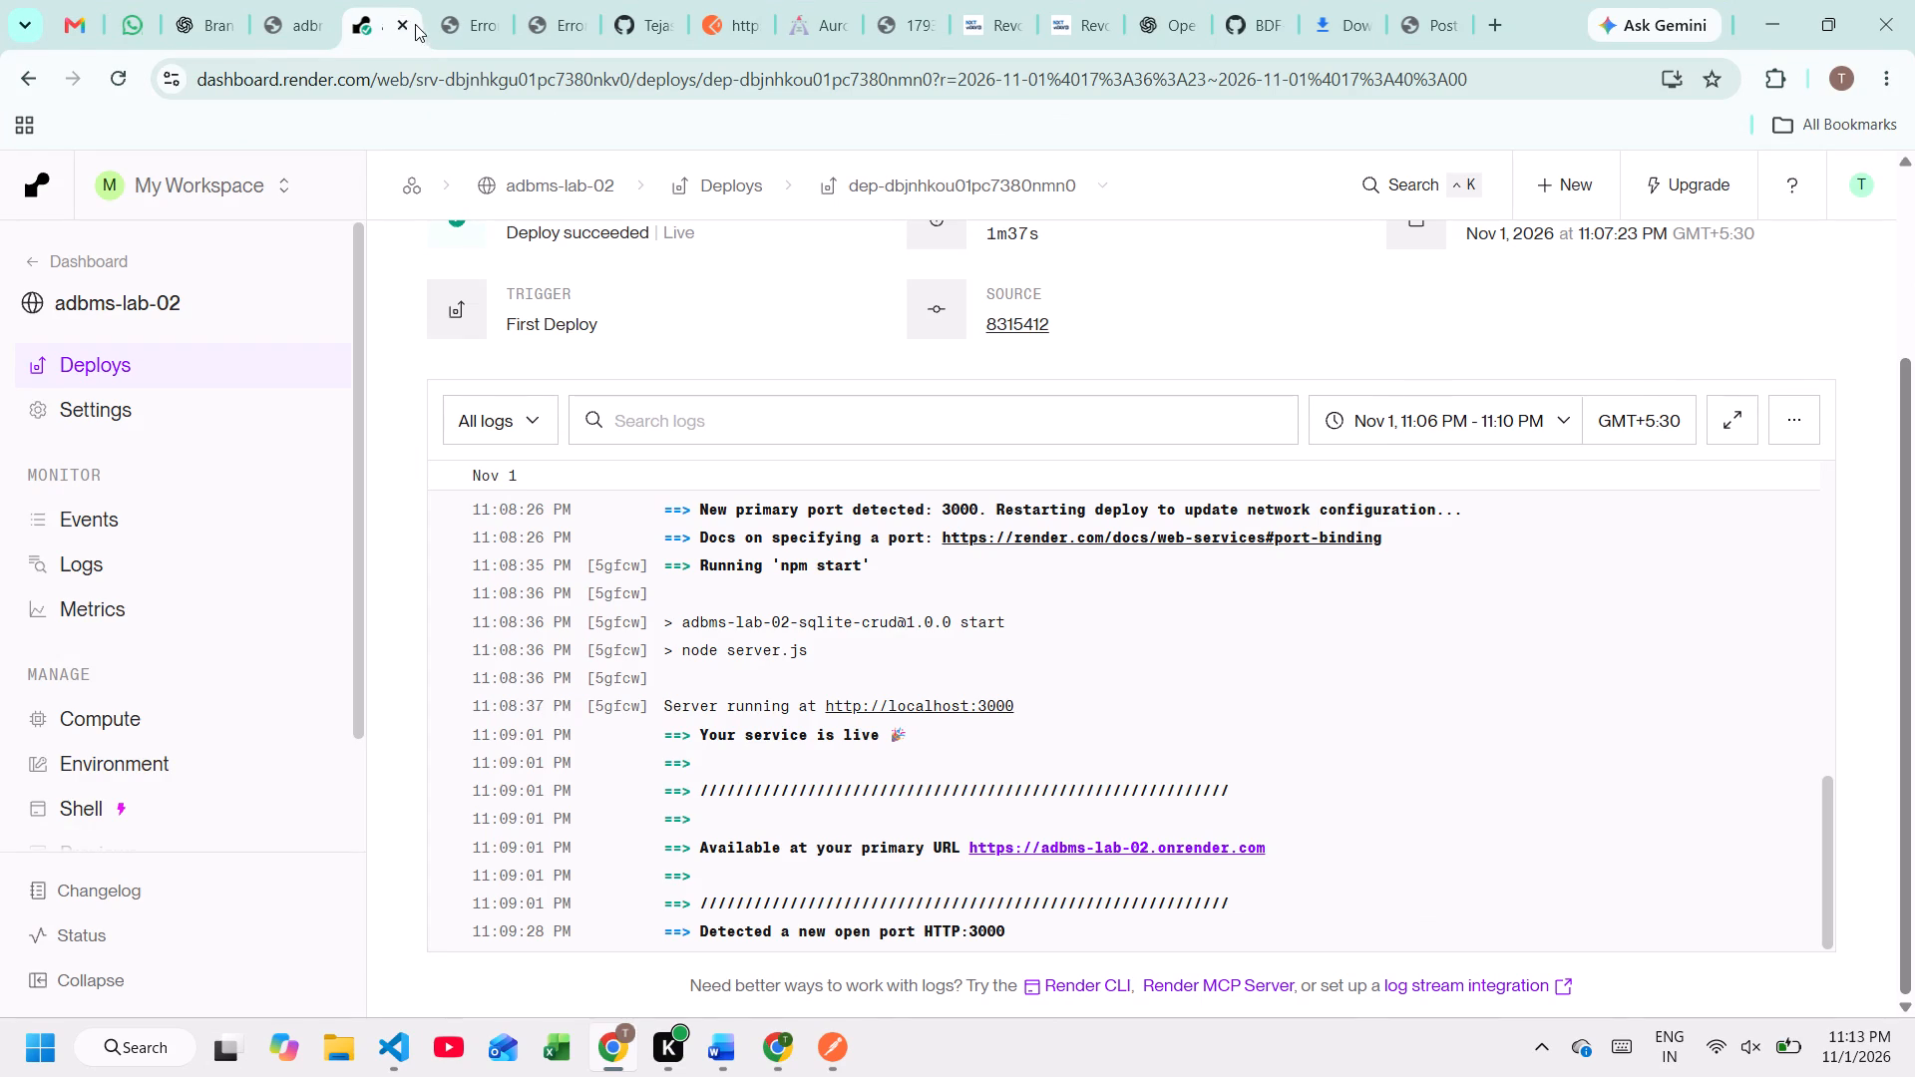
{"action": "left_click", "coordinate": [304, 19]}
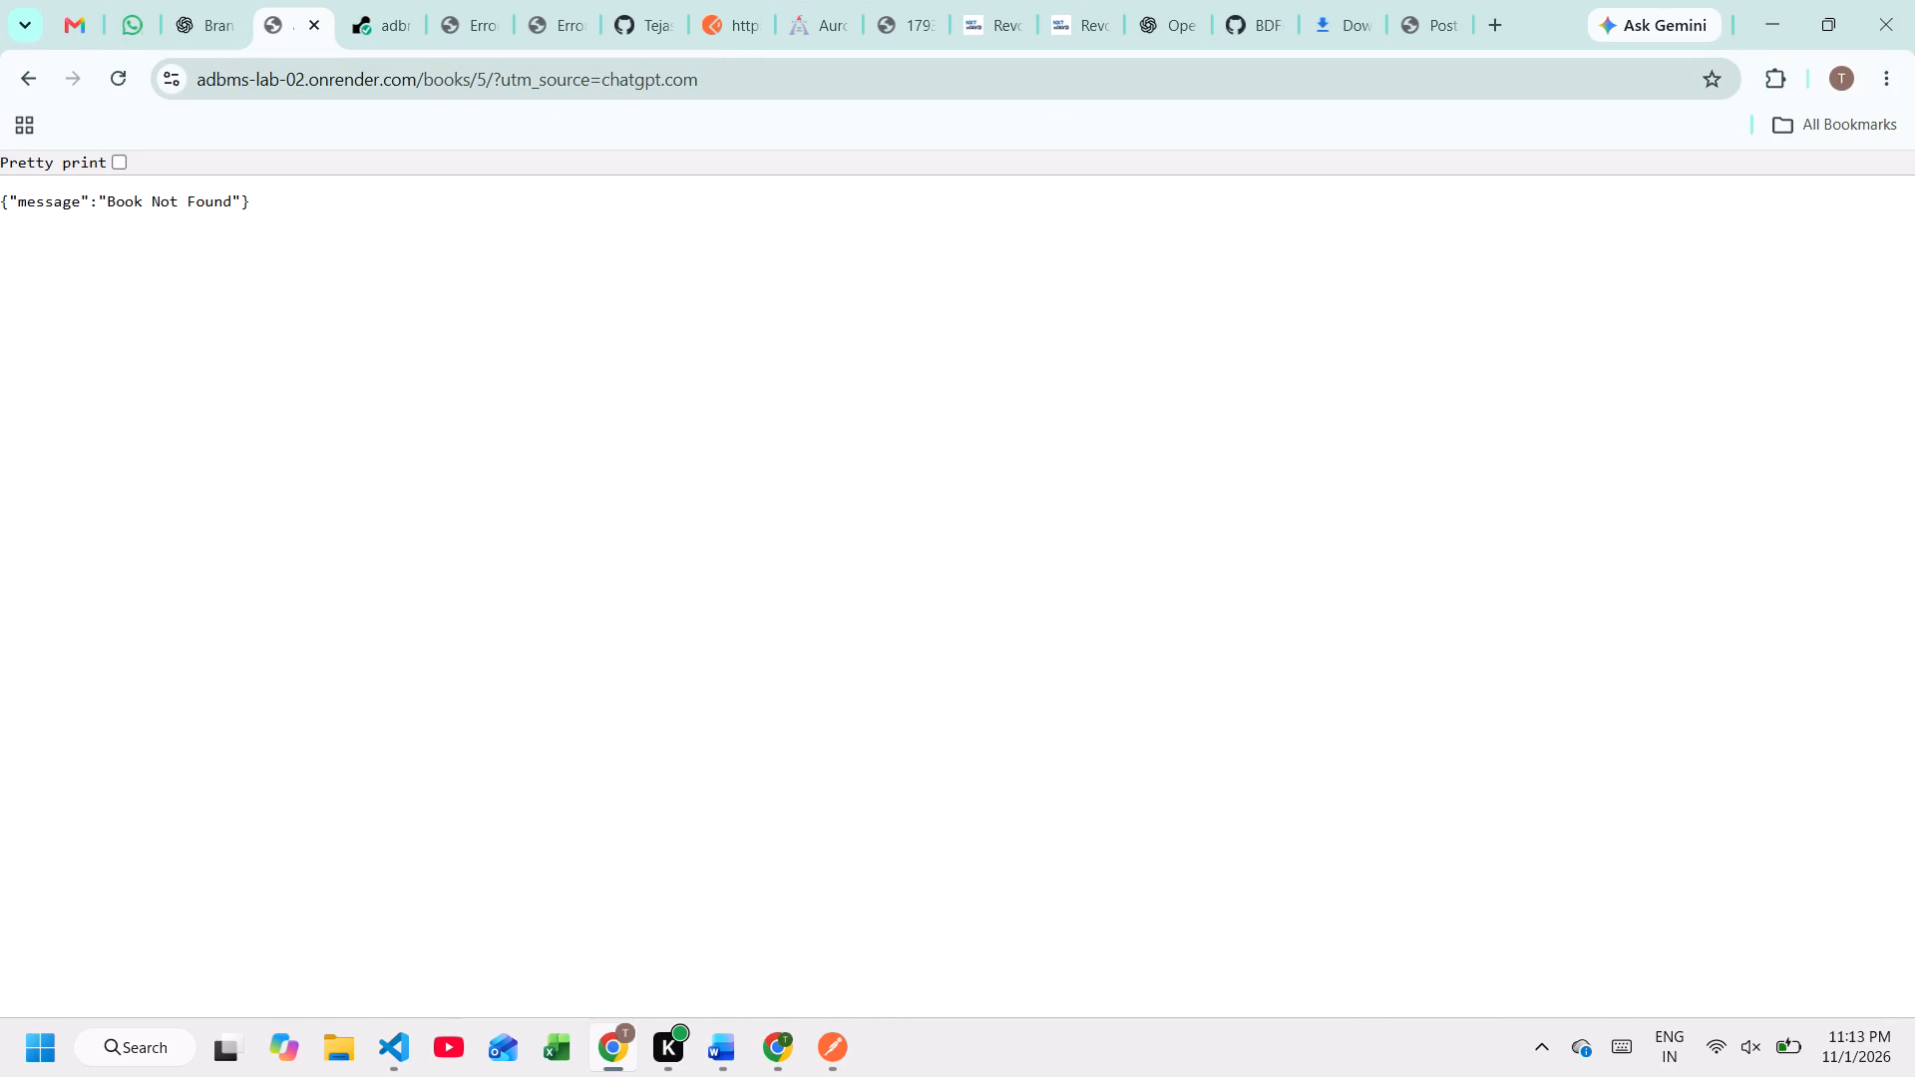
{"action": "left_click", "coordinate": [476, 7]}
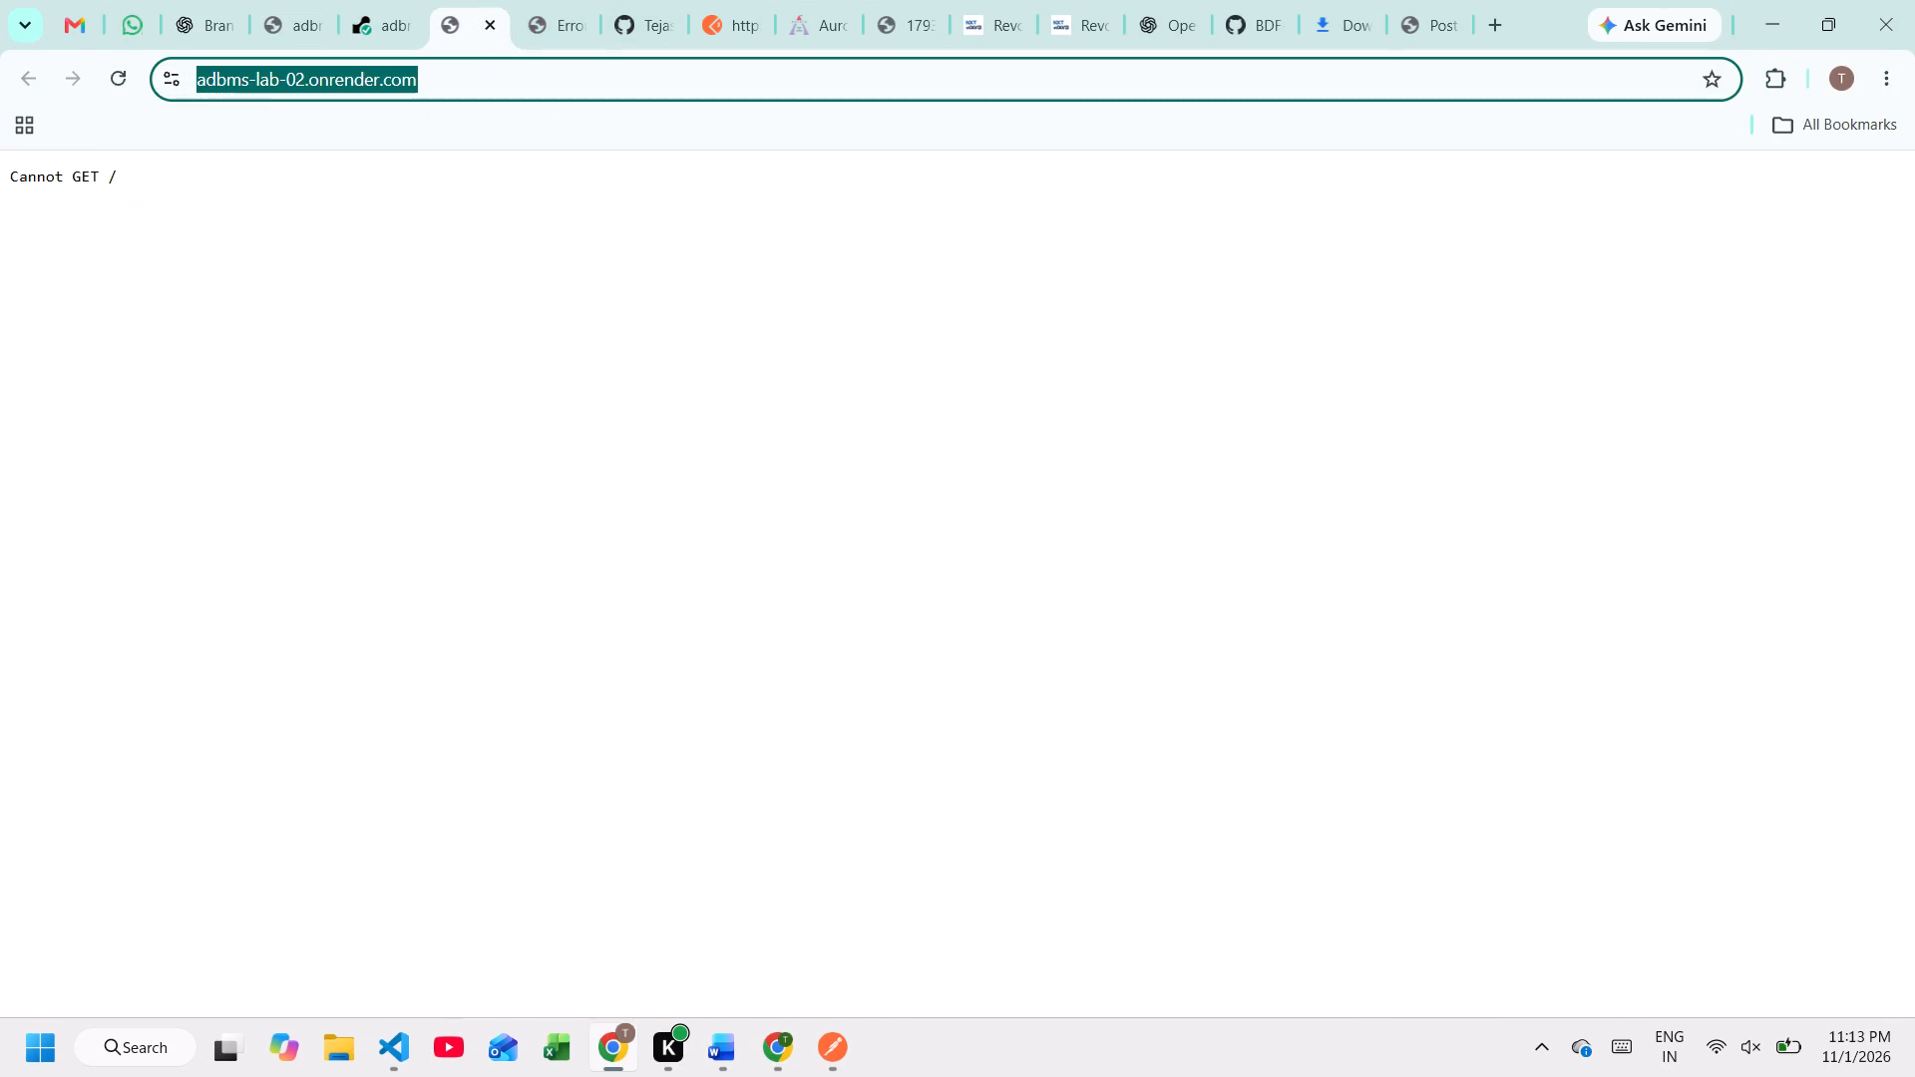
{"action": "key", "text": "ctrl+v"}
{"action": "key", "text": "Return"}
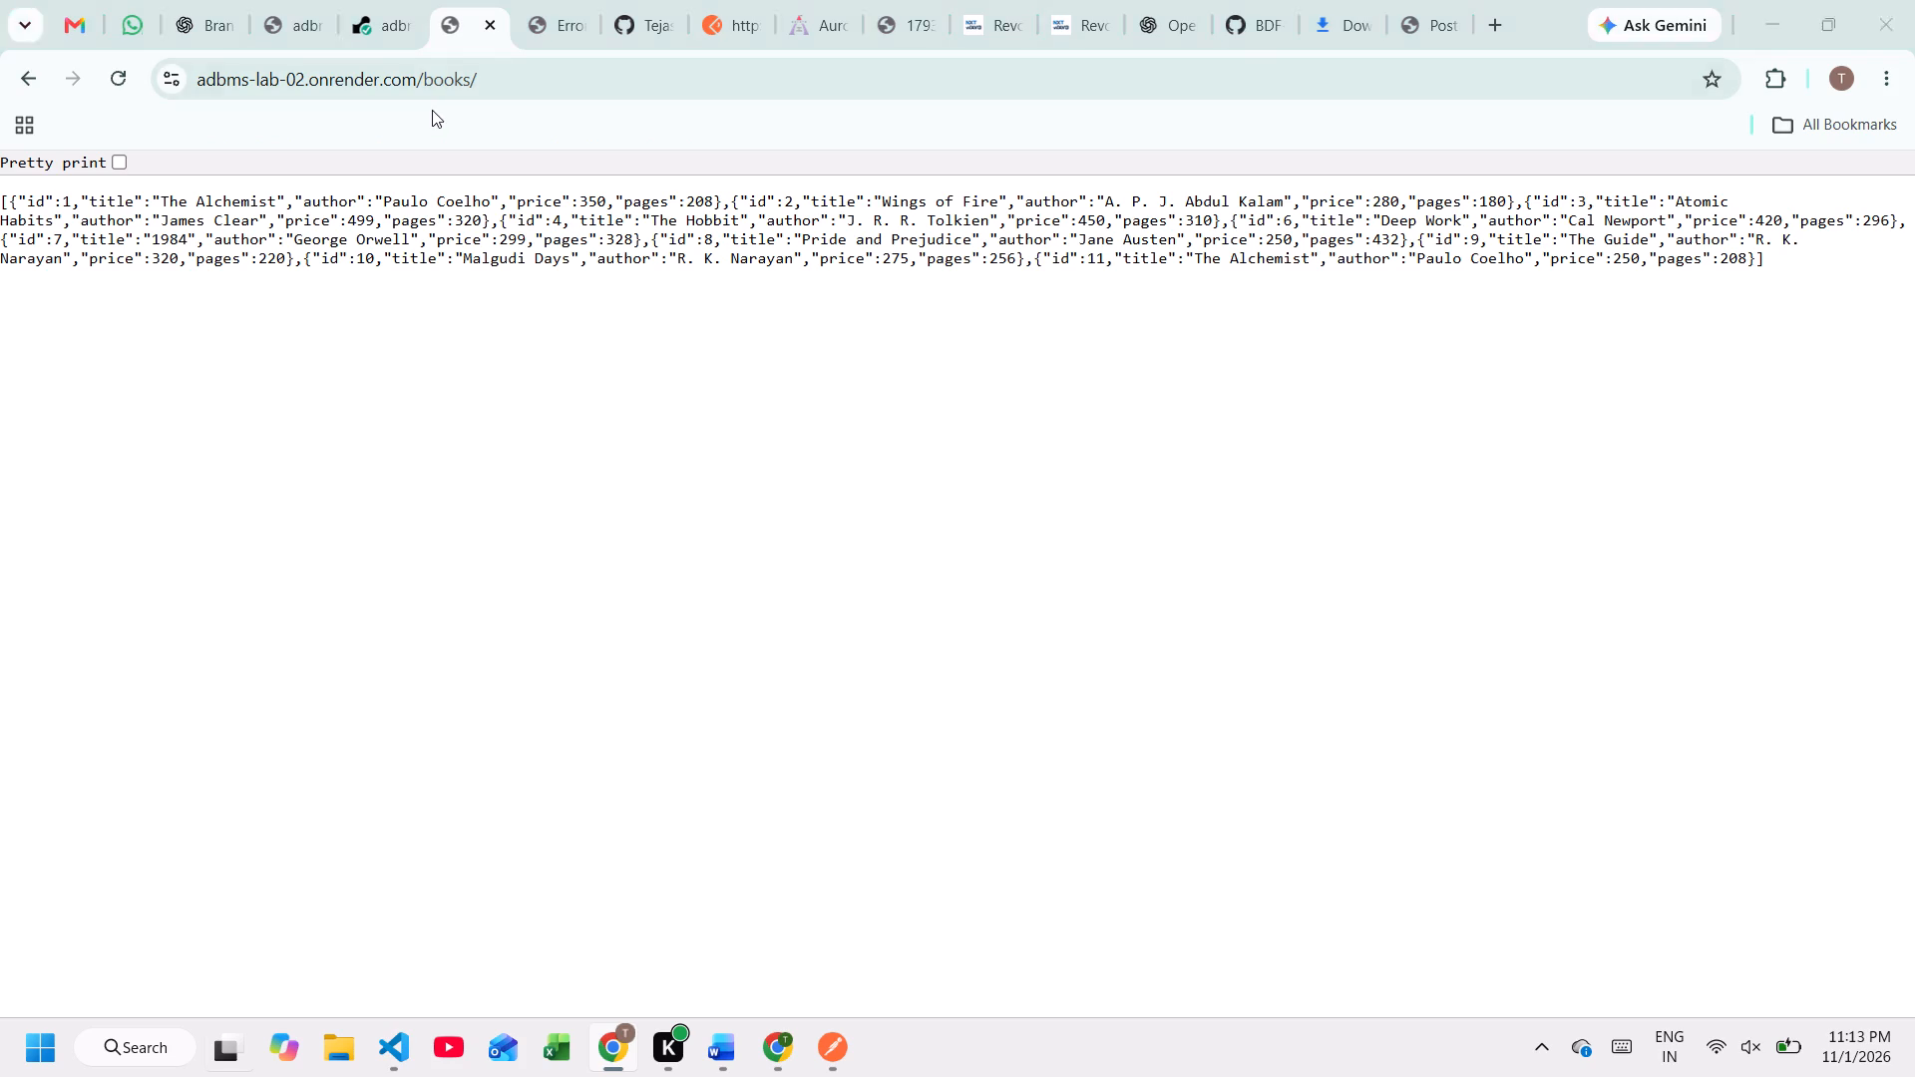
Return to VS Code and run the git commit with the books URL as its message.
{"action": "left_click", "coordinate": [966, 217]}
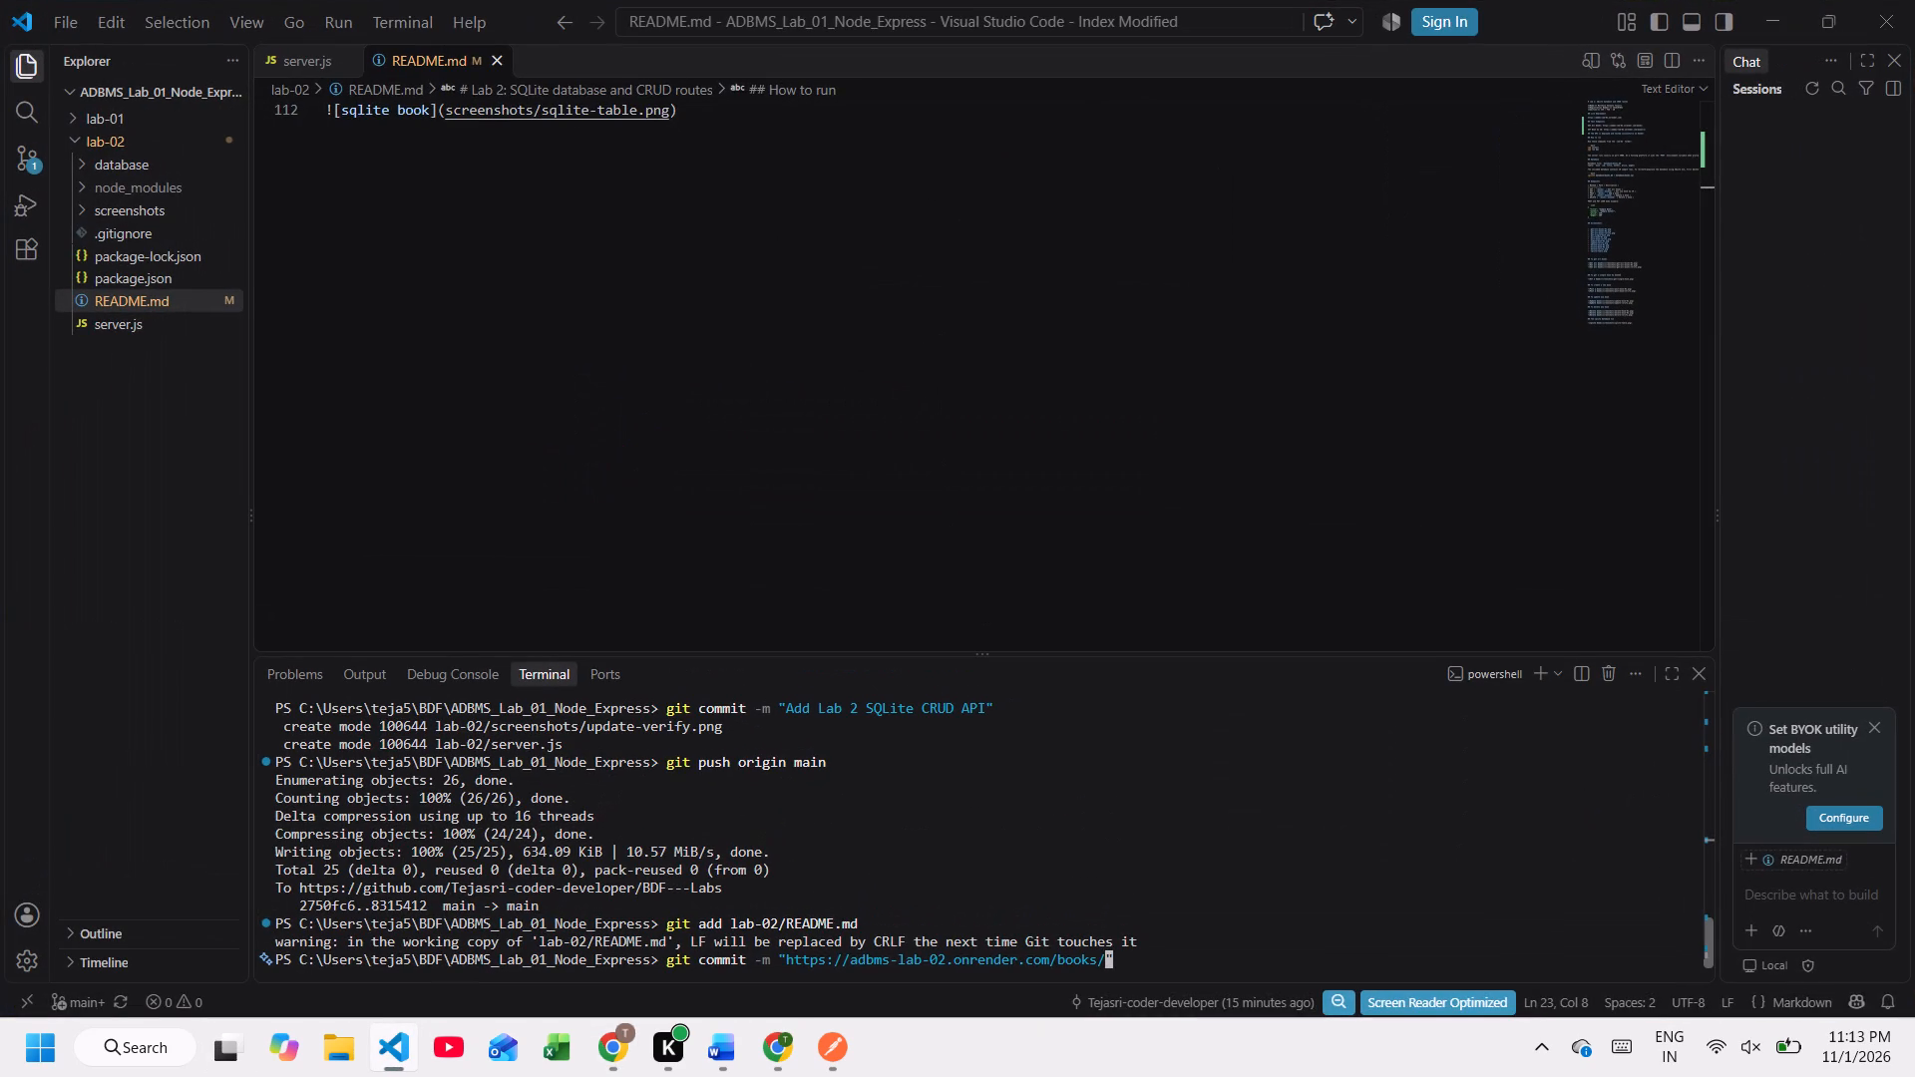
{"action": "key", "text": "Right"}
{"action": "key", "text": "Return"}
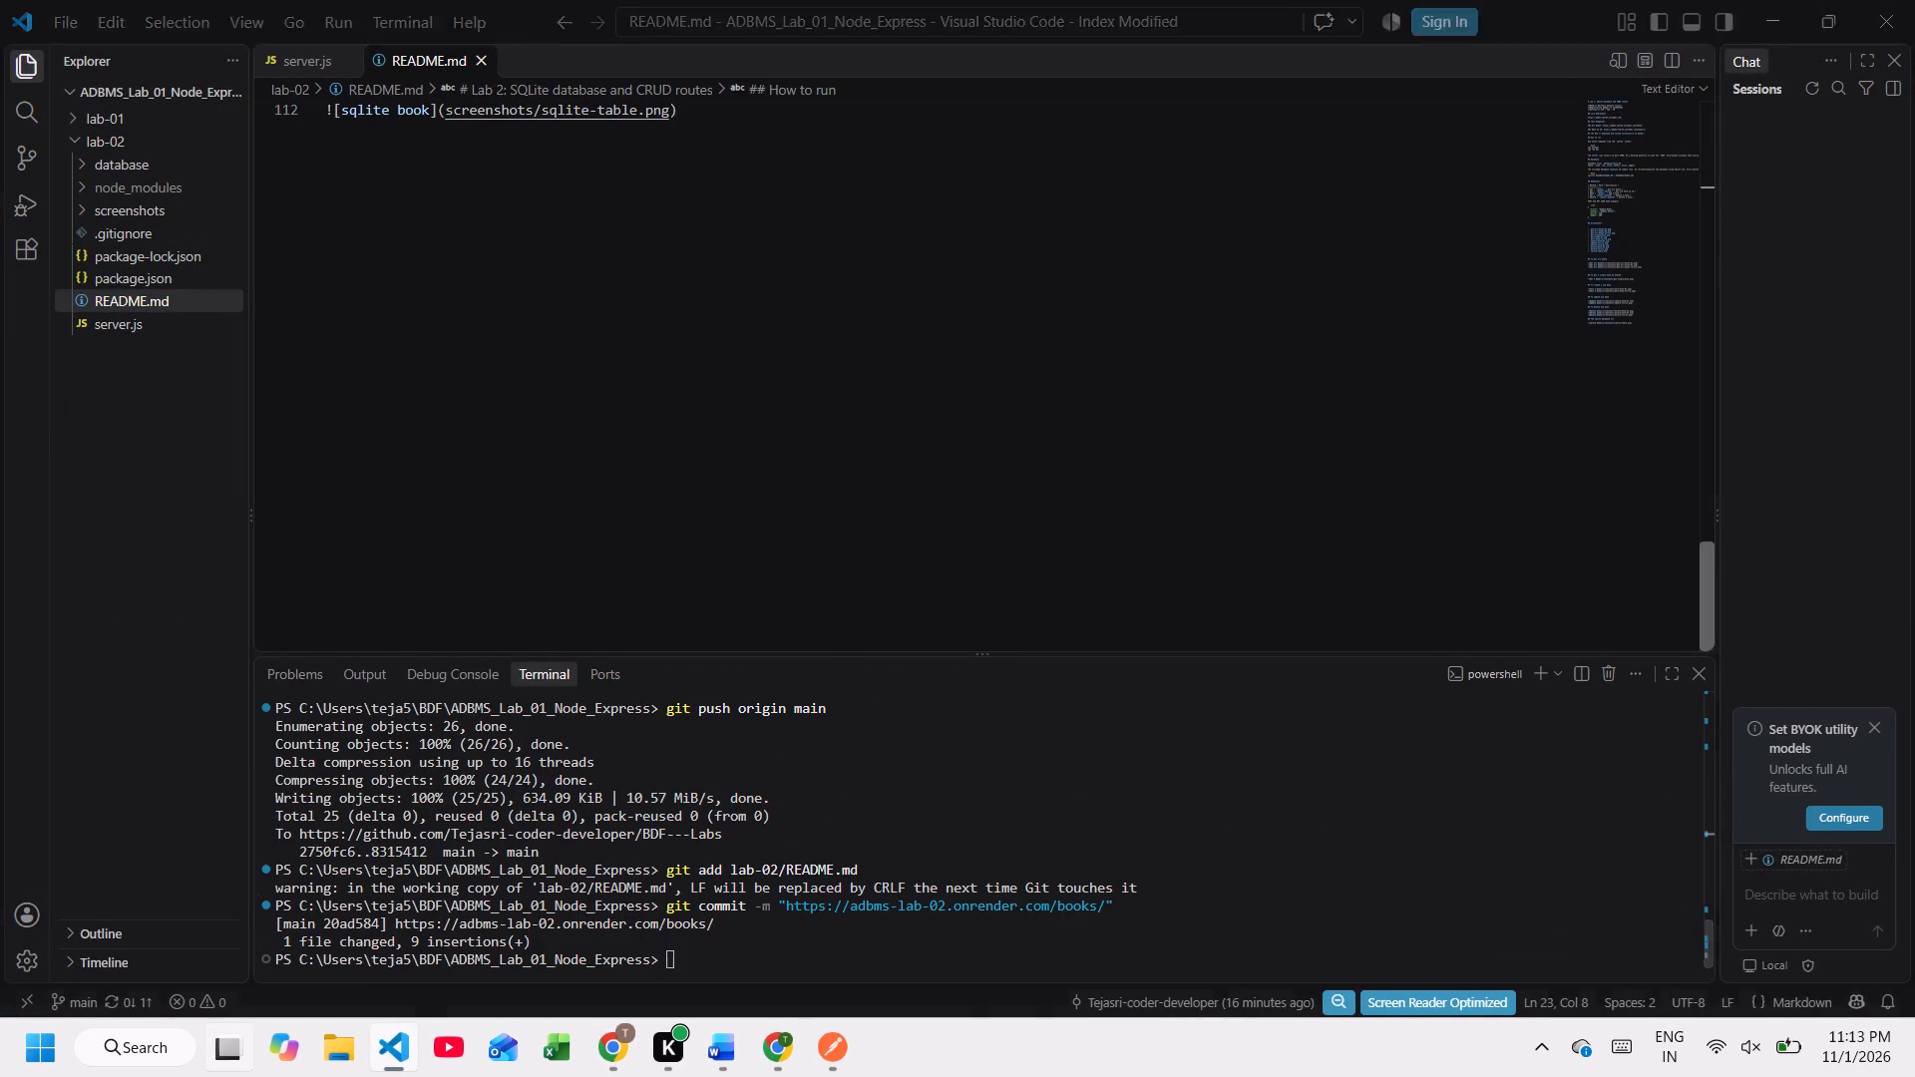
Copy the git push origin main command from the ChatGPT conversation and run it in the VS Code terminal.
{"action": "left_click", "coordinate": [909, 261]}
{"action": "left_click", "coordinate": [197, 27]}
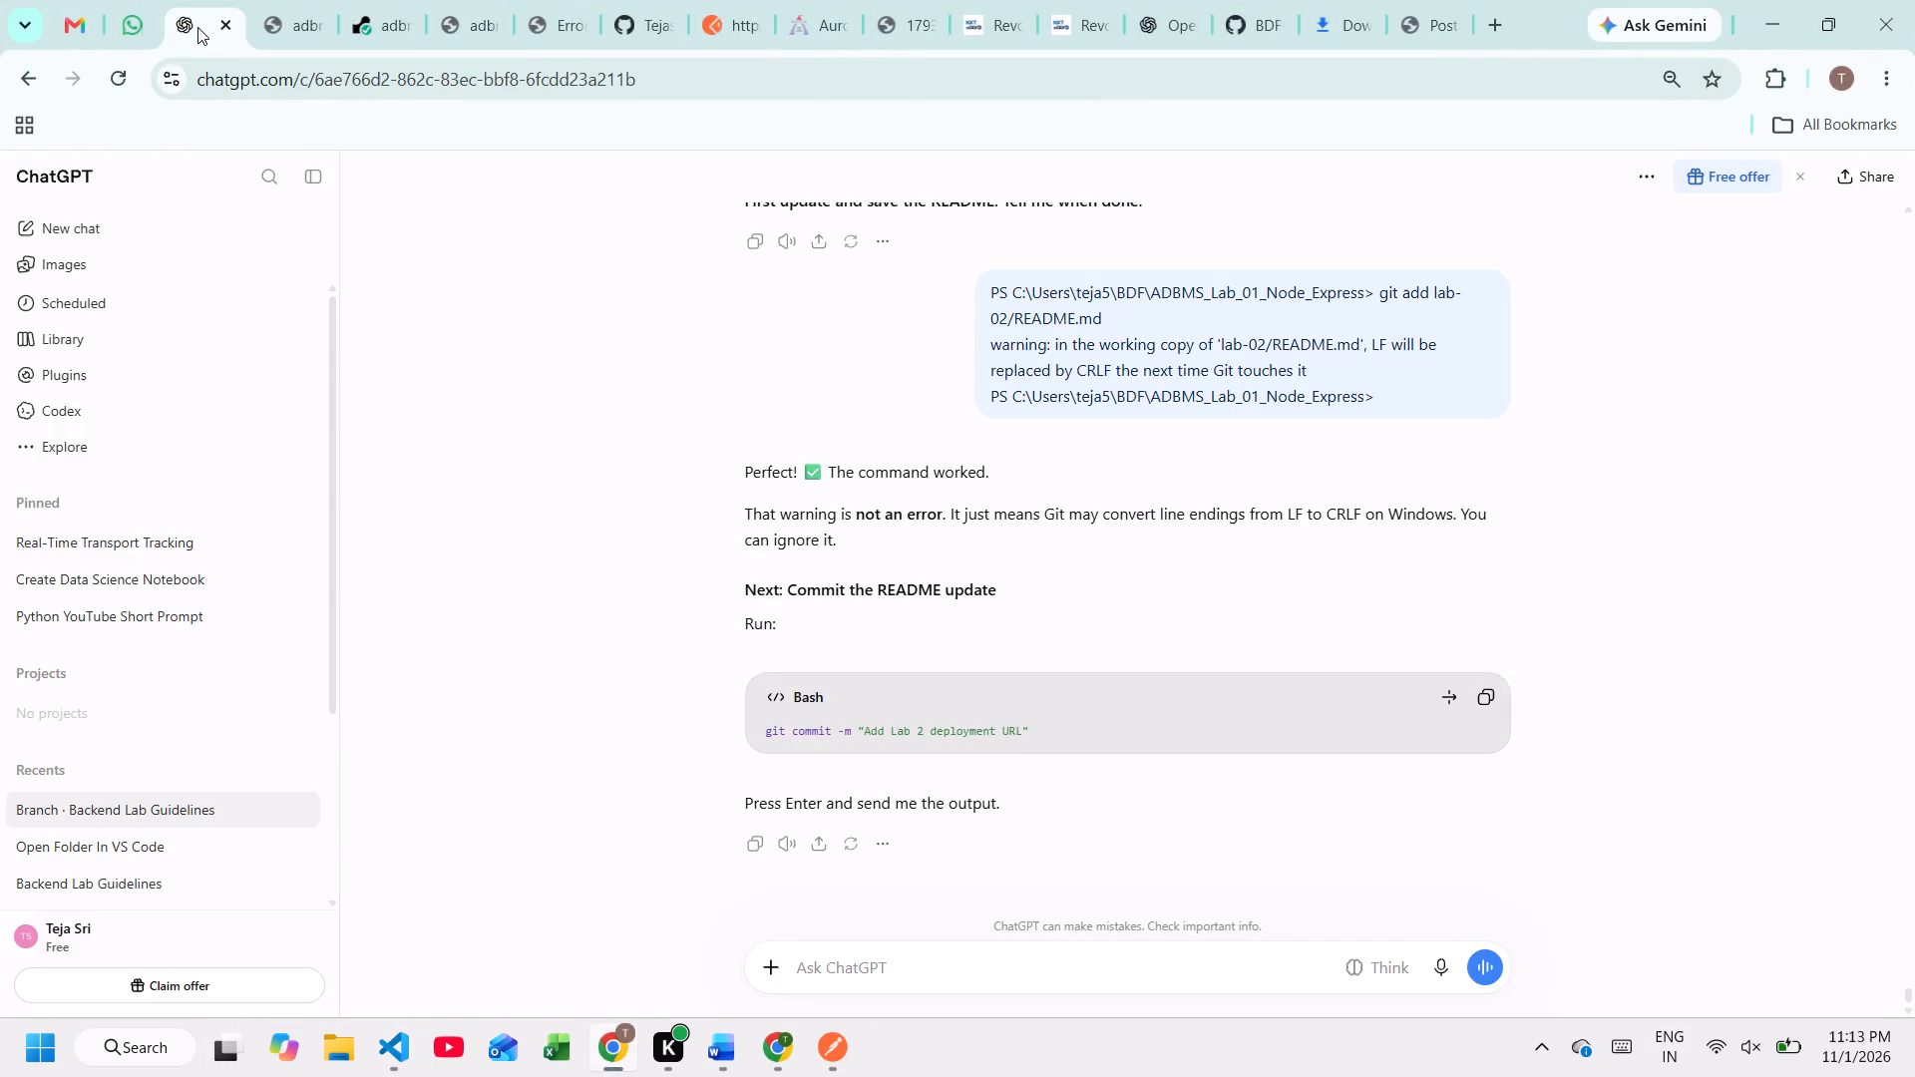
{"action": "scroll", "coordinate": [1043, 831], "scroll_direction": "down", "scroll_amount": 4}
{"action": "scroll", "coordinate": [1009, 645], "scroll_direction": "up", "scroll_amount": 4}
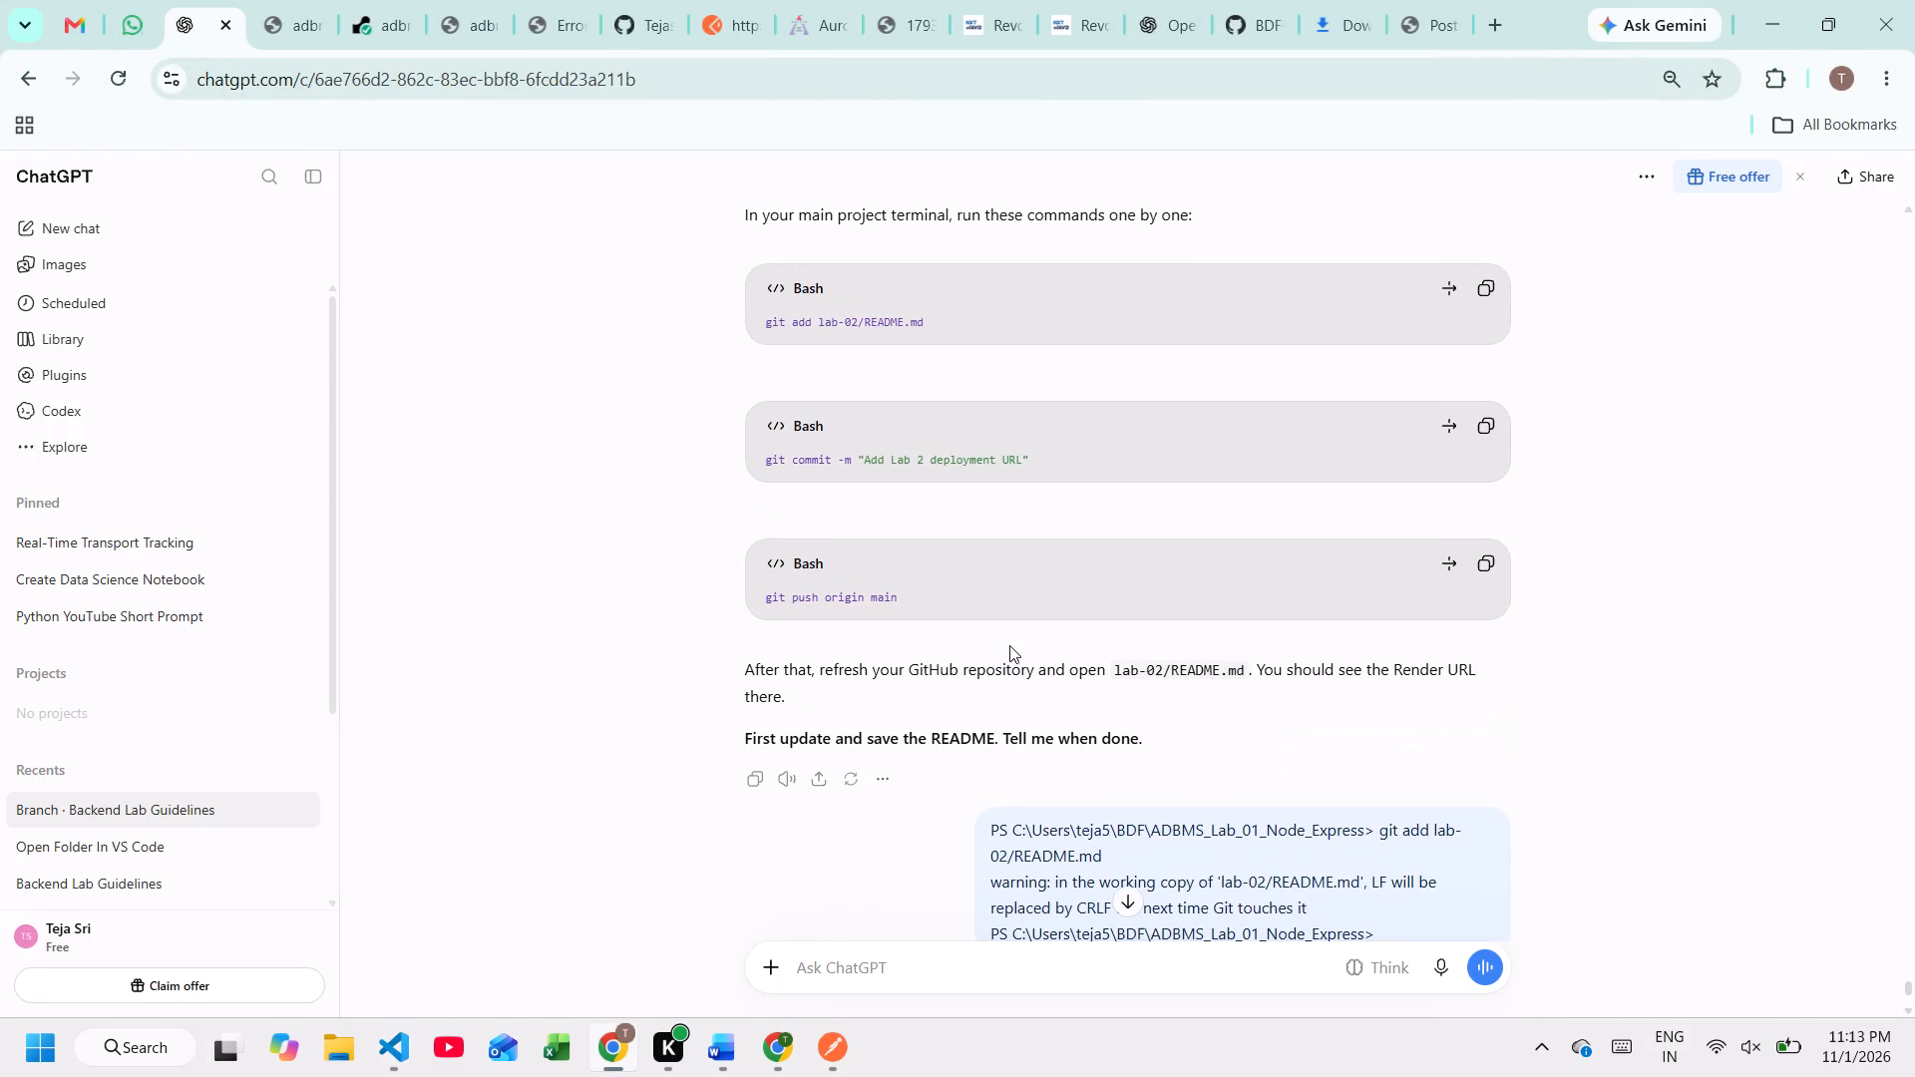
{"action": "left_click", "coordinate": [1486, 562]}
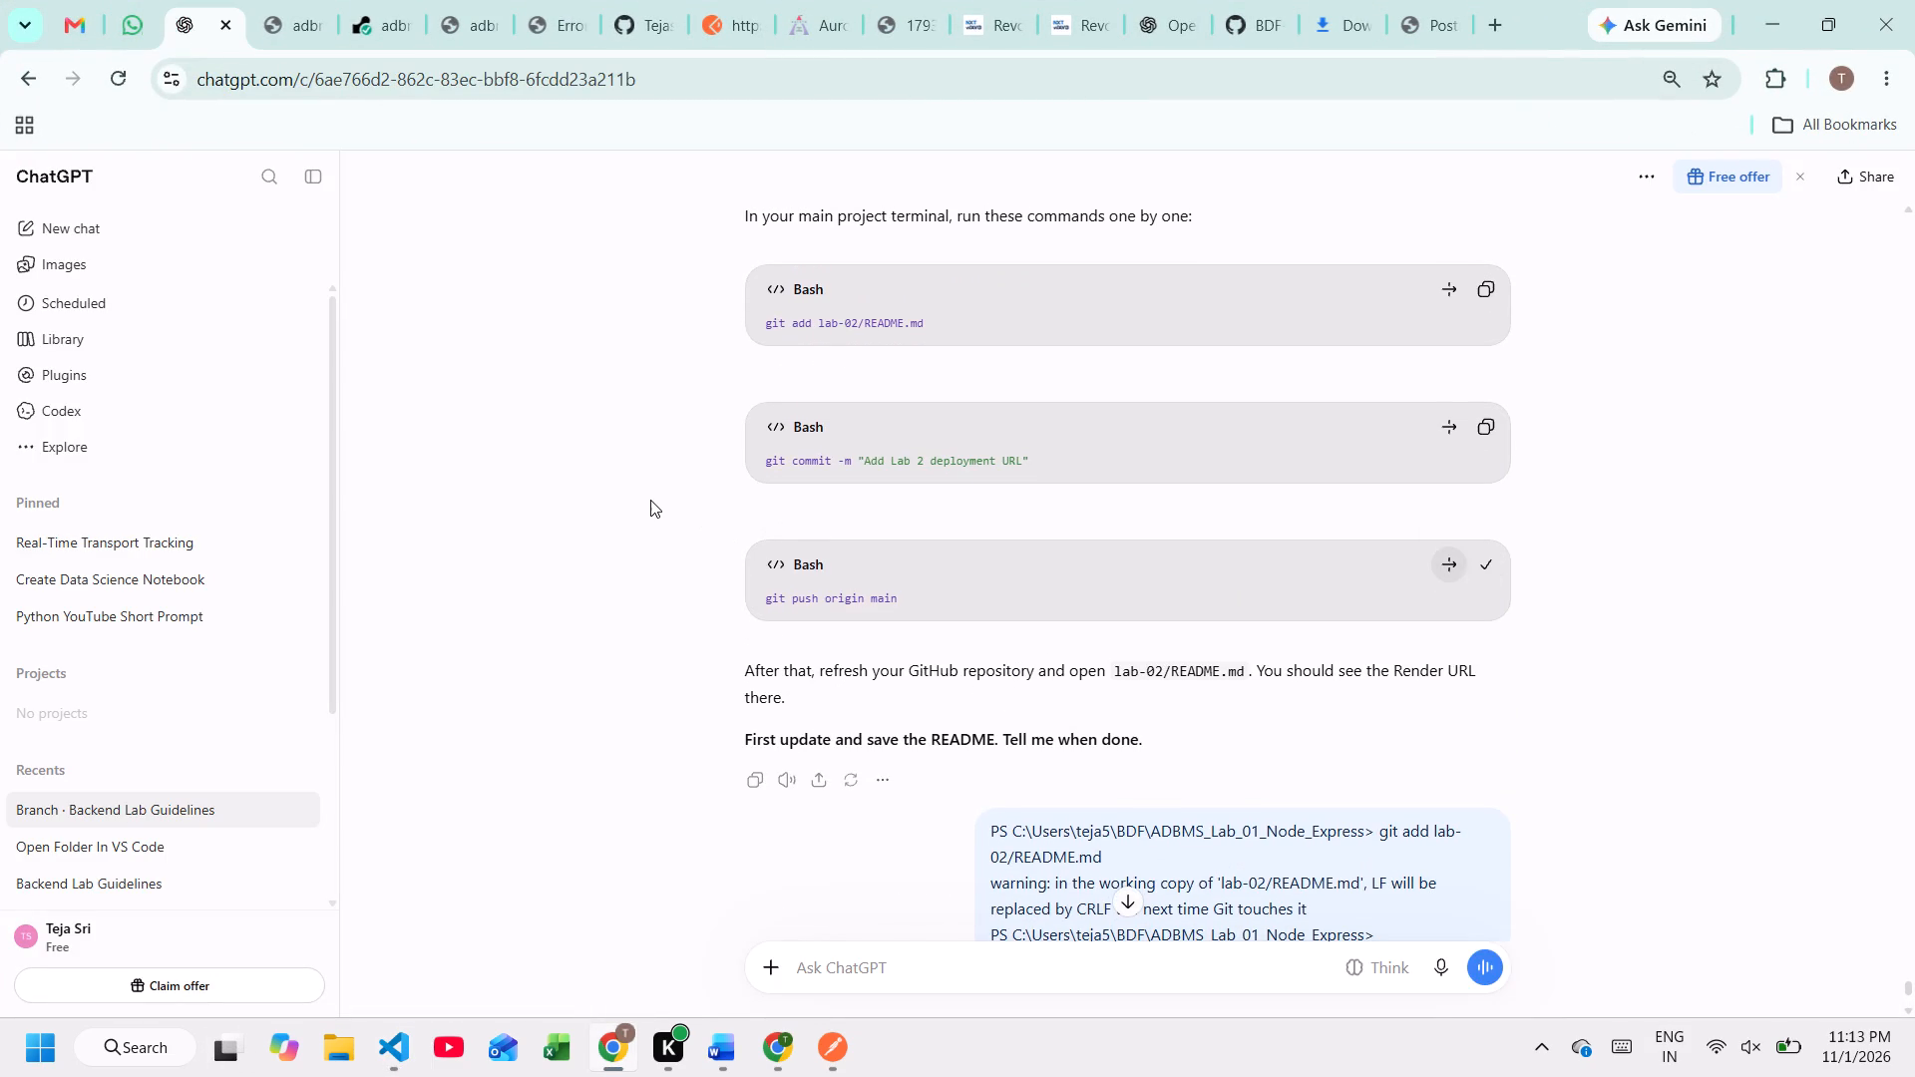
{"action": "scroll", "coordinate": [650, 500], "scroll_direction": "up", "scroll_amount": 2}
{"action": "scroll", "coordinate": [650, 500], "scroll_direction": "down", "scroll_amount": 6}
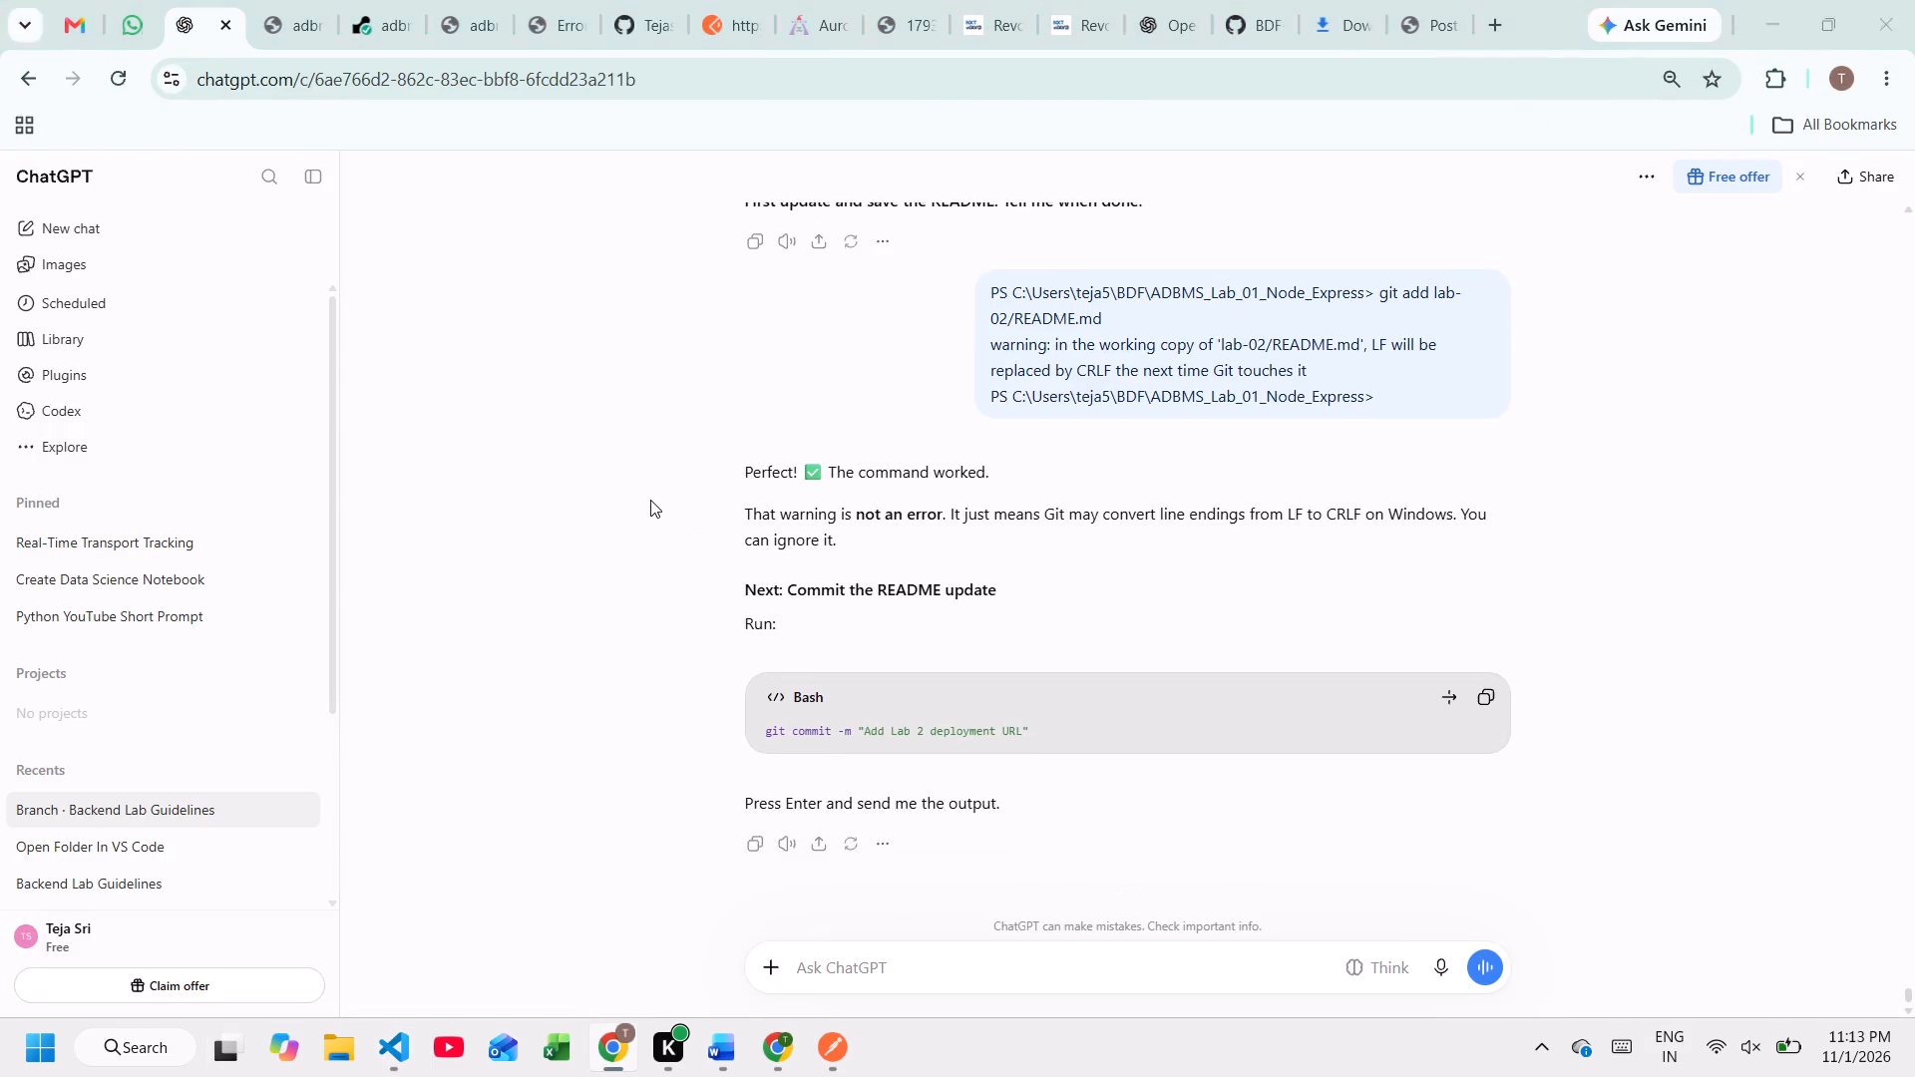
{"action": "left_click", "coordinate": [853, 269]}
{"action": "scroll", "coordinate": [729, 831], "scroll_direction": "up", "scroll_amount": 2}
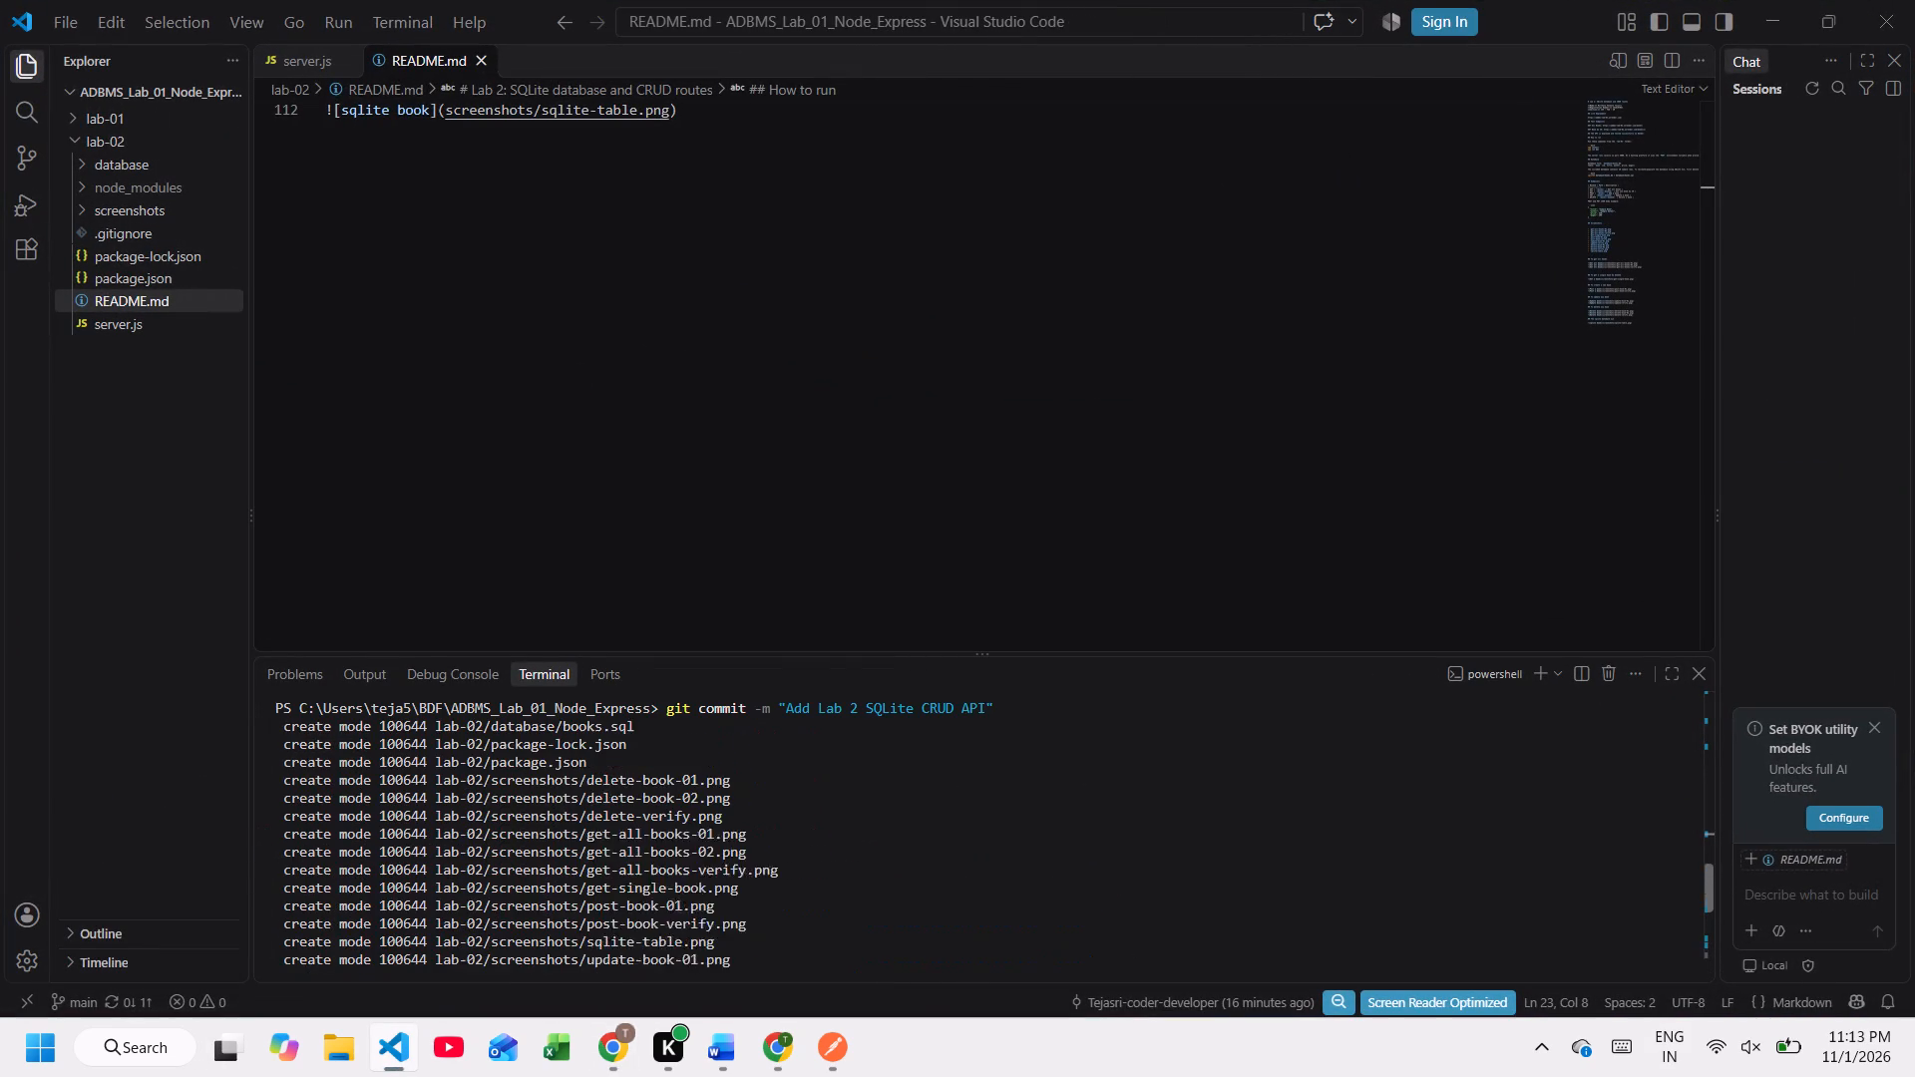
{"action": "scroll", "coordinate": [729, 831], "scroll_direction": "up", "scroll_amount": 3}
{"action": "scroll", "coordinate": [729, 831], "scroll_direction": "down", "scroll_amount": 9}
{"action": "key", "text": "ctrl+v"}
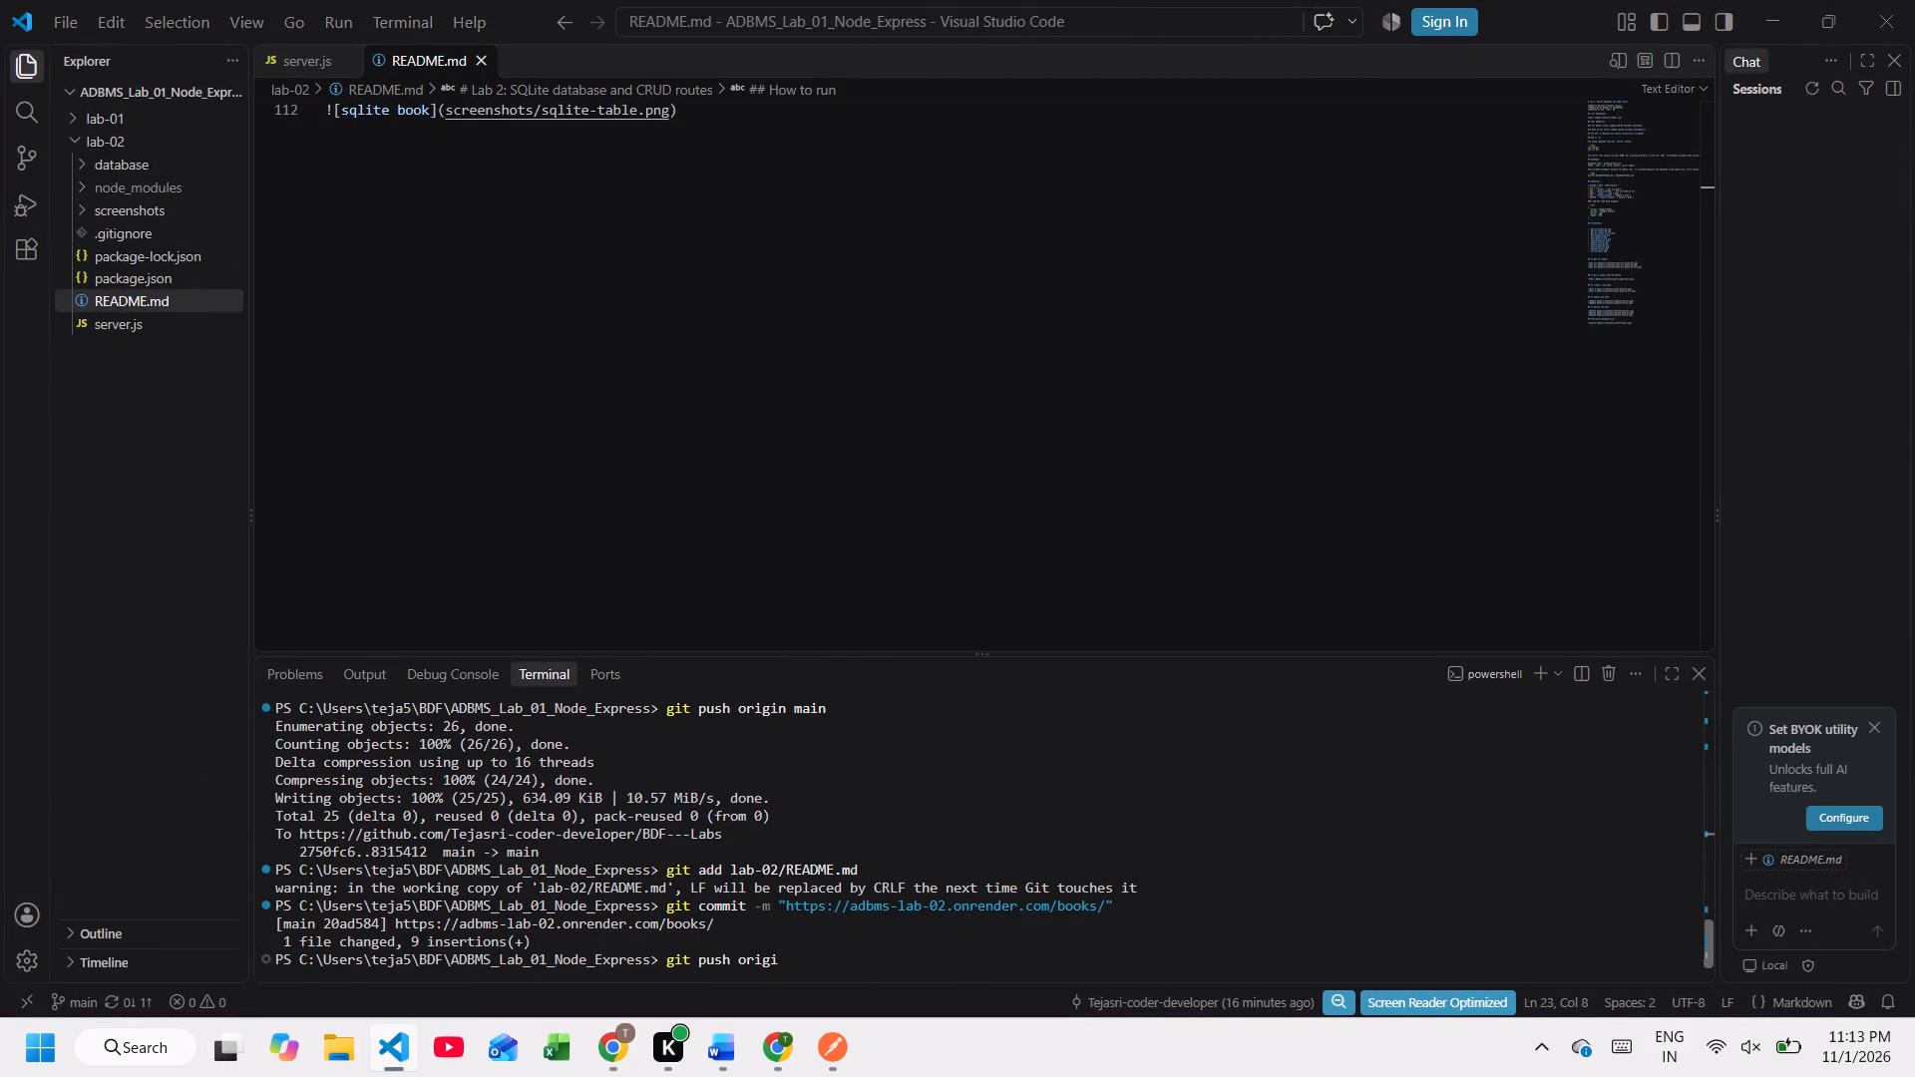
{"action": "key", "text": "Return"}
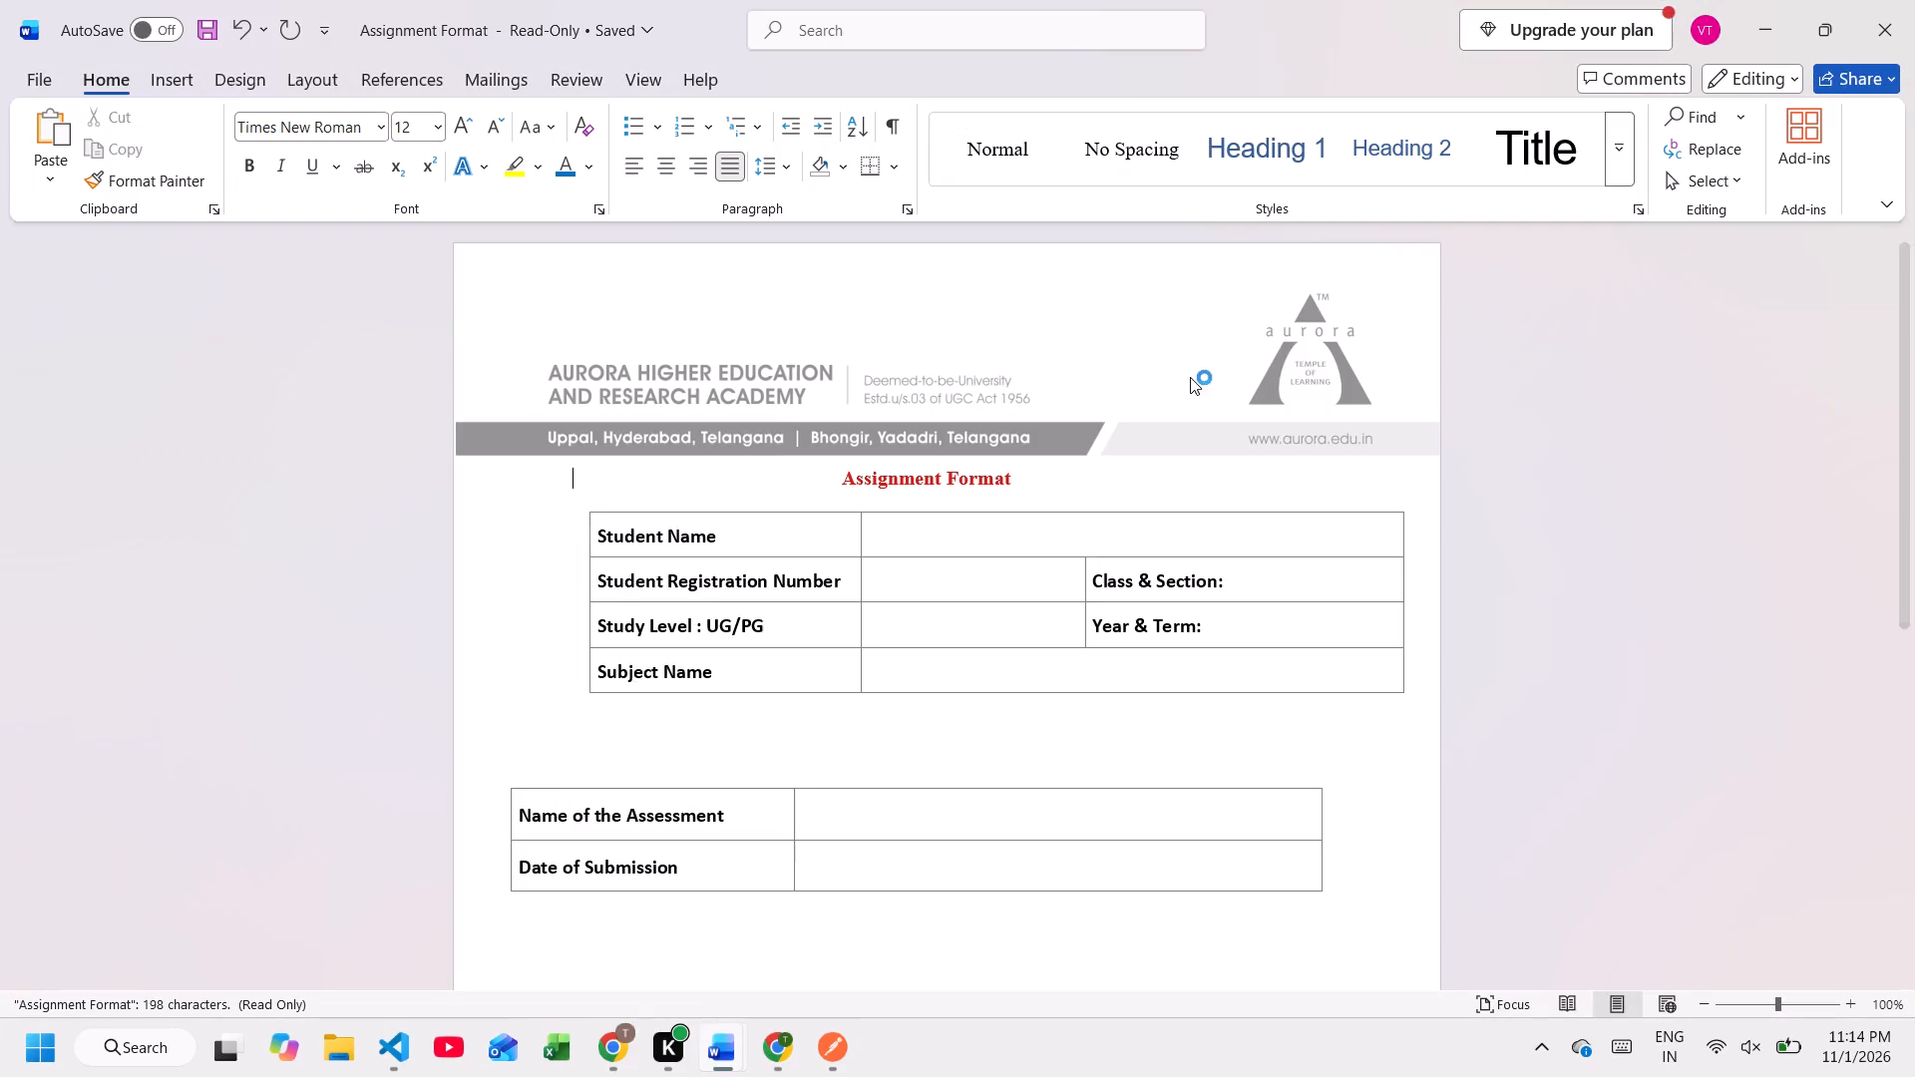
Save a copy of the Assignment Format document as the Word document "lab - 02" in the BDF labs folder.
{"action": "left_click", "coordinate": [40, 88]}
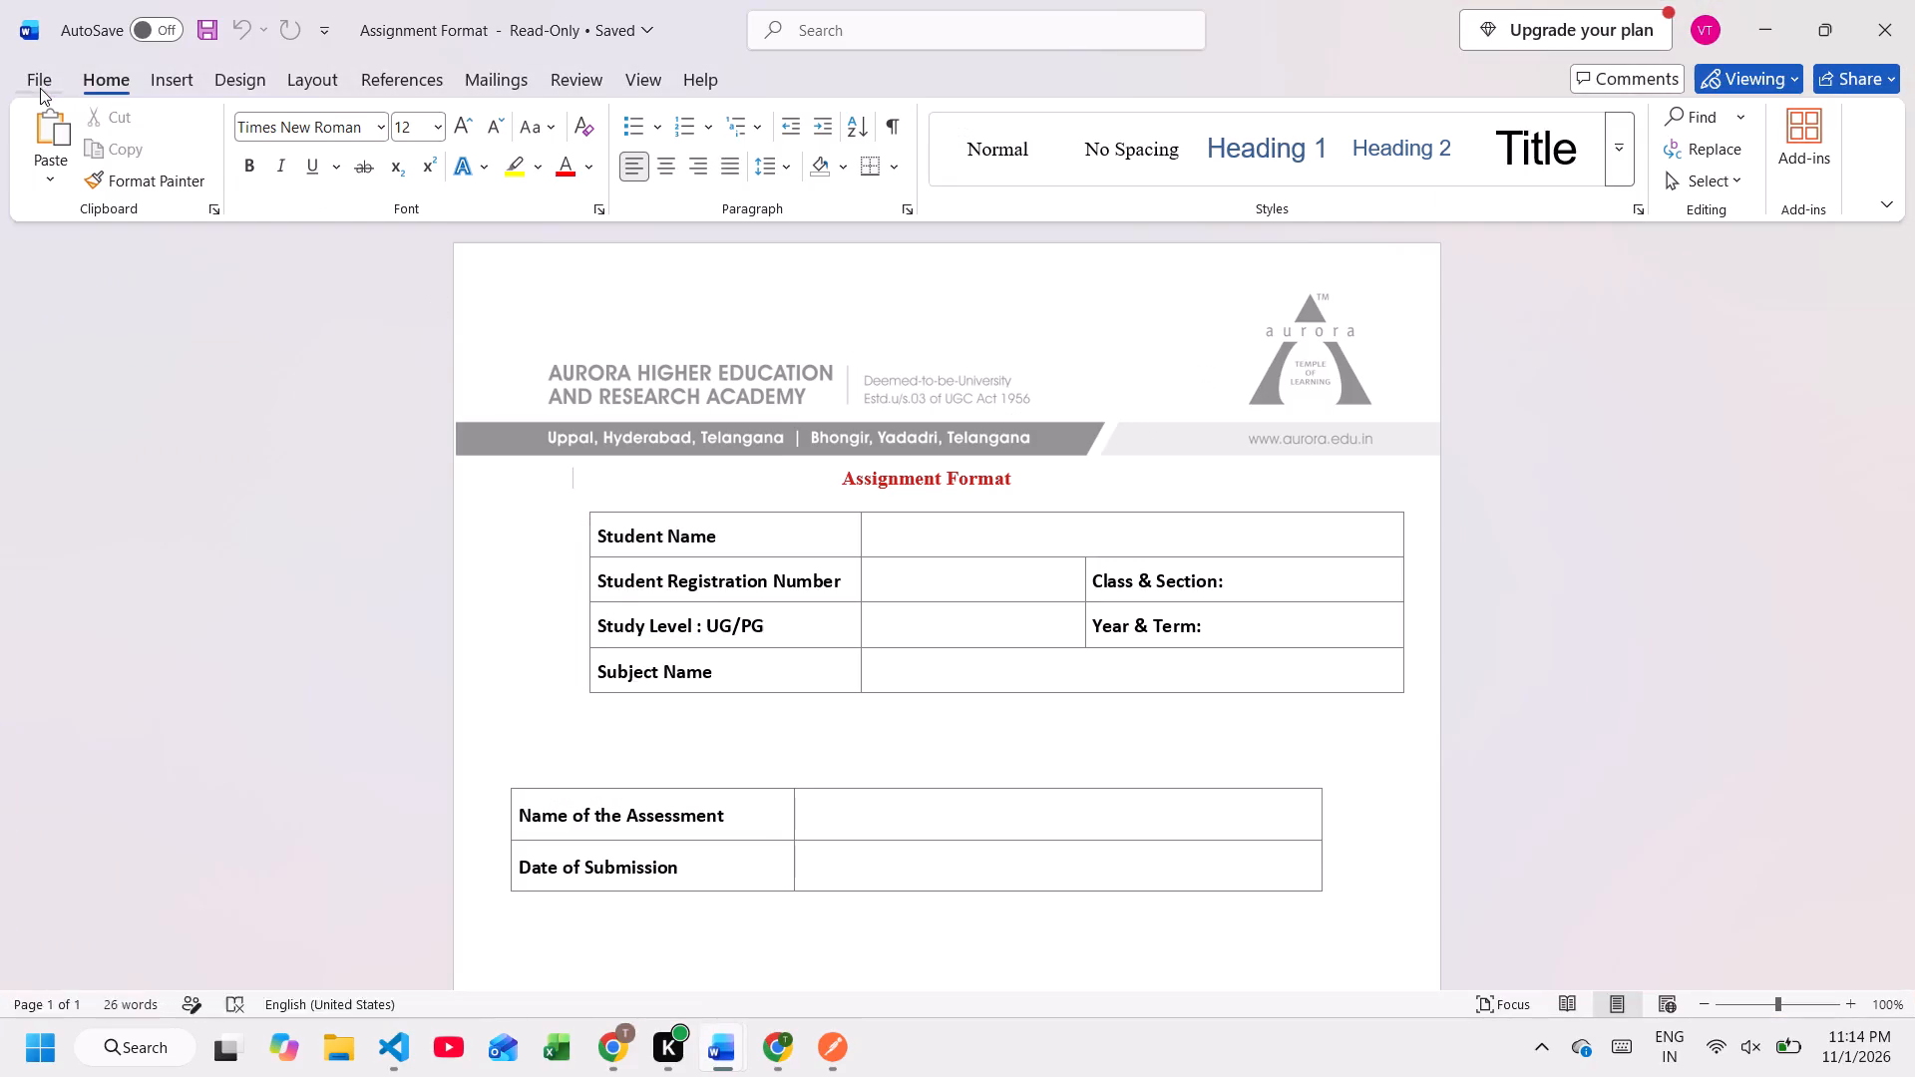
{"action": "left_click", "coordinate": [70, 466]}
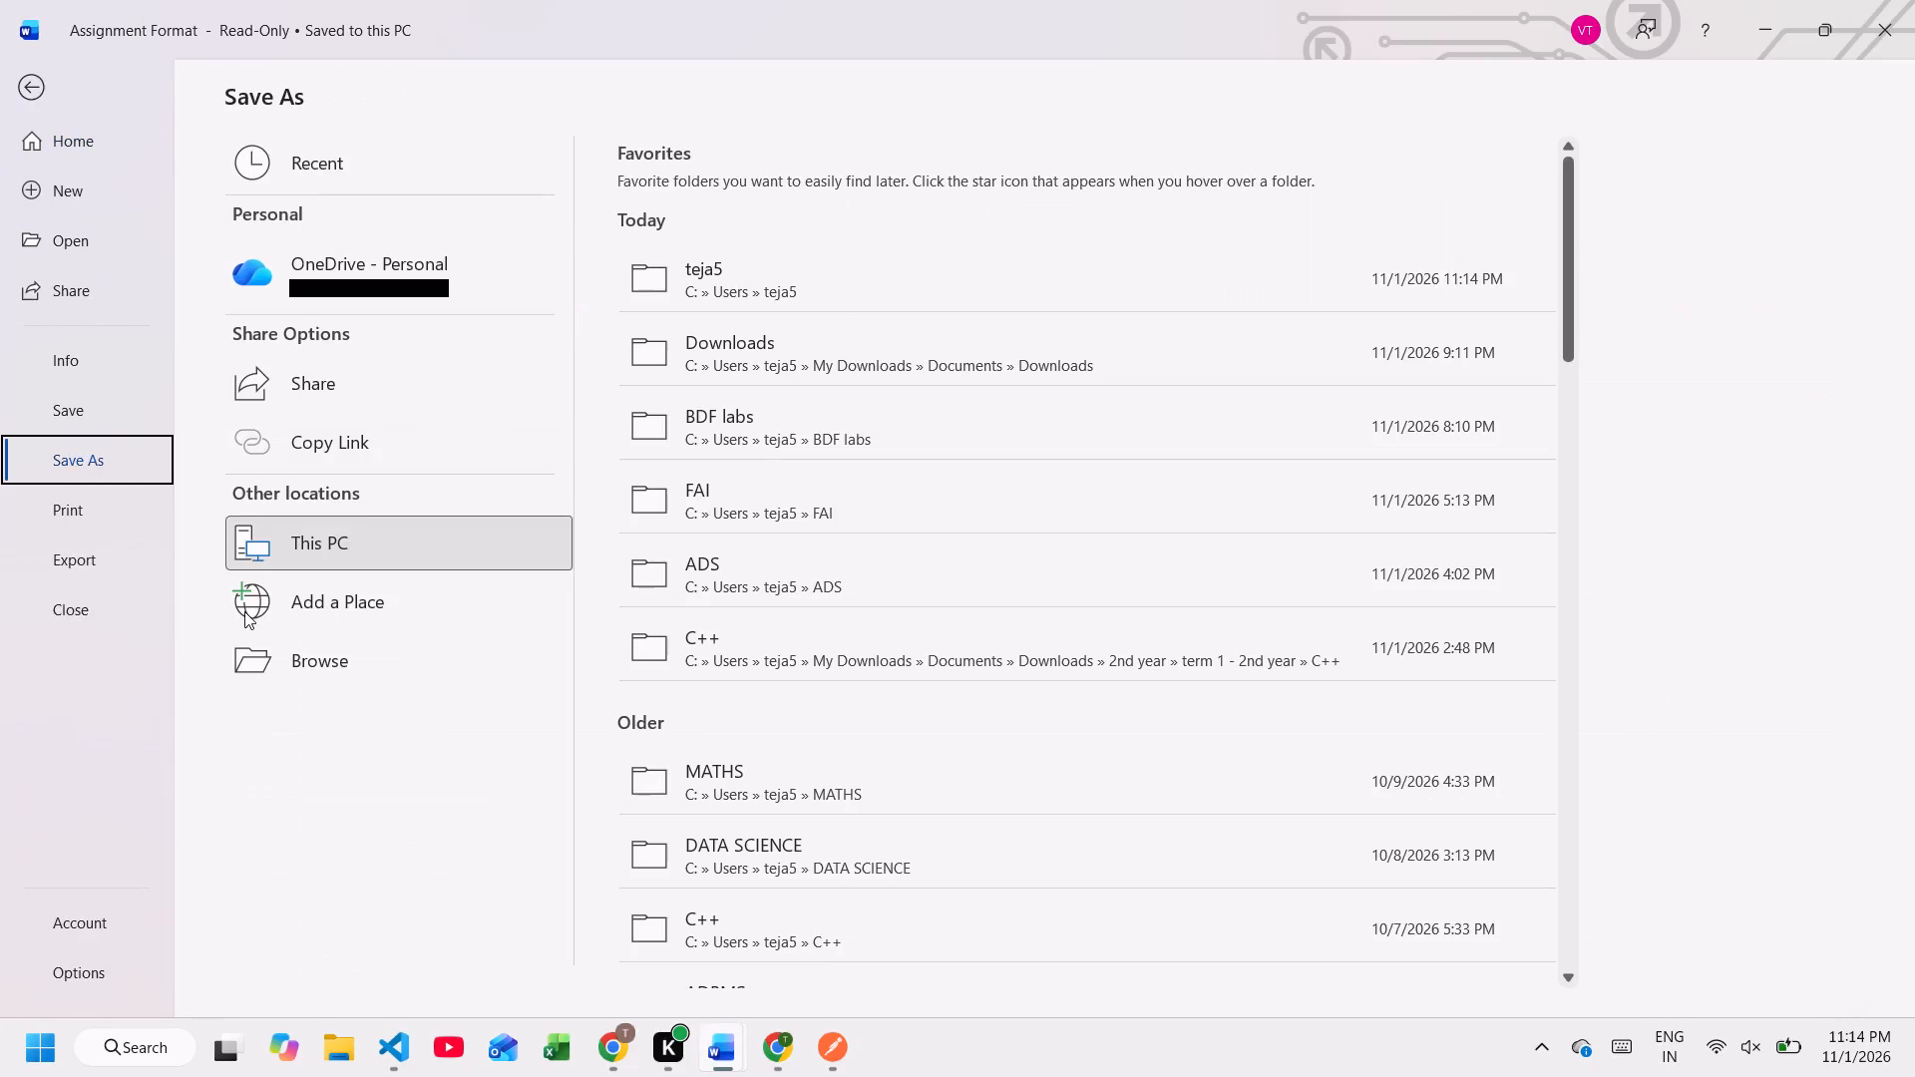
{"action": "left_click", "coordinate": [312, 676]}
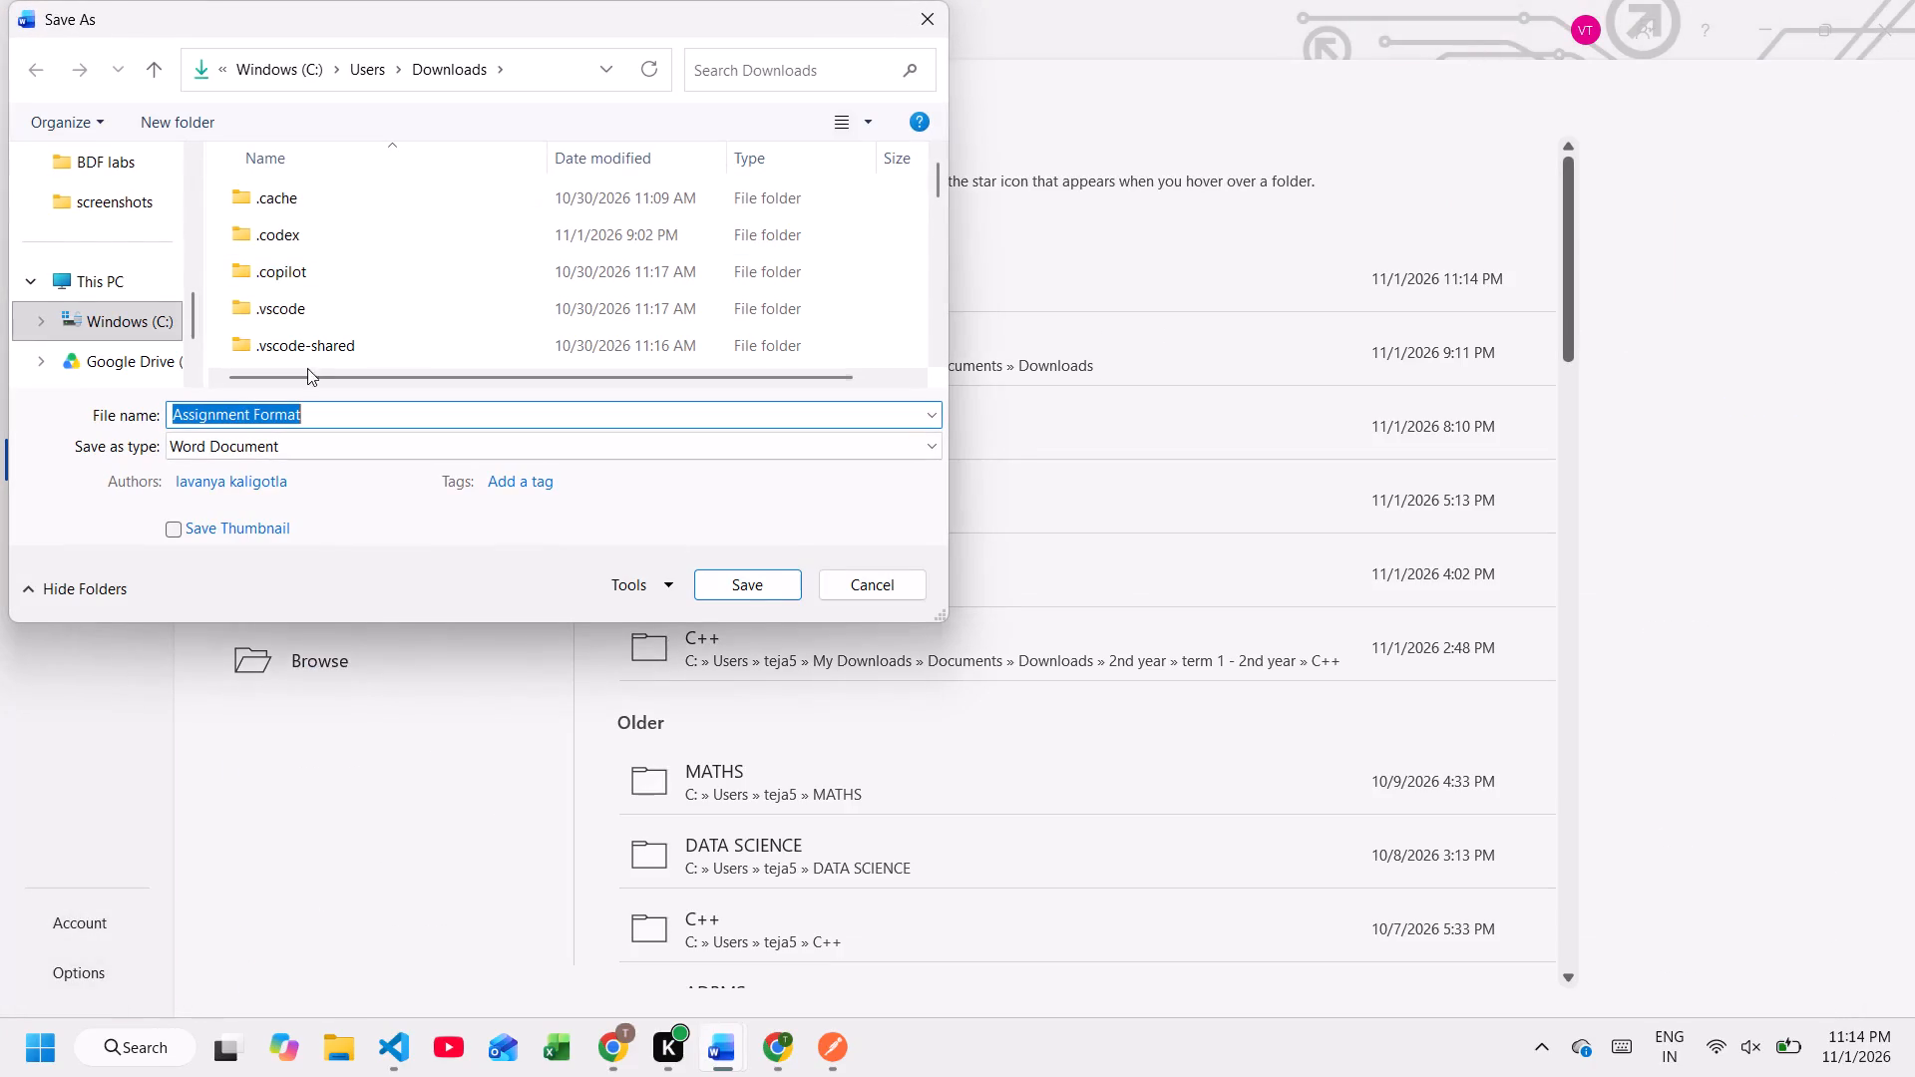
{"action": "left_click", "coordinate": [95, 217]}
{"action": "scroll", "coordinate": [95, 217], "scroll_direction": "up", "scroll_amount": 1}
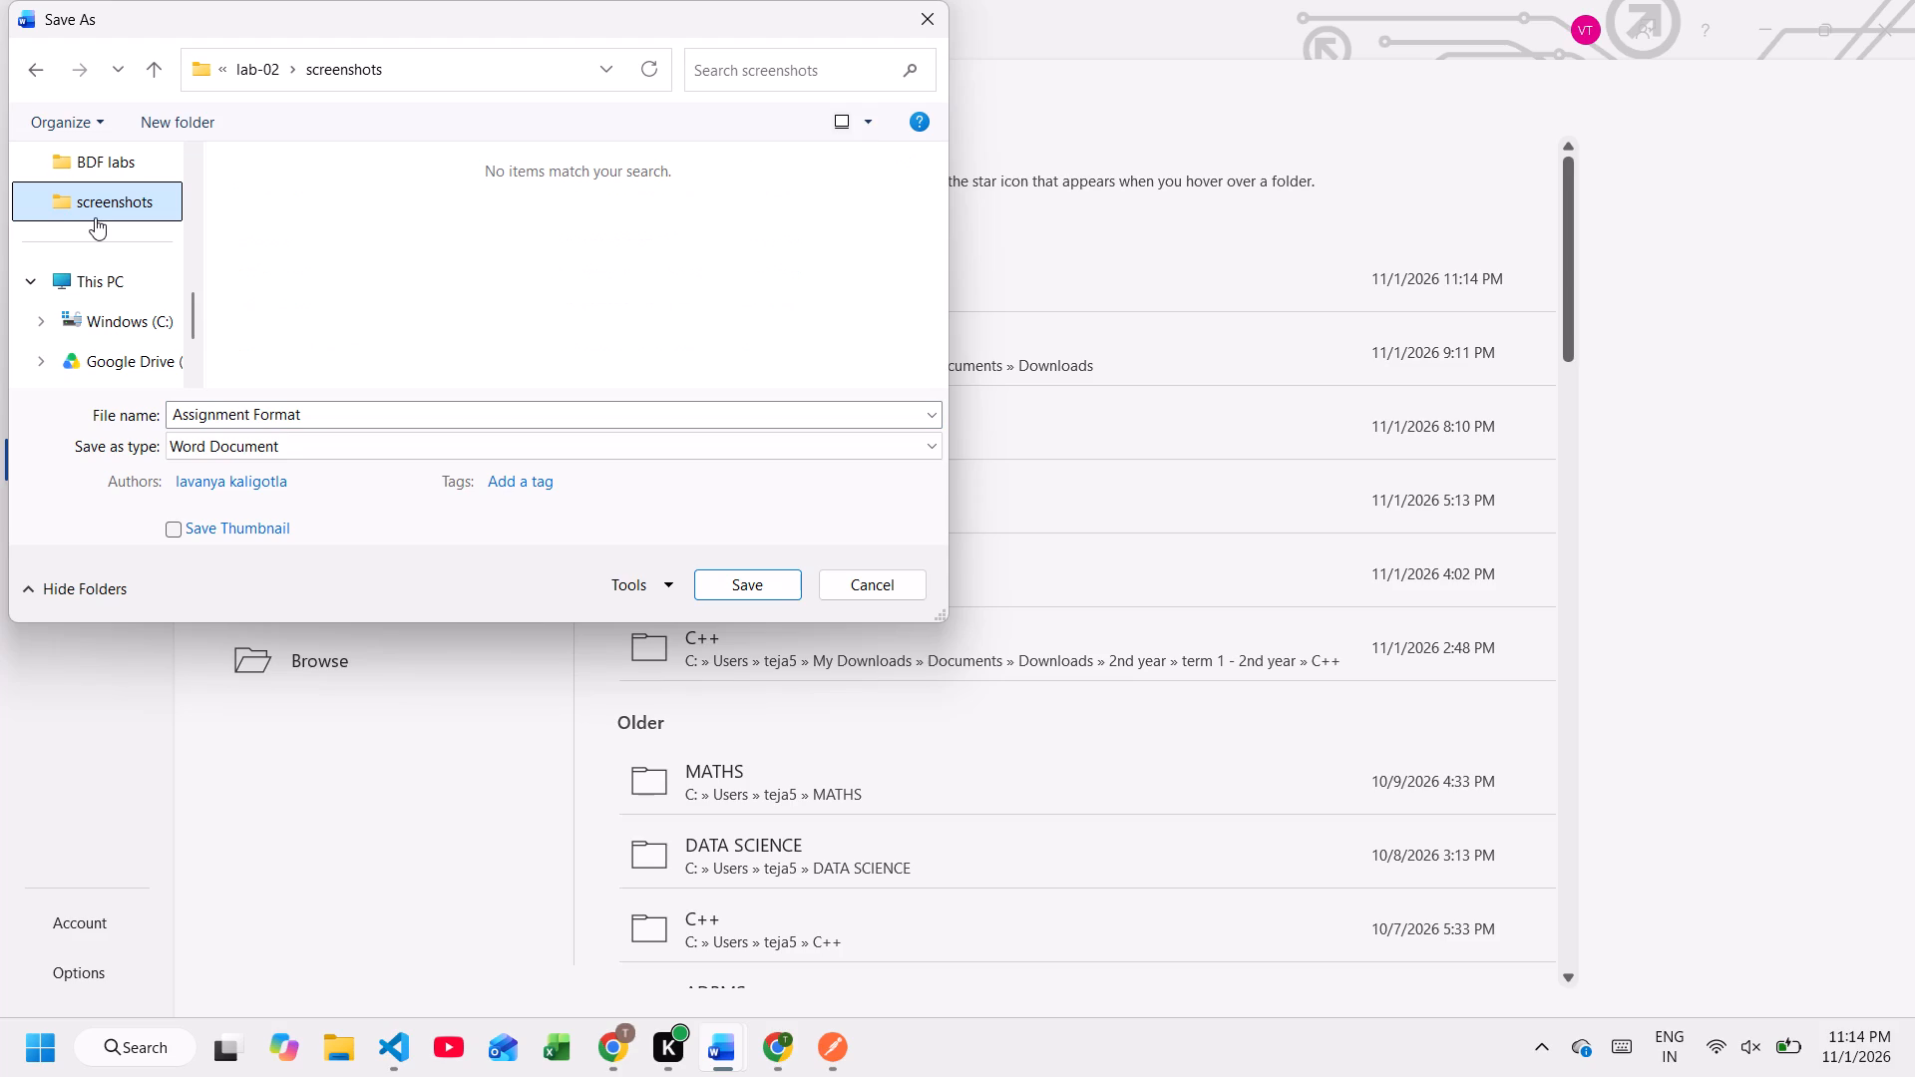
{"action": "scroll", "coordinate": [95, 217], "scroll_direction": "up", "scroll_amount": 1}
{"action": "left_click", "coordinate": [91, 198]}
{"action": "scroll", "coordinate": [303, 298], "scroll_direction": "down", "scroll_amount": 1}
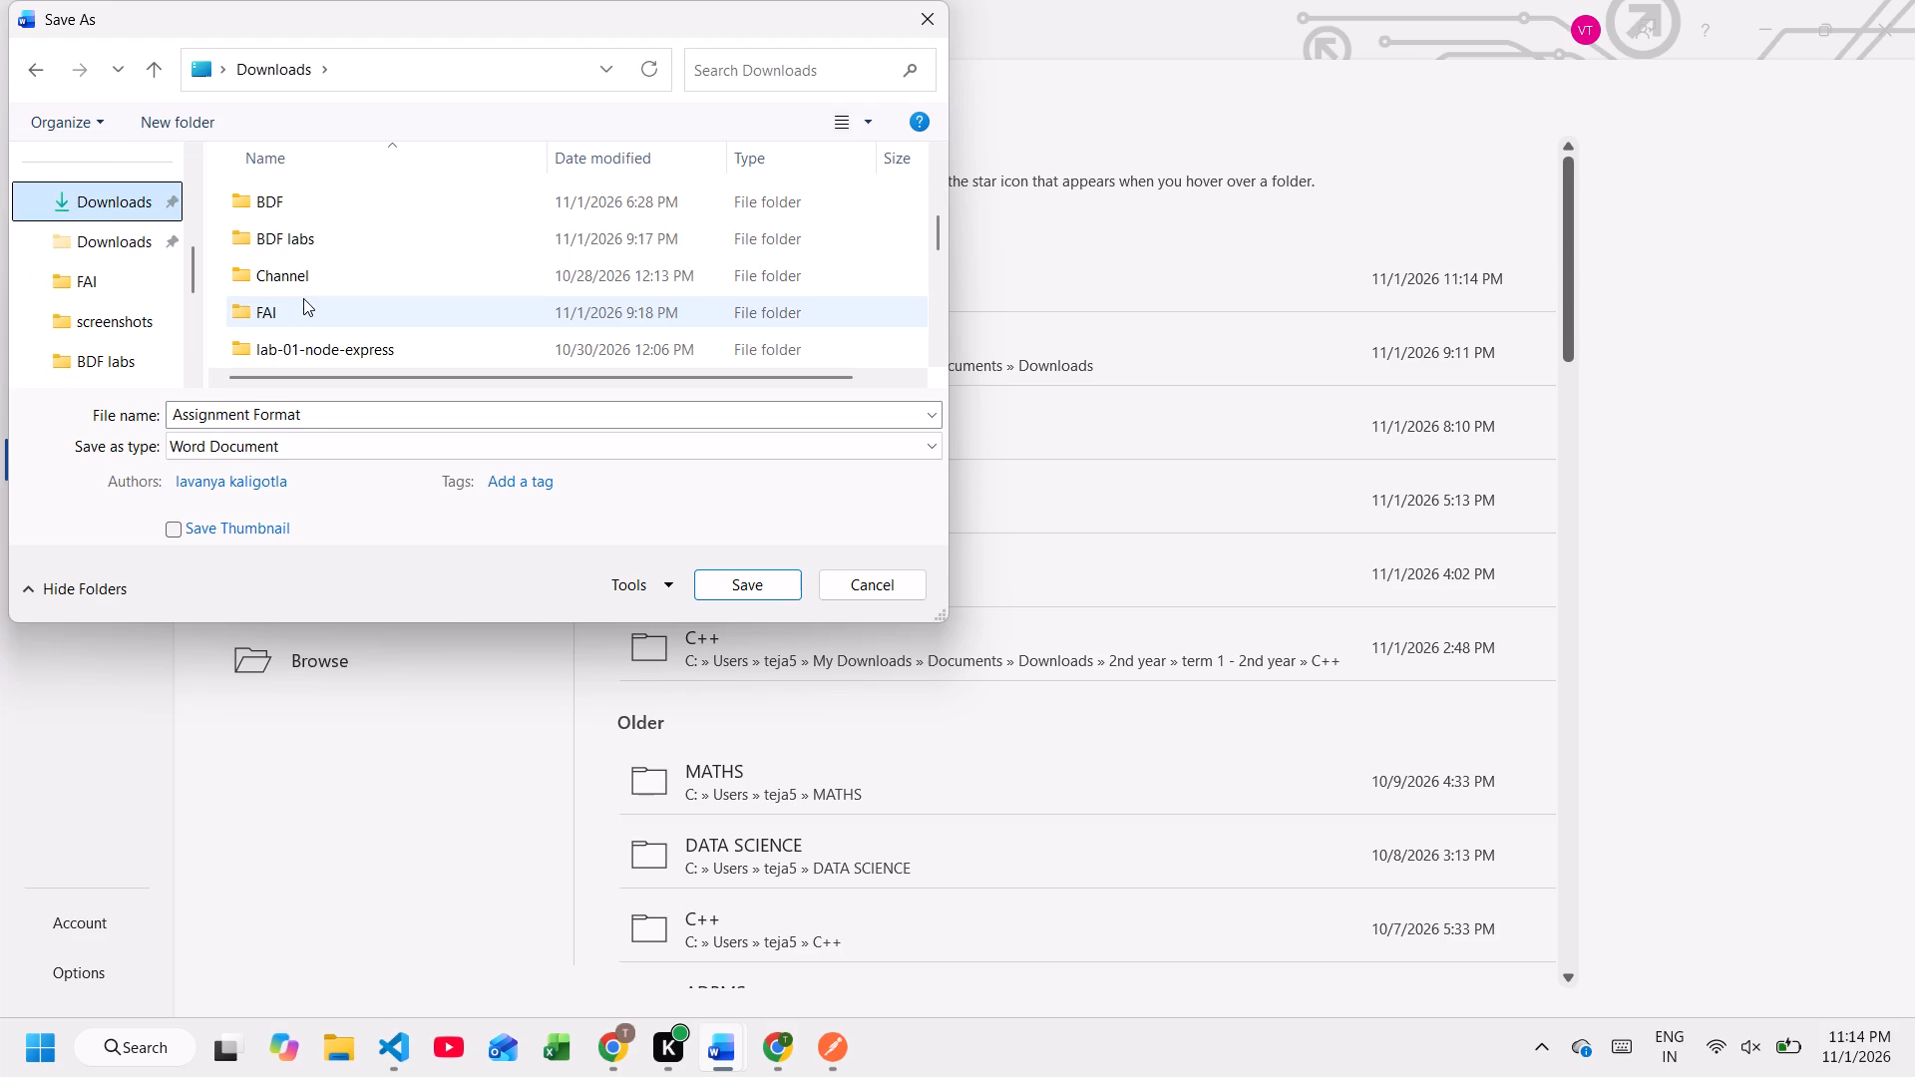
{"action": "double_click", "coordinate": [267, 198]}
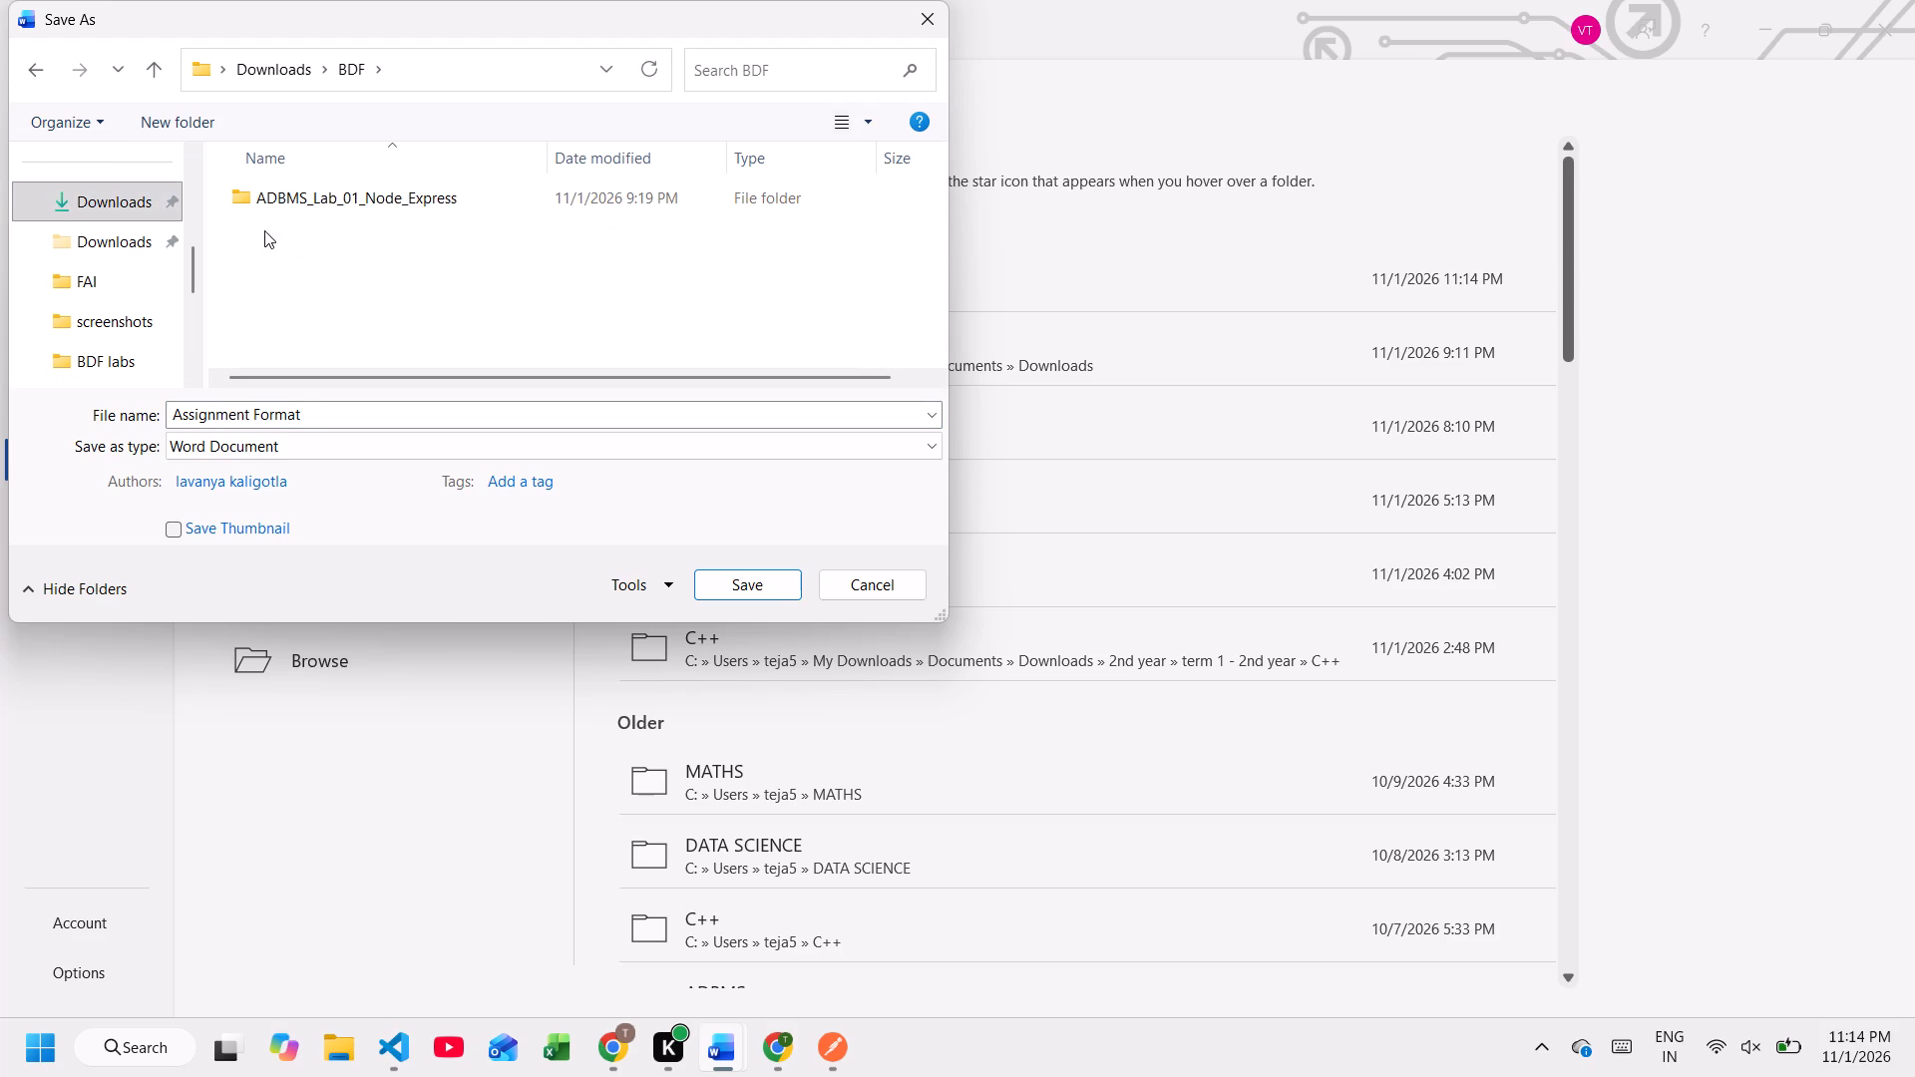
{"action": "left_click", "coordinate": [126, 210]}
{"action": "double_click", "coordinate": [131, 349]}
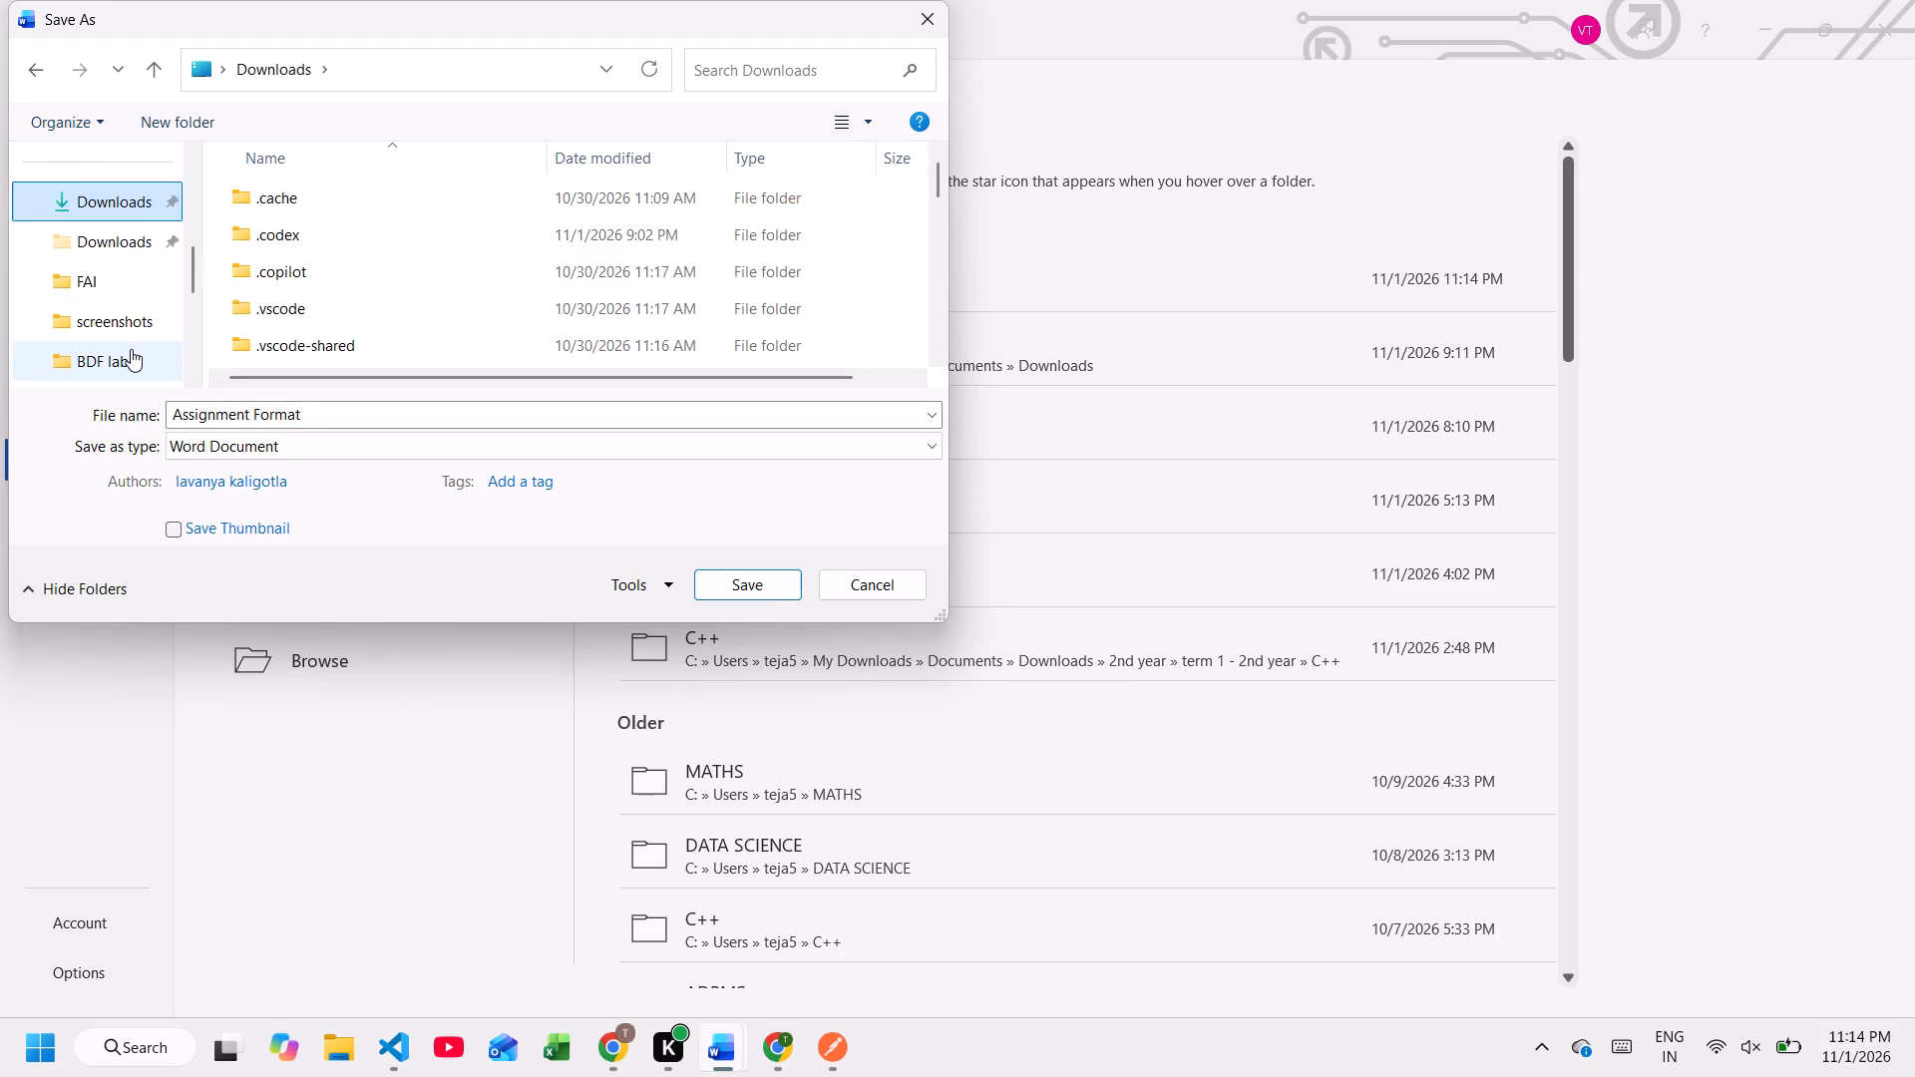
{"action": "left_click", "coordinate": [290, 190]}
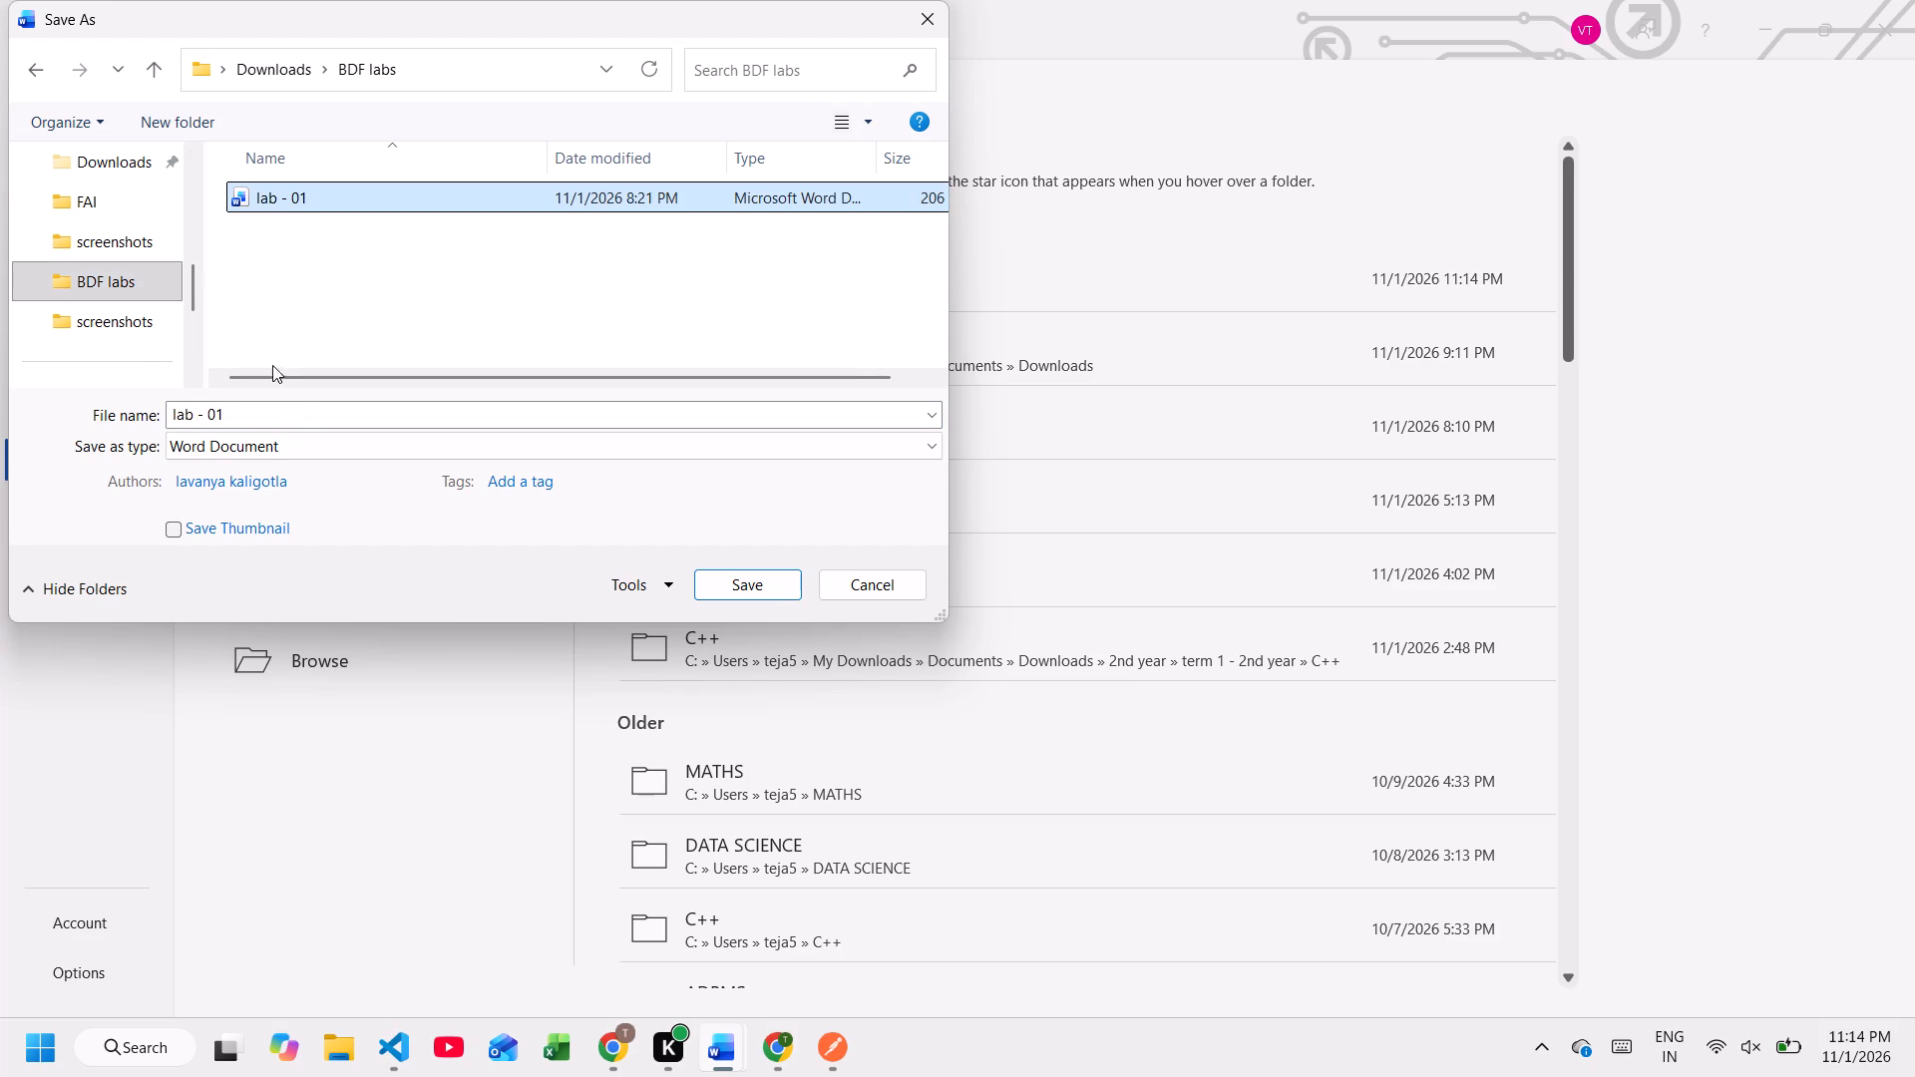
{"action": "left_click", "coordinate": [269, 416]}
{"action": "left_click", "coordinate": [269, 416]}
{"action": "left_click", "coordinate": [269, 416]}
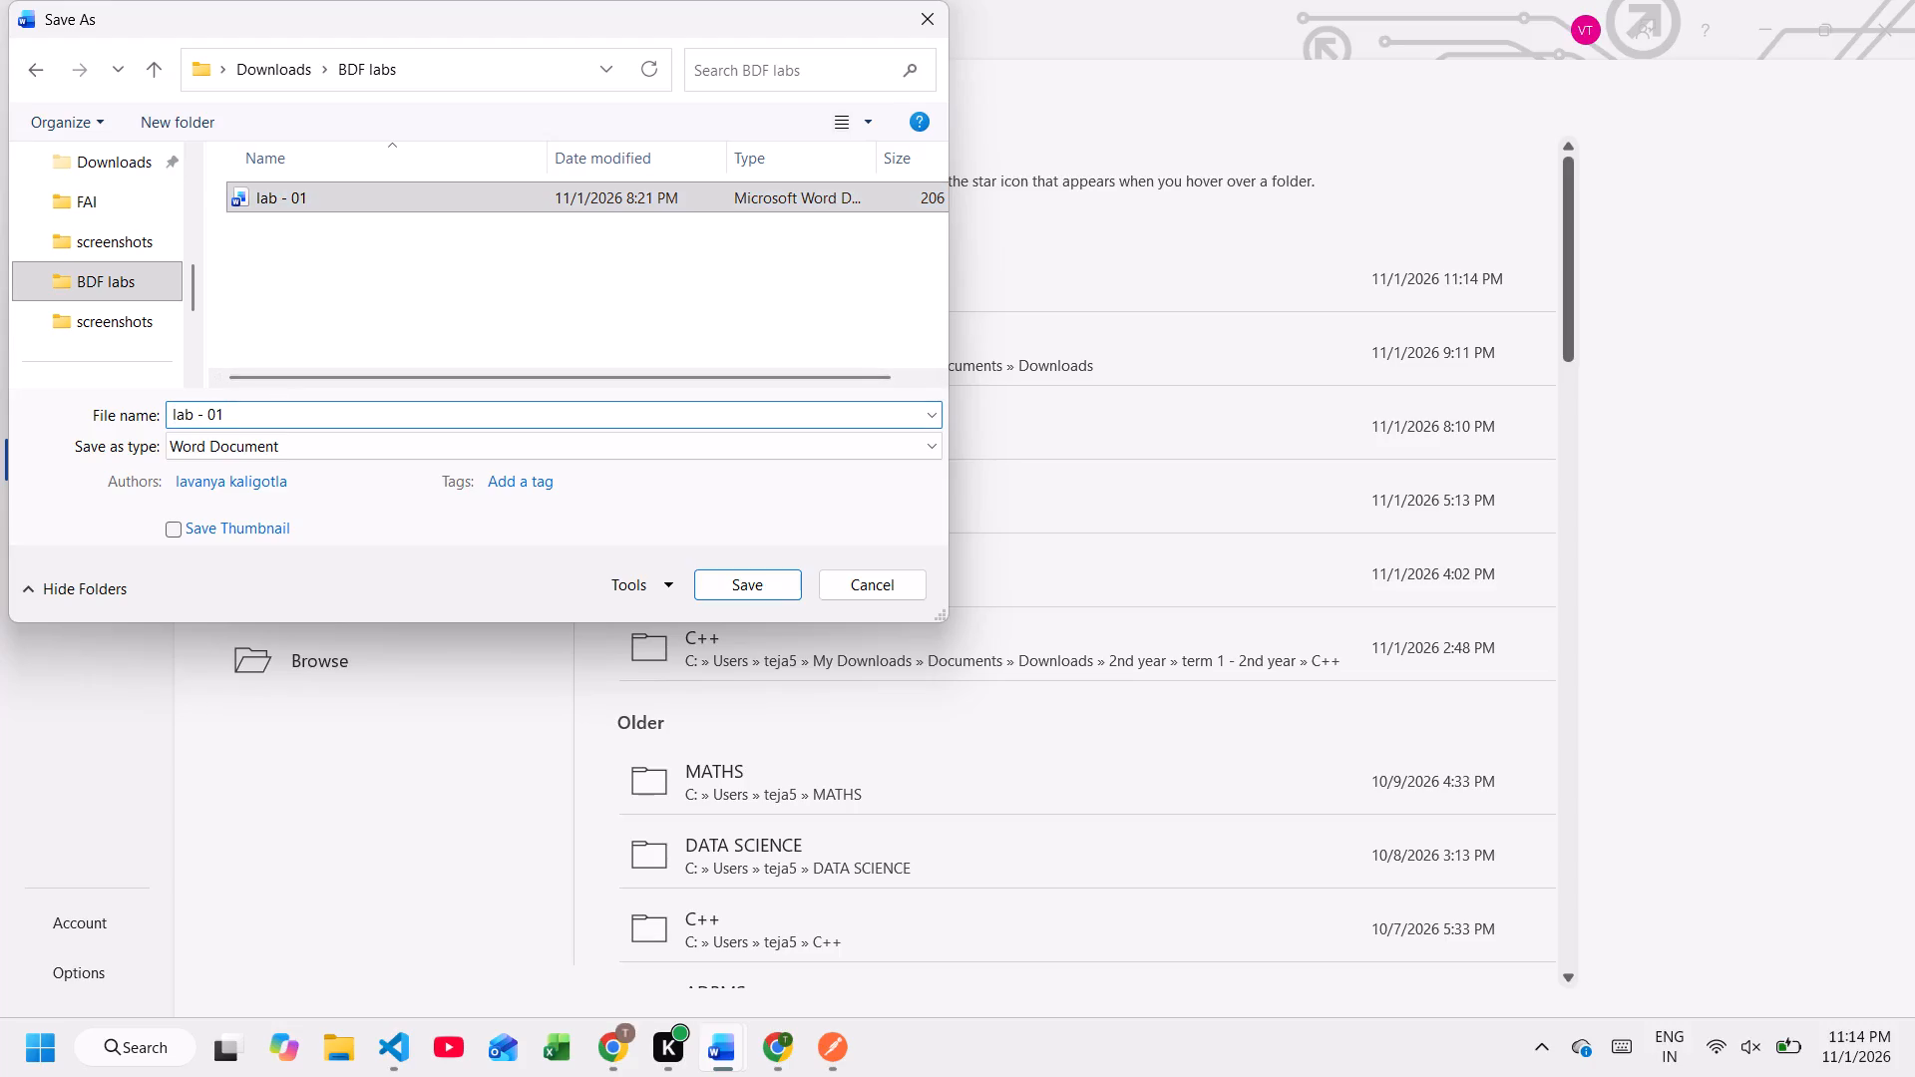
{"action": "key", "text": "BackSpace"}
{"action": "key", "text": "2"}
{"action": "key", "text": "Return"}
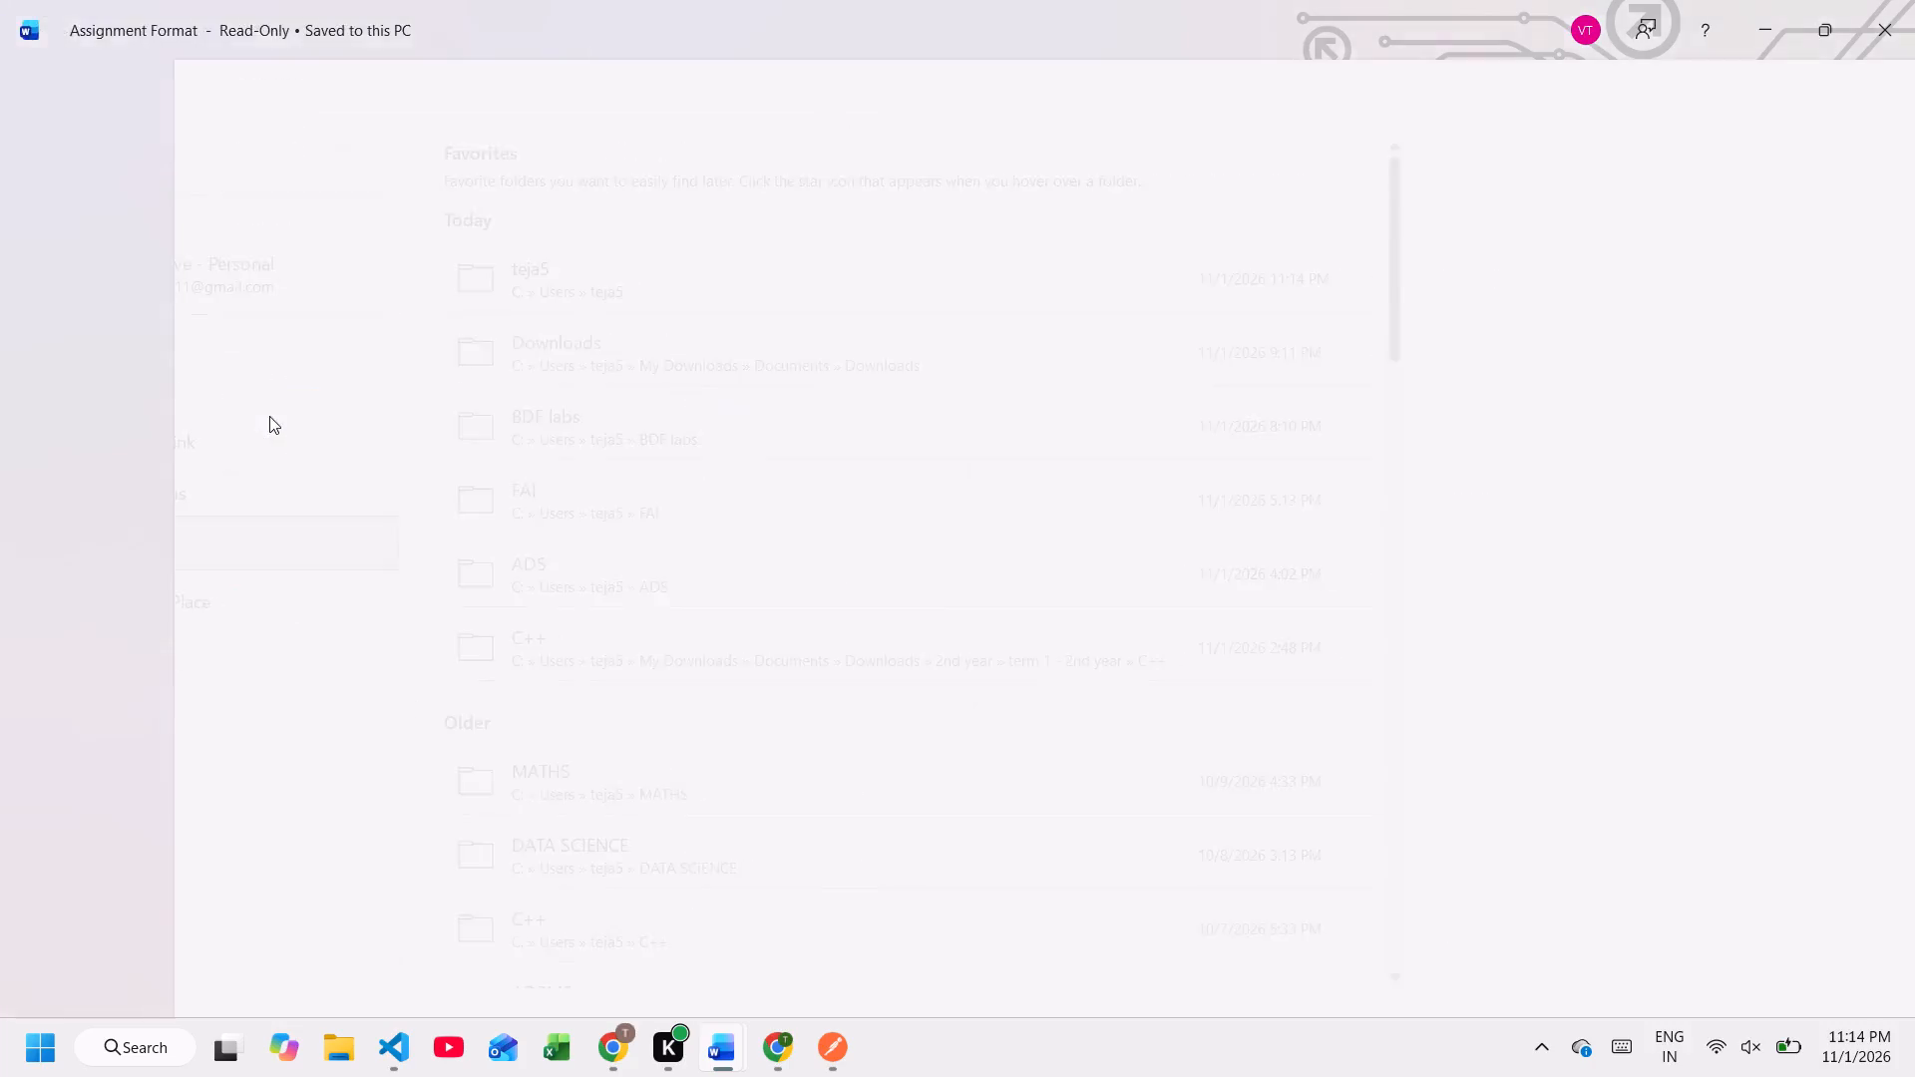
Delete the red "Assignment Format" heading above the student details table.
{"action": "left_click_drag", "start_coordinate": [1015, 480], "coordinate": [881, 480]}
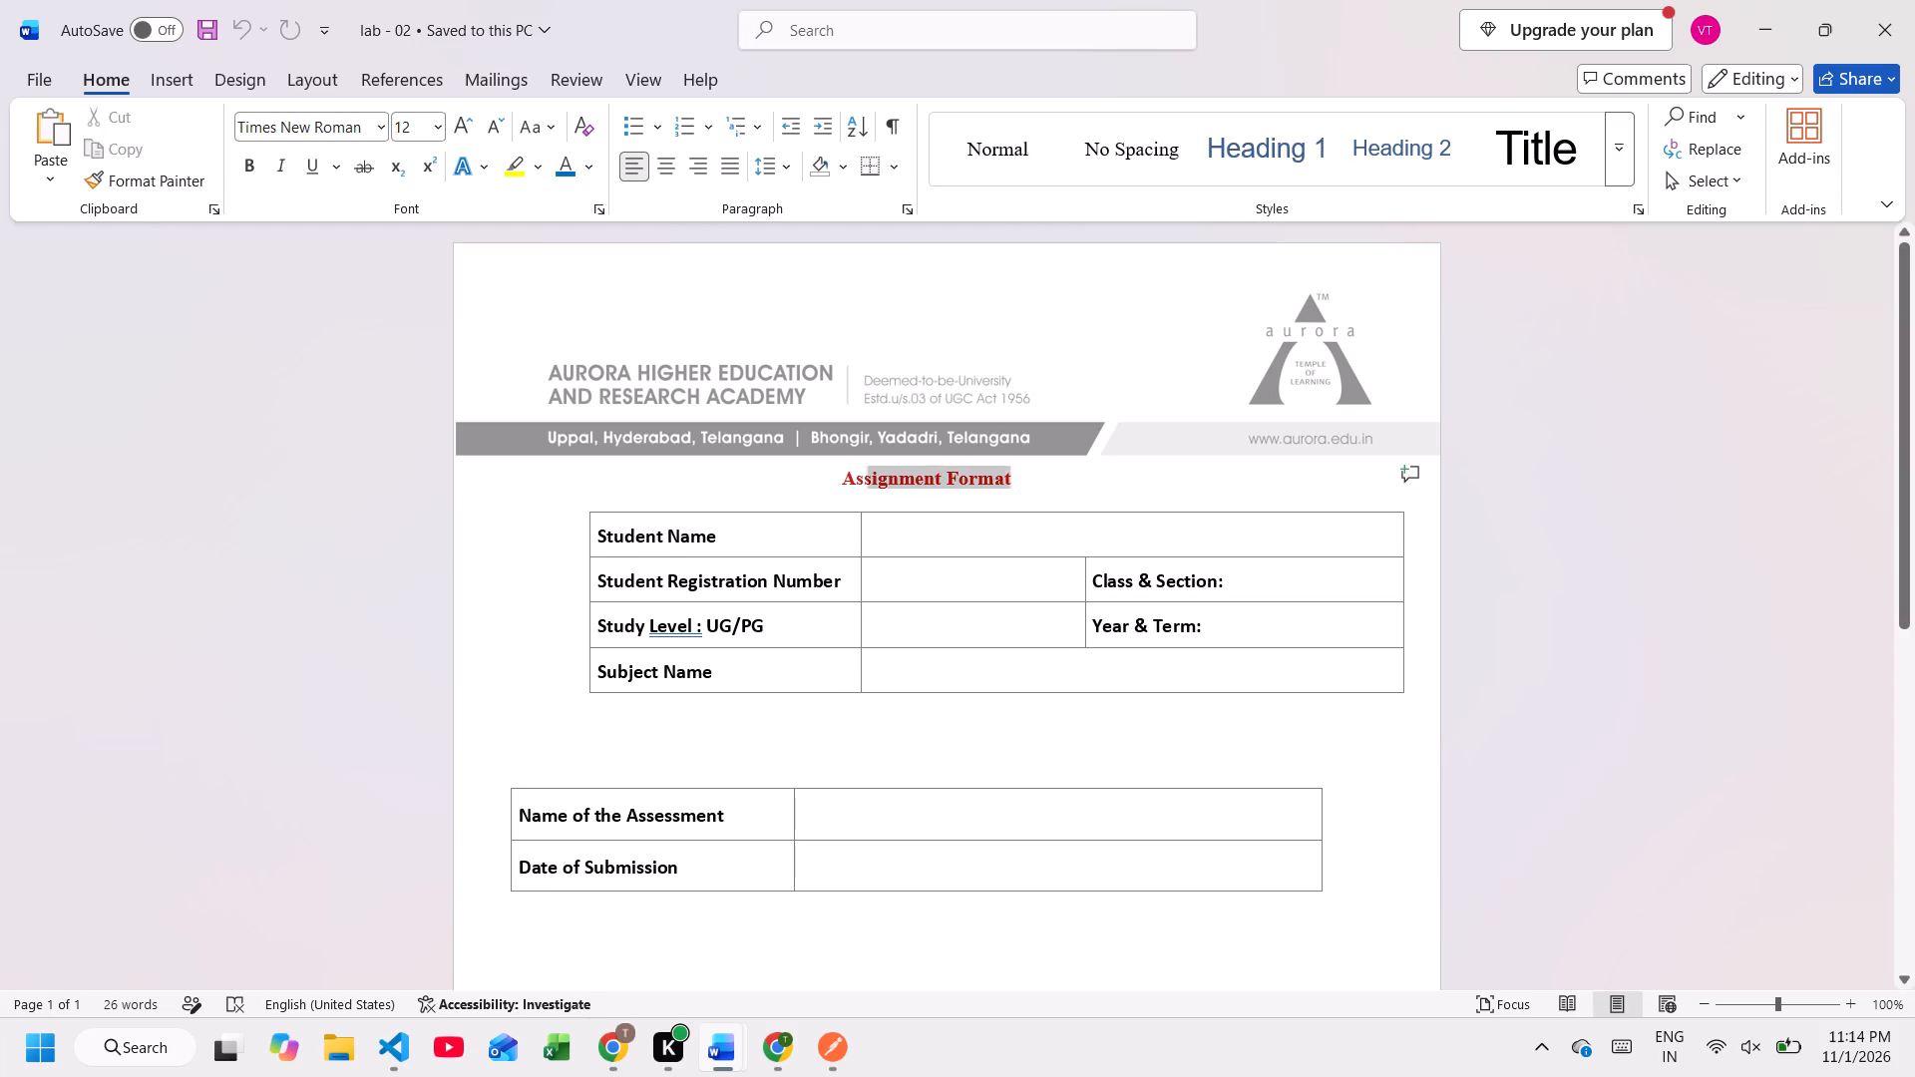
{"action": "left_click_drag", "start_coordinate": [881, 480], "coordinate": [839, 480]}
{"action": "key", "text": "BackSpace"}
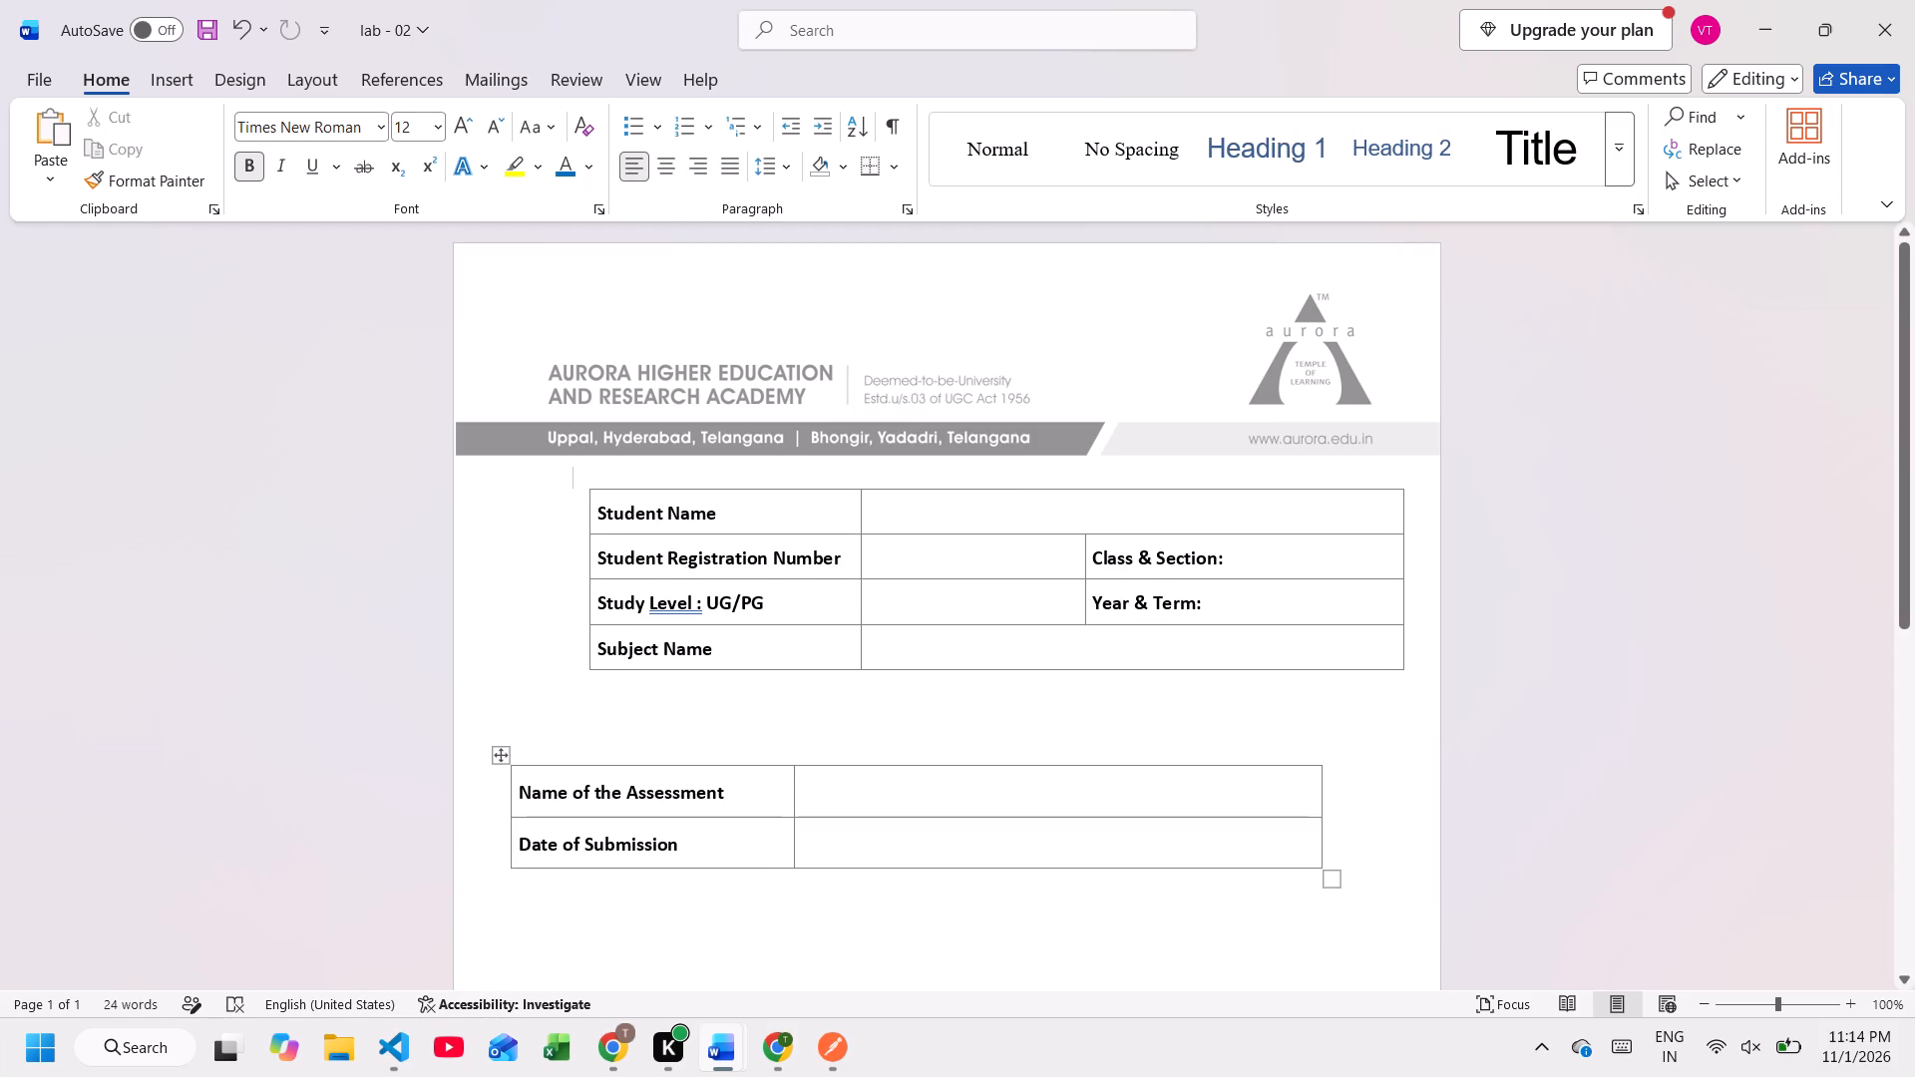
Move the assessment details table sideways so it roughly lines up with the student details table above.
{"action": "left_click_drag", "start_coordinate": [503, 749], "coordinate": [584, 748]}
Fill in the student name and registration number, and set the study level to UG.
{"action": "left_click", "coordinate": [961, 511]}
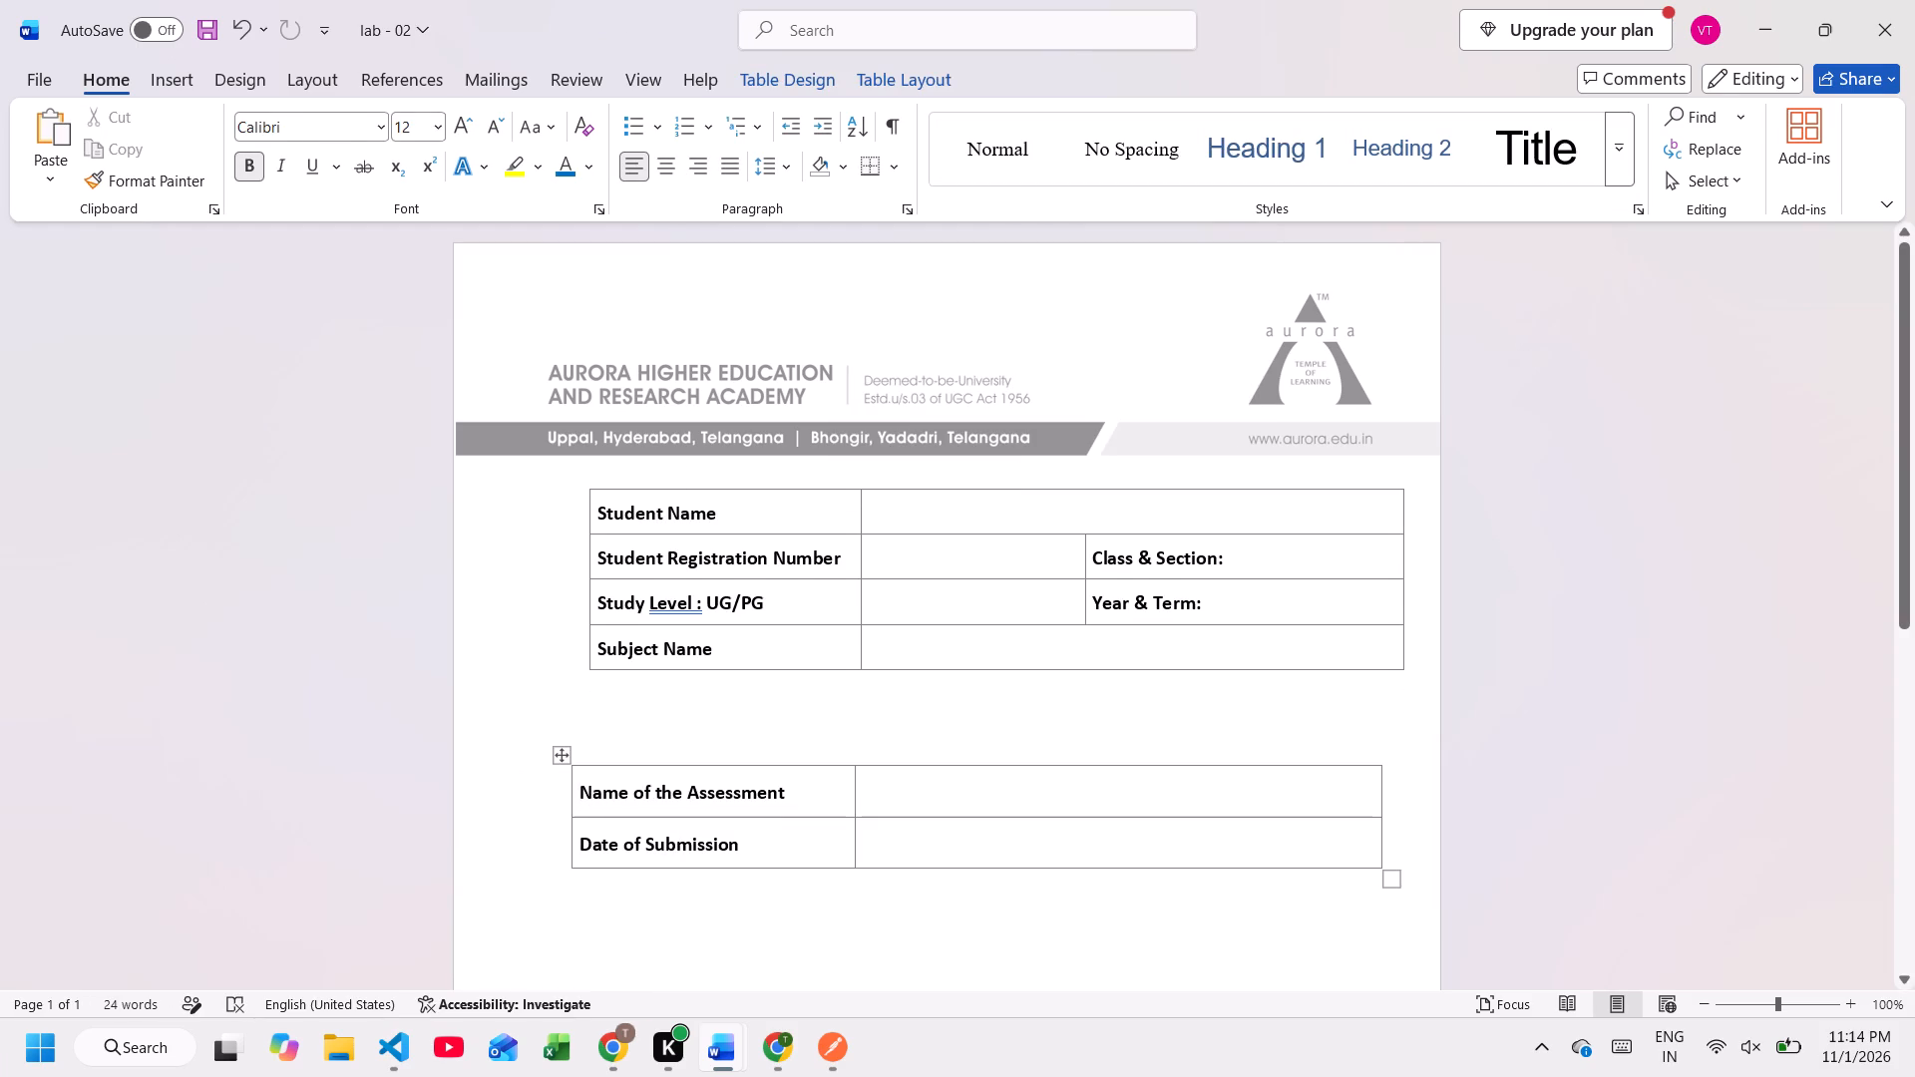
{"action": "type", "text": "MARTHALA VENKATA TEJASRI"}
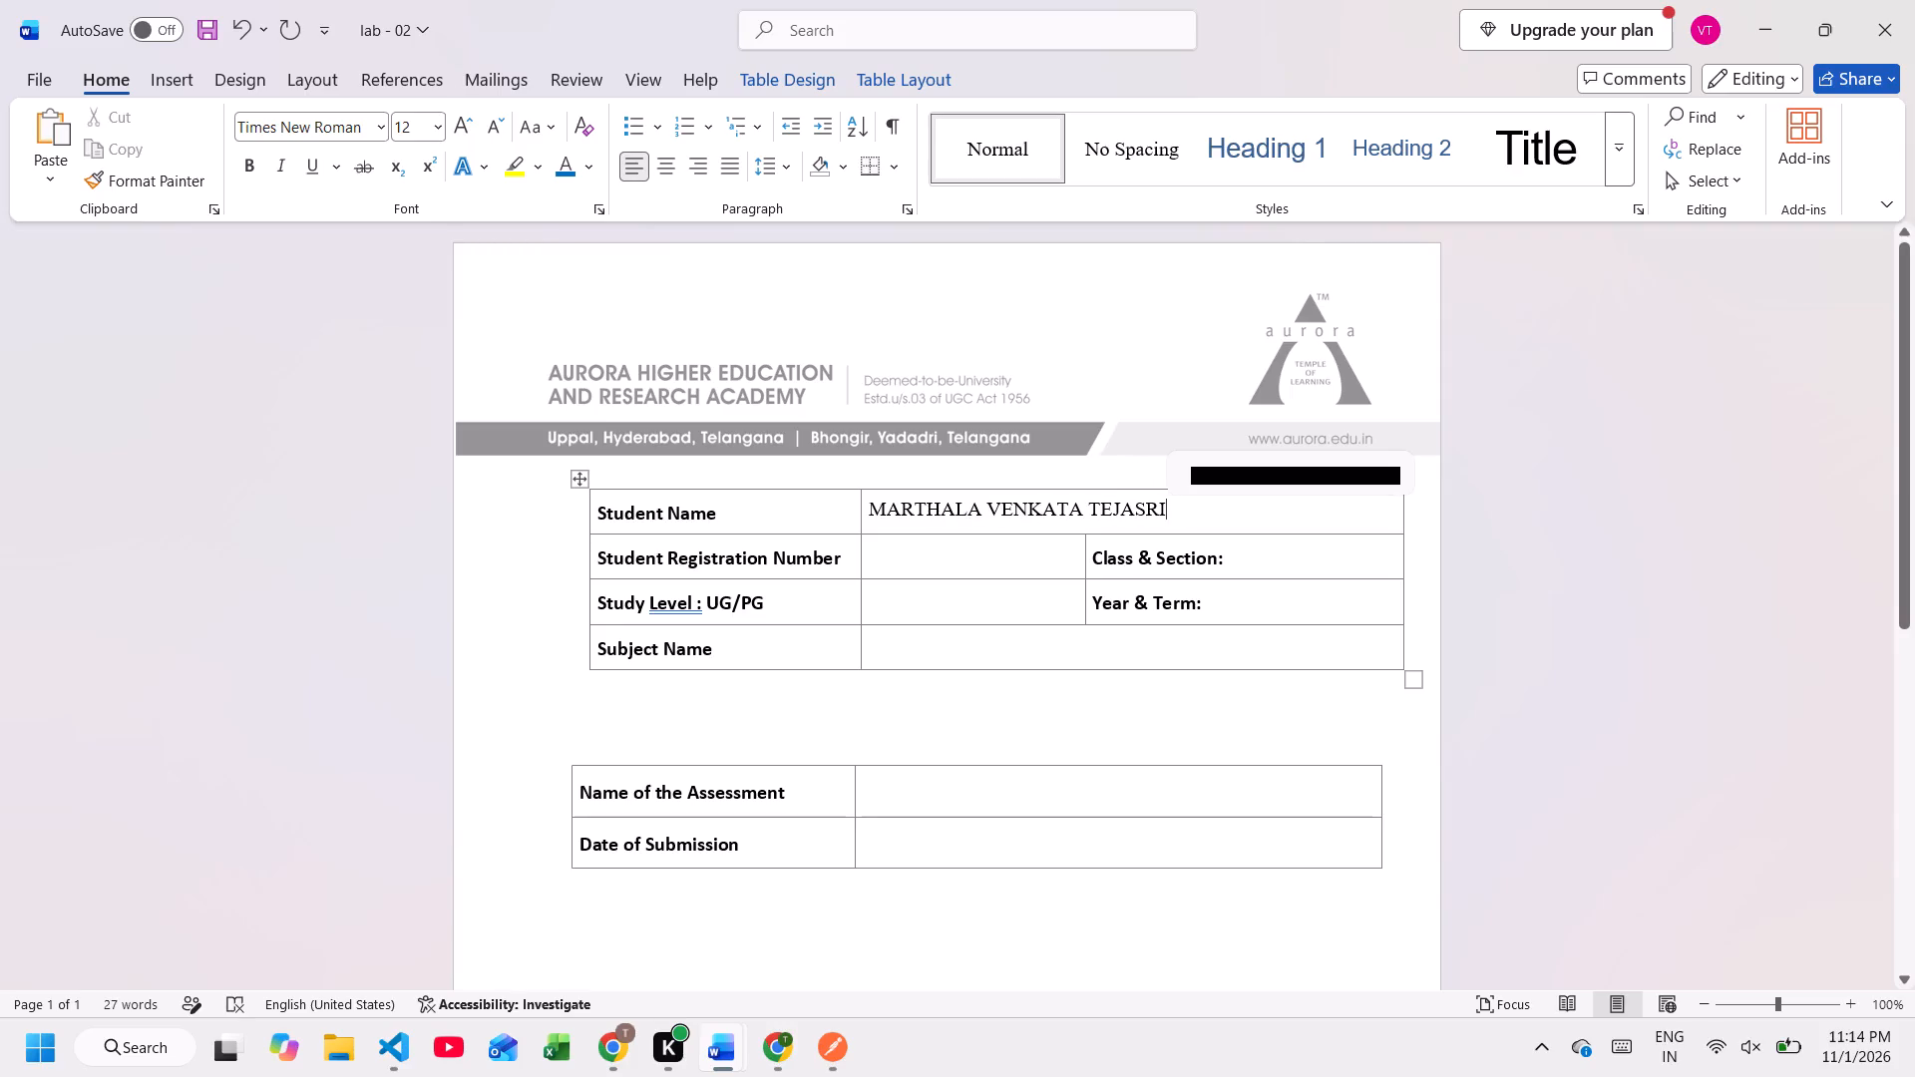
{"action": "left_click", "coordinate": [981, 553]}
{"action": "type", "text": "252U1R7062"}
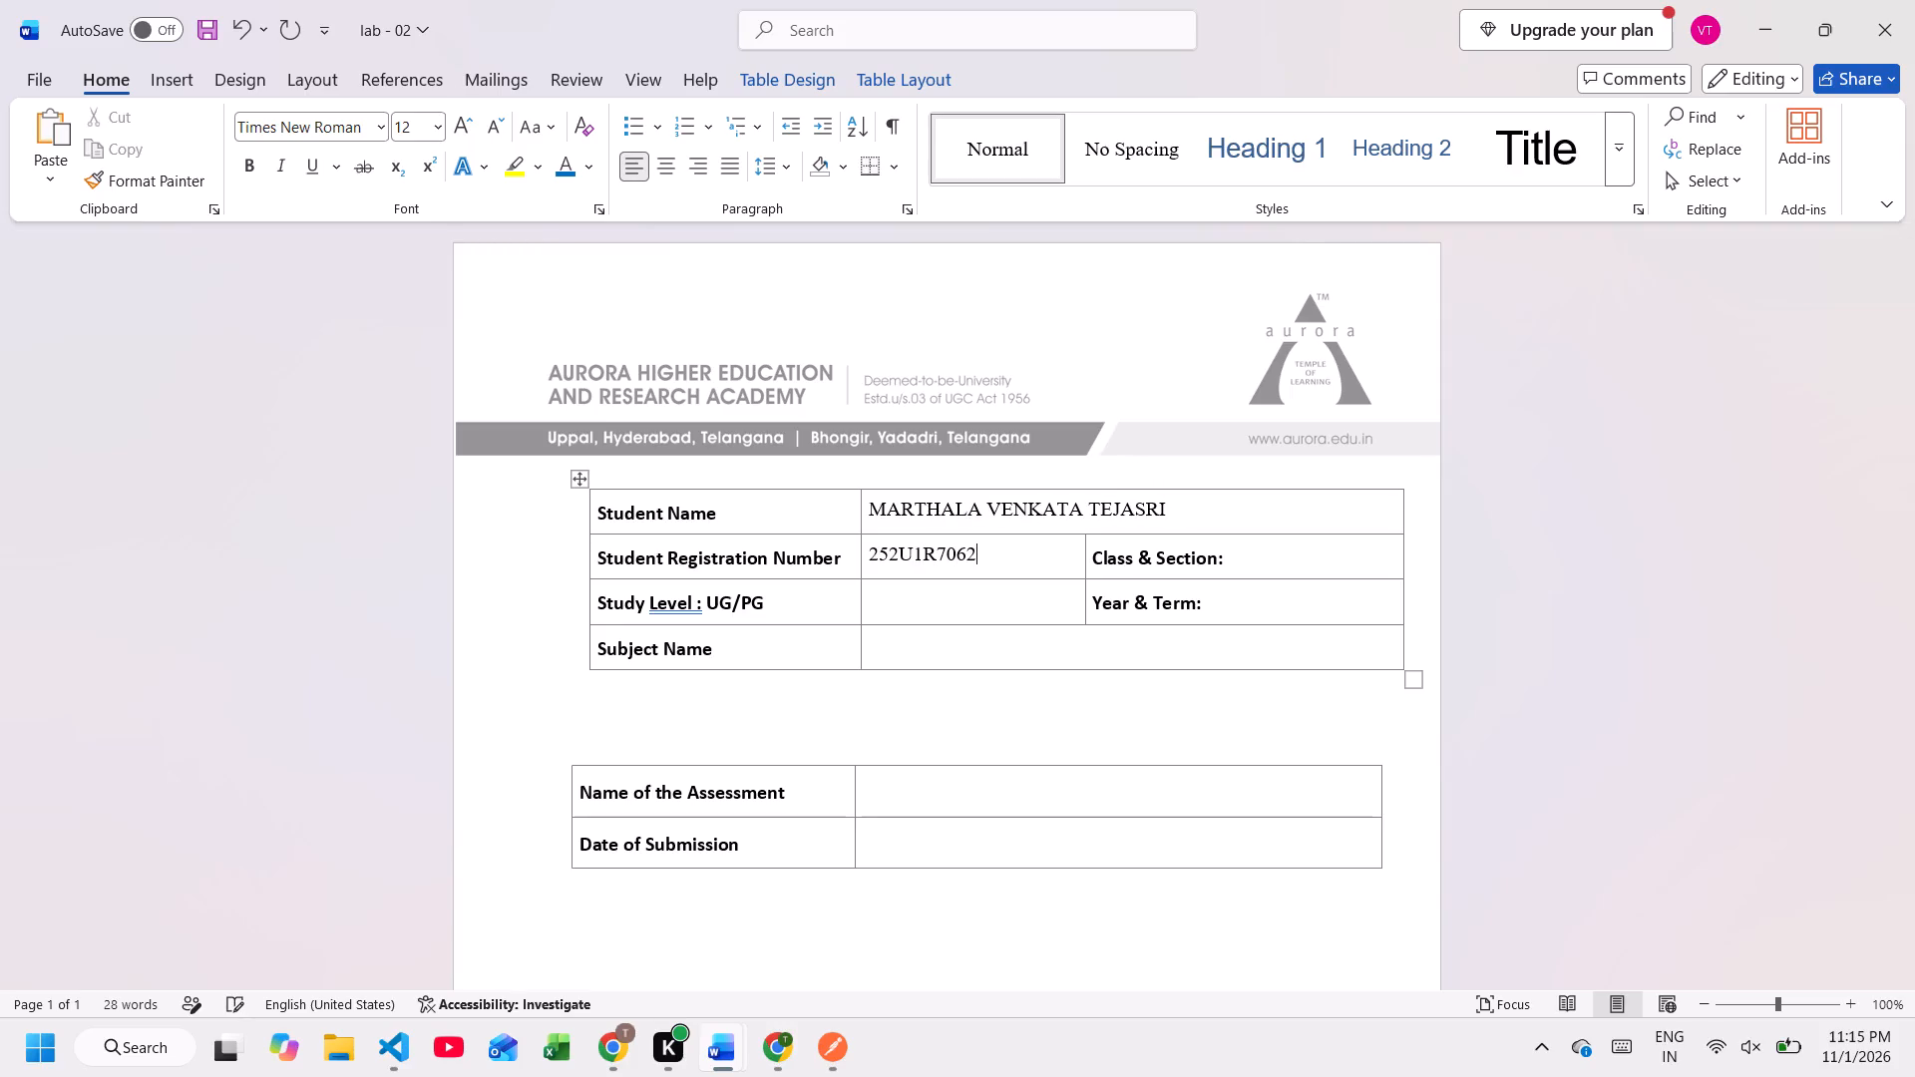
{"action": "left_click", "coordinate": [987, 589]}
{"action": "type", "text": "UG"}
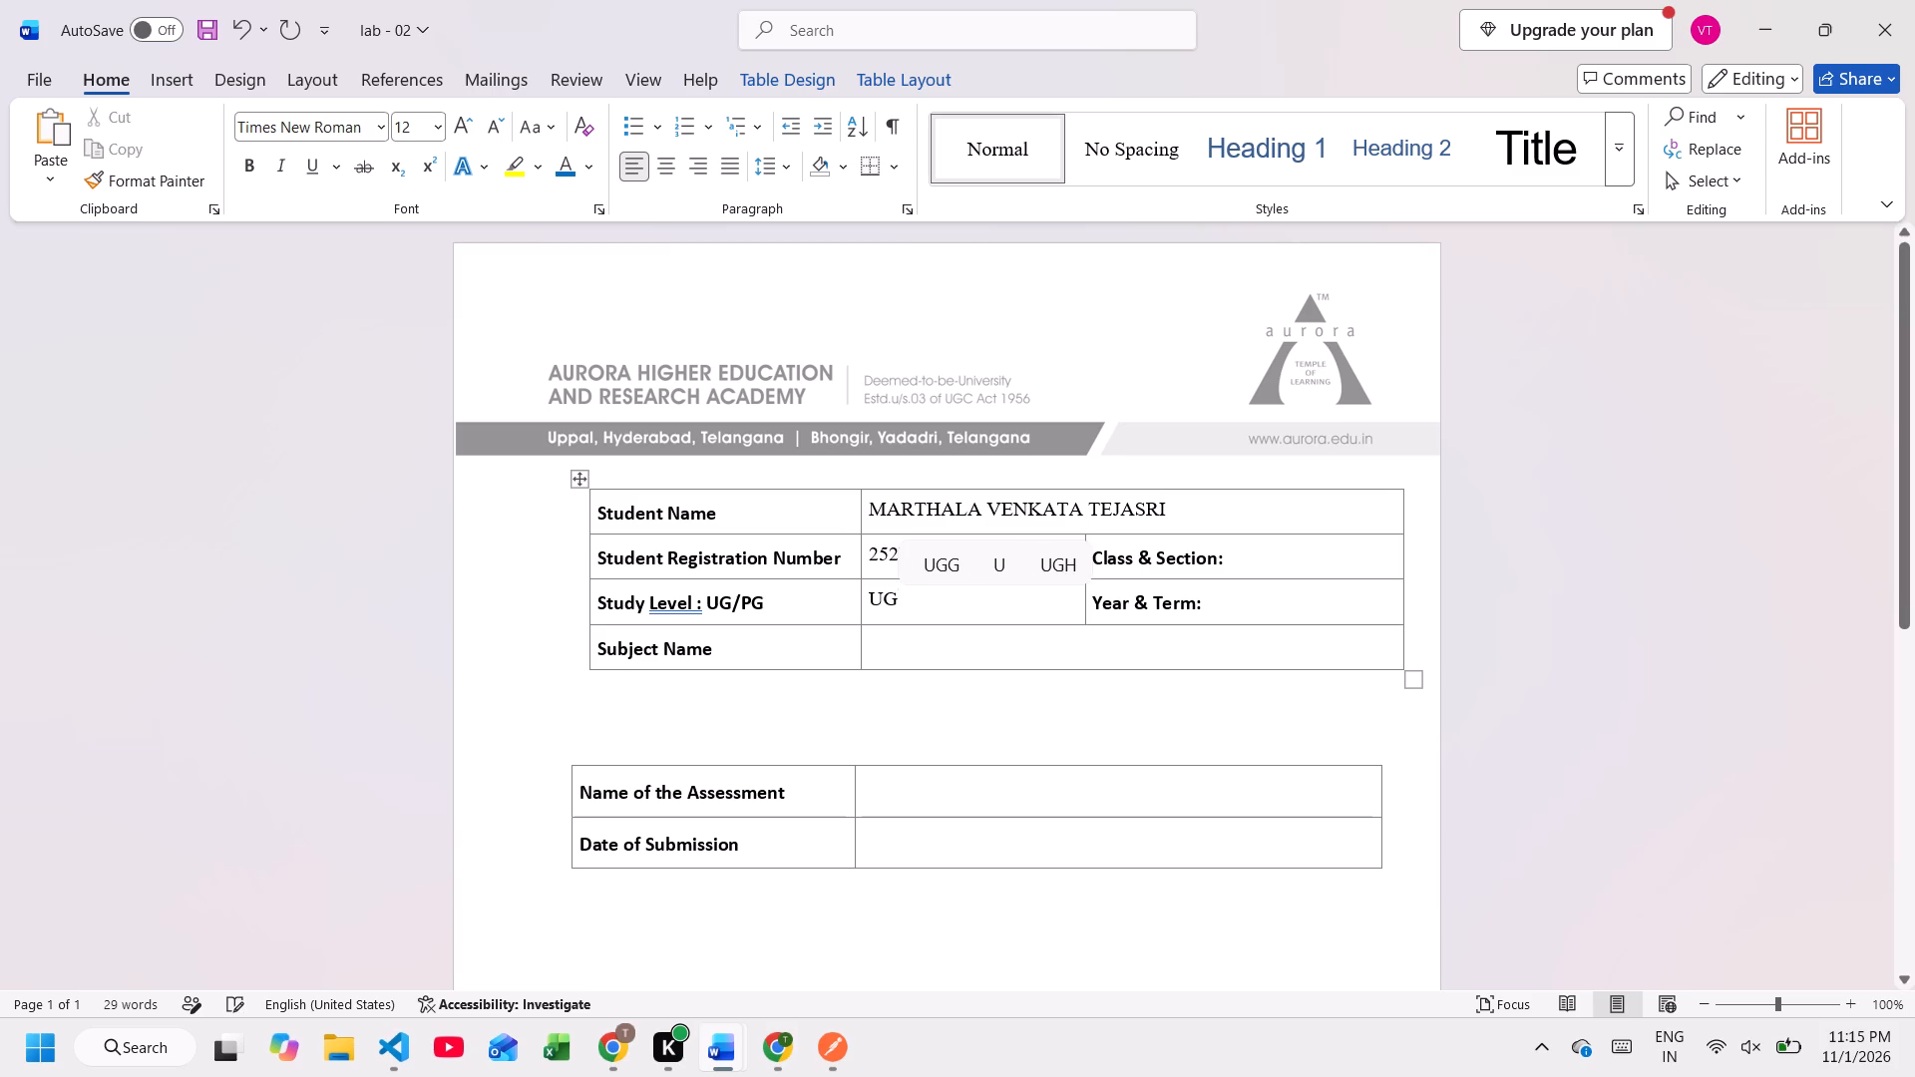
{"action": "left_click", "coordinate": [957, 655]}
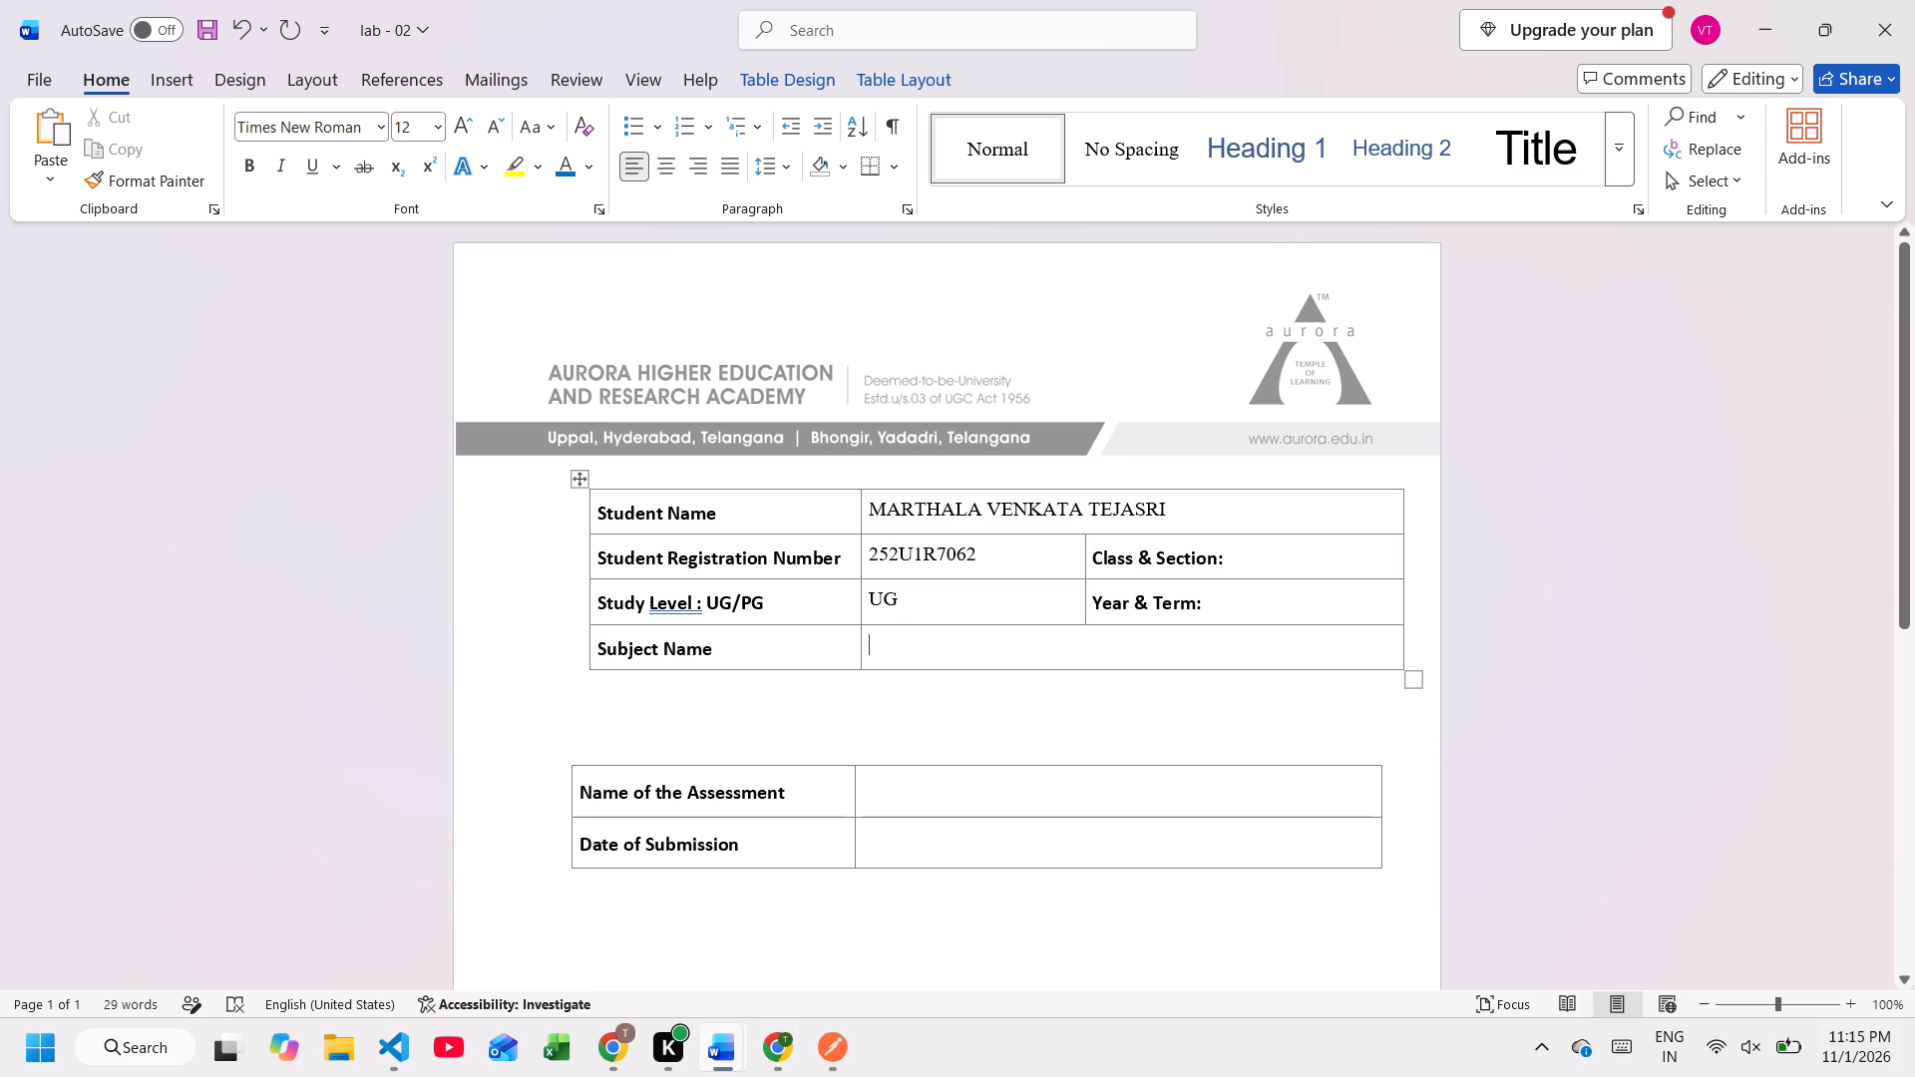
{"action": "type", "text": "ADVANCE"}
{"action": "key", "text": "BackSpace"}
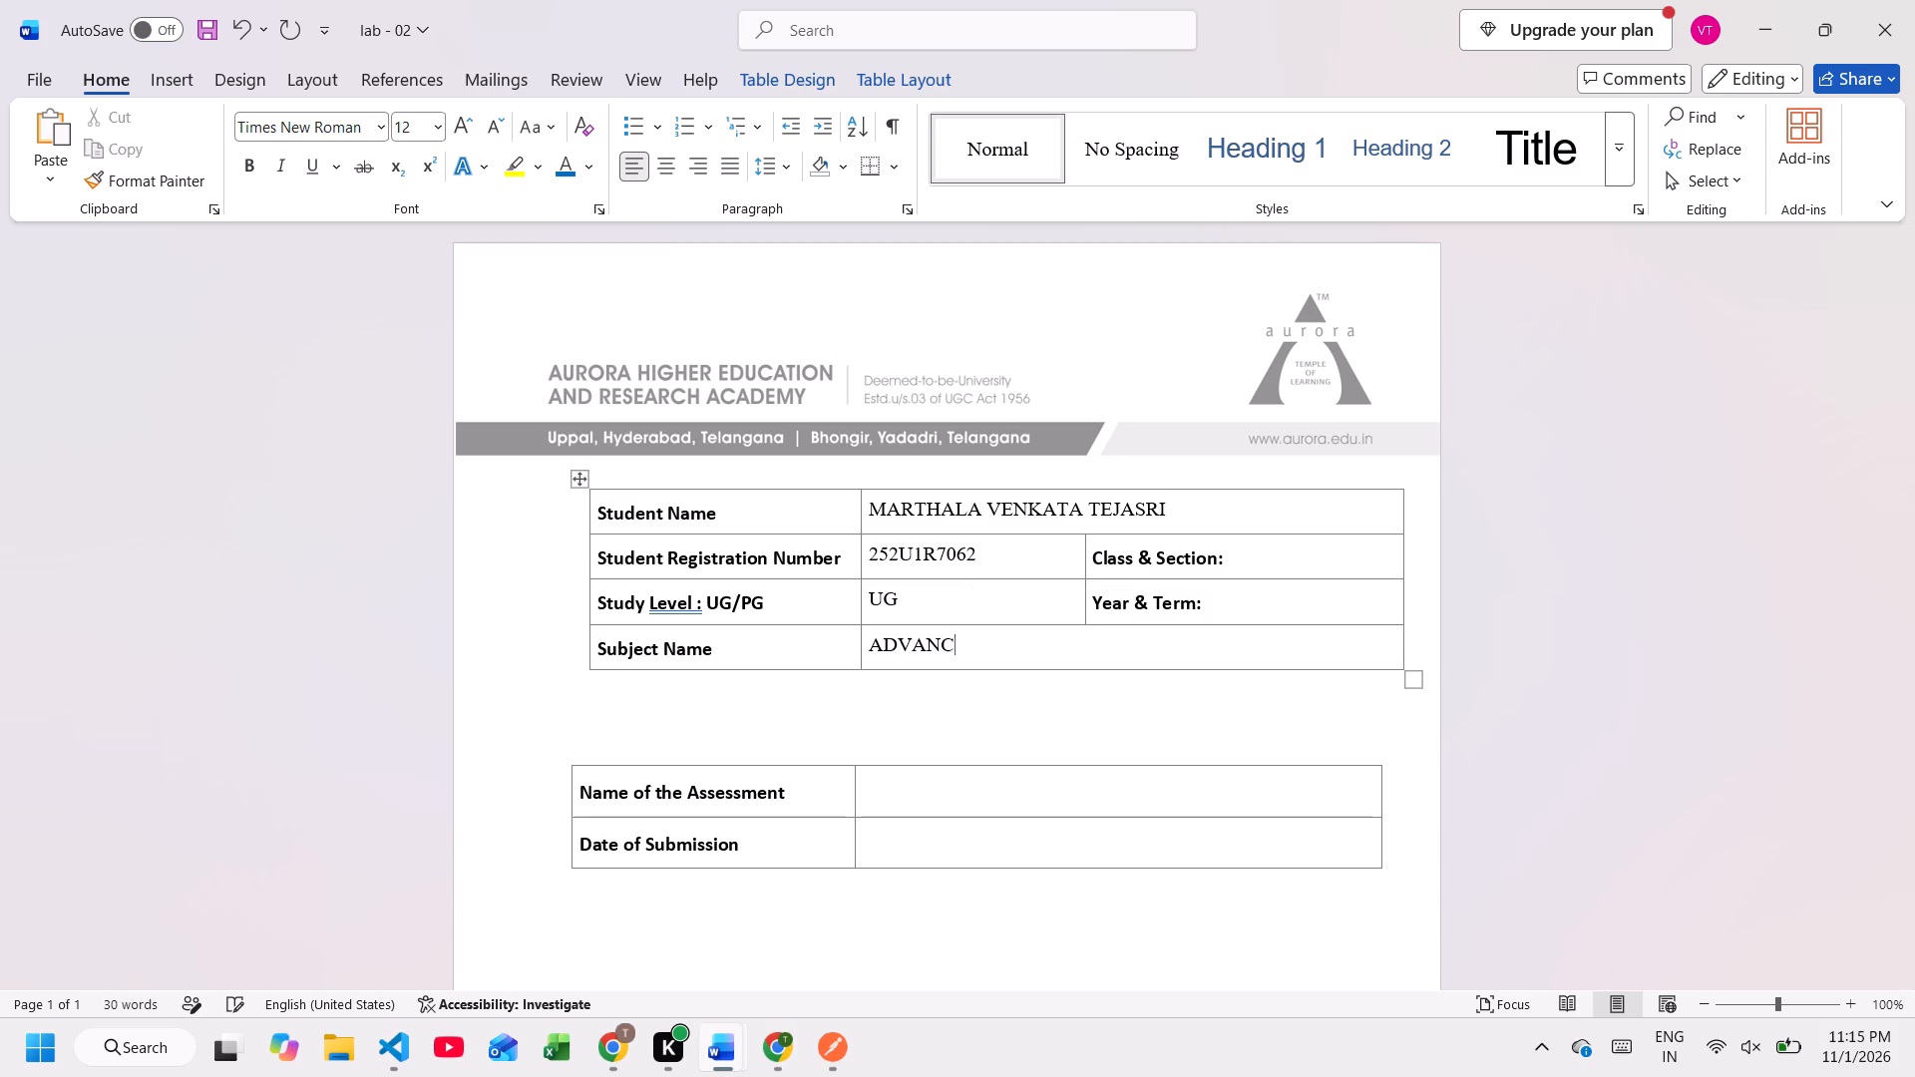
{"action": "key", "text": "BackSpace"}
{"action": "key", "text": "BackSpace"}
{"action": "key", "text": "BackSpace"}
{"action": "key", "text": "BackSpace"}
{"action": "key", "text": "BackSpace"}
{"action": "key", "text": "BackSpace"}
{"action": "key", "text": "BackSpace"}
Enter BACKEND DEVELOPMENT as the subject name, correcting the spelling.
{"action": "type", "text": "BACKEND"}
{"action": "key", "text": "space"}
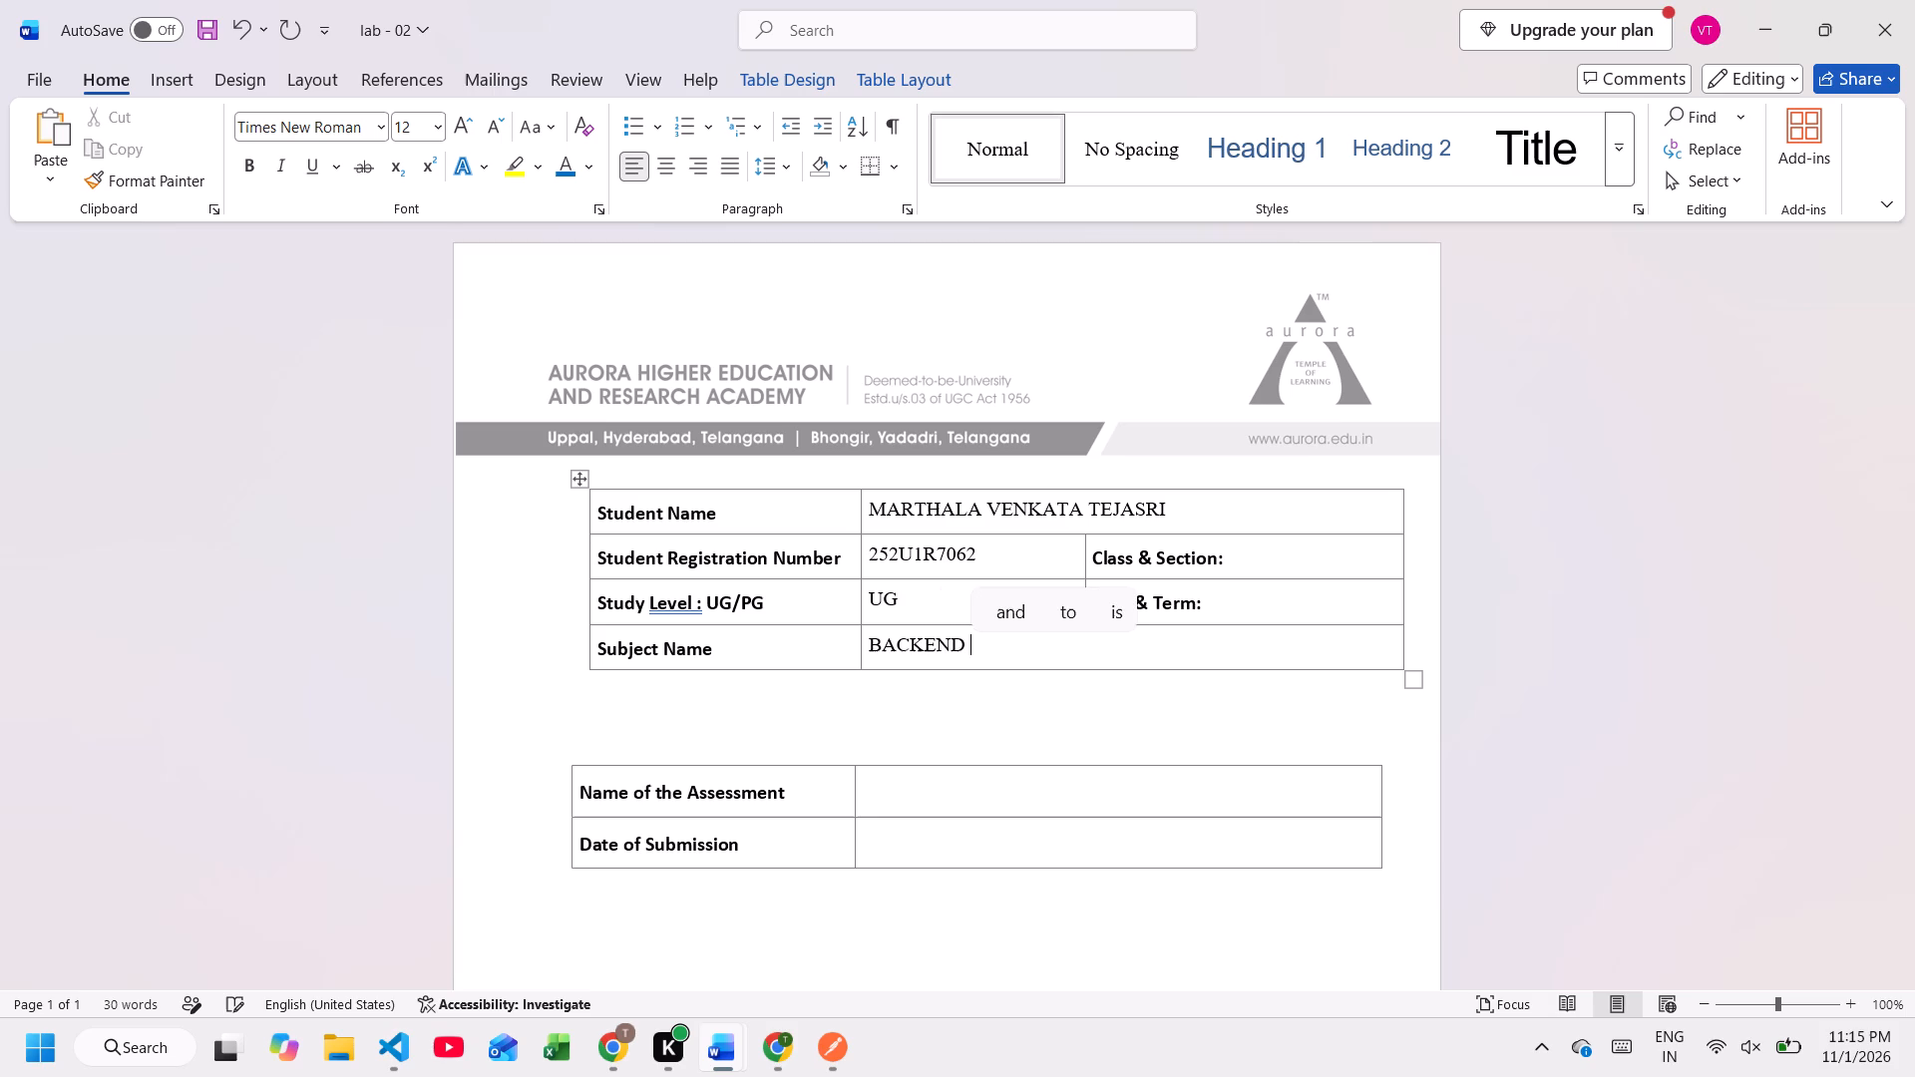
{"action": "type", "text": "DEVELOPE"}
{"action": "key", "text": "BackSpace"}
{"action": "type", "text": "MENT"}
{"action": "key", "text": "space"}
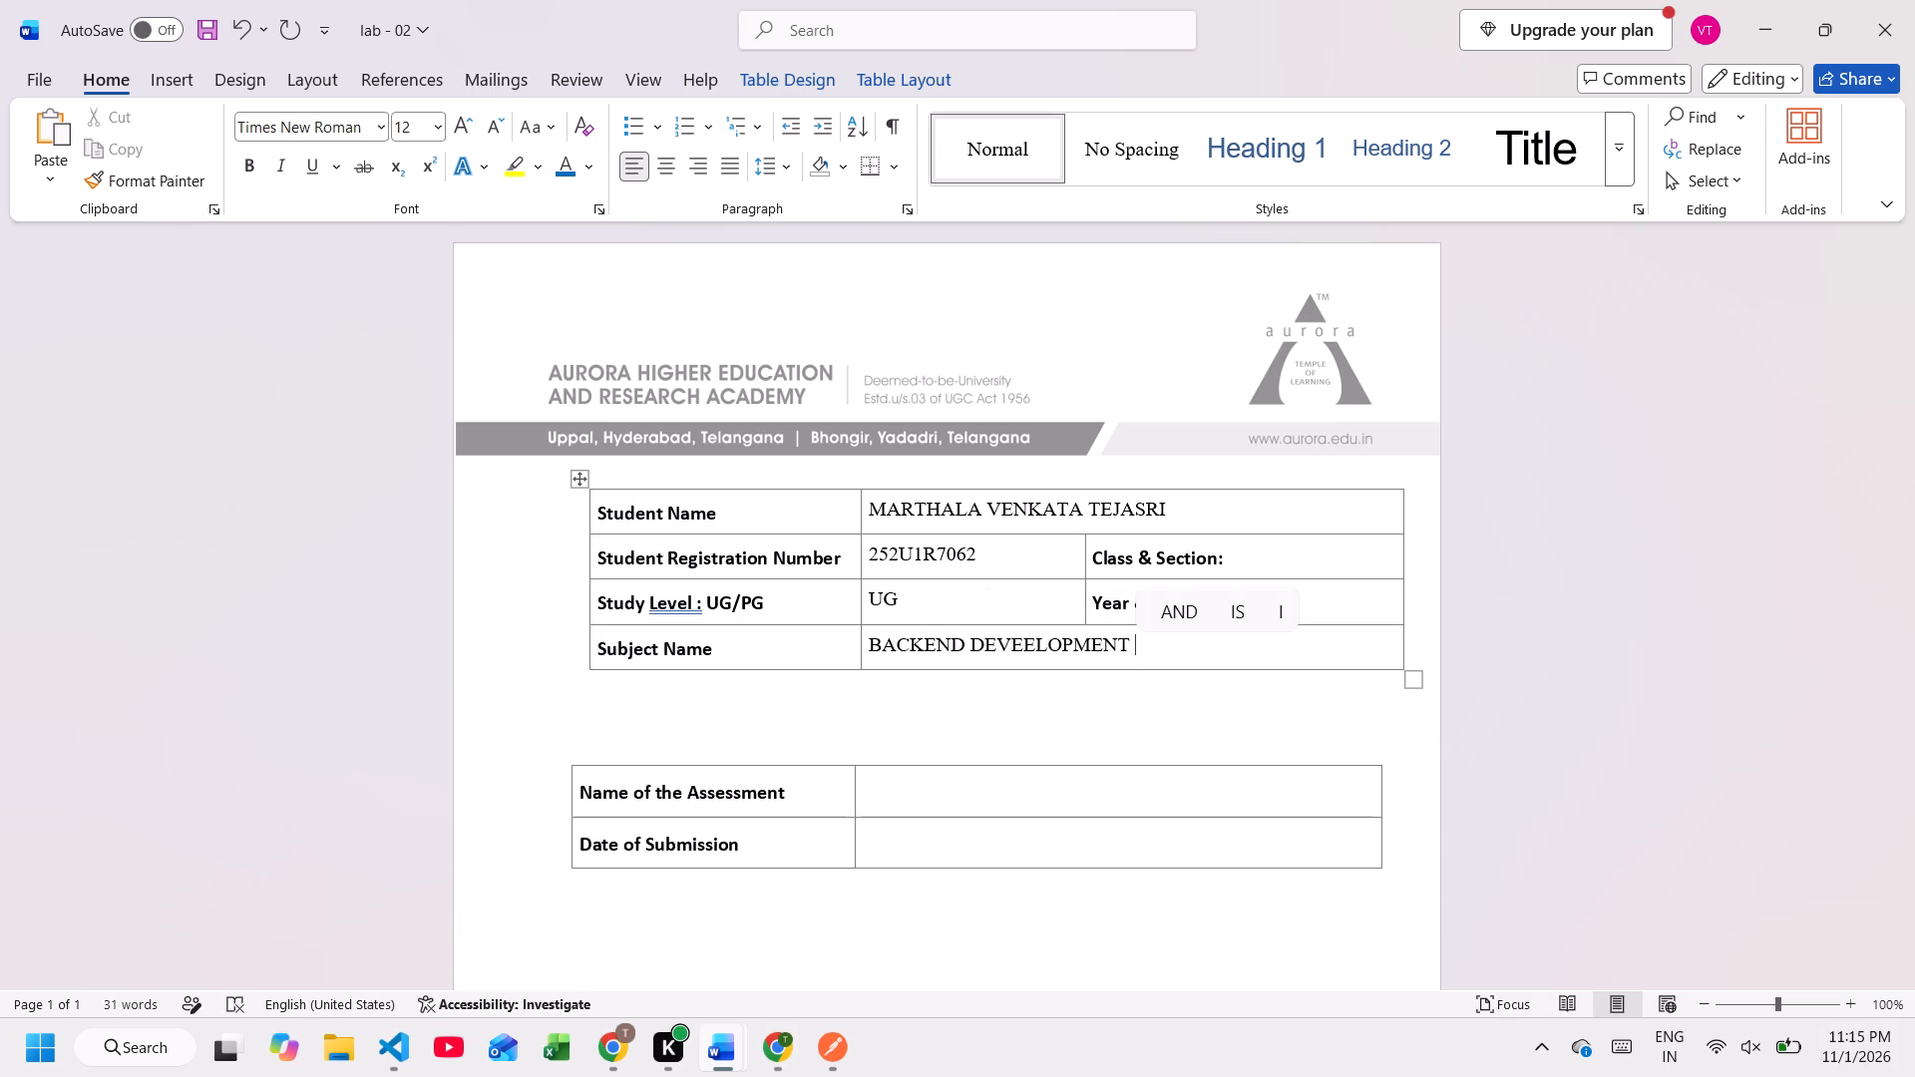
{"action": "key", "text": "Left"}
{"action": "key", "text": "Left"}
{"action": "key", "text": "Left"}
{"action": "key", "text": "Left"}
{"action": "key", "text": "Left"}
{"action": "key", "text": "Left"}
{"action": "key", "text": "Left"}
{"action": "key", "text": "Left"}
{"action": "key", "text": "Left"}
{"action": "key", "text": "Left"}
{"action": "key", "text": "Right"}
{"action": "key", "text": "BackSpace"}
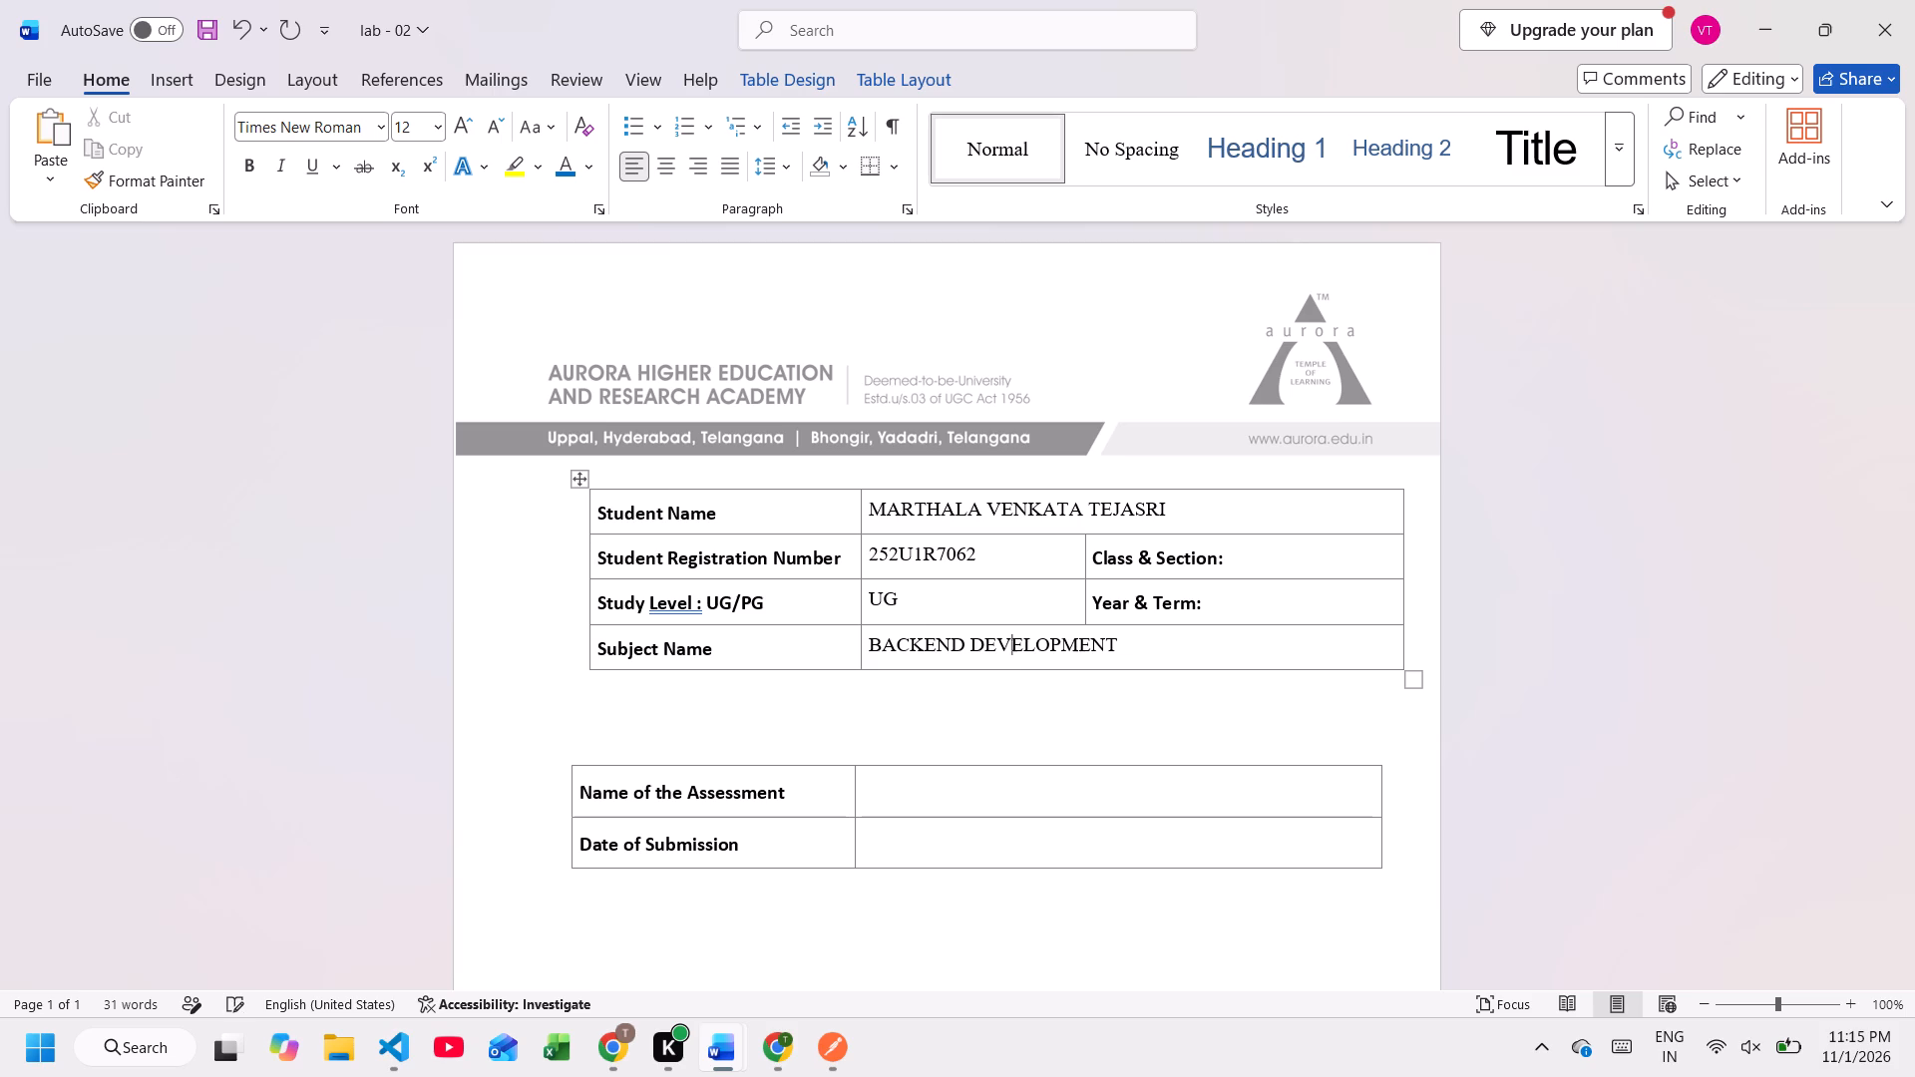
Append FUNDAMENTALS to the end of the subject name.
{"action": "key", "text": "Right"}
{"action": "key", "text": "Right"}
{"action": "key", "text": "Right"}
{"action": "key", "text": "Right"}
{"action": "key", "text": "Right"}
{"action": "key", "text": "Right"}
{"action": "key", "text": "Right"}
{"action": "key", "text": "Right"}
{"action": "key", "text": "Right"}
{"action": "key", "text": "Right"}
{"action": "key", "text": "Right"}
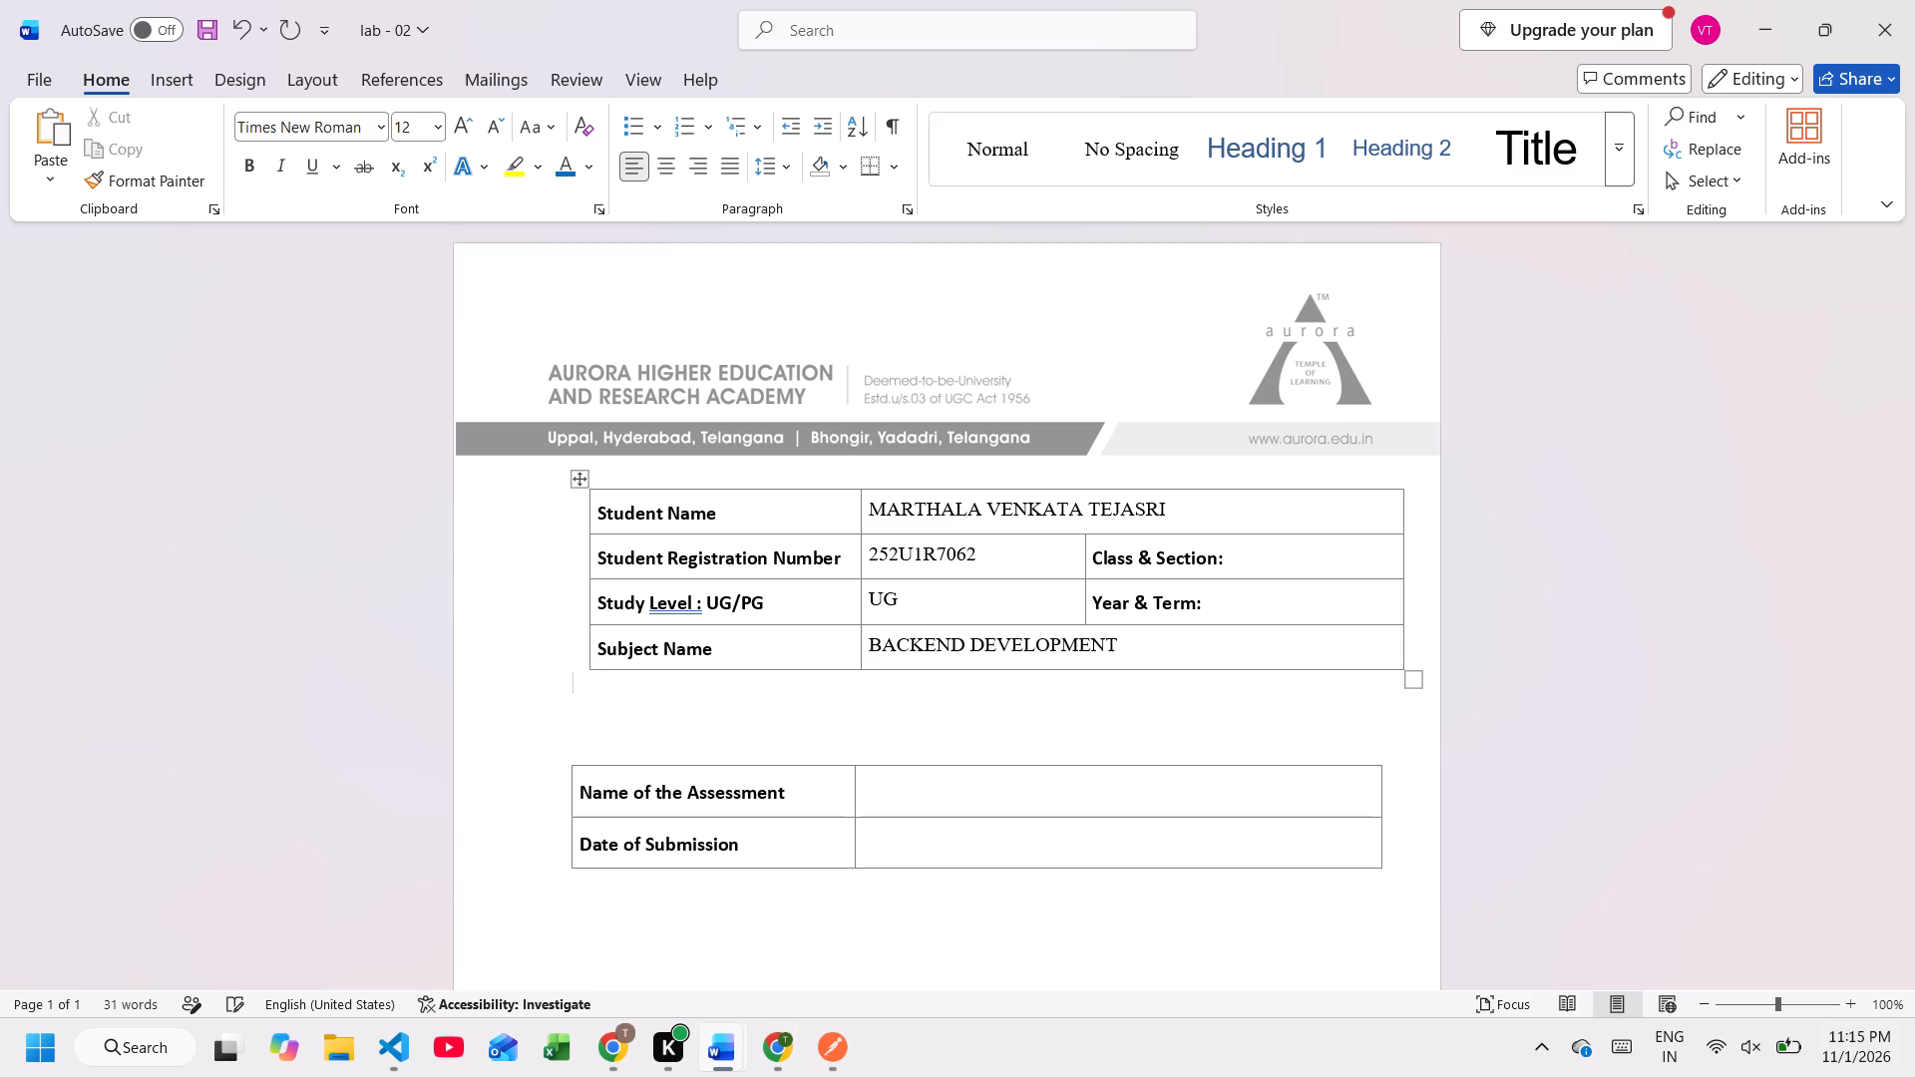
{"action": "left_click", "coordinate": [1142, 633]}
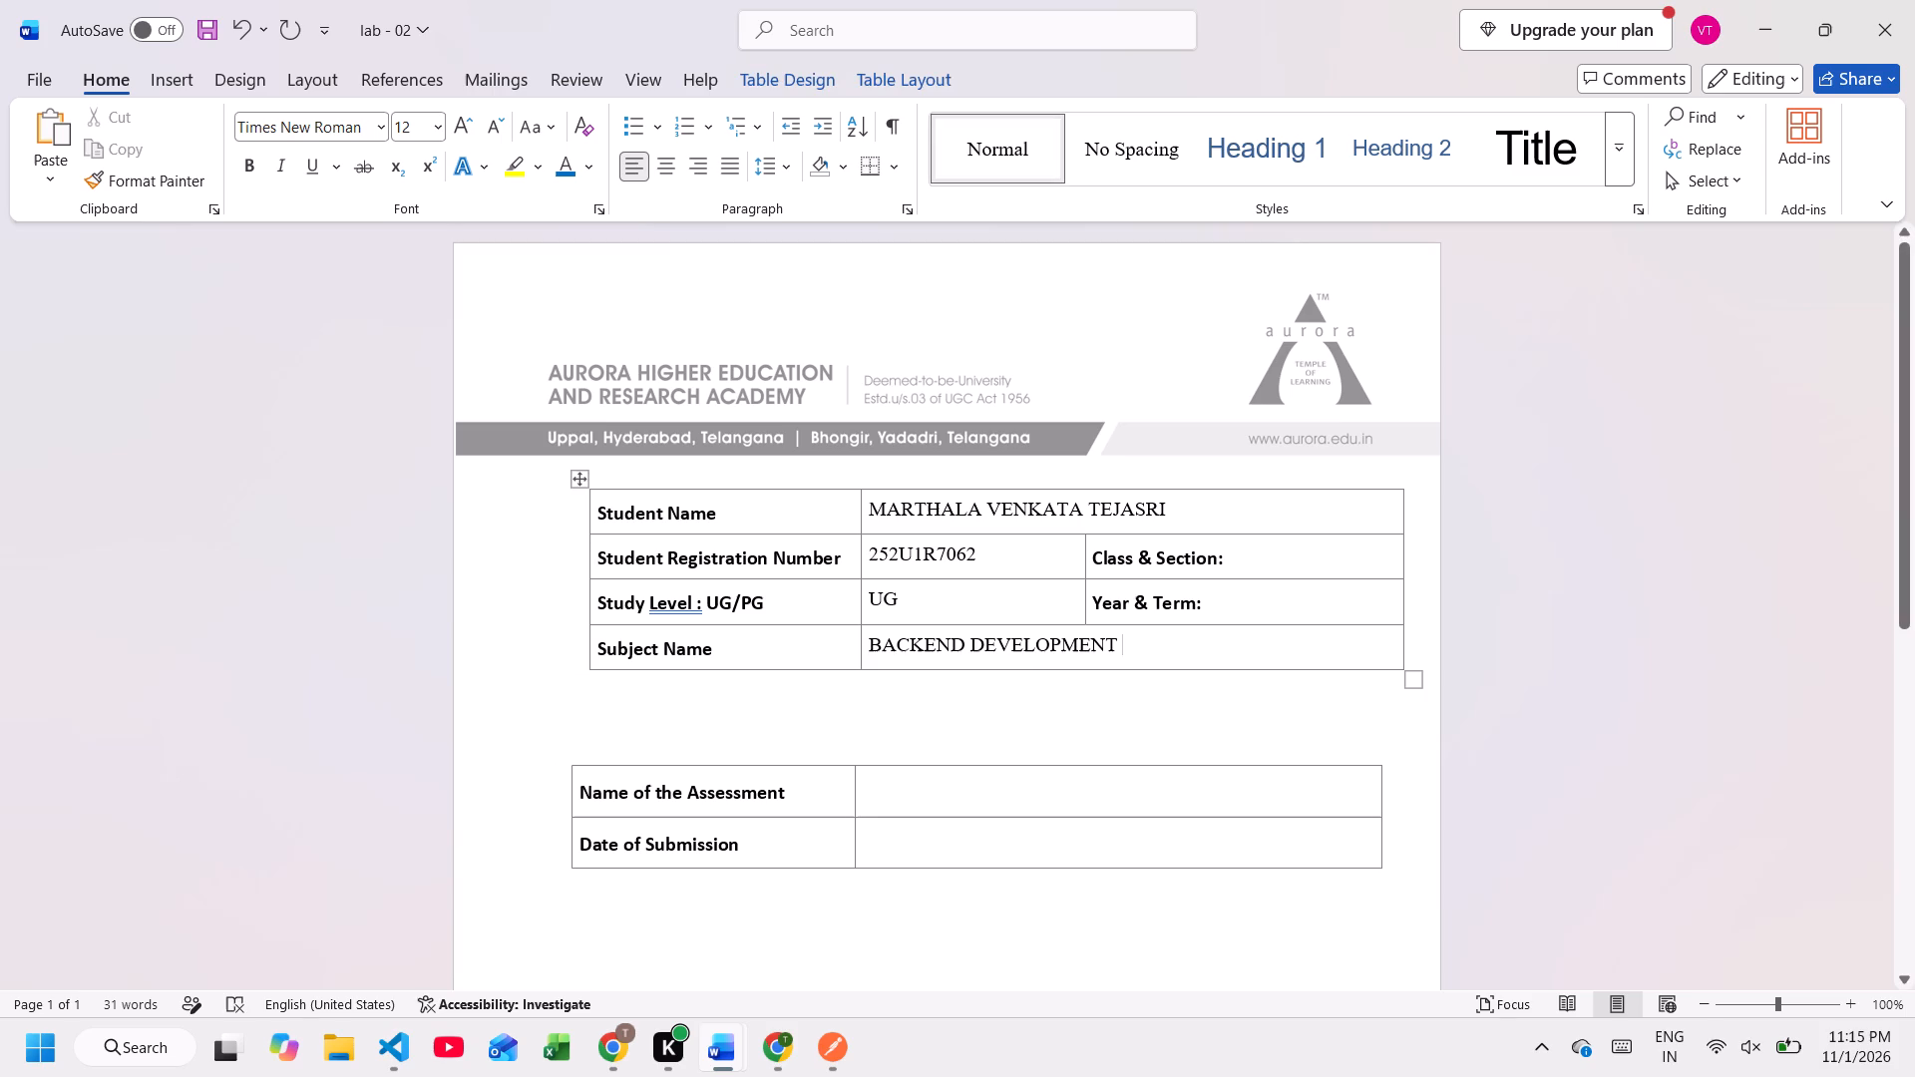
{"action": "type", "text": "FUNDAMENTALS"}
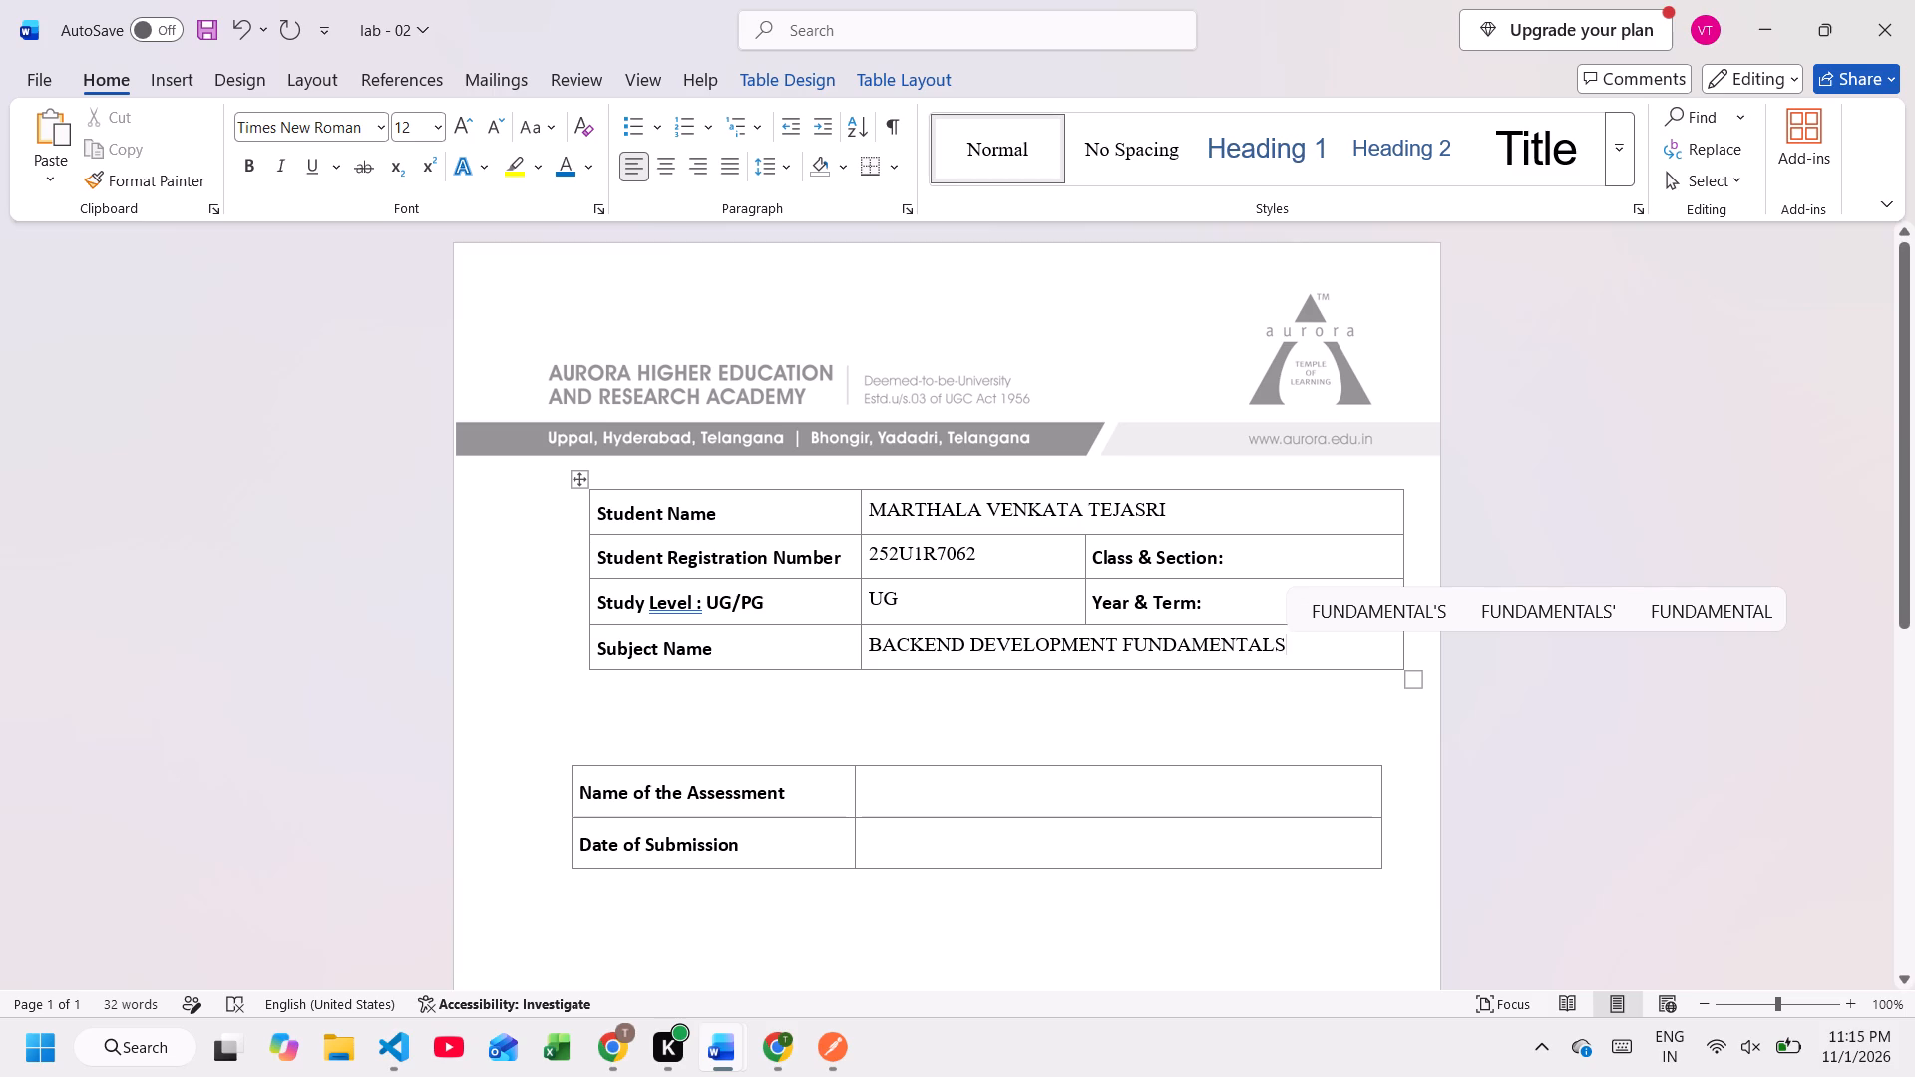
Complete Class & Section with CSE - FSD - 2B (309) and Year & Term with II & II.
{"action": "left_click", "coordinate": [1252, 549]}
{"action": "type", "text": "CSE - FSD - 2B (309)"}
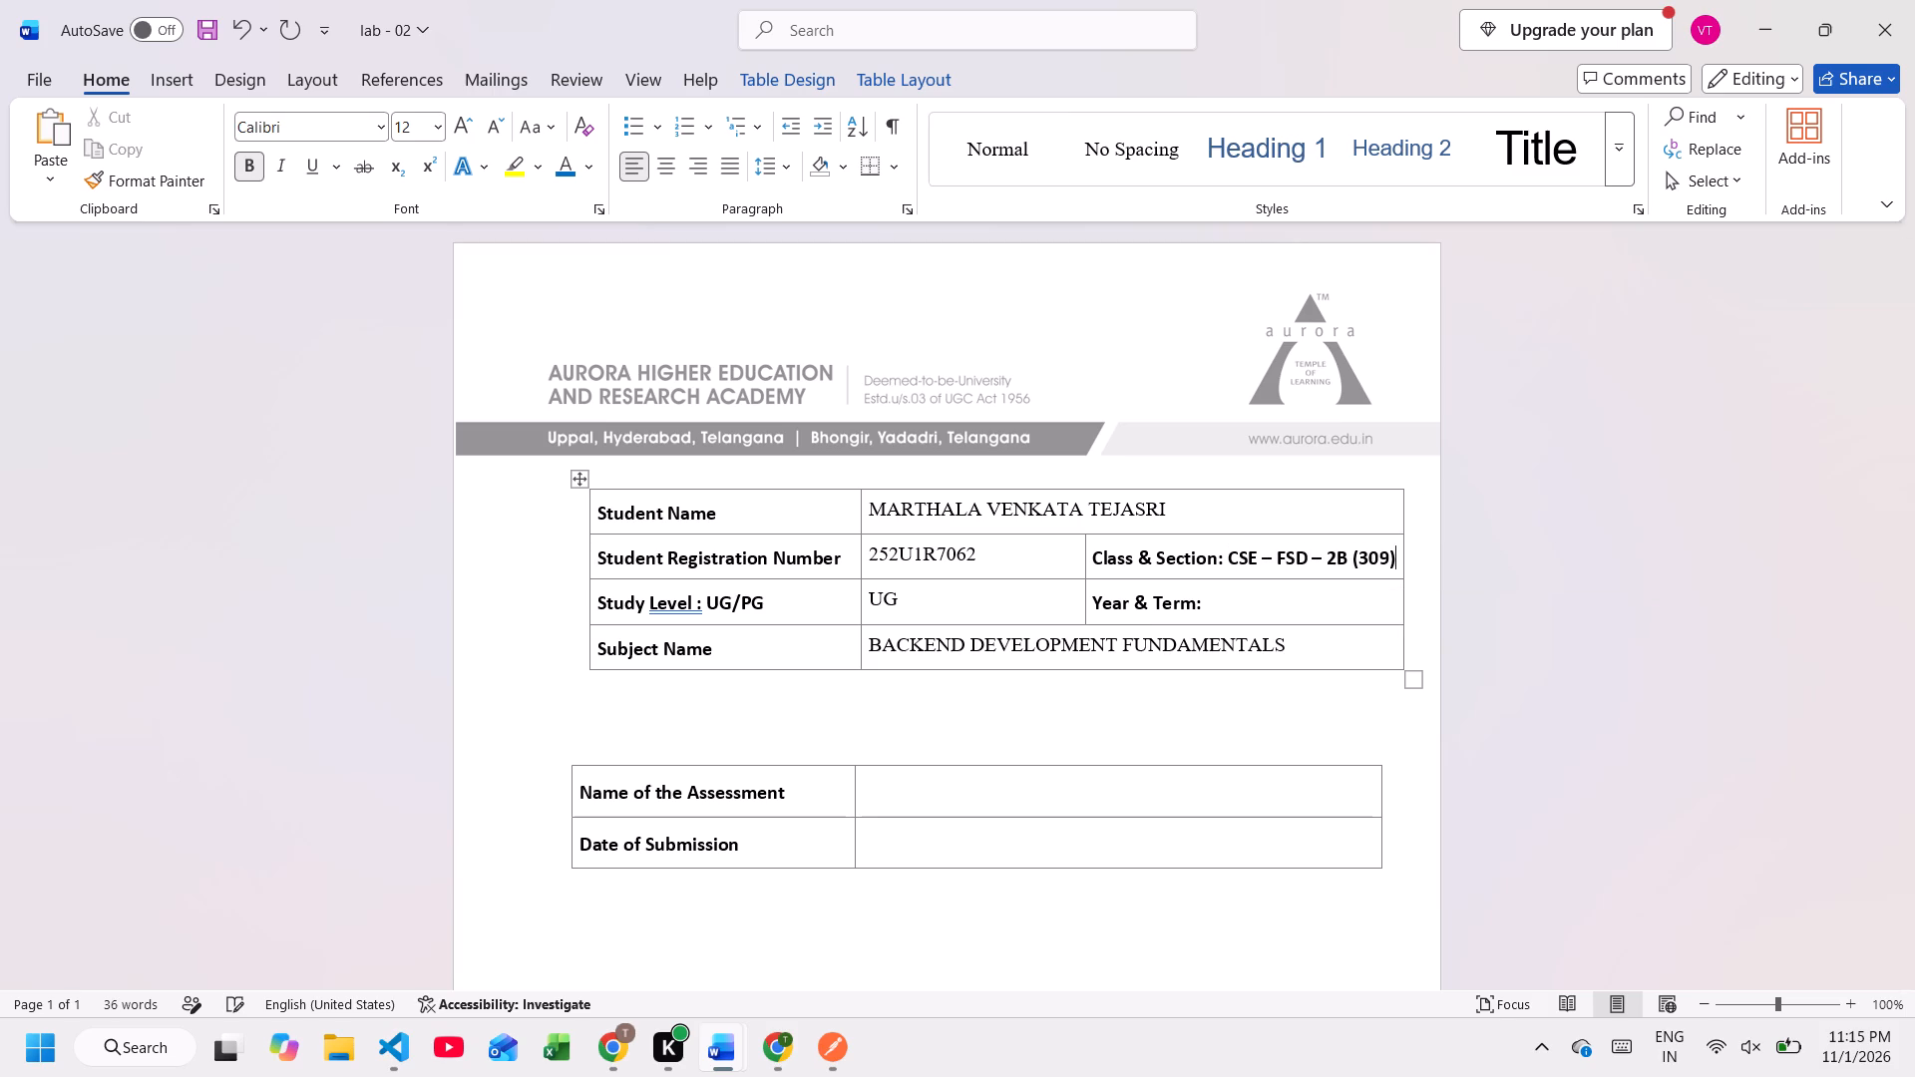
{"action": "left_click", "coordinate": [1253, 599]}
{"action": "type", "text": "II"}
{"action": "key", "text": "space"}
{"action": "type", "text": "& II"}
Enter LAB REPORT - 2 as the assessment name and 01 - 11 - 2026 as the date of submission.
{"action": "left_click", "coordinate": [1061, 789]}
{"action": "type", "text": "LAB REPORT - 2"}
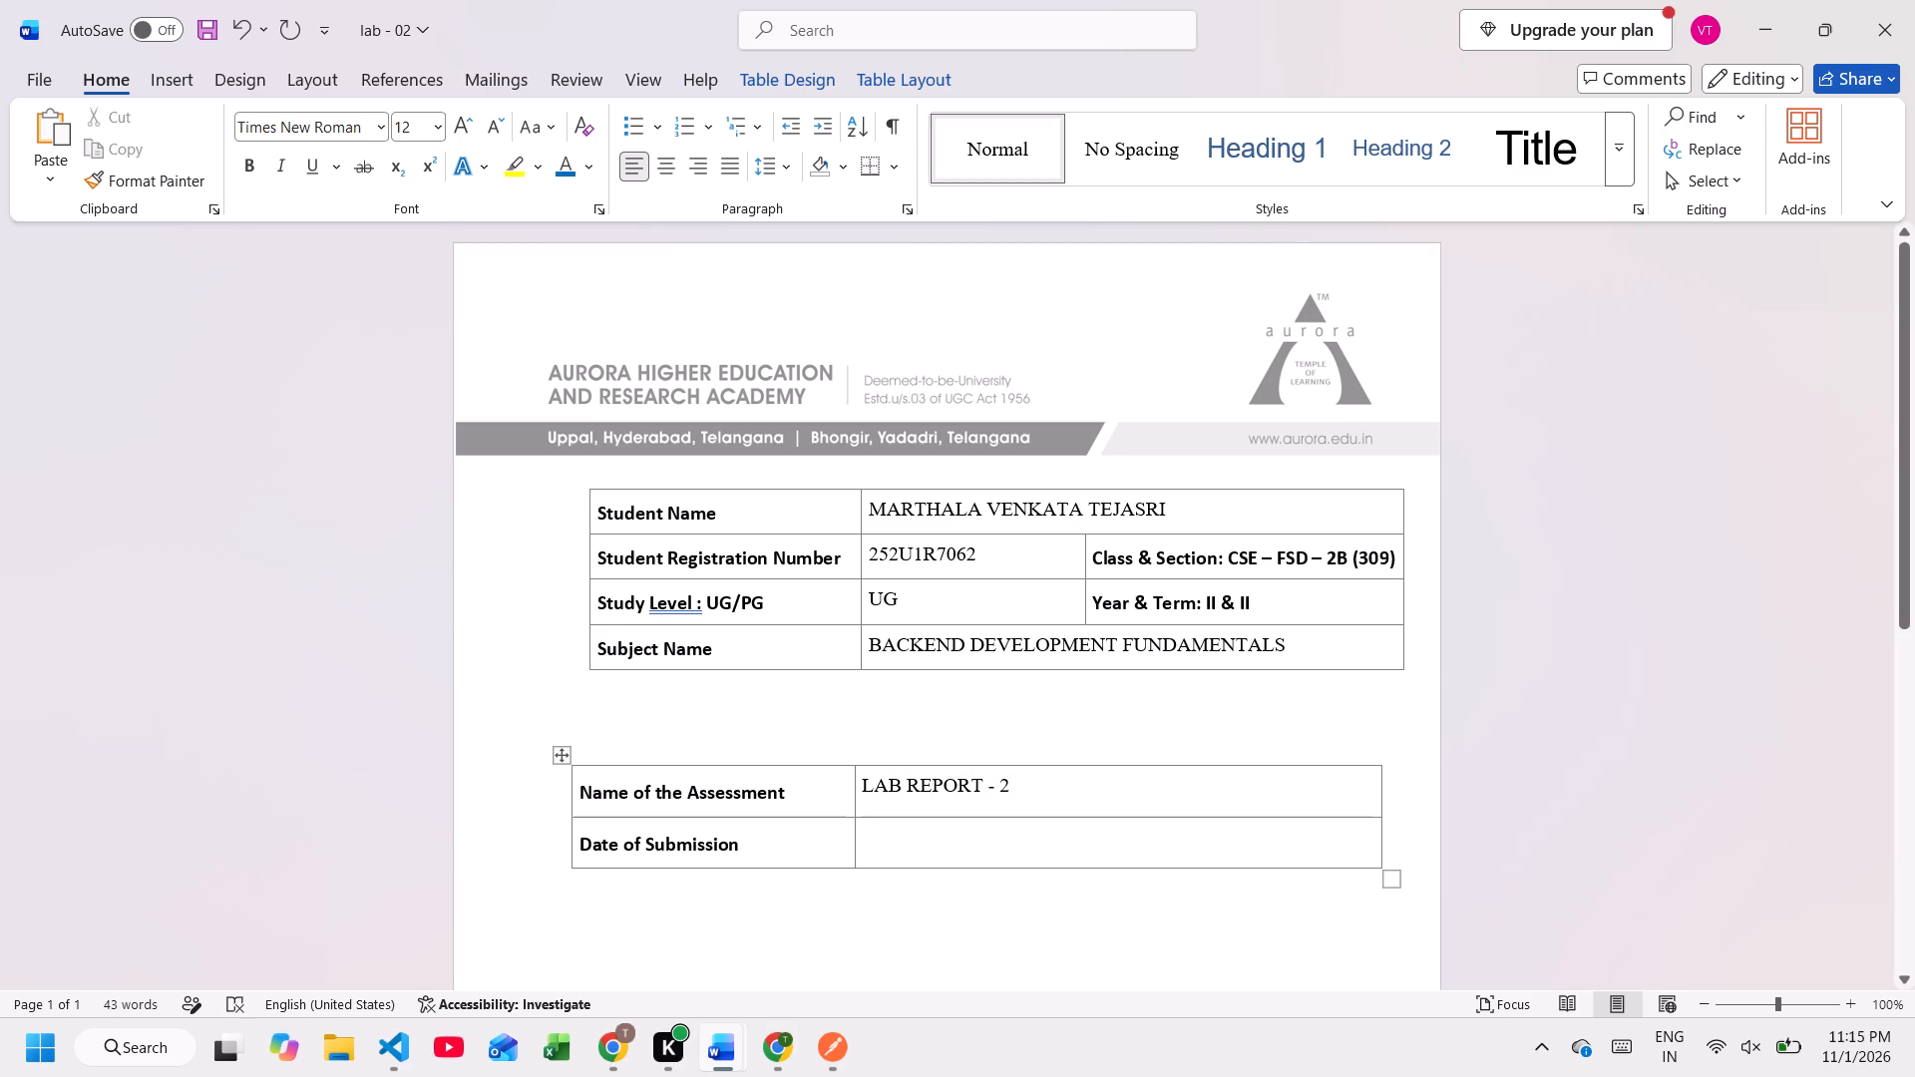
{"action": "left_click", "coordinate": [1002, 840]}
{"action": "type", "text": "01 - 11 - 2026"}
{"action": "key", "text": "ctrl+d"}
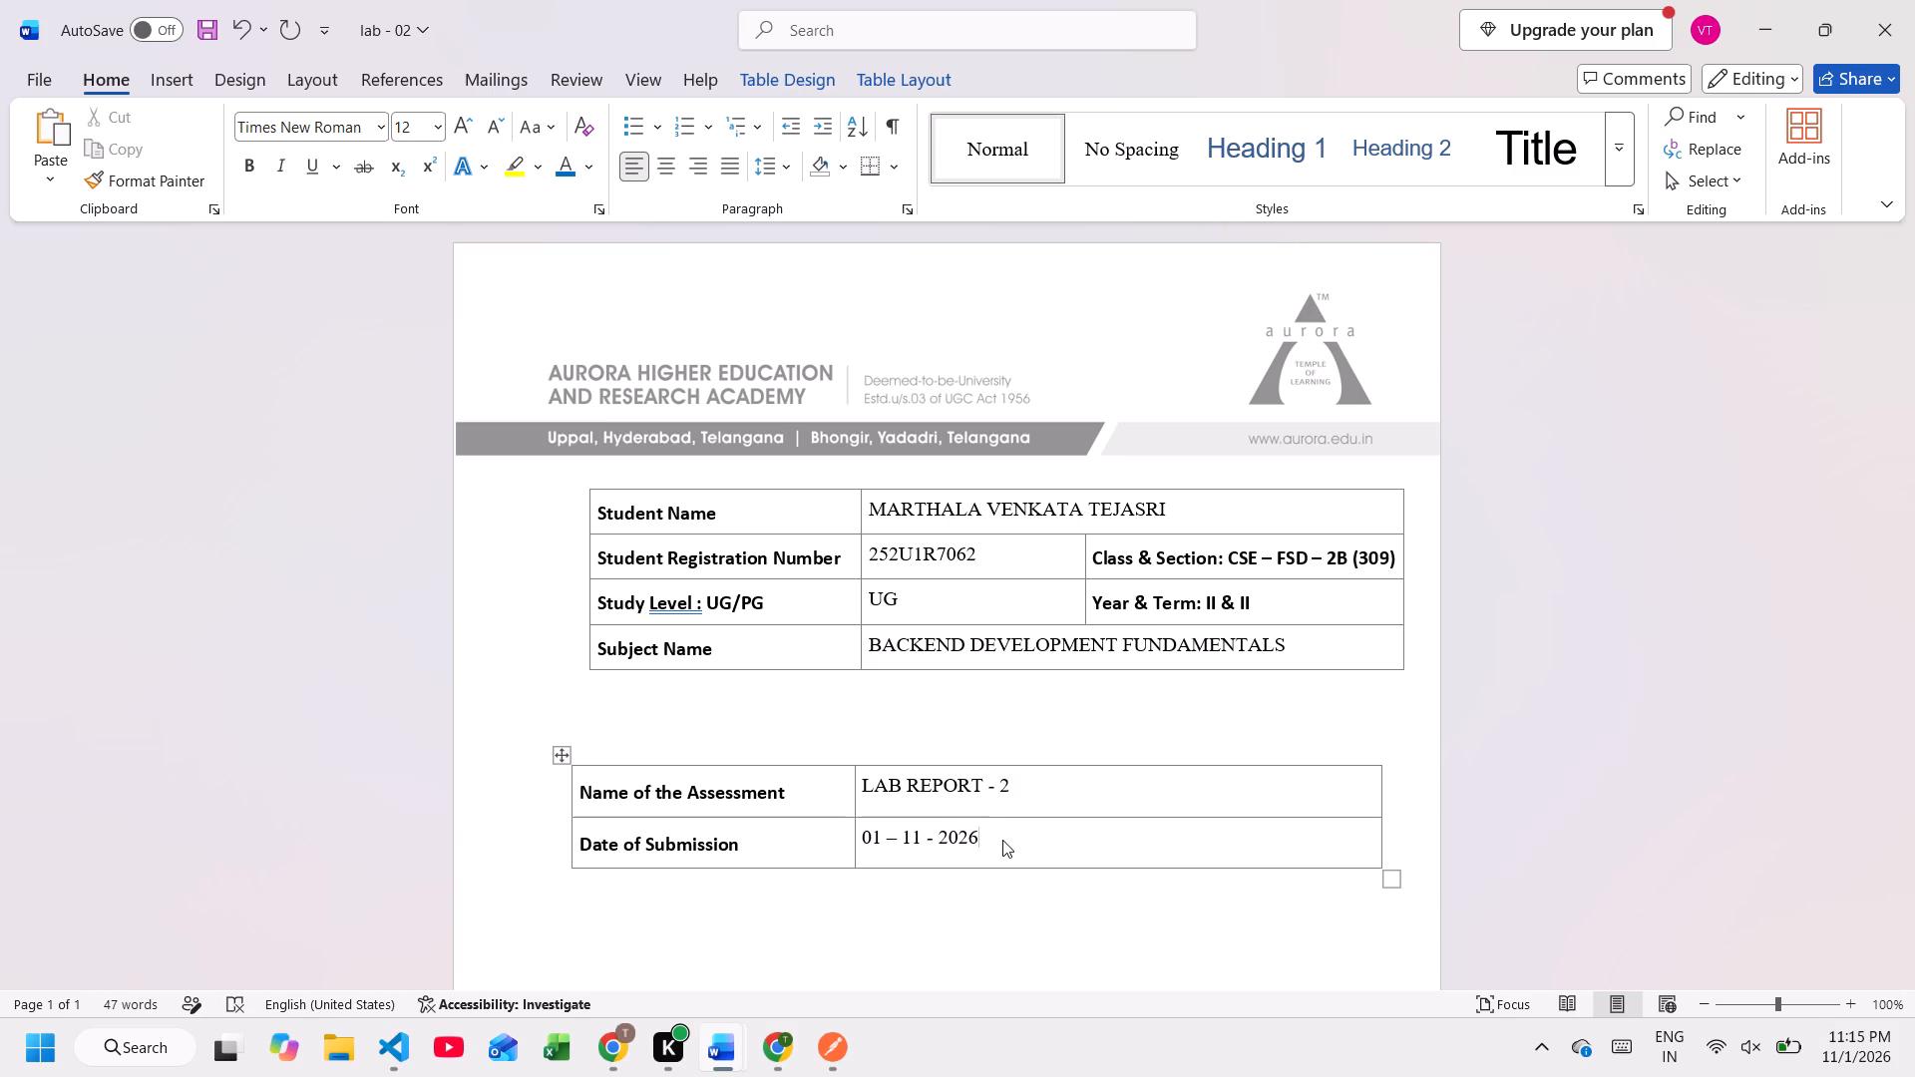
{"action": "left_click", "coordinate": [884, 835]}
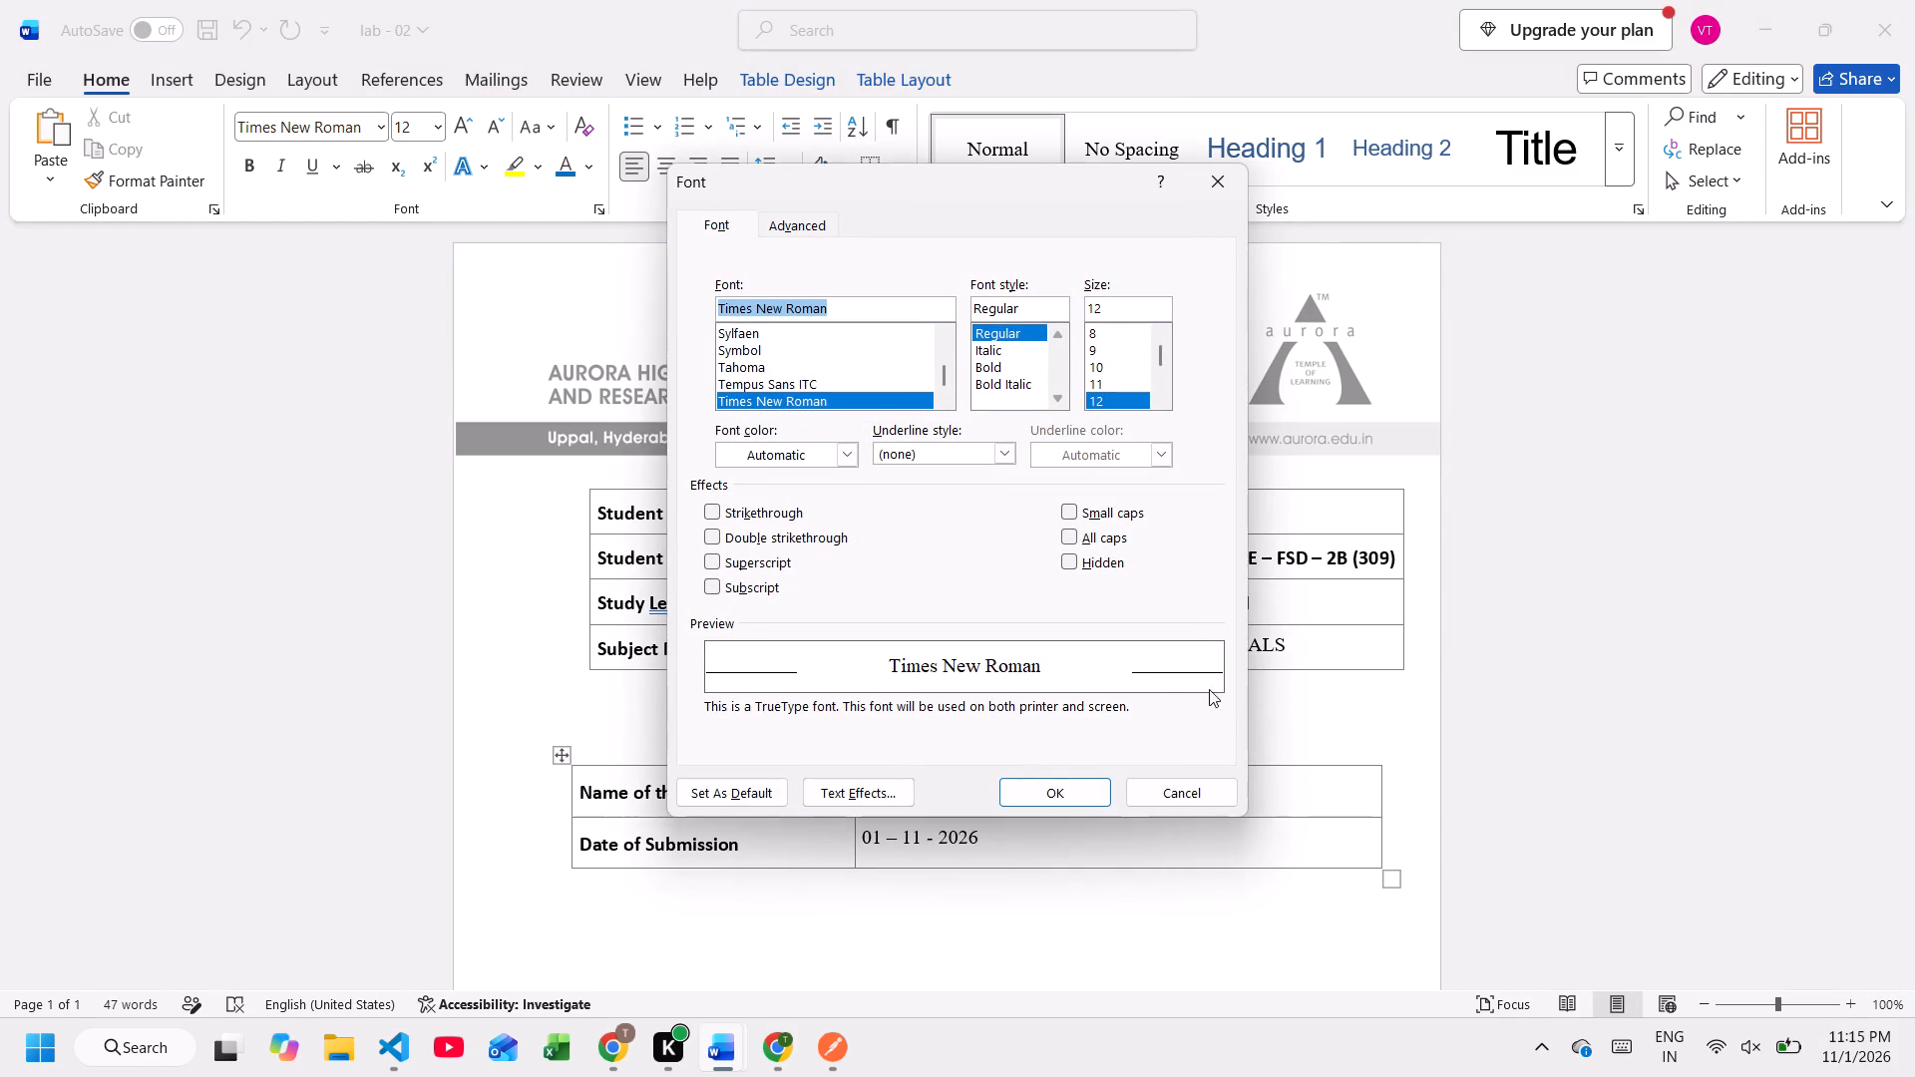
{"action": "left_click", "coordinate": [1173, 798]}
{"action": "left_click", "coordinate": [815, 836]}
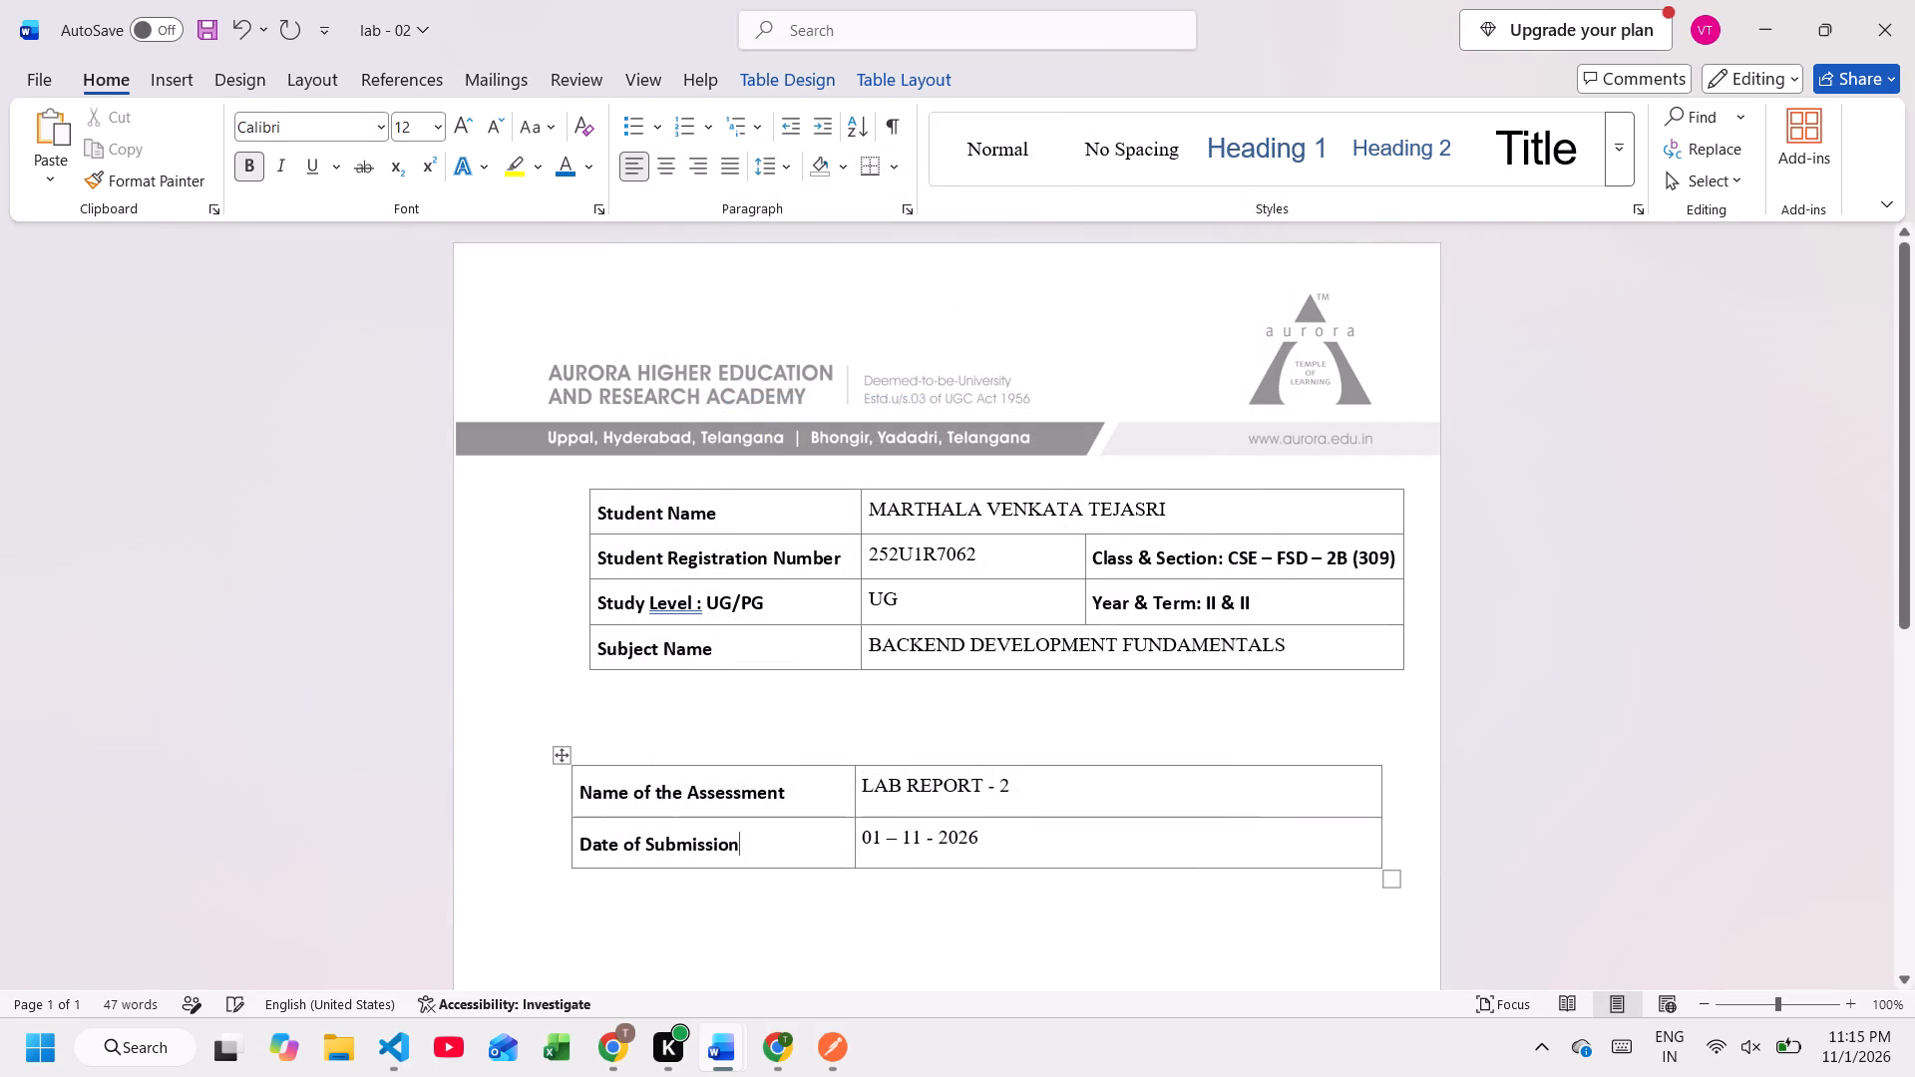
Make all the text in the student details and assessment tables bold and save the document.
{"action": "left_click_drag", "start_coordinate": [997, 828], "coordinate": [831, 516]}
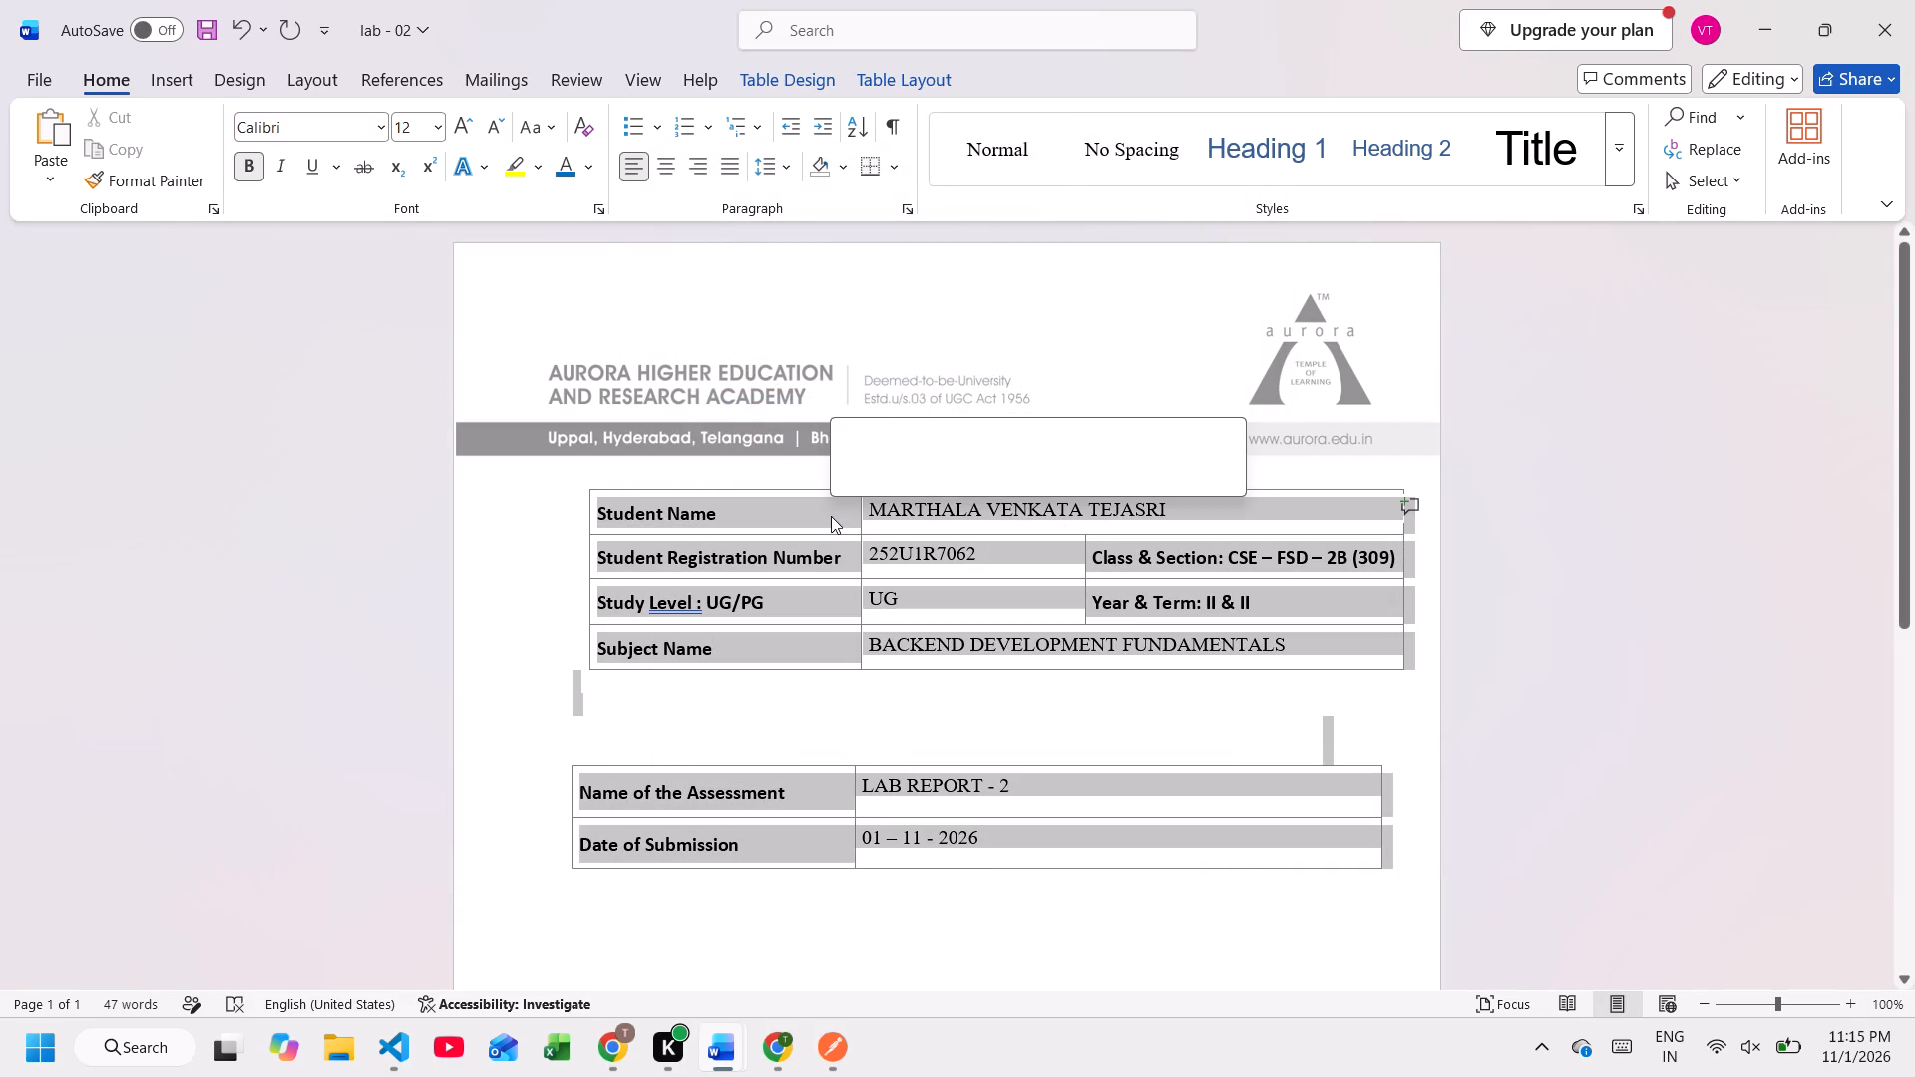
{"action": "left_click", "coordinate": [855, 472]}
{"action": "left_click_drag", "start_coordinate": [823, 576], "coordinate": [828, 553]}
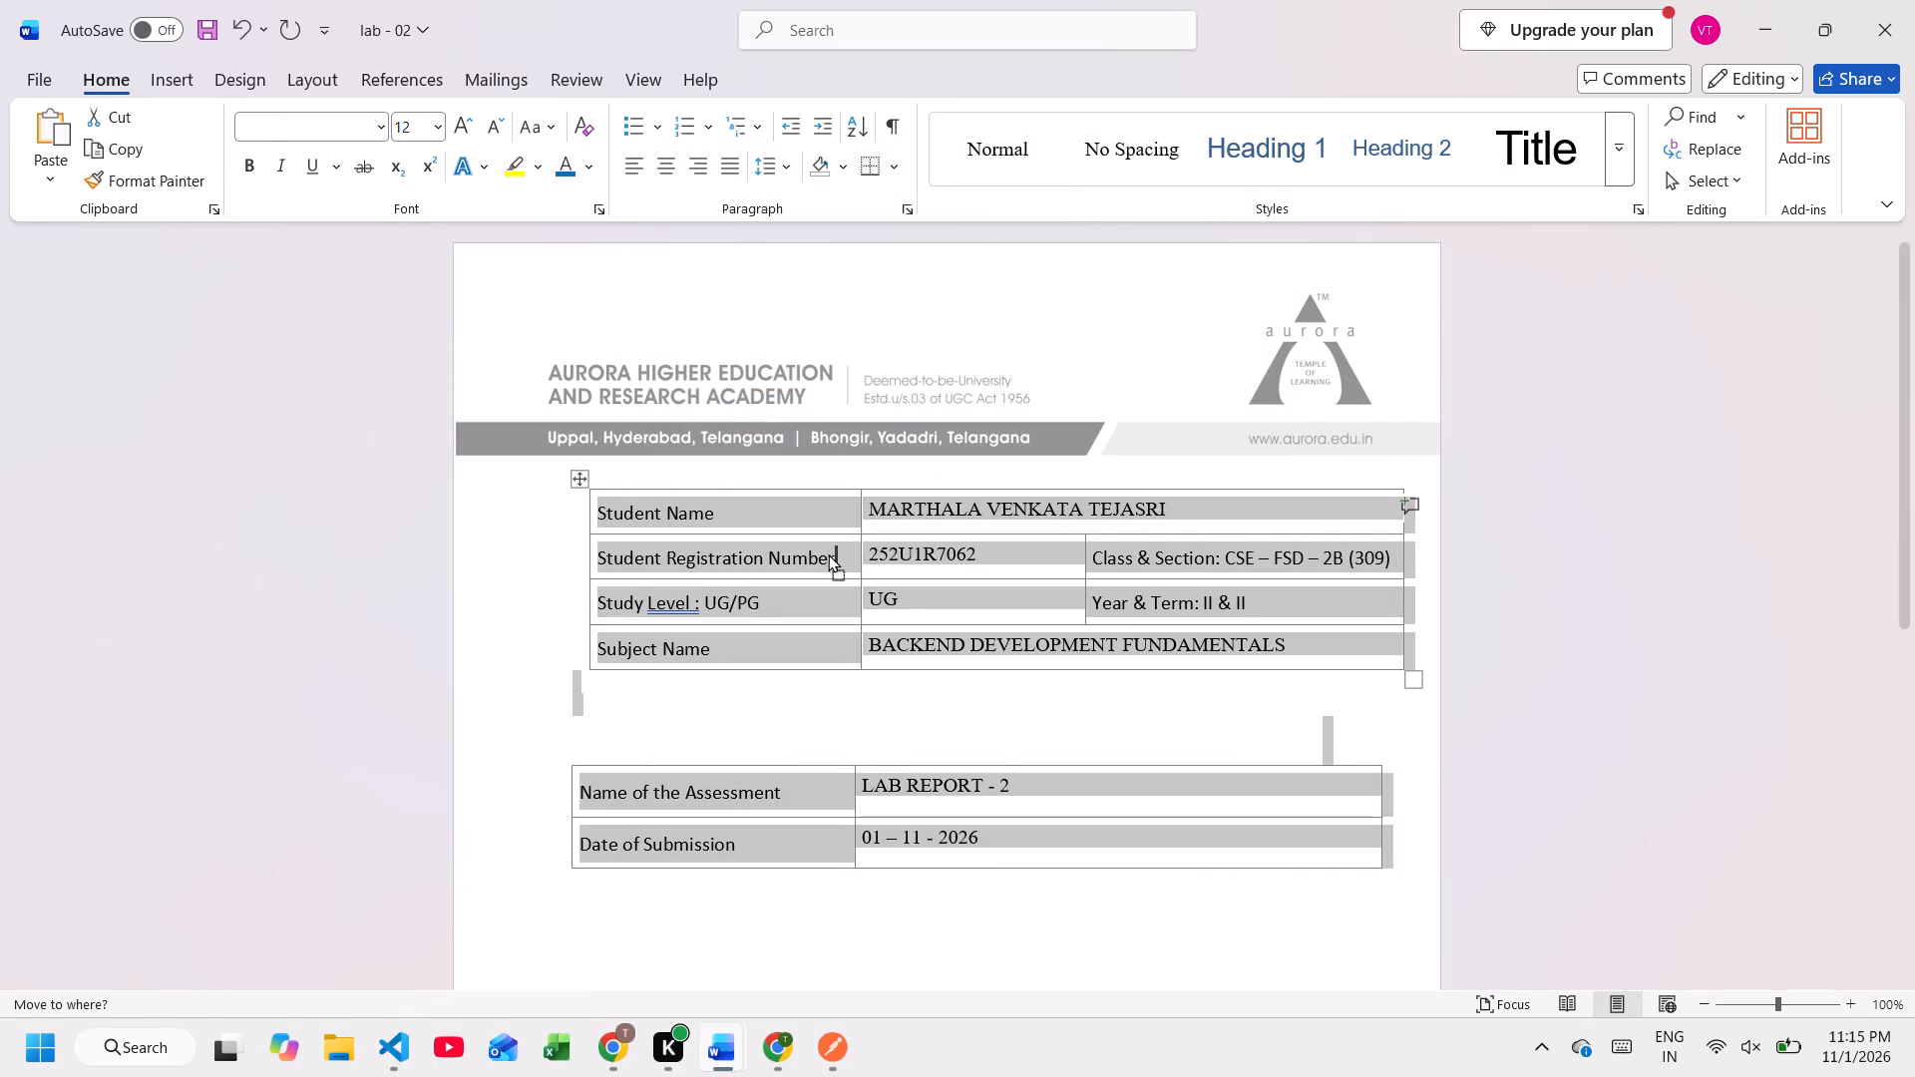
{"action": "left_click_drag", "start_coordinate": [828, 553], "coordinate": [715, 538]}
{"action": "left_click_drag", "start_coordinate": [981, 832], "coordinate": [749, 512]}
{"action": "left_click", "coordinate": [760, 471]}
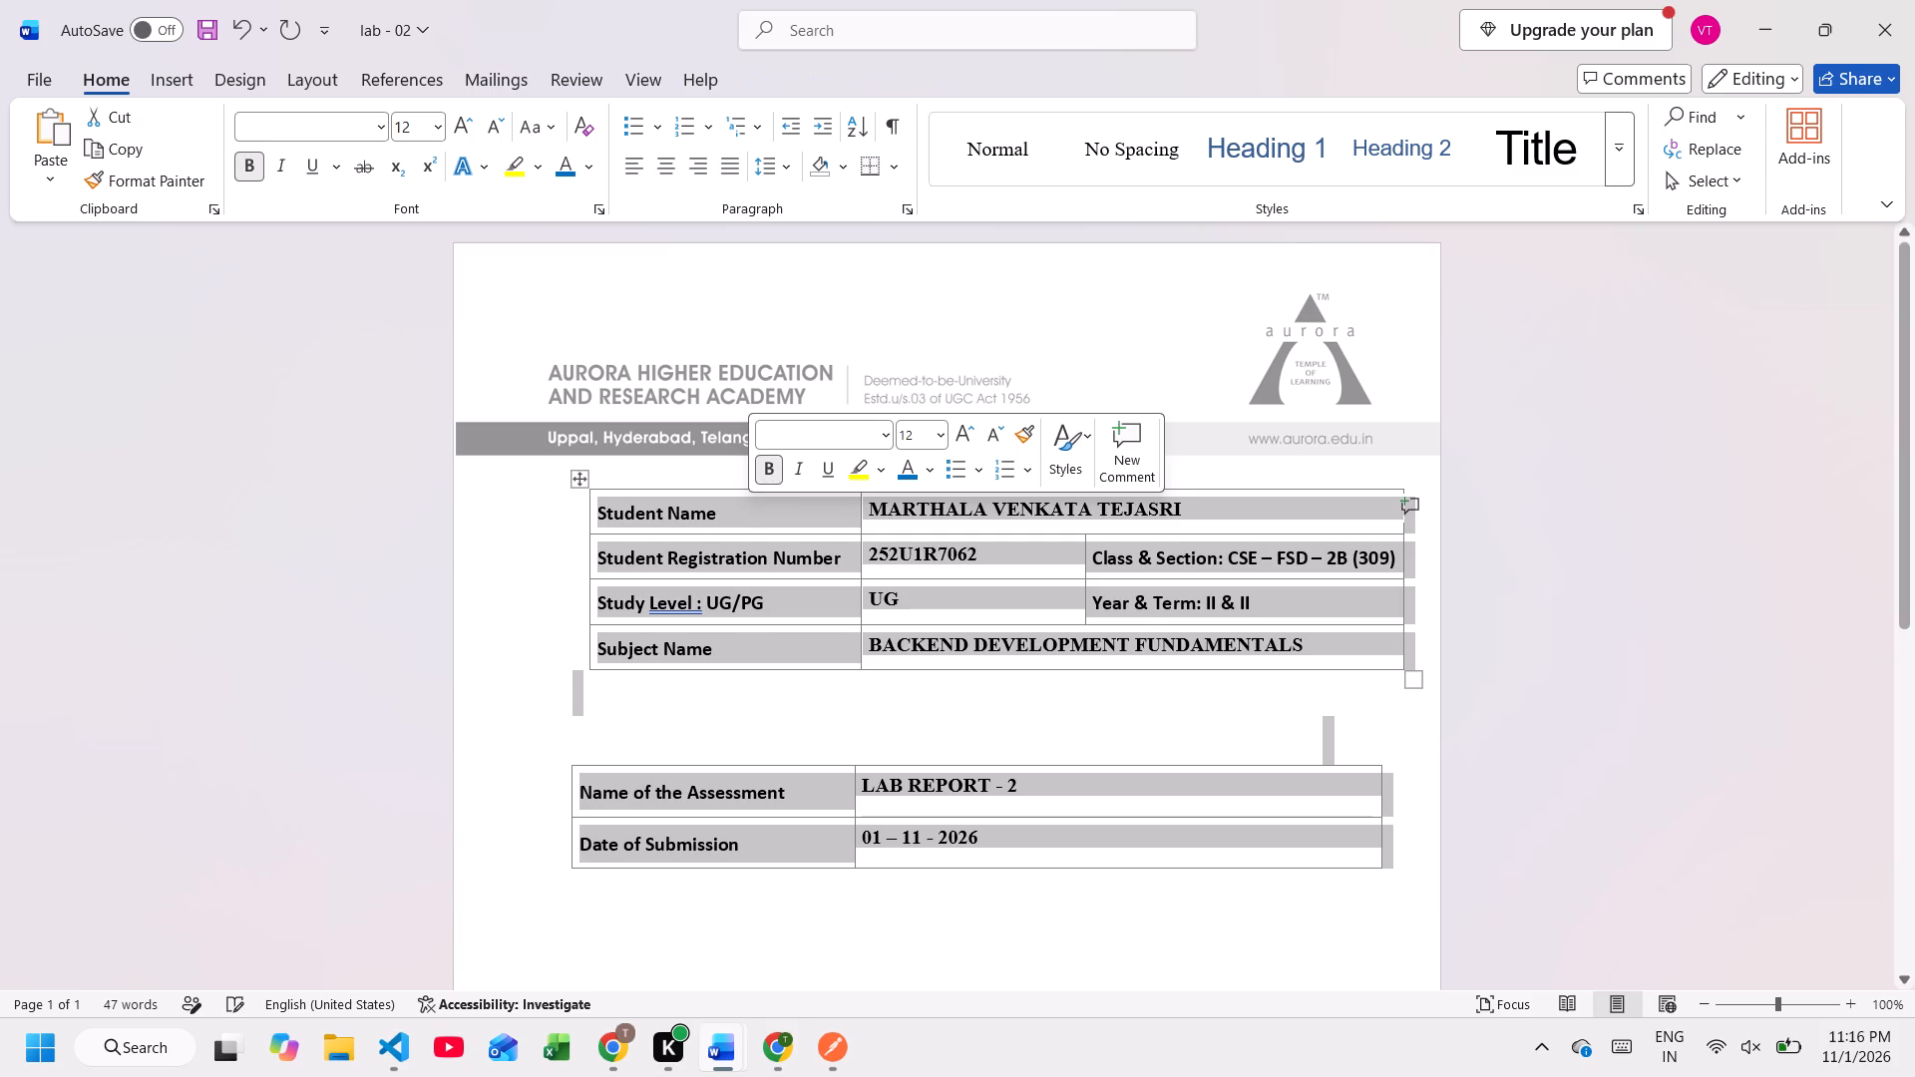
{"action": "left_click", "coordinate": [733, 562]}
{"action": "key", "text": "ctrl+s"}
Below the assessment table, add left-aligned text LAB REPORT - 2 and, after a blank line, DEPLOYED LINK:.
{"action": "scroll", "coordinate": [733, 562], "scroll_direction": "down", "scroll_amount": 1}
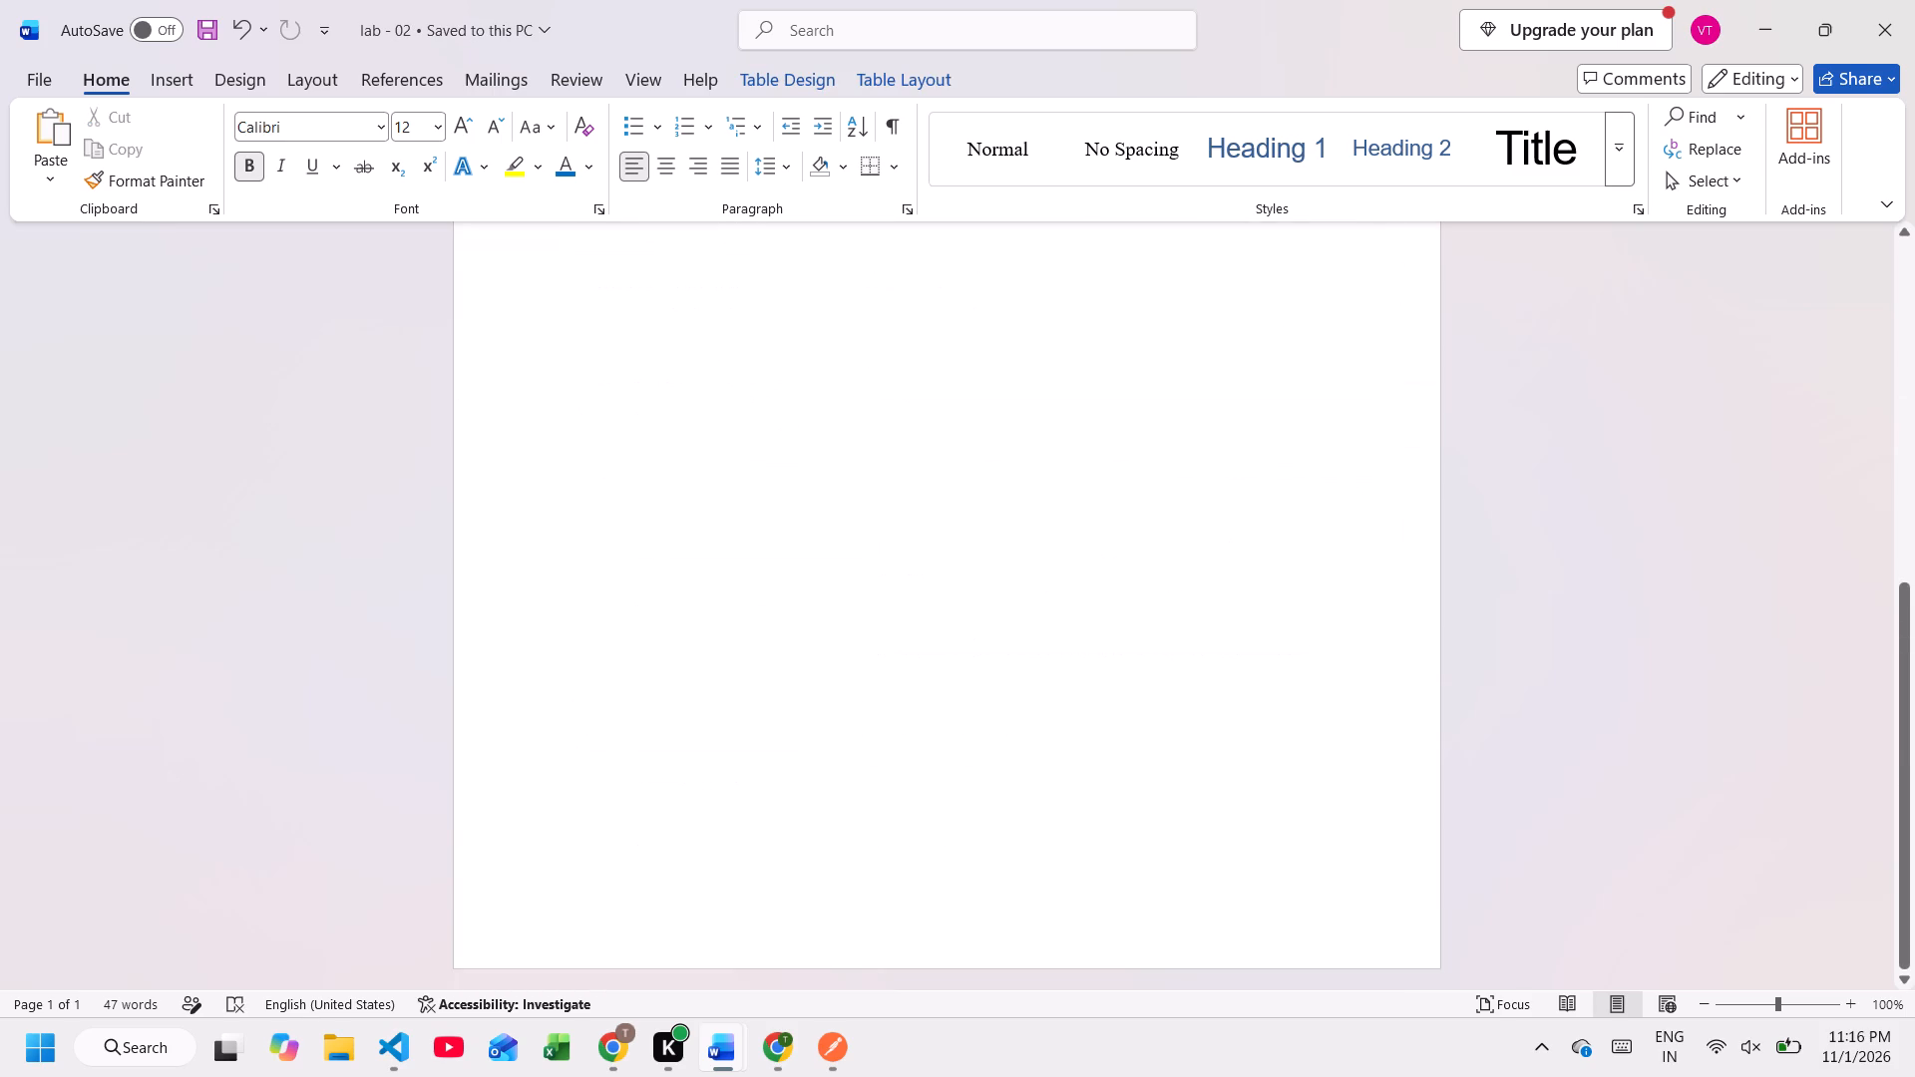
{"action": "scroll", "coordinate": [661, 437], "scroll_direction": "up", "scroll_amount": 1}
{"action": "left_click", "coordinate": [684, 842]}
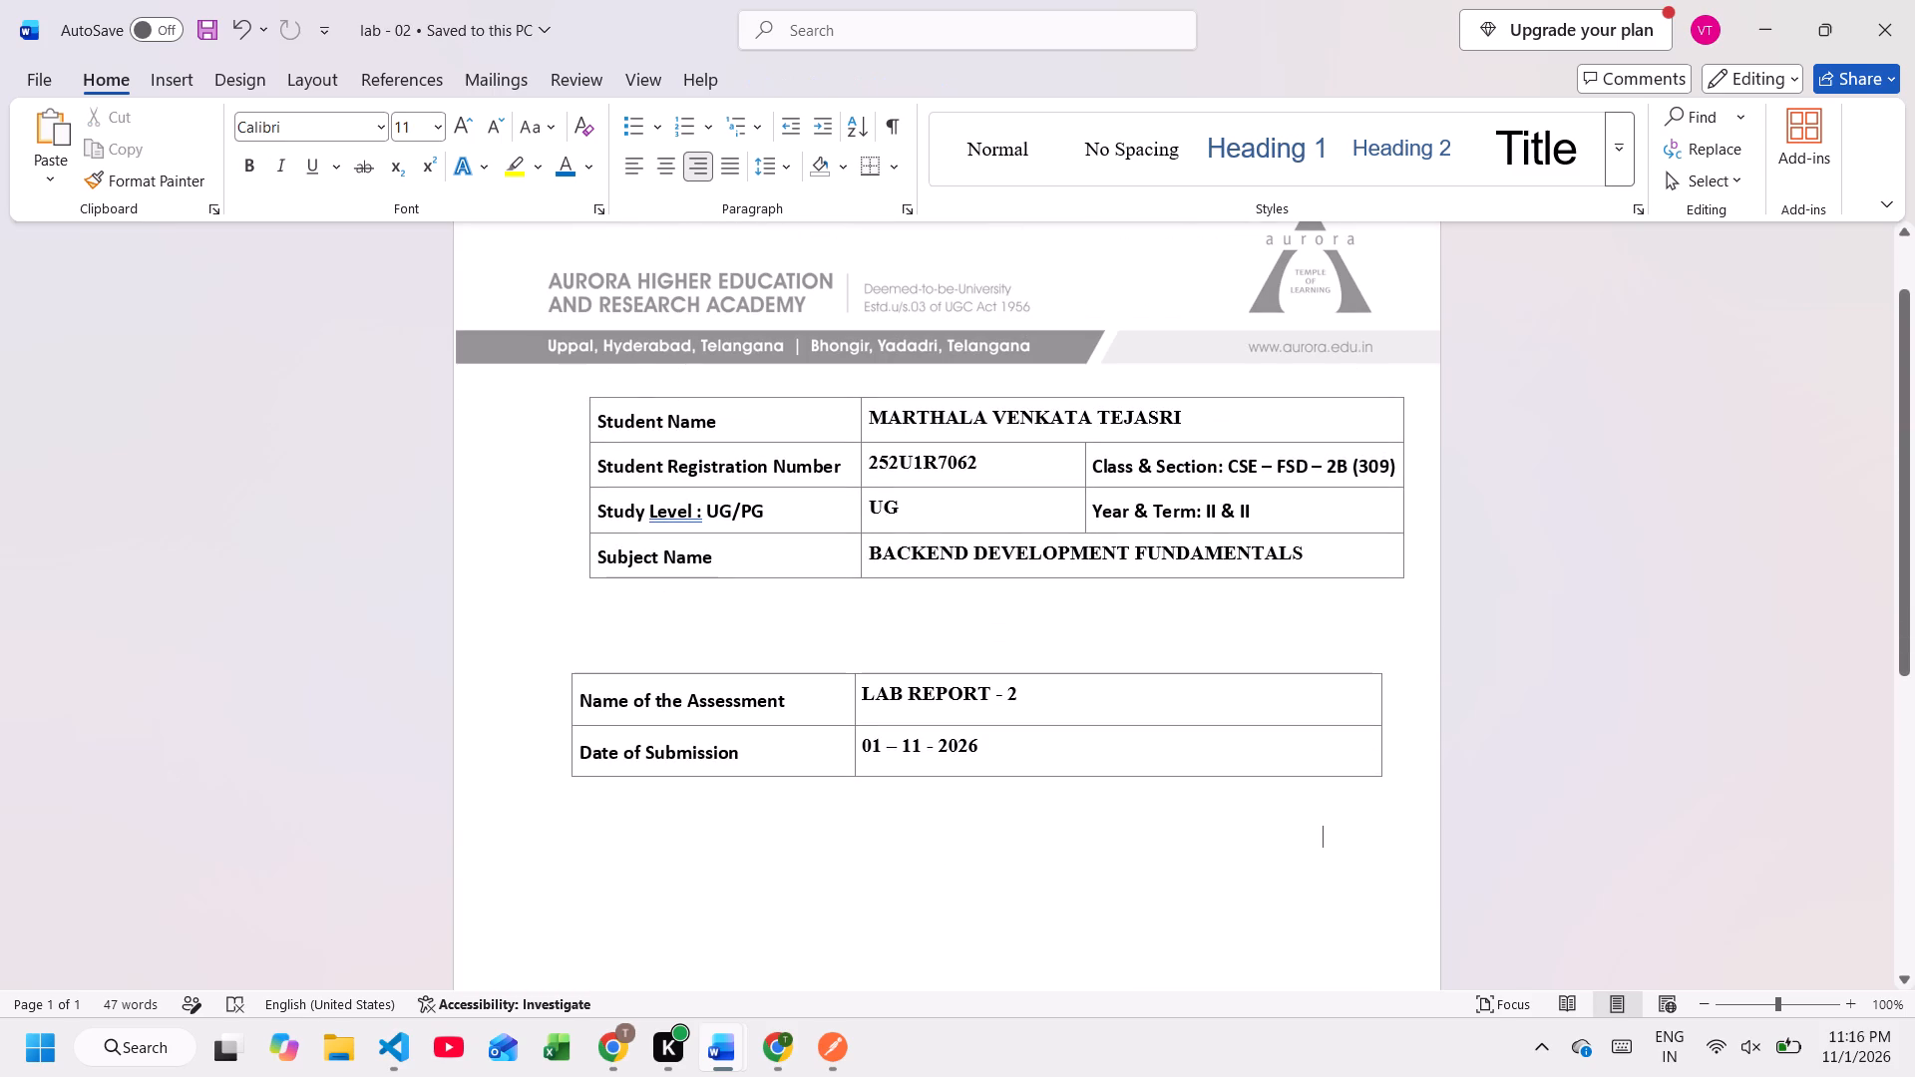
{"action": "key", "text": "BackSpace"}
{"action": "key", "text": "BackSpace"}
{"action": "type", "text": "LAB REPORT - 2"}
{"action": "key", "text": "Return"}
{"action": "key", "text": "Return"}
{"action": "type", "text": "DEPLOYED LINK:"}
Insert the line GITHUB REPOSITORY LINK: directly above DEPLOYED LINK:, keeping a blank line under the LAB REPORT – 2 heading.
{"action": "left_click", "coordinate": [668, 855]}
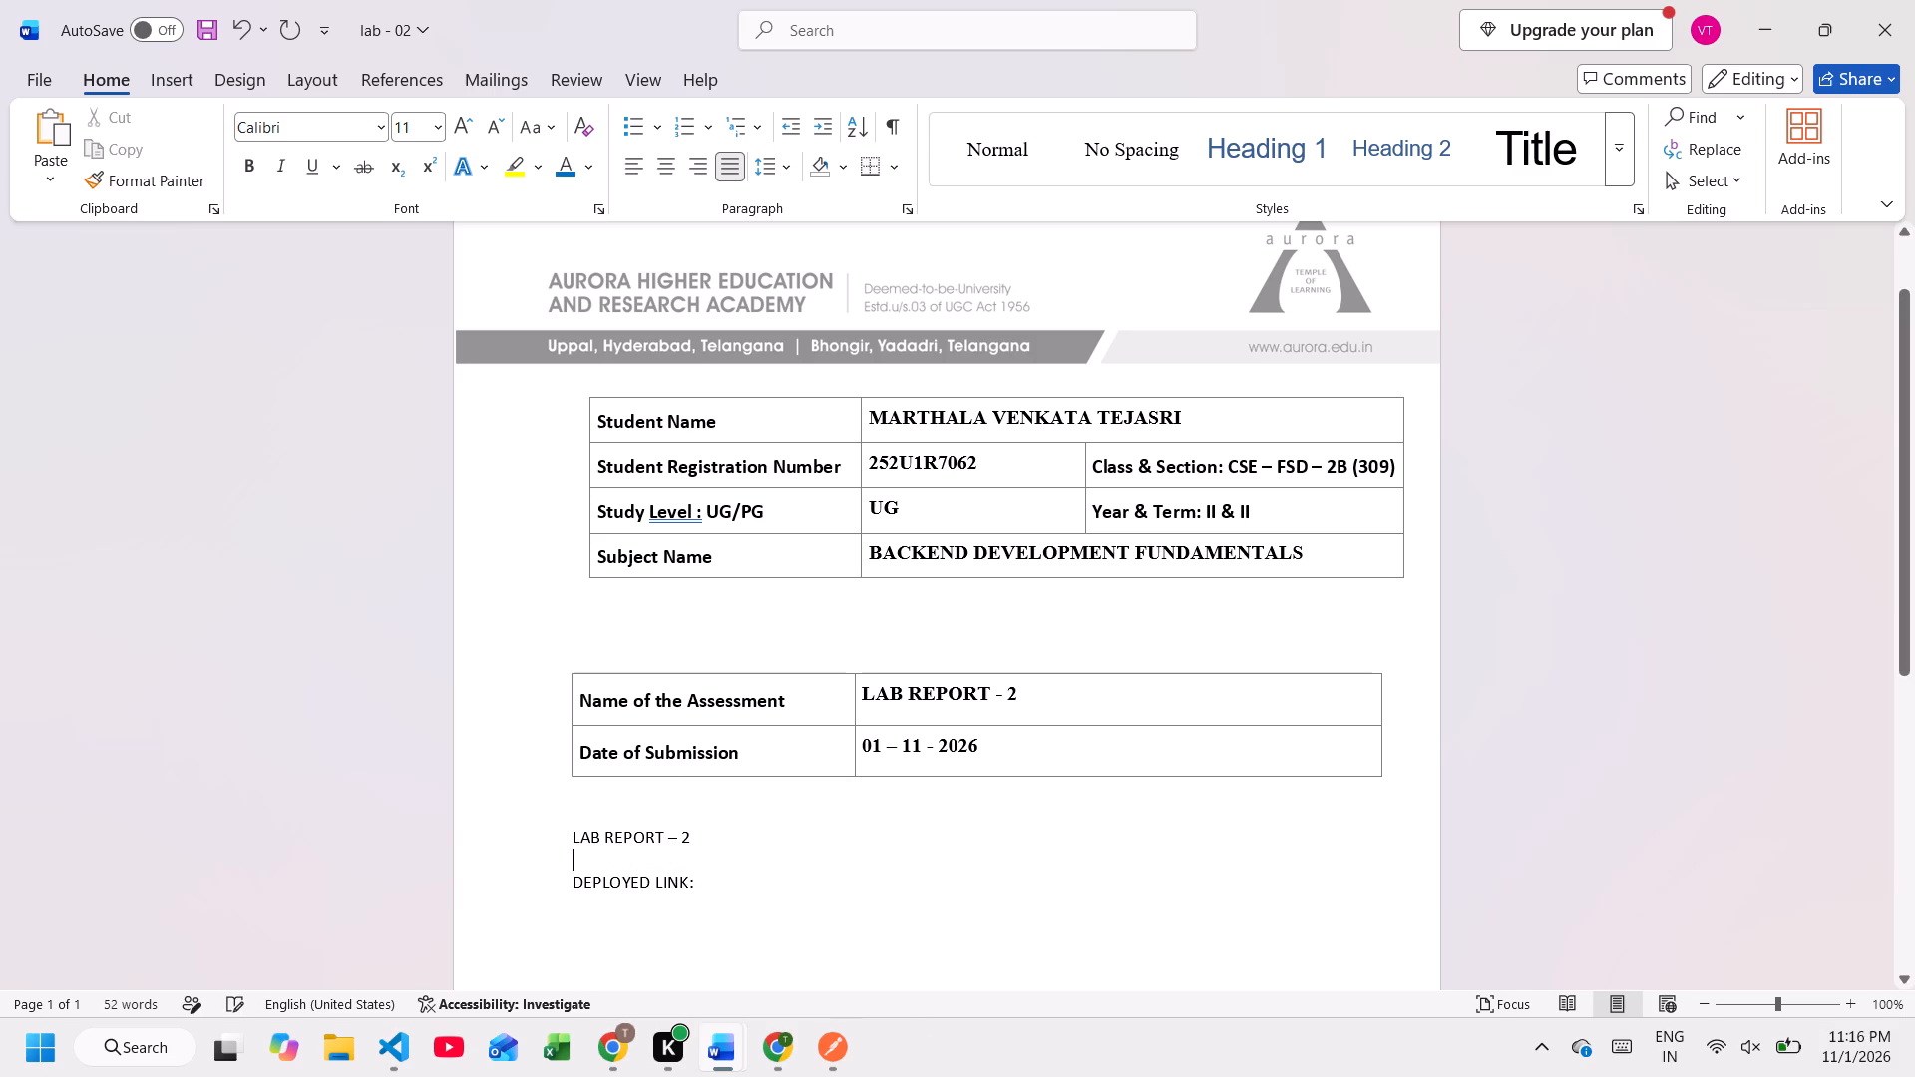
{"action": "key", "text": "Return"}
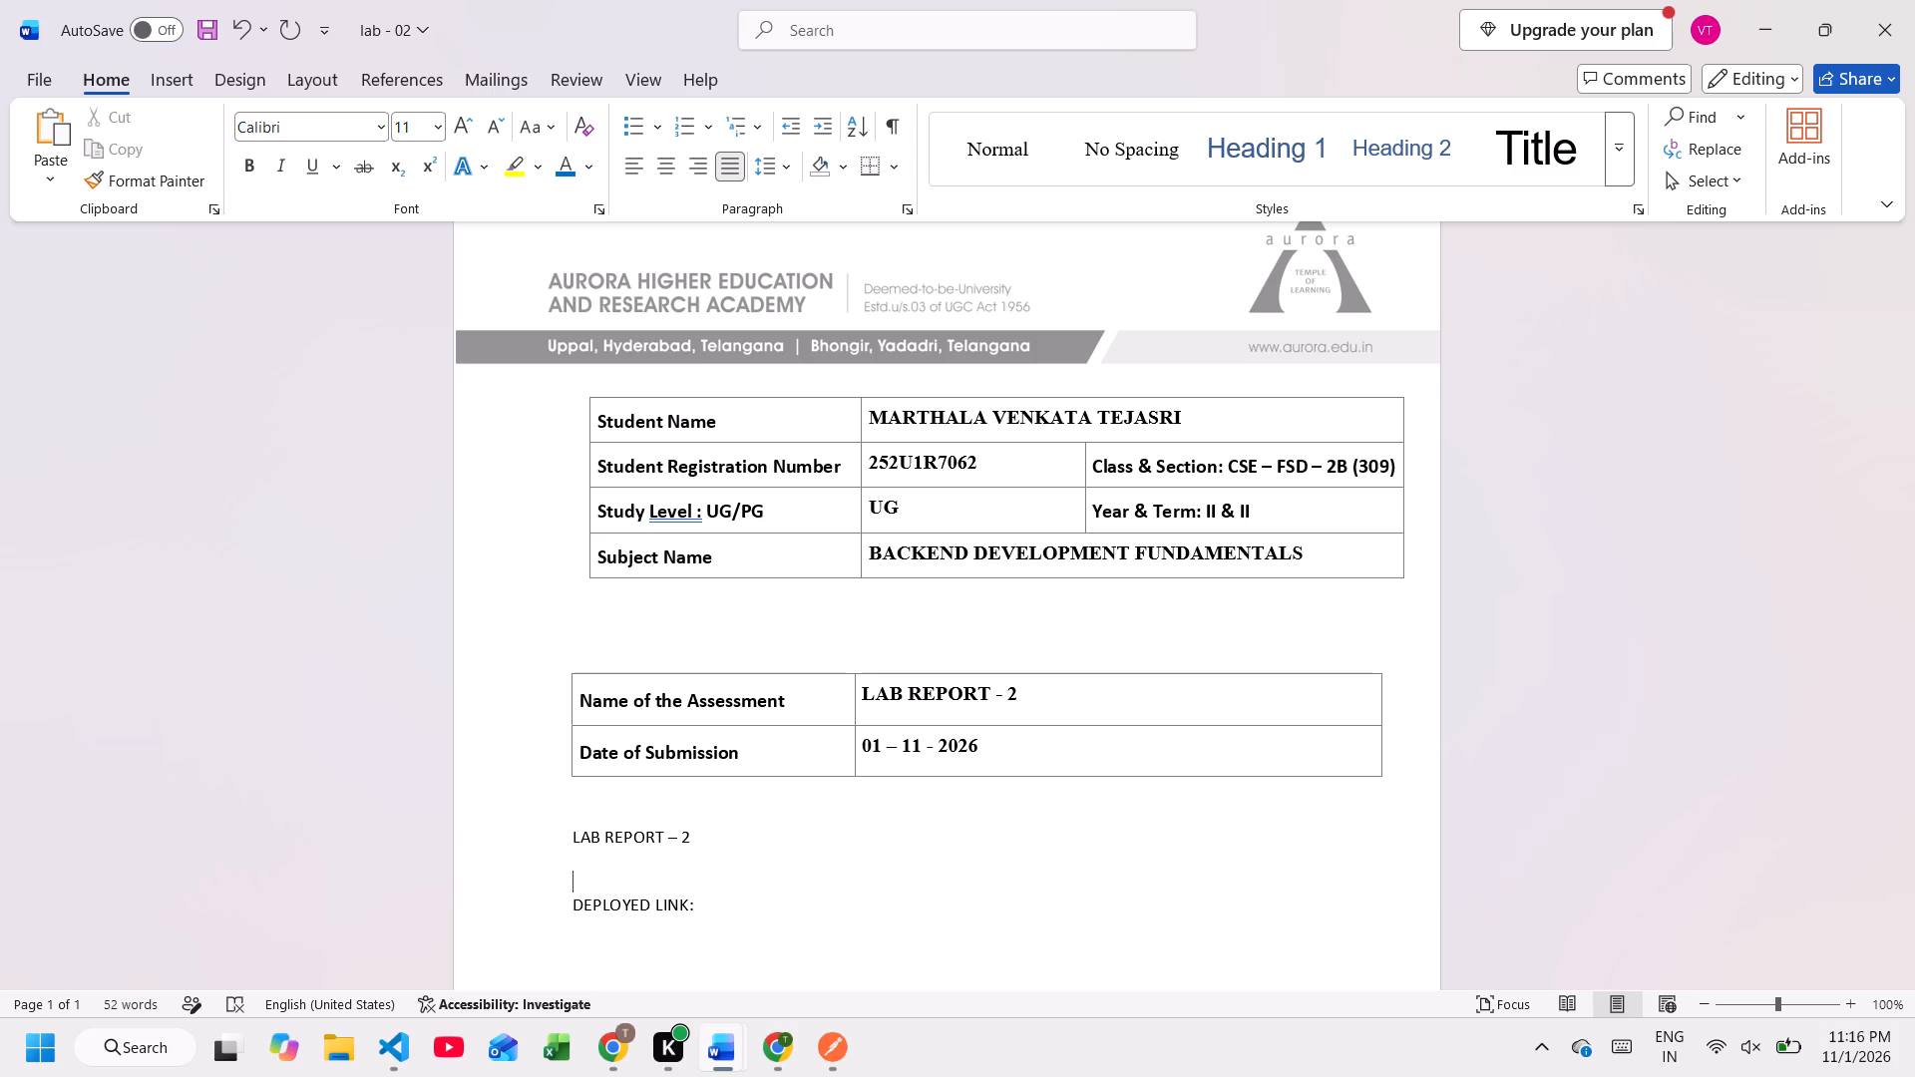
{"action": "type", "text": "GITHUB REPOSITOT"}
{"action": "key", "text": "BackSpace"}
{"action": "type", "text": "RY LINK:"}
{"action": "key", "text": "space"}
Make the LAB REPORT – 2 heading below the tables bold.
{"action": "left_click_drag", "start_coordinate": [691, 835], "coordinate": [576, 842]}
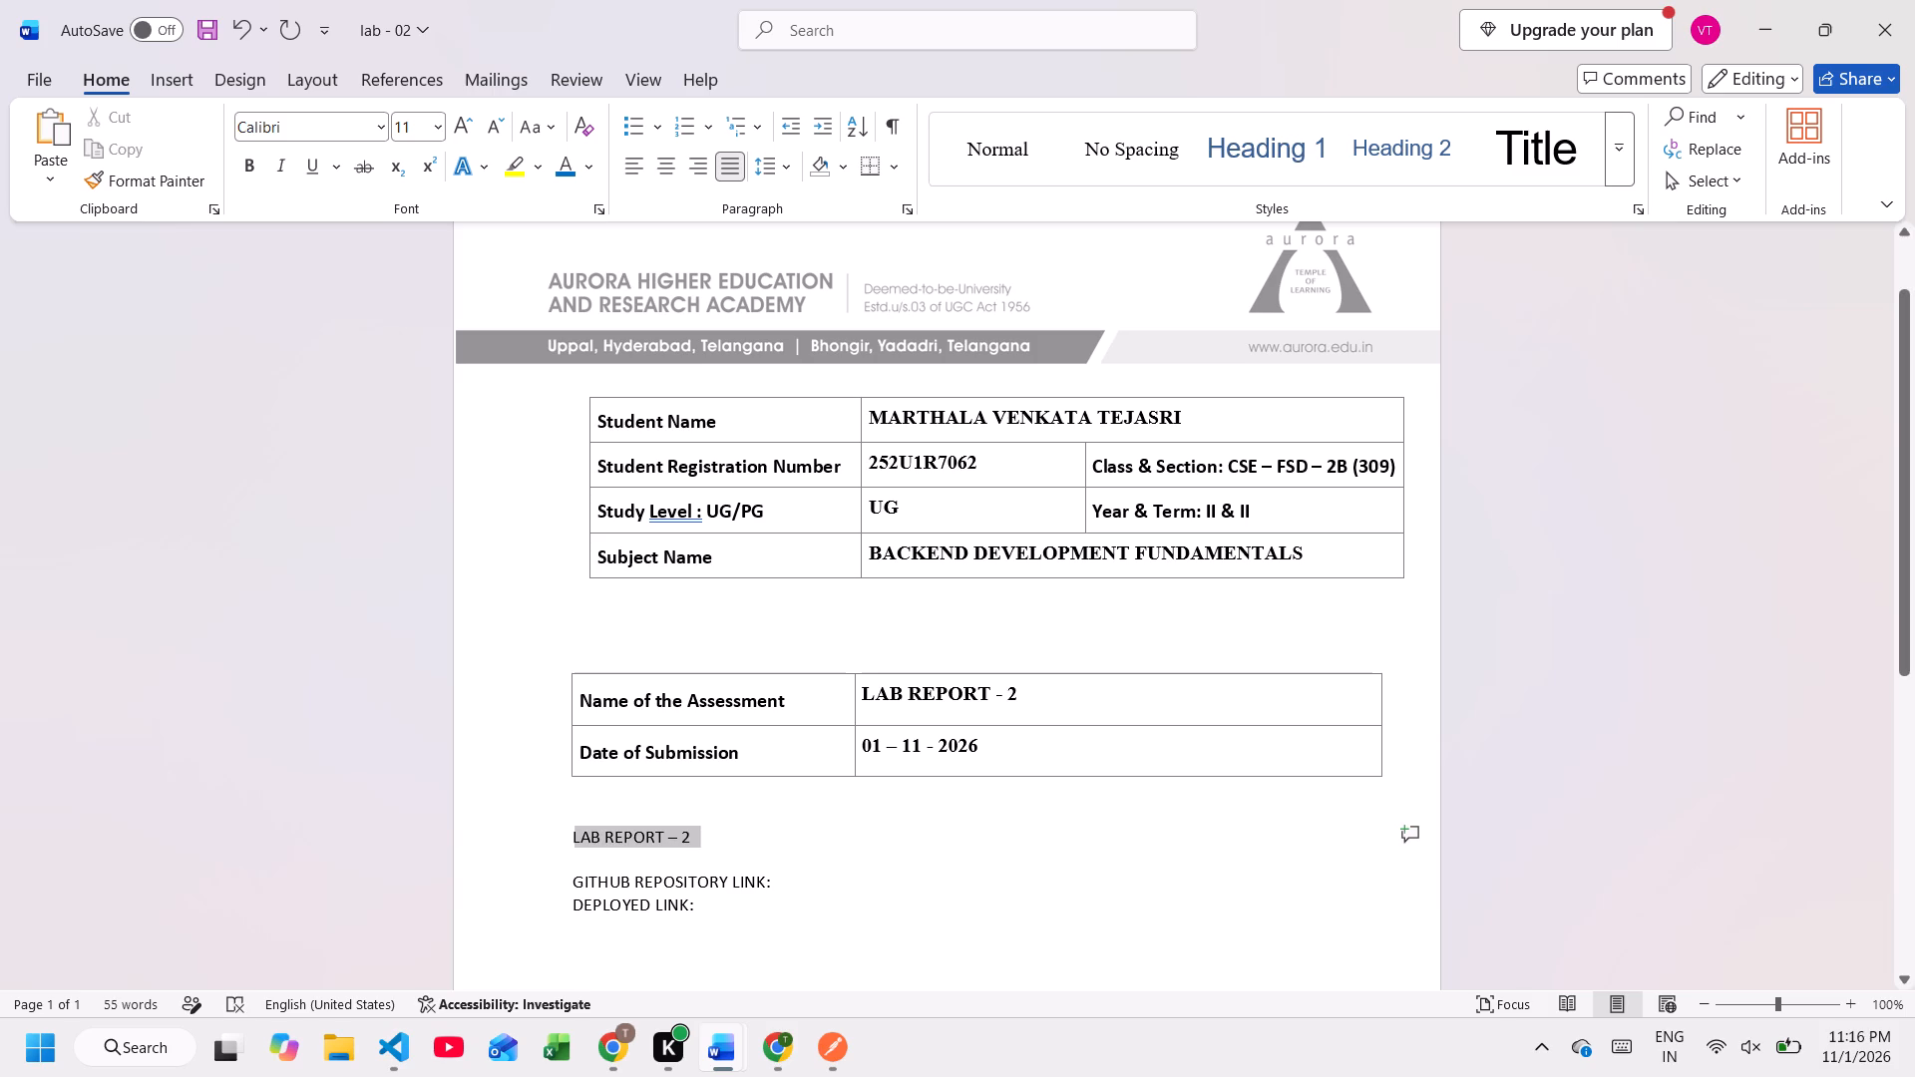
{"action": "left_click_drag", "start_coordinate": [576, 842], "coordinate": [570, 840]}
{"action": "left_click", "coordinate": [585, 803]}
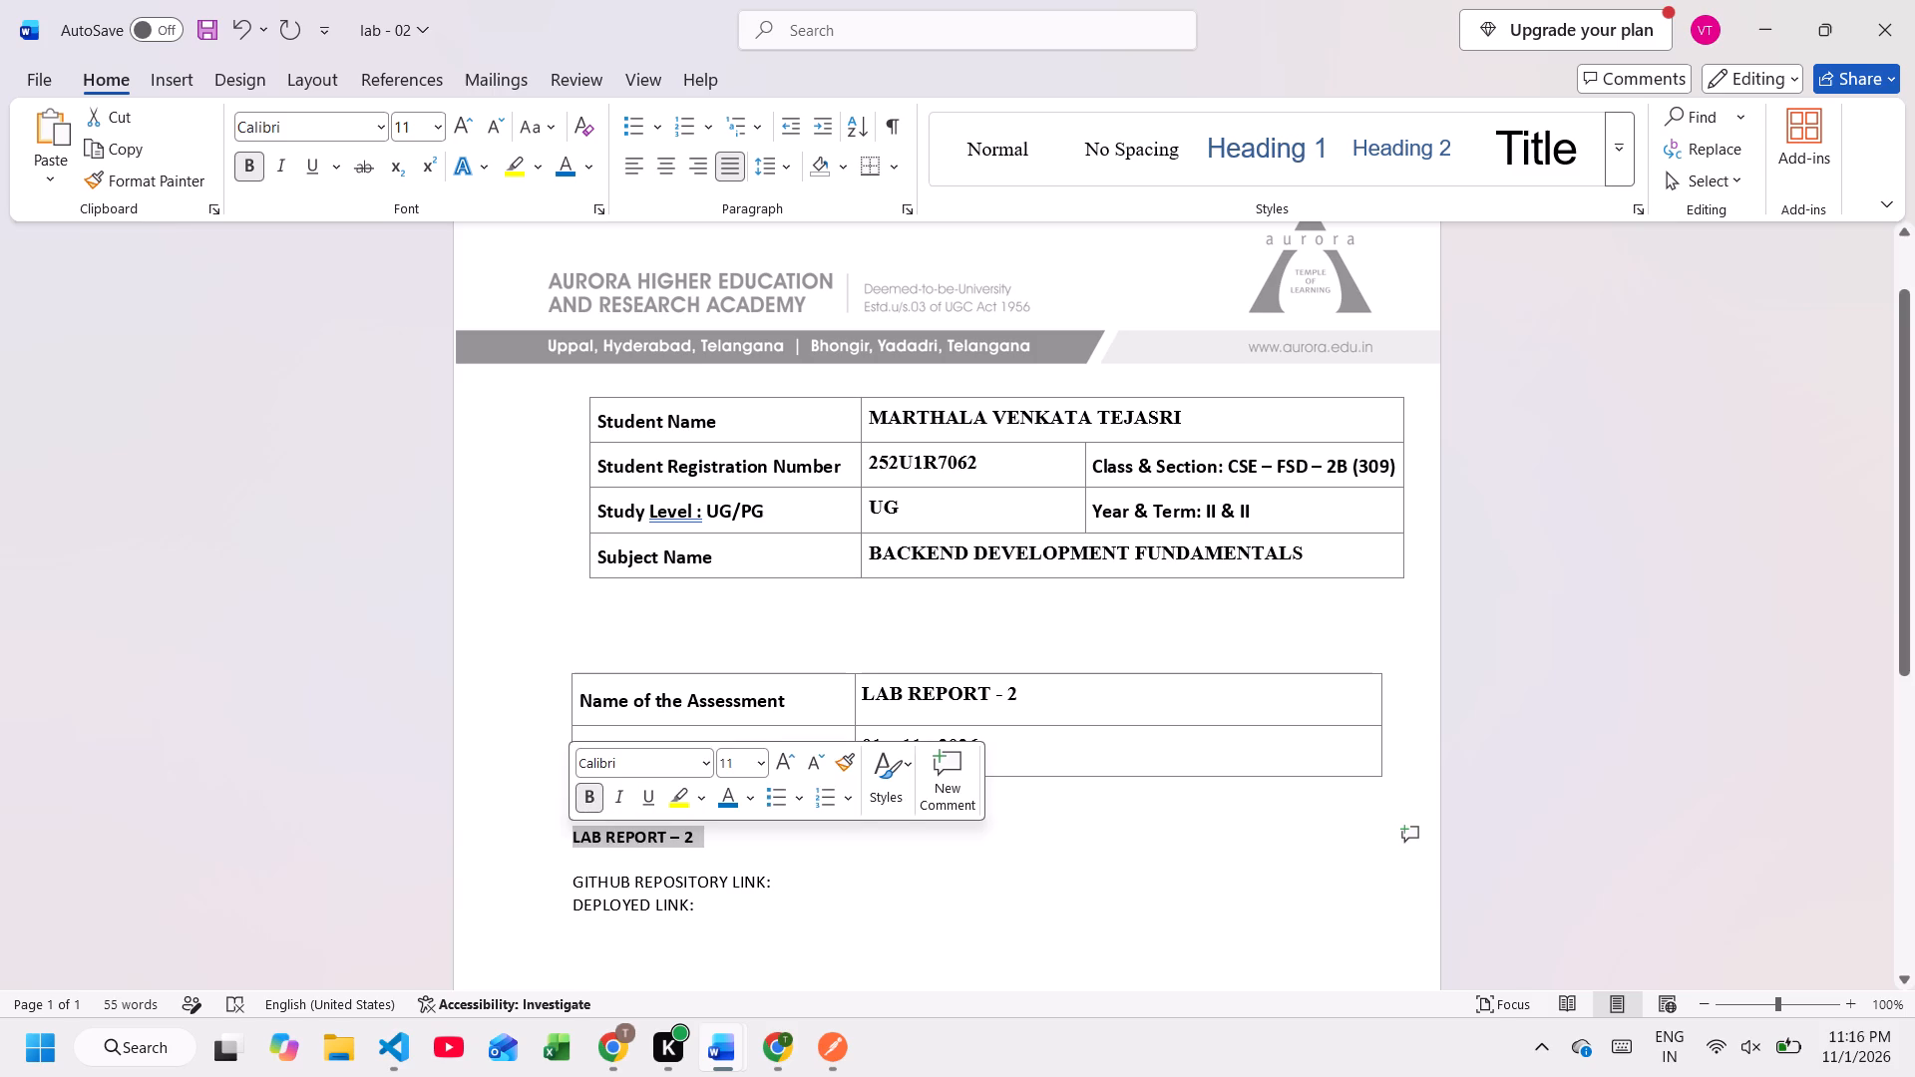
Change the font of the entire document to Times New Roman.
{"action": "left_click", "coordinate": [686, 872]}
{"action": "key", "text": "ctrl+a"}
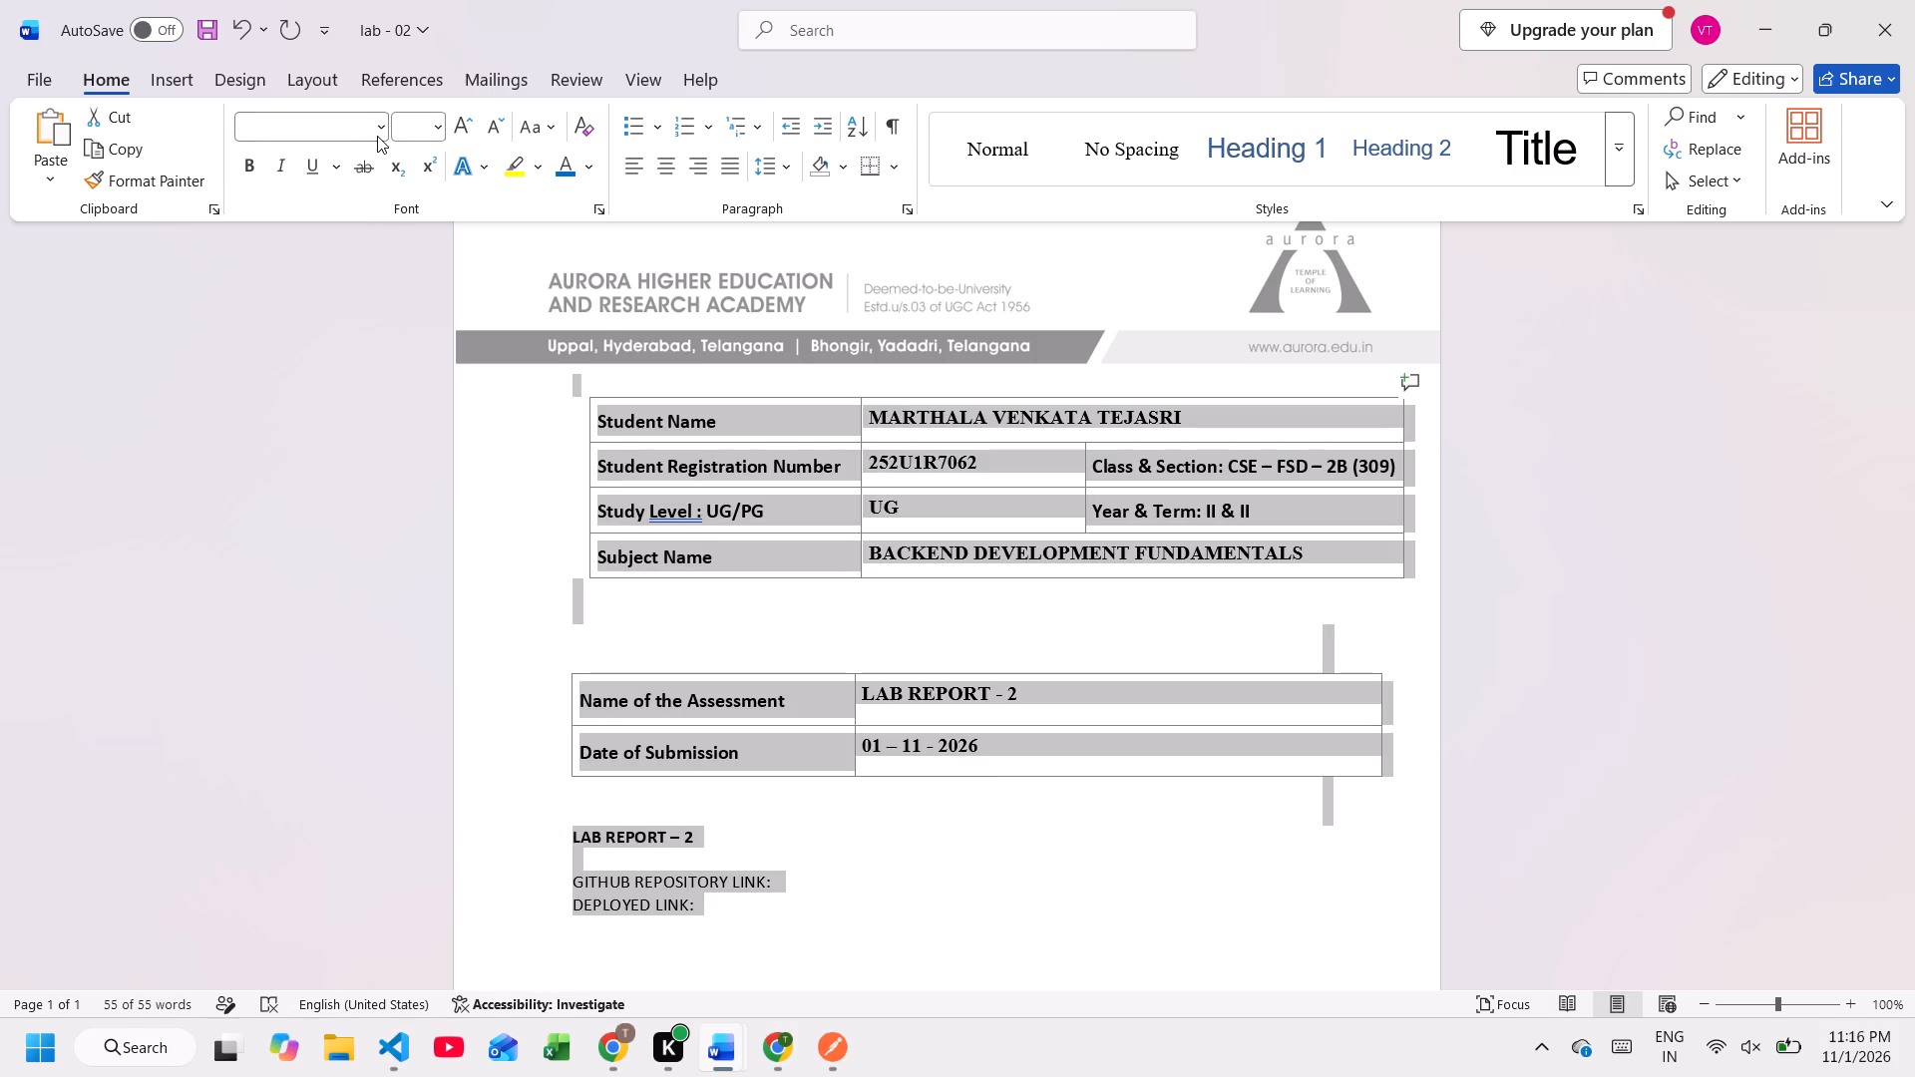
{"action": "left_click", "coordinate": [377, 136]}
{"action": "left_click", "coordinate": [374, 292]}
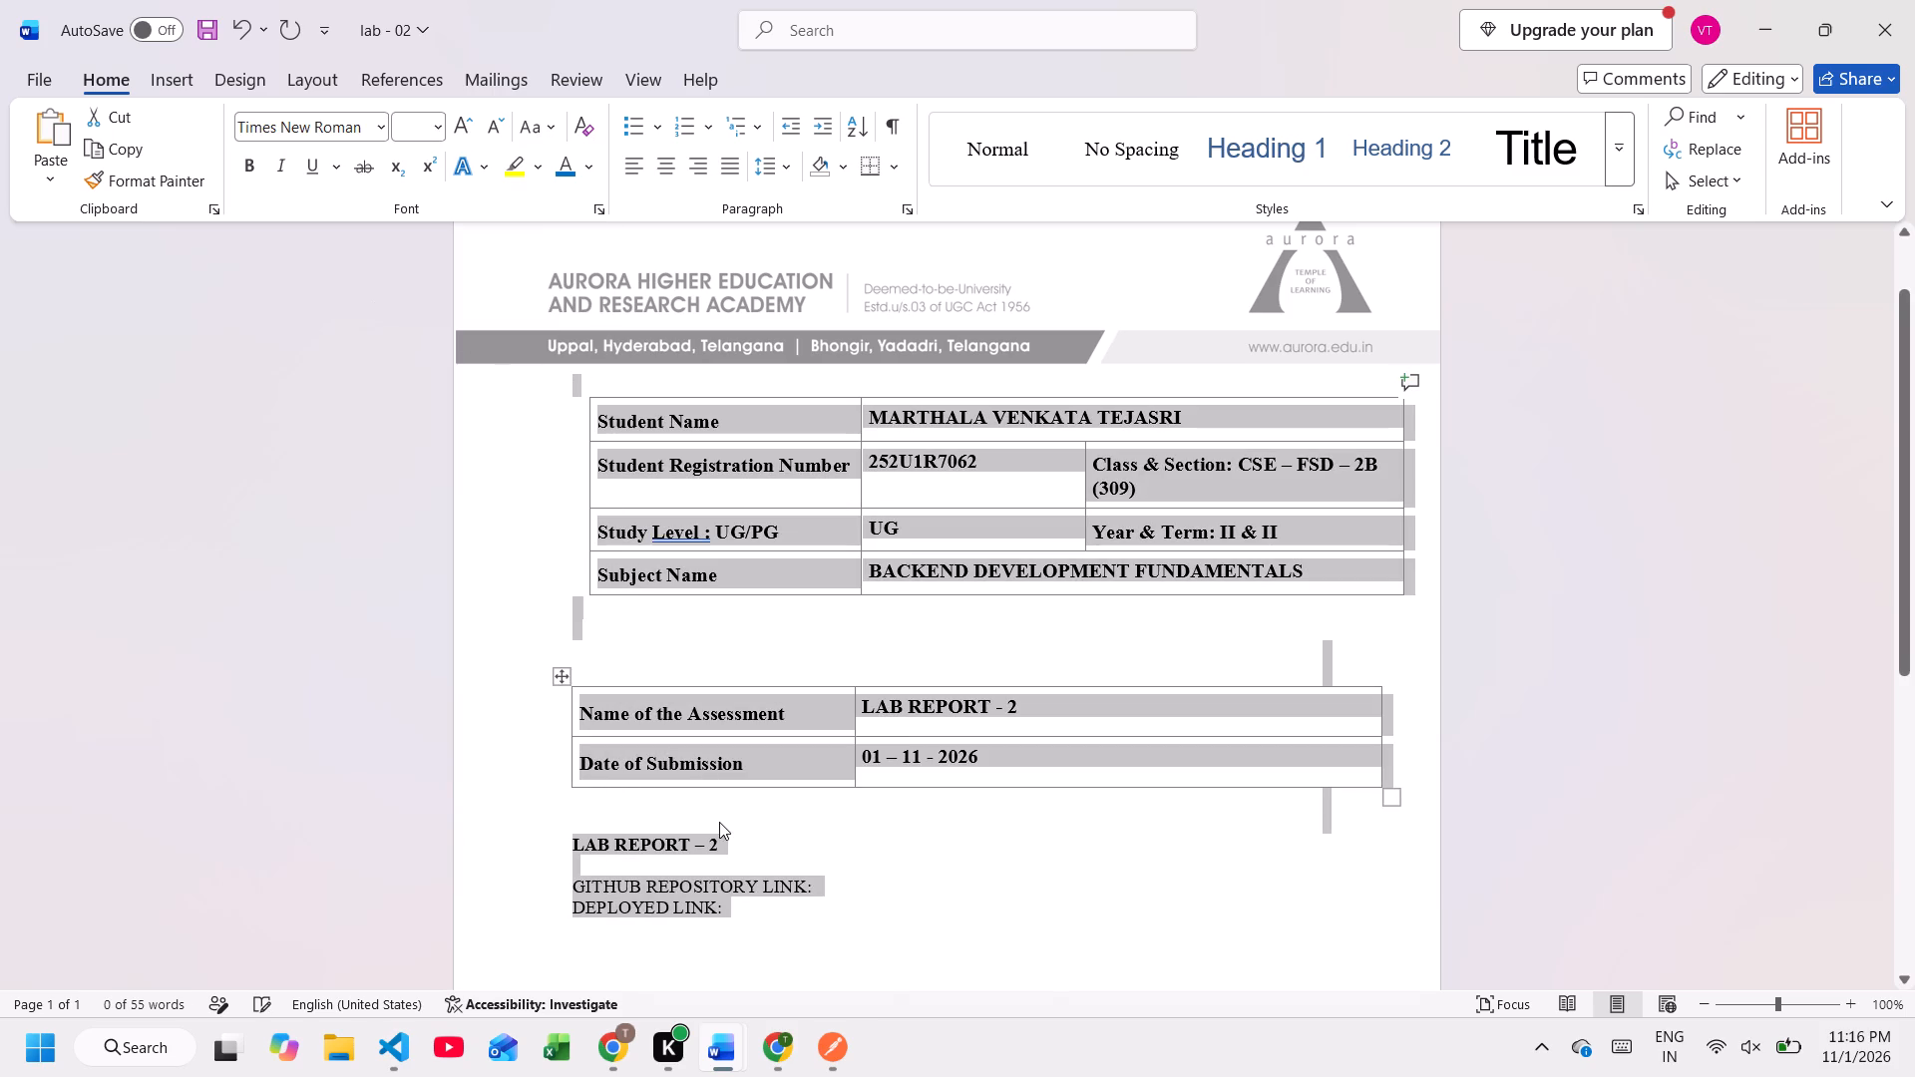
{"action": "left_click", "coordinate": [750, 873]}
Colour the LAB REPORT – 2 heading below the tables blue and set its font size to 14.
{"action": "left_click_drag", "start_coordinate": [732, 847], "coordinate": [575, 838]}
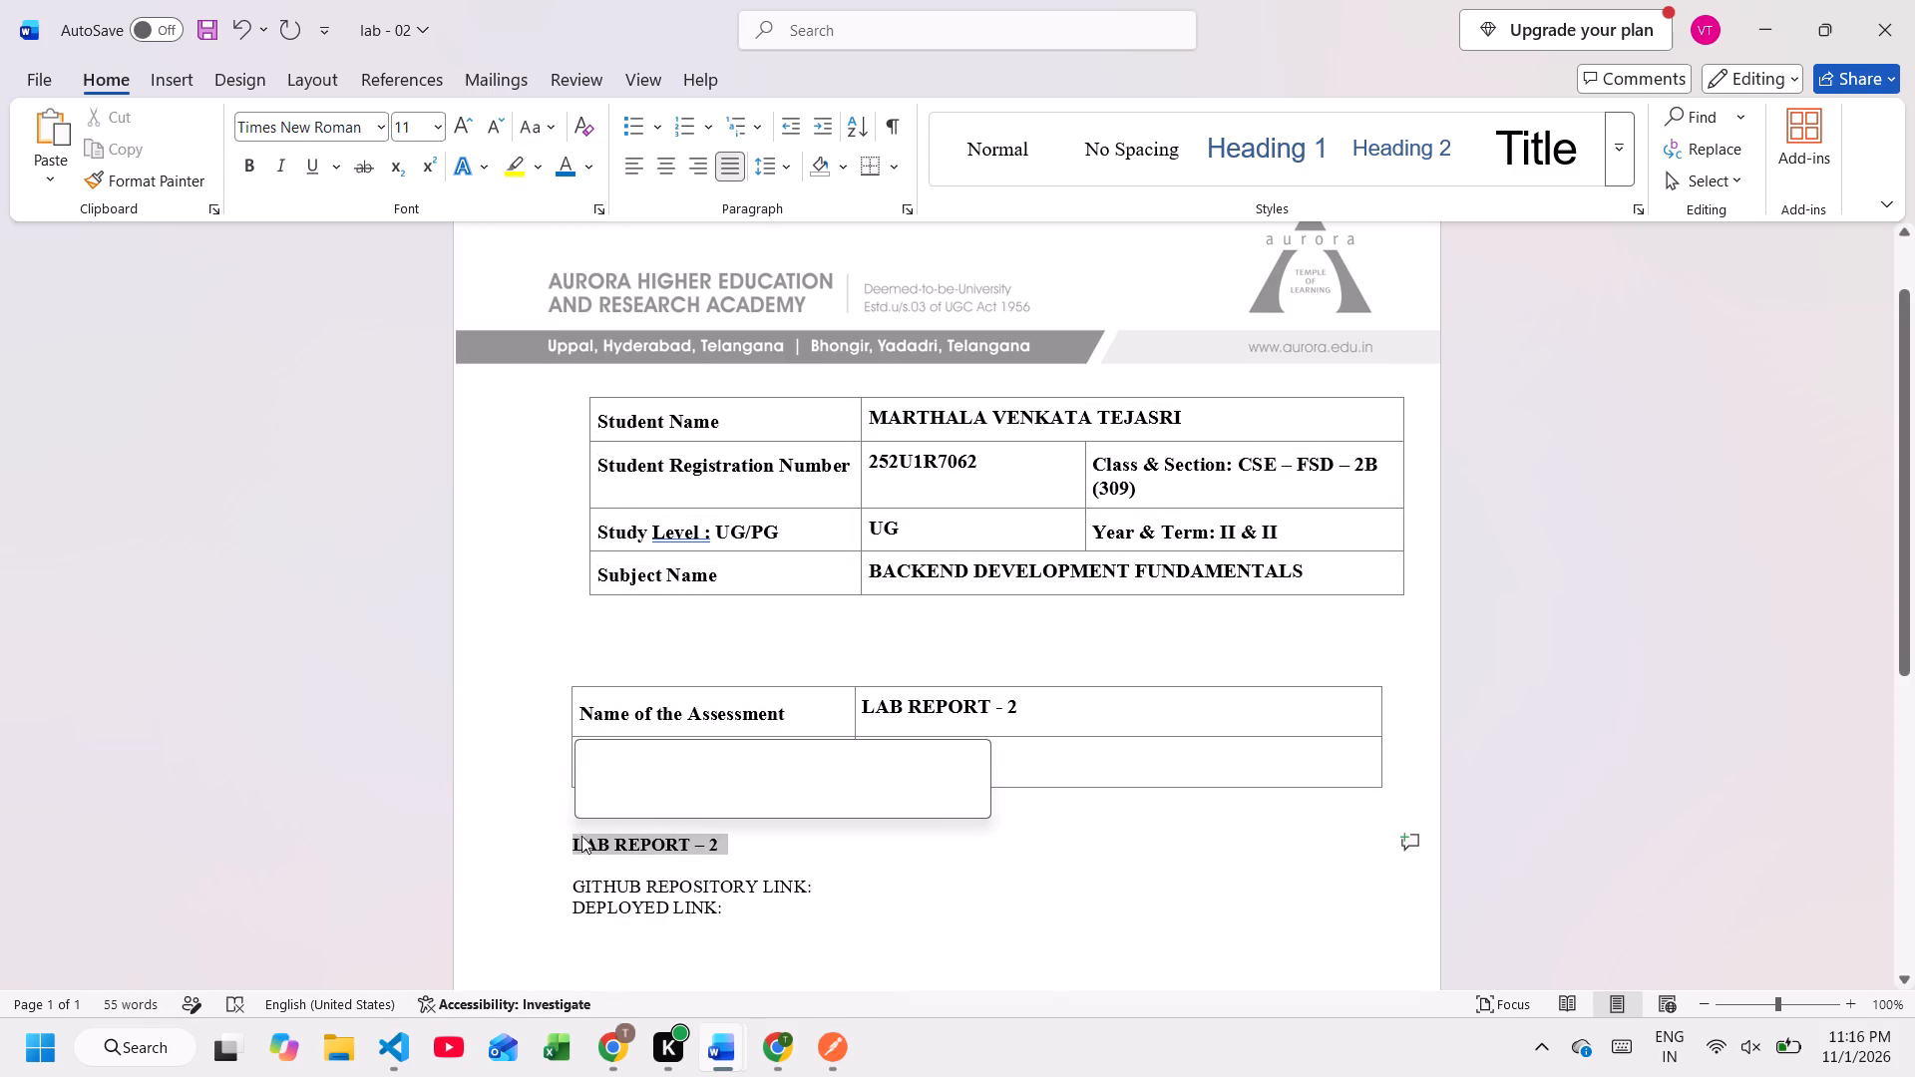
{"action": "left_click", "coordinate": [739, 791]}
{"action": "left_click", "coordinate": [760, 768]}
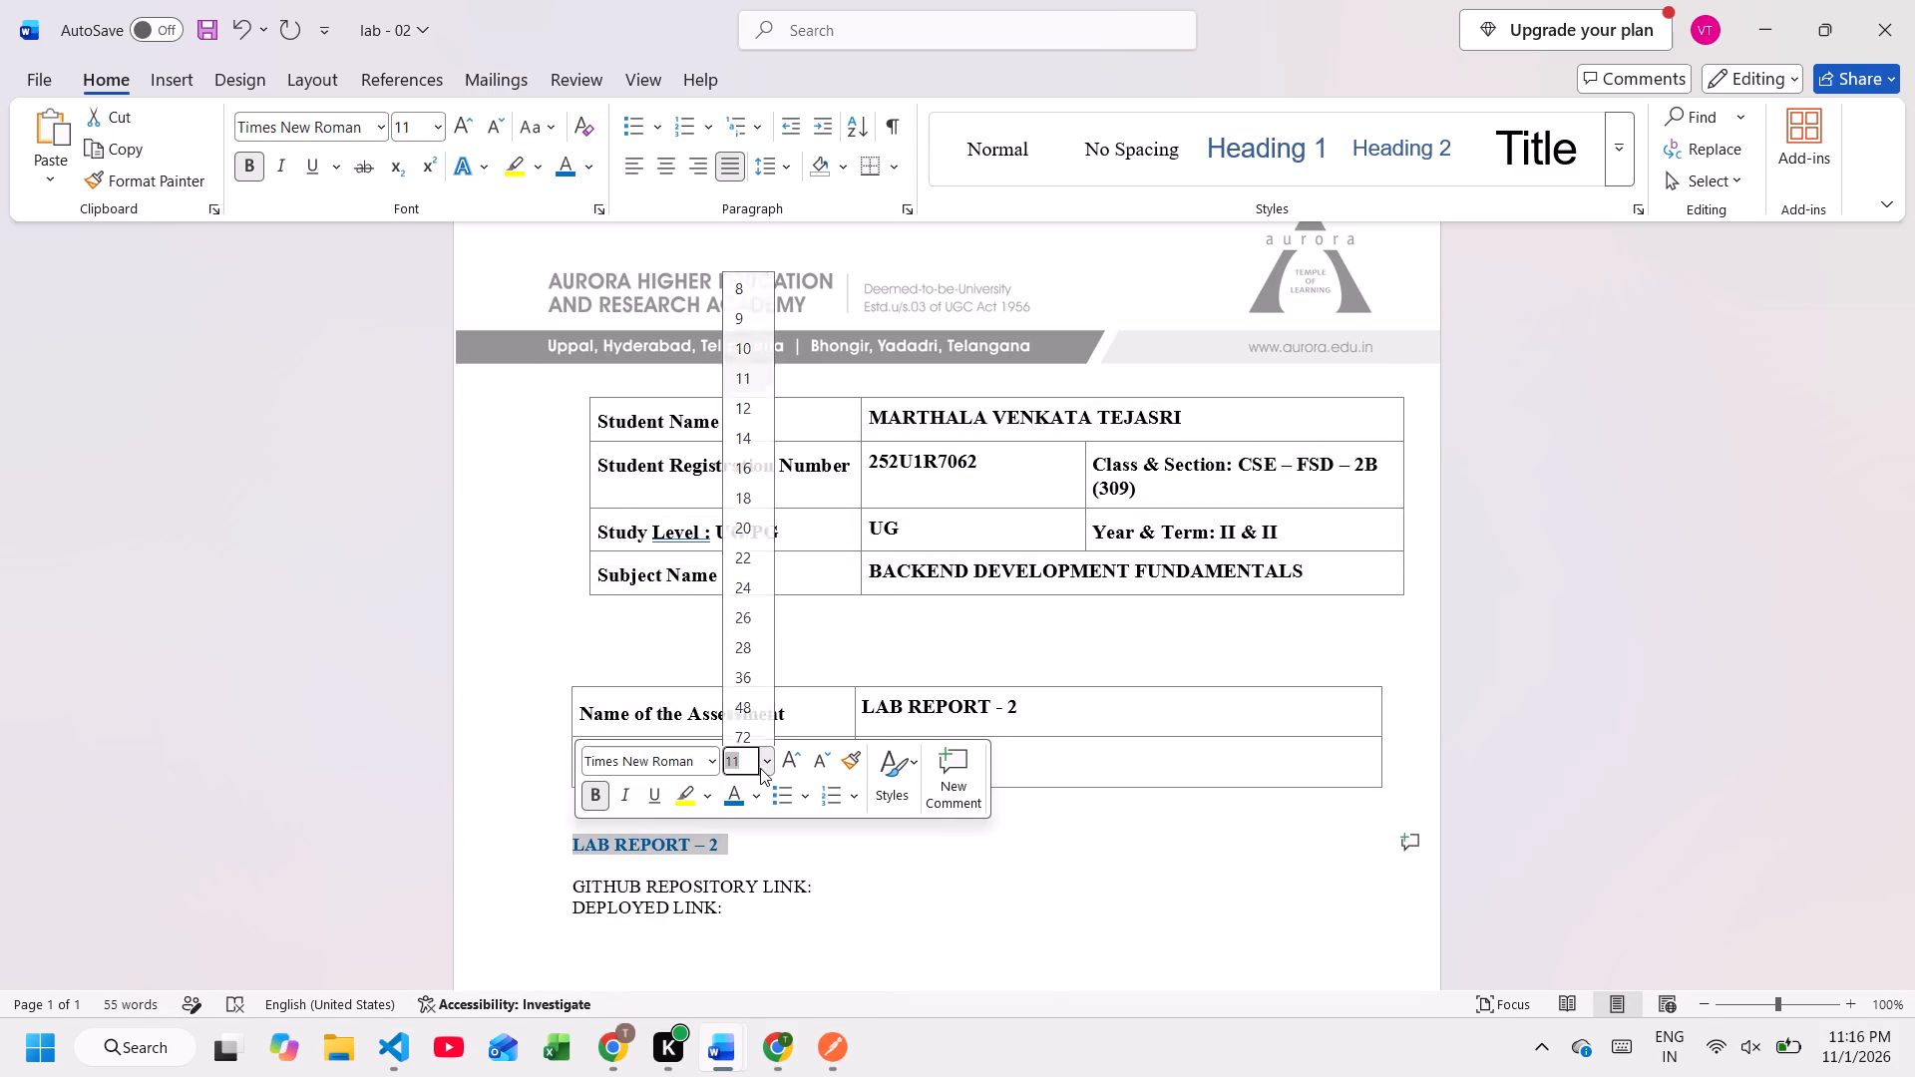
{"action": "left_click", "coordinate": [743, 423]}
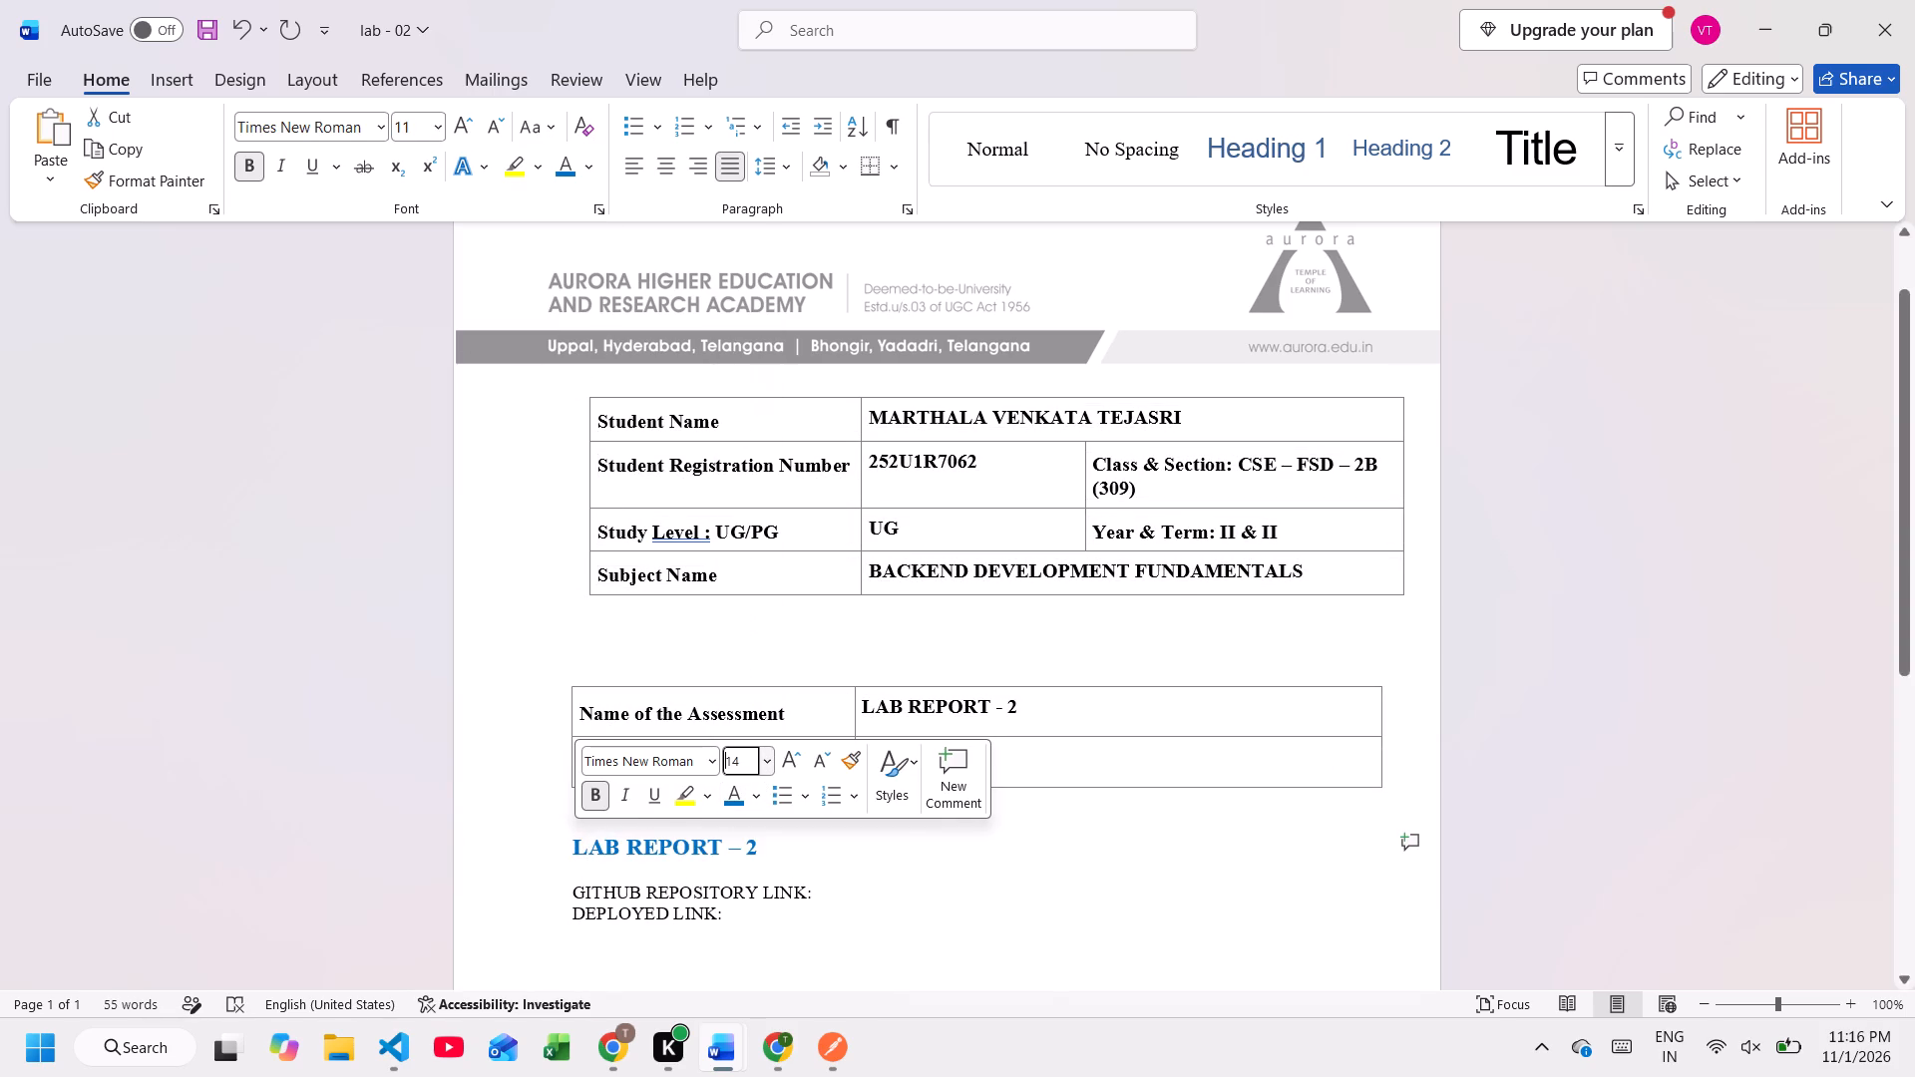
Shift the LAB REPORT – 2 heading to about the middle of the page with leading spaces.
{"action": "left_click", "coordinate": [574, 853]}
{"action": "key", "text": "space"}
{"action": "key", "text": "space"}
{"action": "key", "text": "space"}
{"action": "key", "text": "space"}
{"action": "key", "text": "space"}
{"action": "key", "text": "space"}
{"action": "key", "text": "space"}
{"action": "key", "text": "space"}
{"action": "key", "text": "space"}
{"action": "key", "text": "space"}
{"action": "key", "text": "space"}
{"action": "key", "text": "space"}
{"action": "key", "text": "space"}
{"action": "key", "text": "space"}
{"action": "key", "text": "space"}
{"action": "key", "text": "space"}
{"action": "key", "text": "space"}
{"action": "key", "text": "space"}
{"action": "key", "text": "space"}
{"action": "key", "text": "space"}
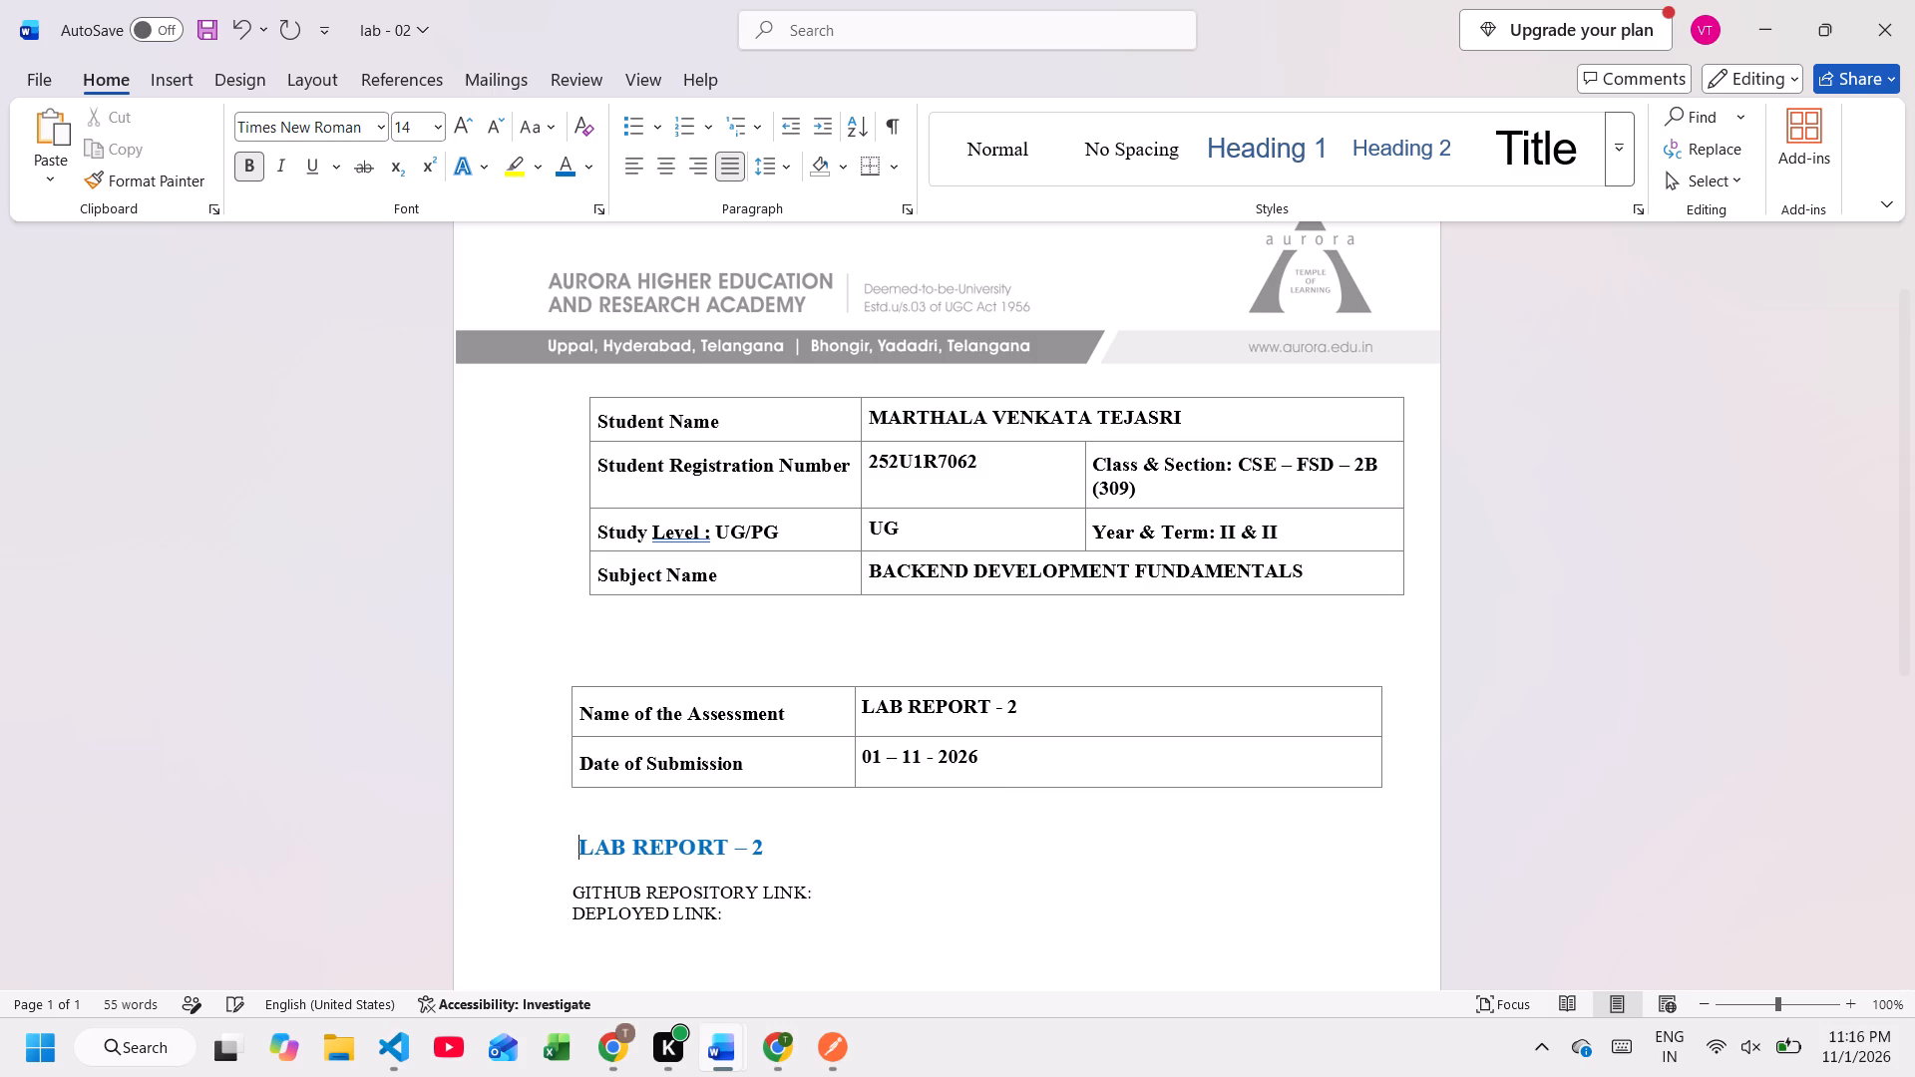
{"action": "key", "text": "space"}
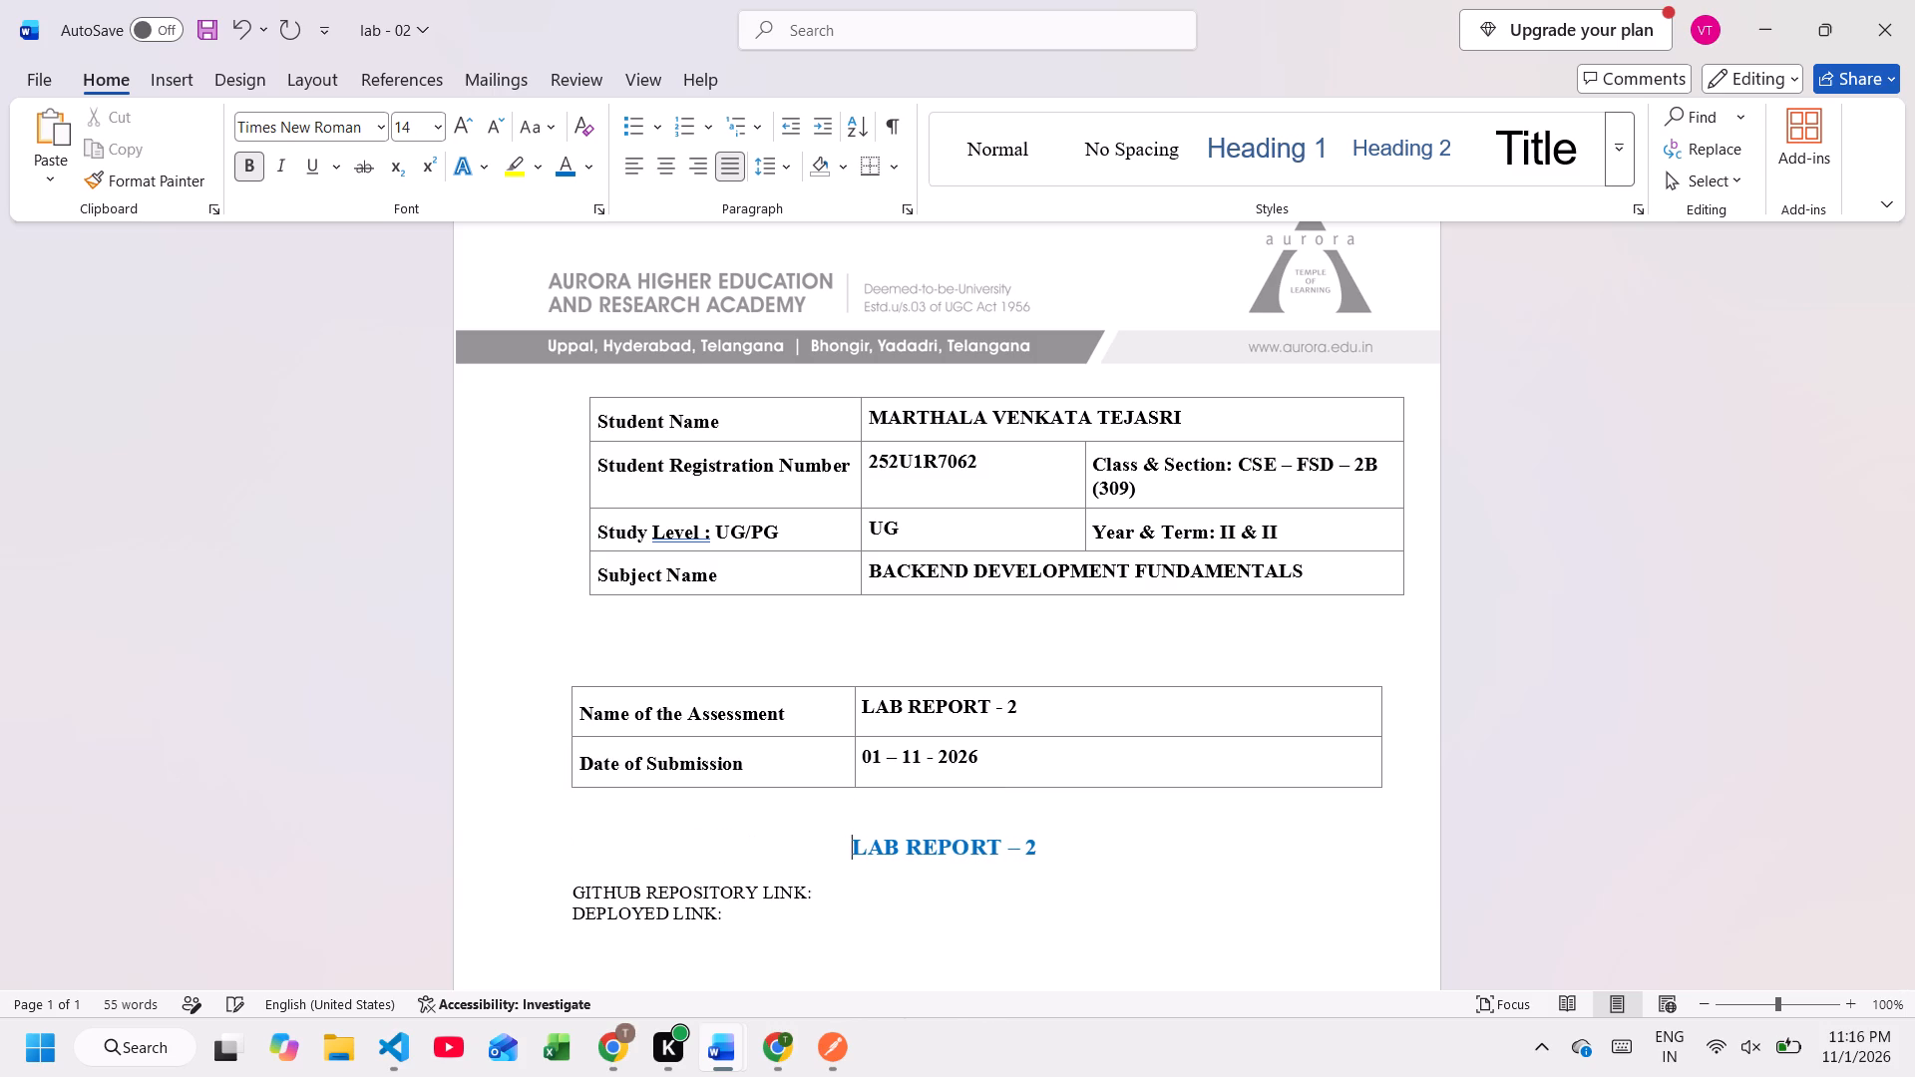
Add a blank line between GITHUB REPOSITORY LINK: and DEPLOYED LINK:.
{"action": "left_click", "coordinate": [831, 894]}
{"action": "key", "text": "Return"}
Select the GITHUB REPOSITORY LINK: label text.
{"action": "left_click_drag", "start_coordinate": [814, 901], "coordinate": [623, 893]}
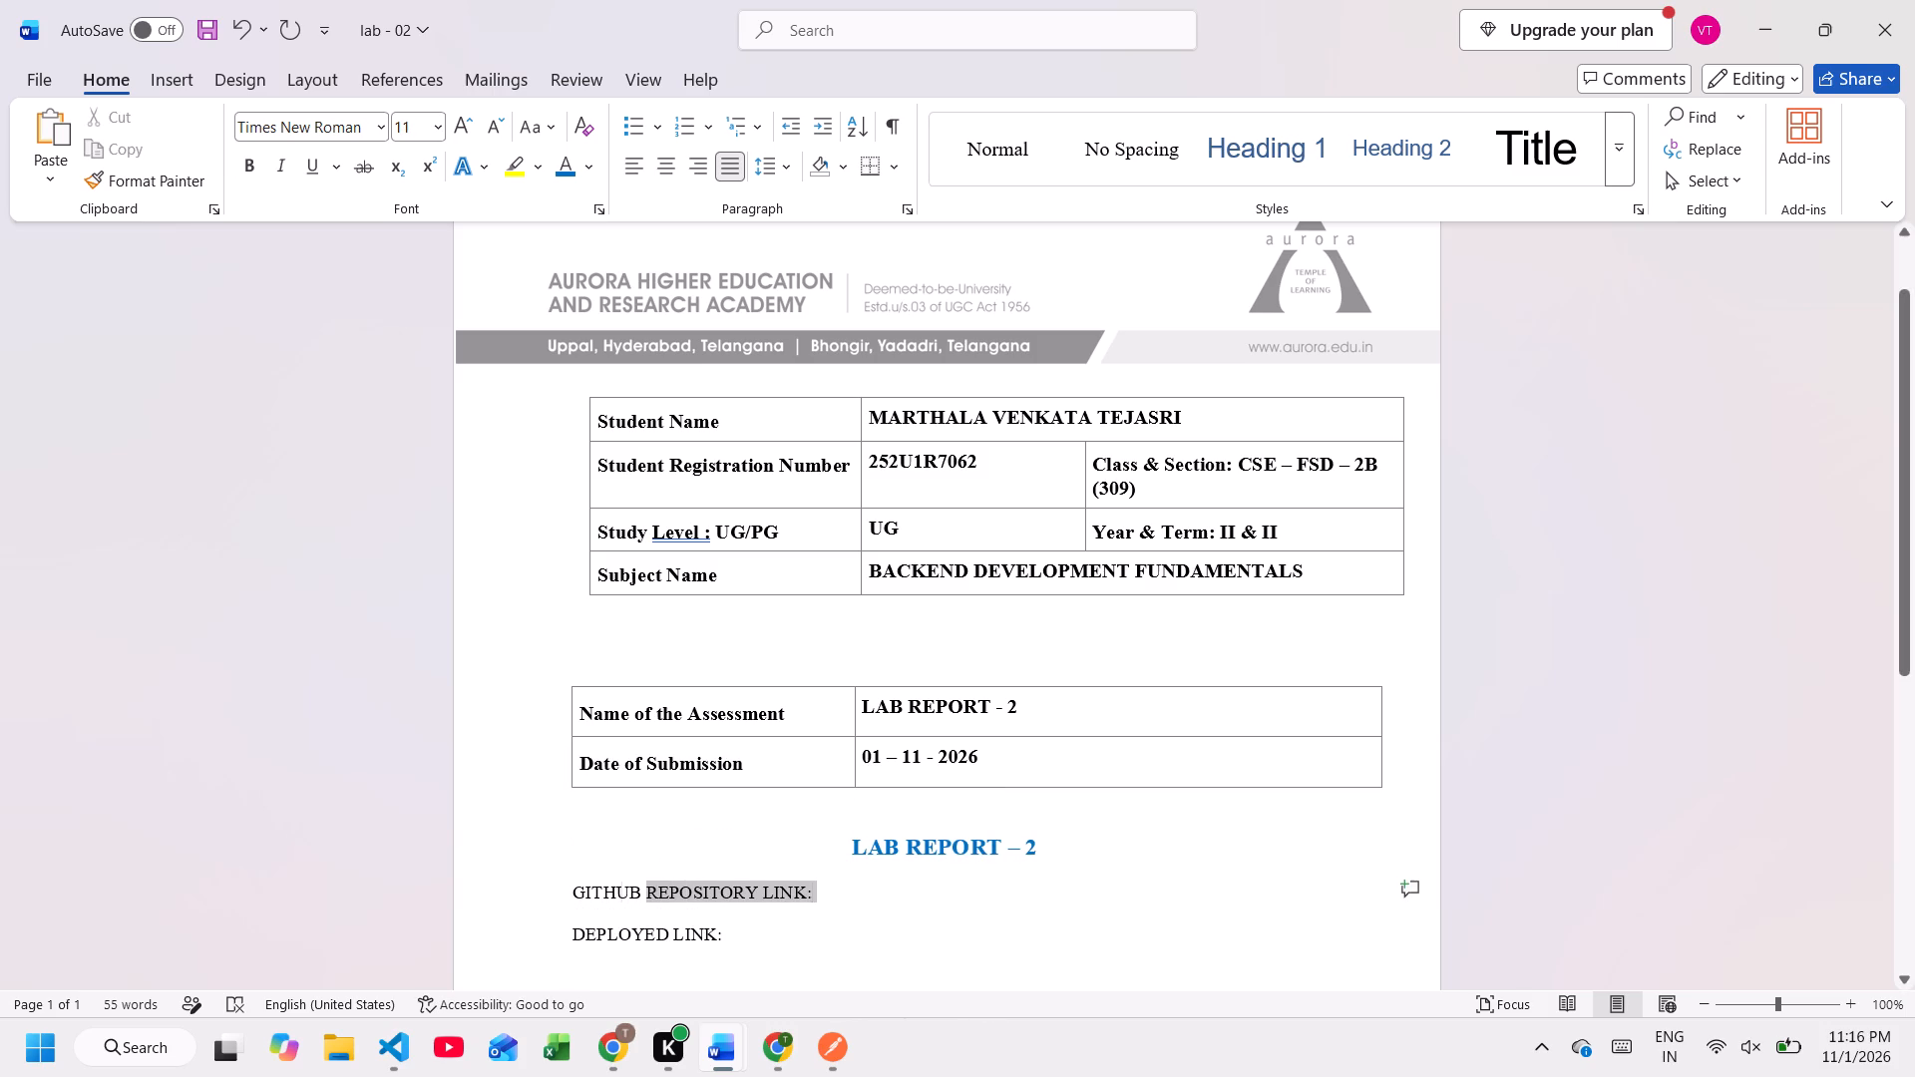
Make the whole GITHUB REPOSITORY LINK: label bold and blue.
{"action": "left_click_drag", "start_coordinate": [623, 893], "coordinate": [569, 891]}
{"action": "left_click", "coordinate": [590, 860]}
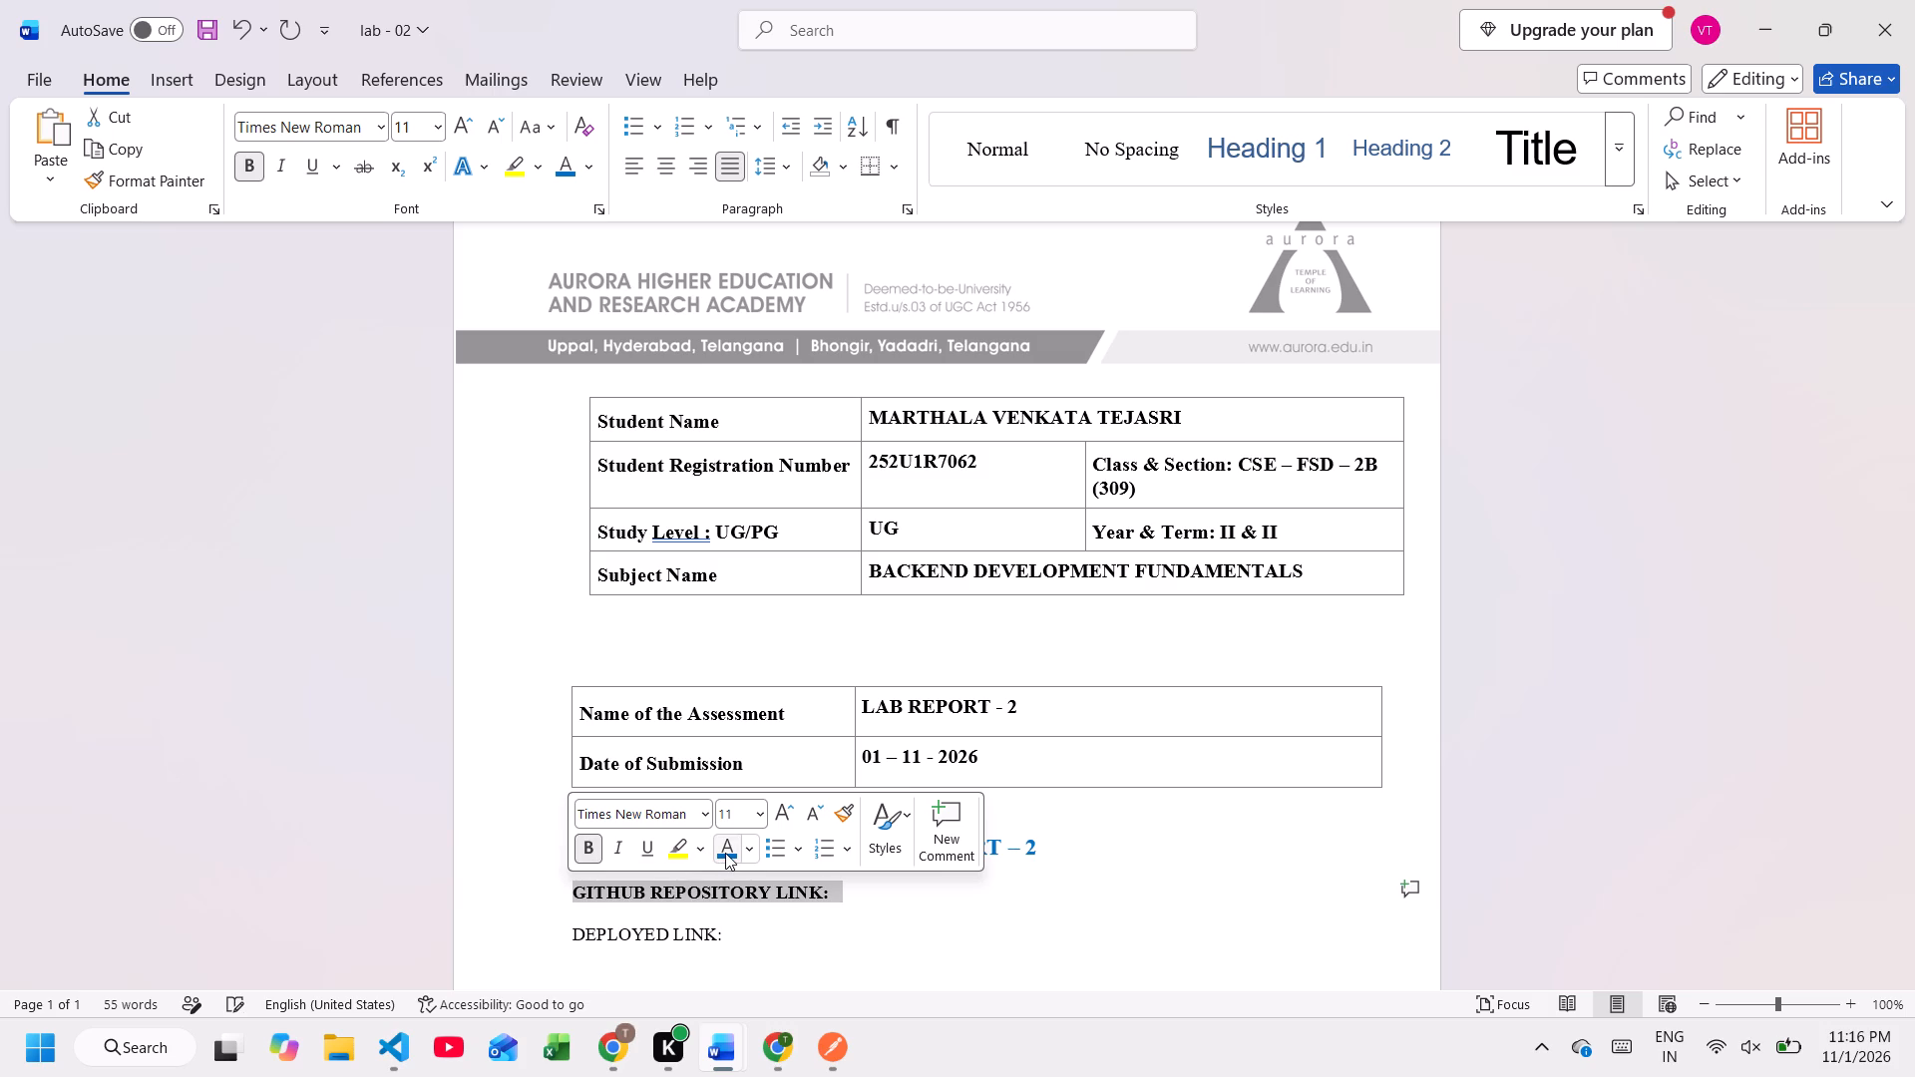
{"action": "left_click", "coordinate": [725, 853]}
Make the DEPLOYED LINK: label bold and blue to match the repository label.
{"action": "left_click_drag", "start_coordinate": [732, 937], "coordinate": [586, 925]}
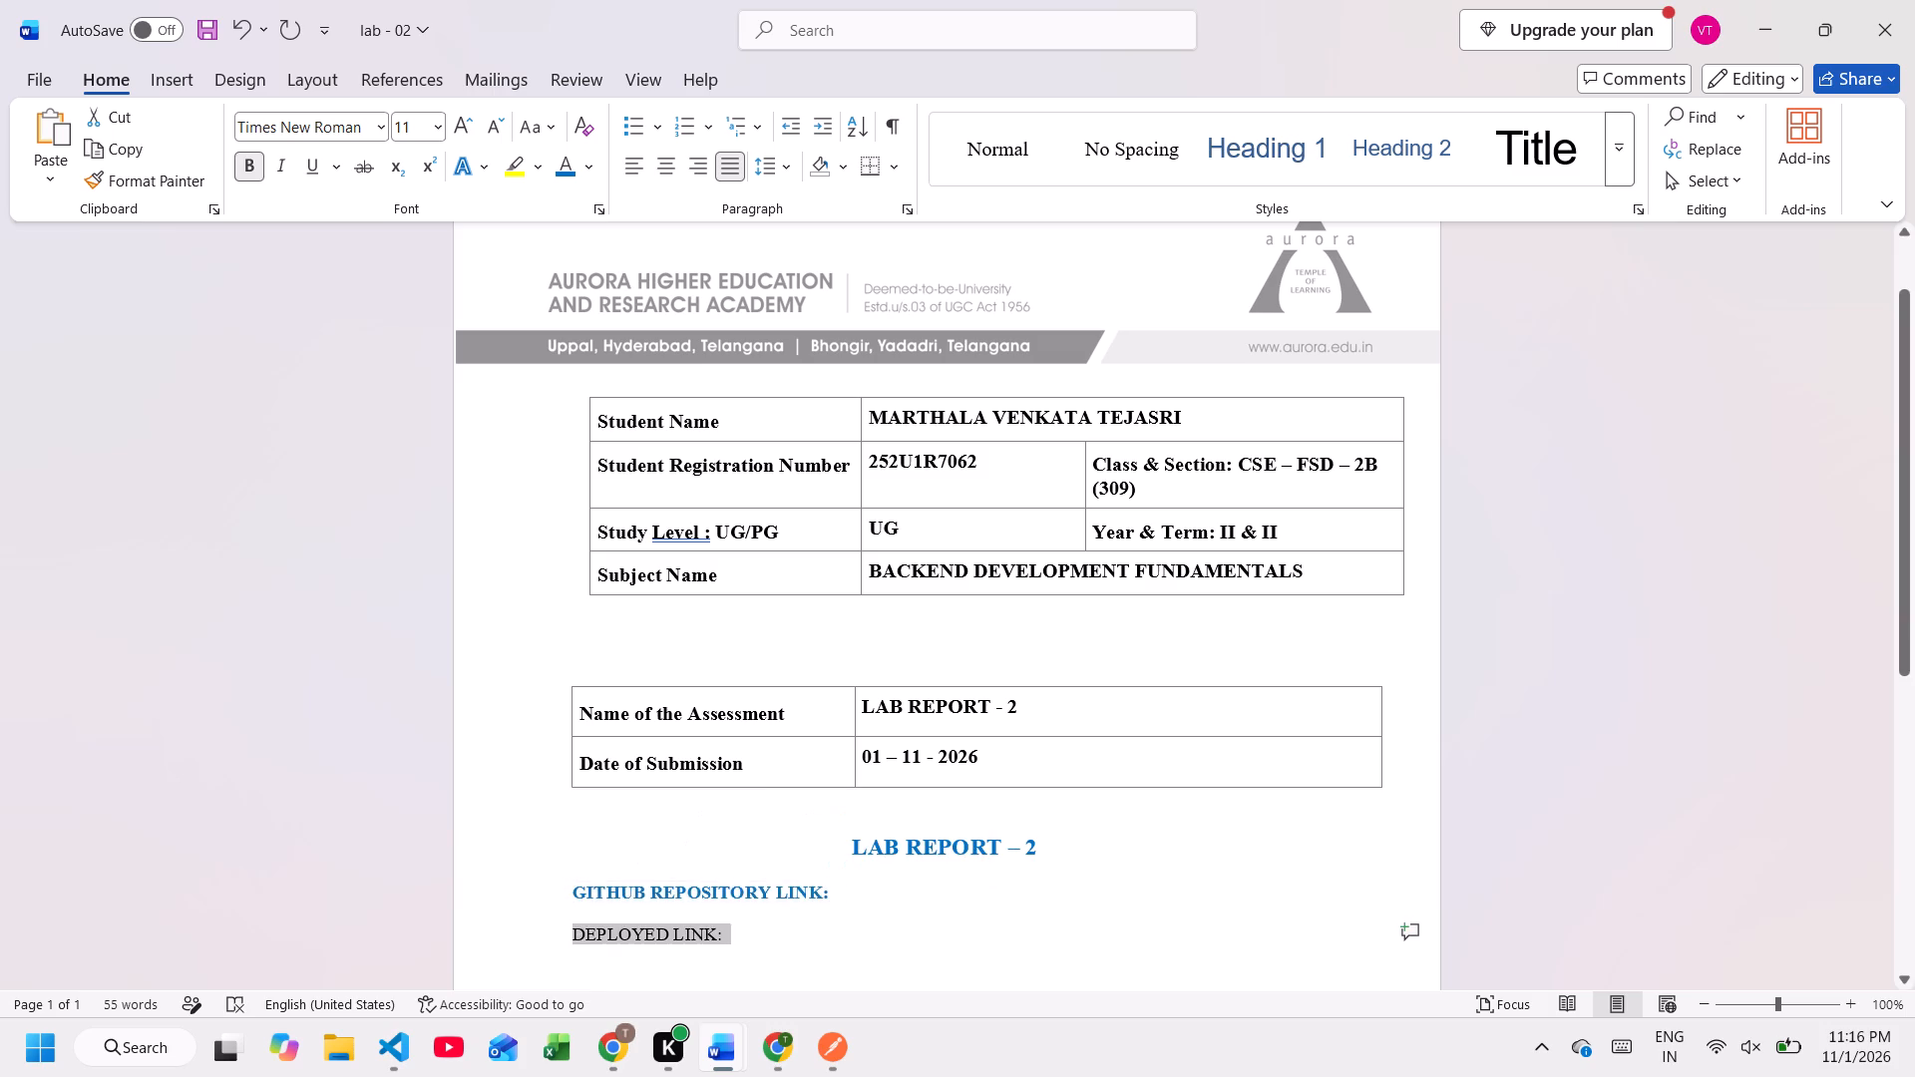
{"action": "left_click_drag", "start_coordinate": [586, 925], "coordinate": [582, 925]}
{"action": "left_click", "coordinate": [603, 885]}
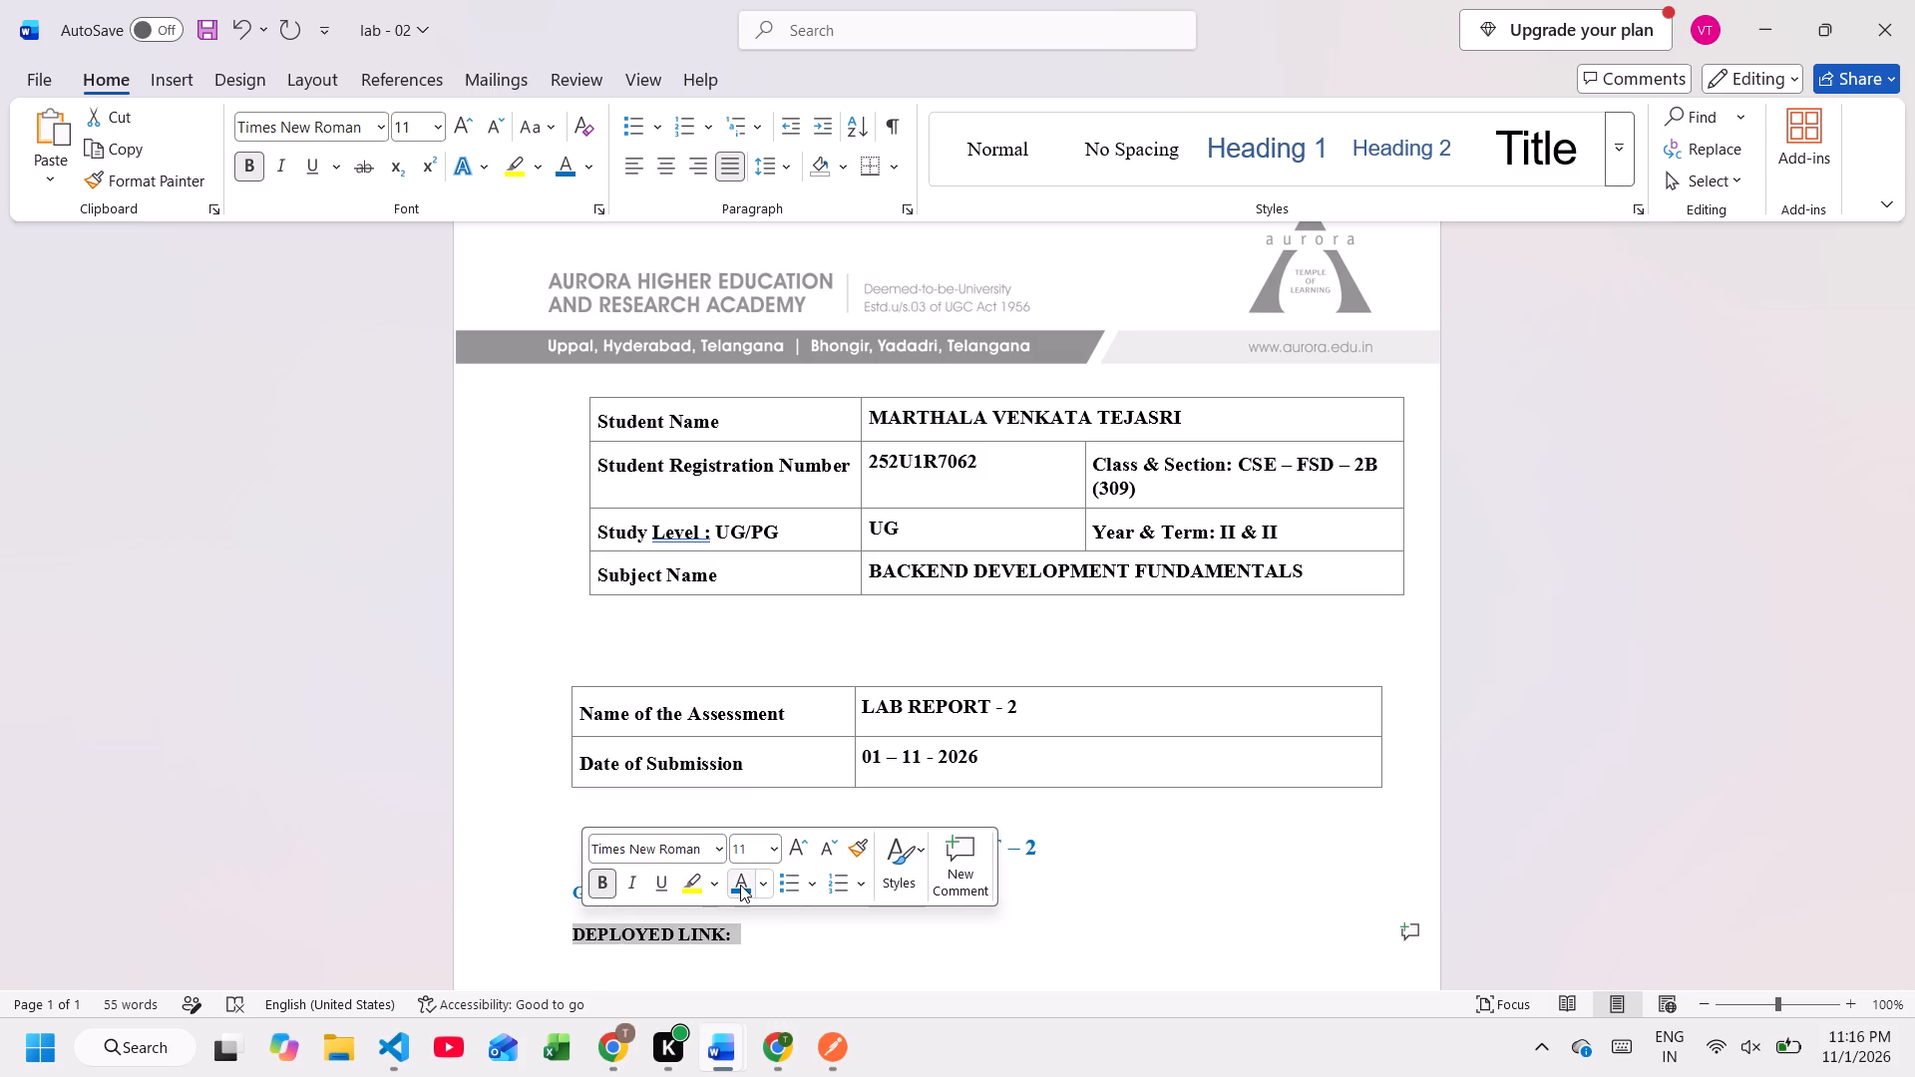
{"action": "left_click", "coordinate": [740, 885]}
{"action": "left_click", "coordinate": [743, 917]}
Add a blank line between the blue LAB REPORT – 2 heading and GITHUB REPOSITORY LINK:.
{"action": "left_click", "coordinate": [837, 891]}
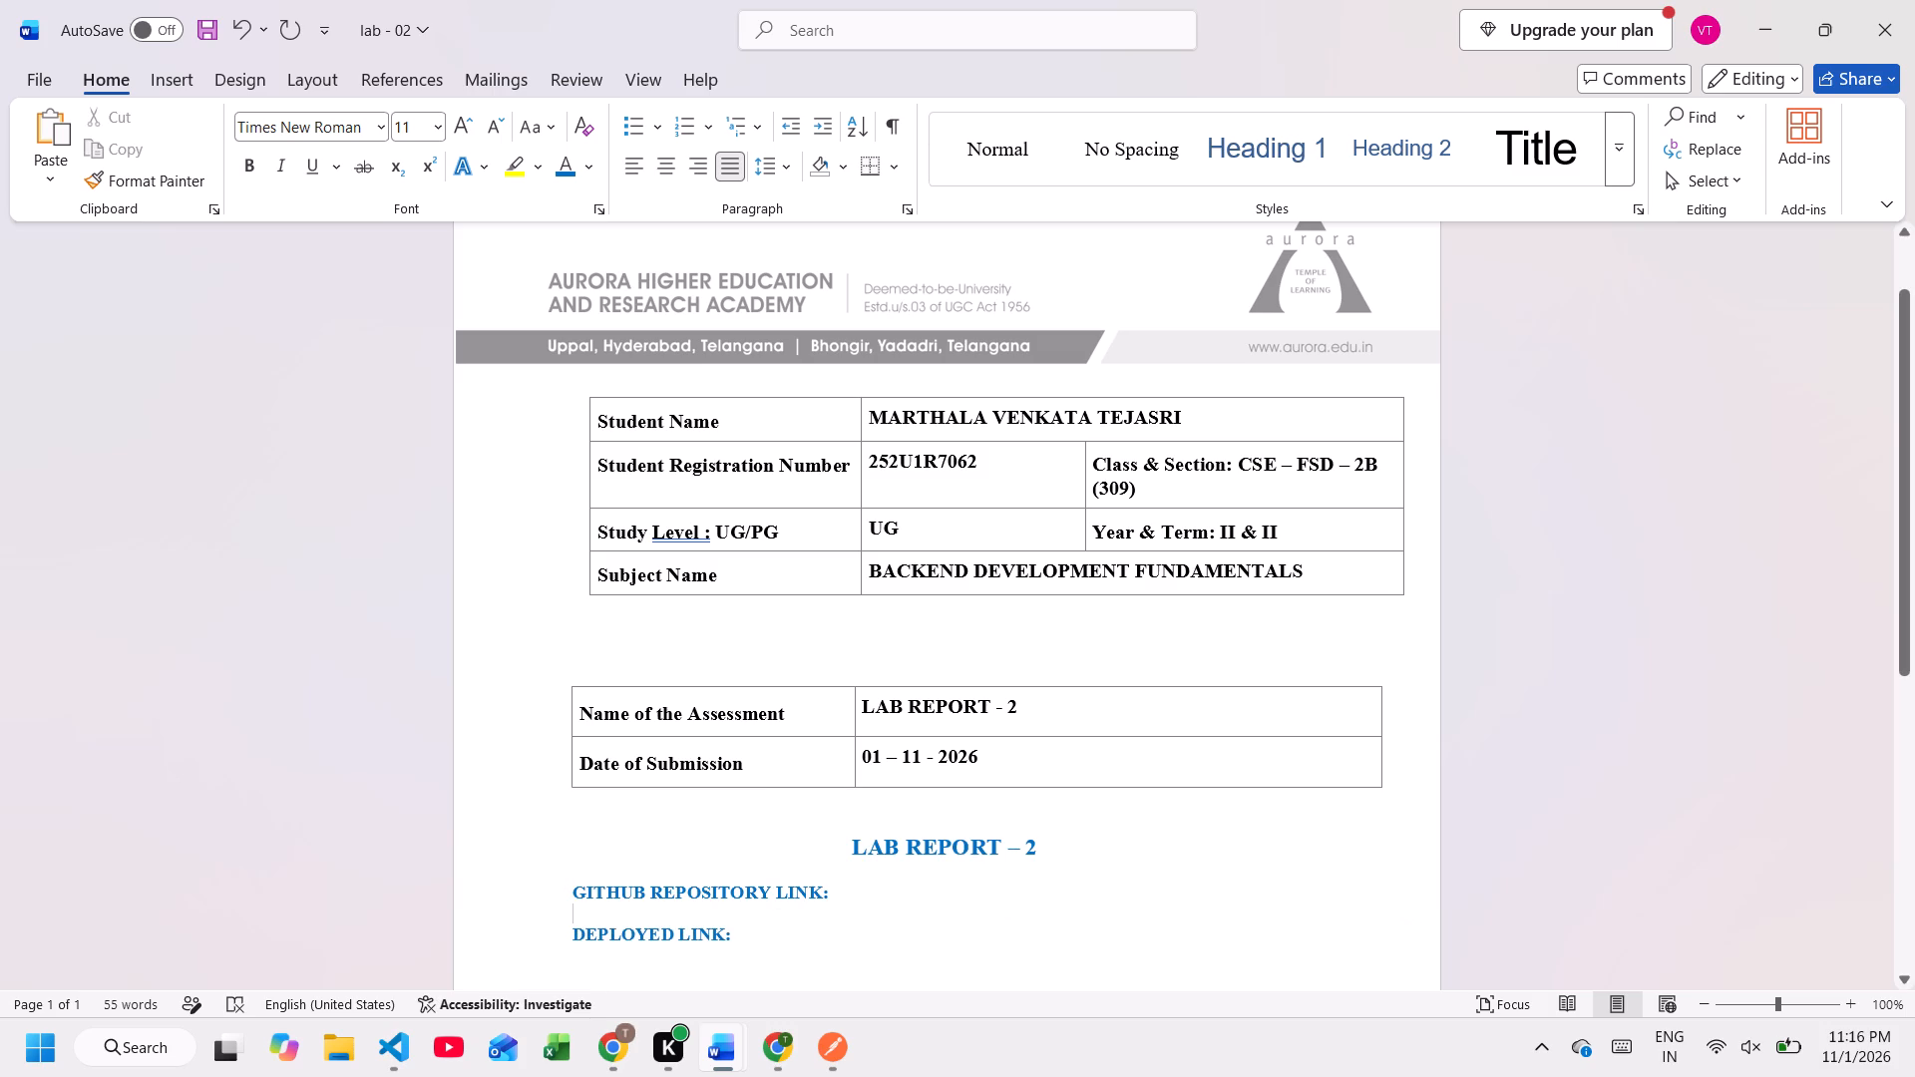
{"action": "left_click", "coordinate": [779, 861]}
{"action": "key", "text": "Return"}
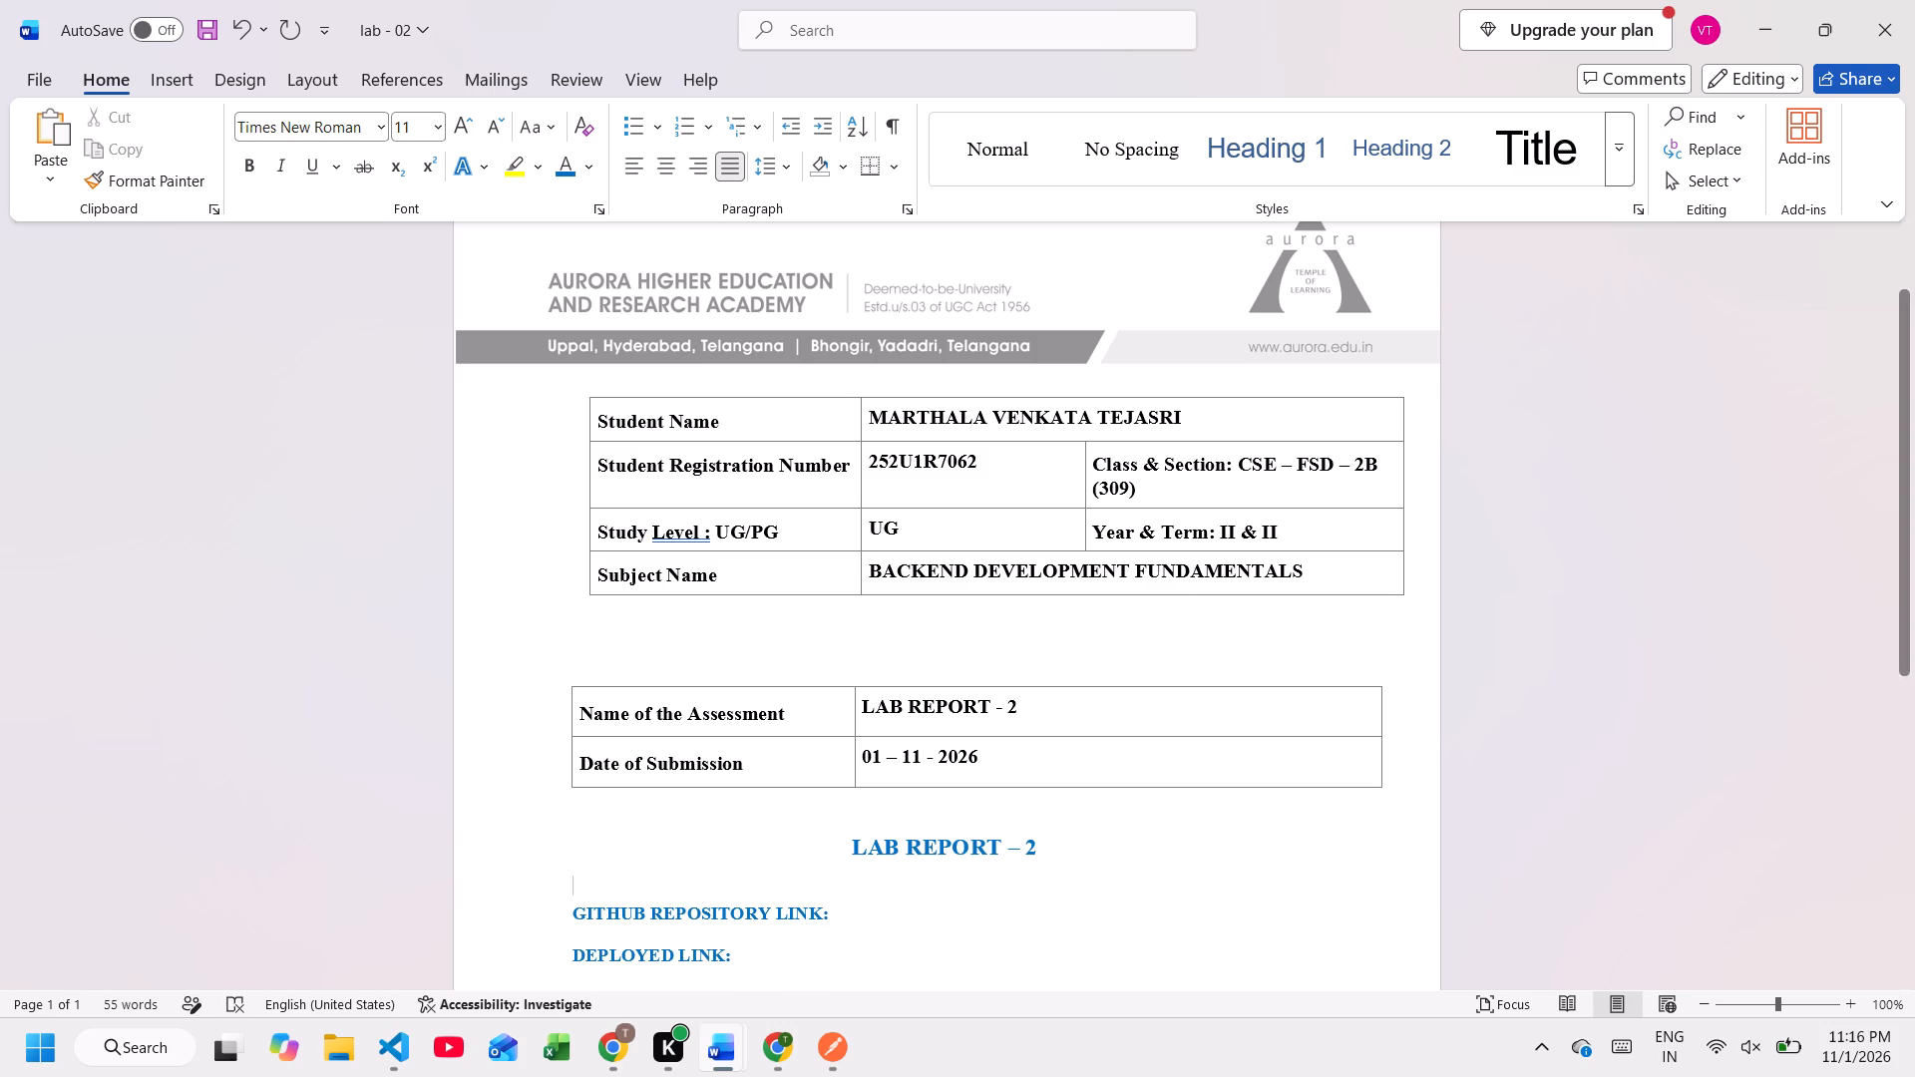
Place the cursor after GITHUB REPOSITORY LINK:, then switch to Chrome and bring up the Render deploy page for adbms-lab-02.
{"action": "left_click", "coordinate": [837, 922]}
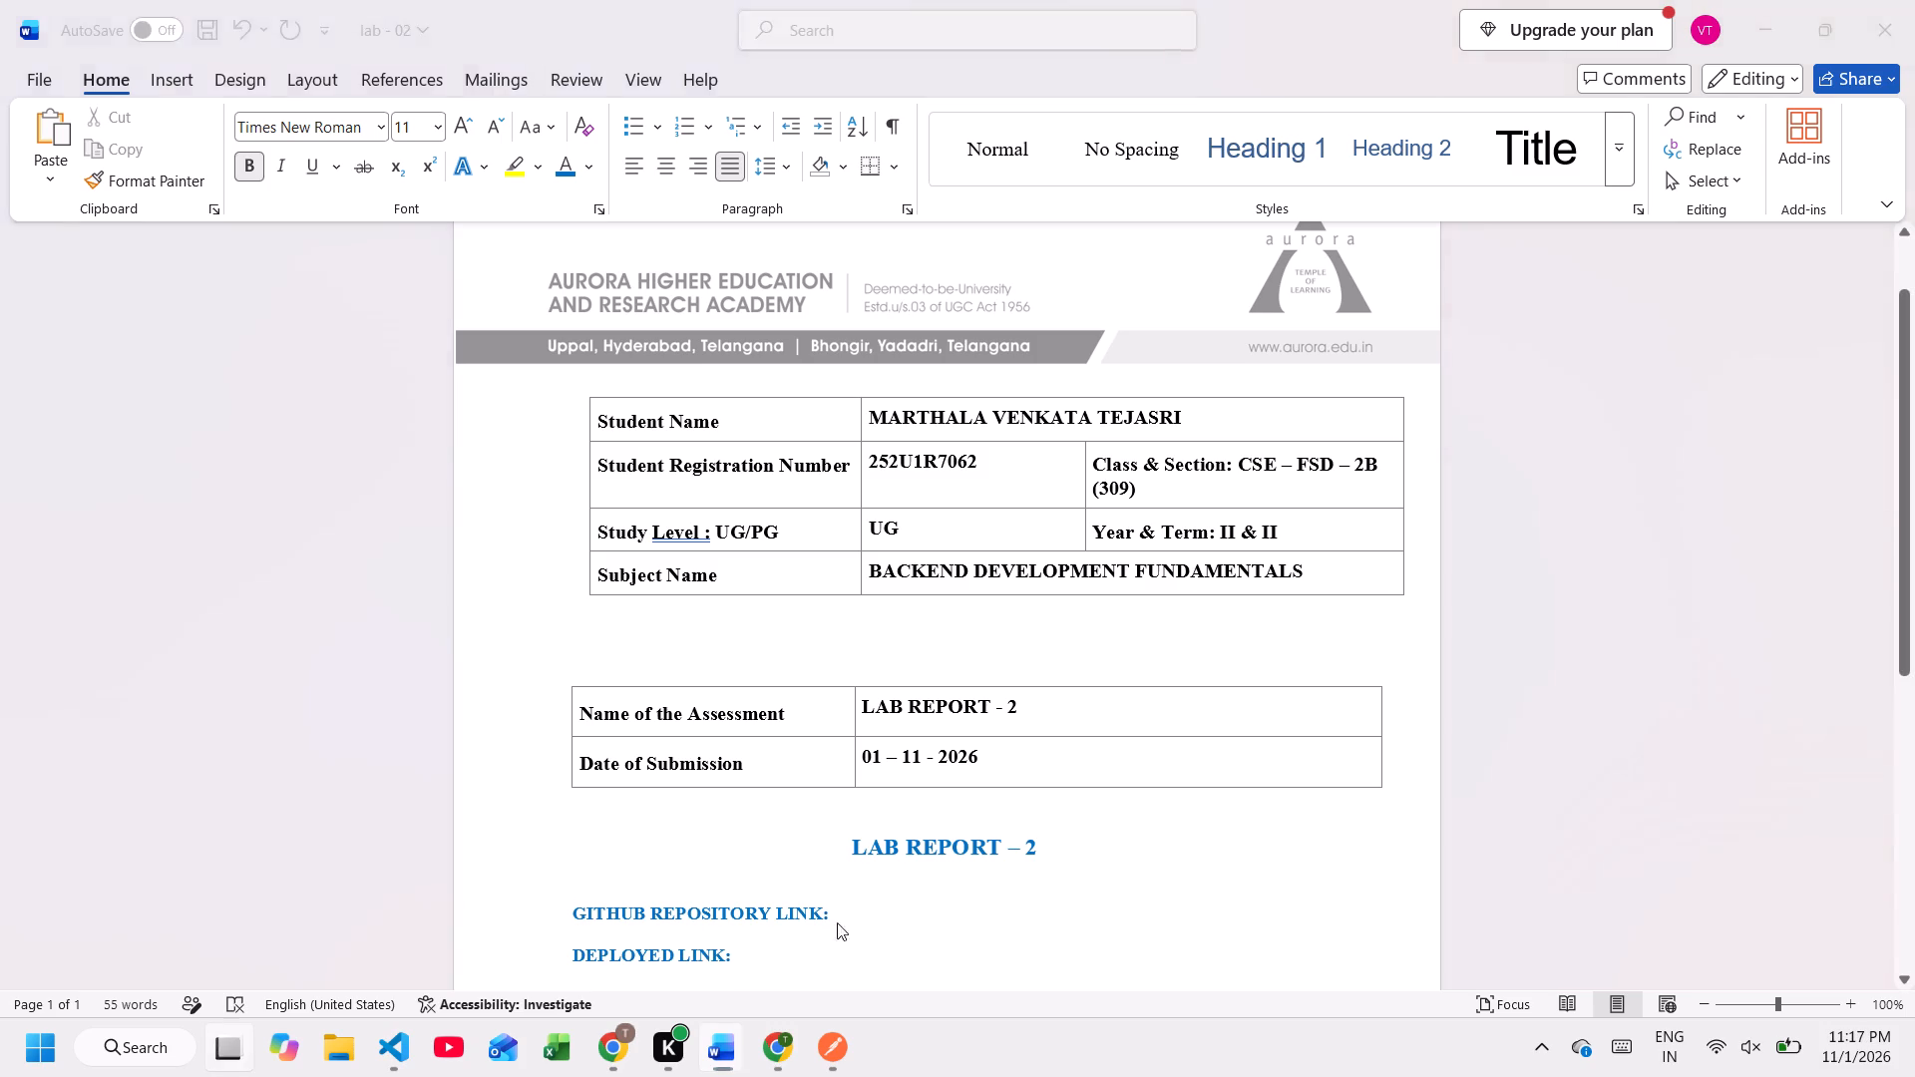
{"action": "left_click", "coordinate": [1264, 290]}
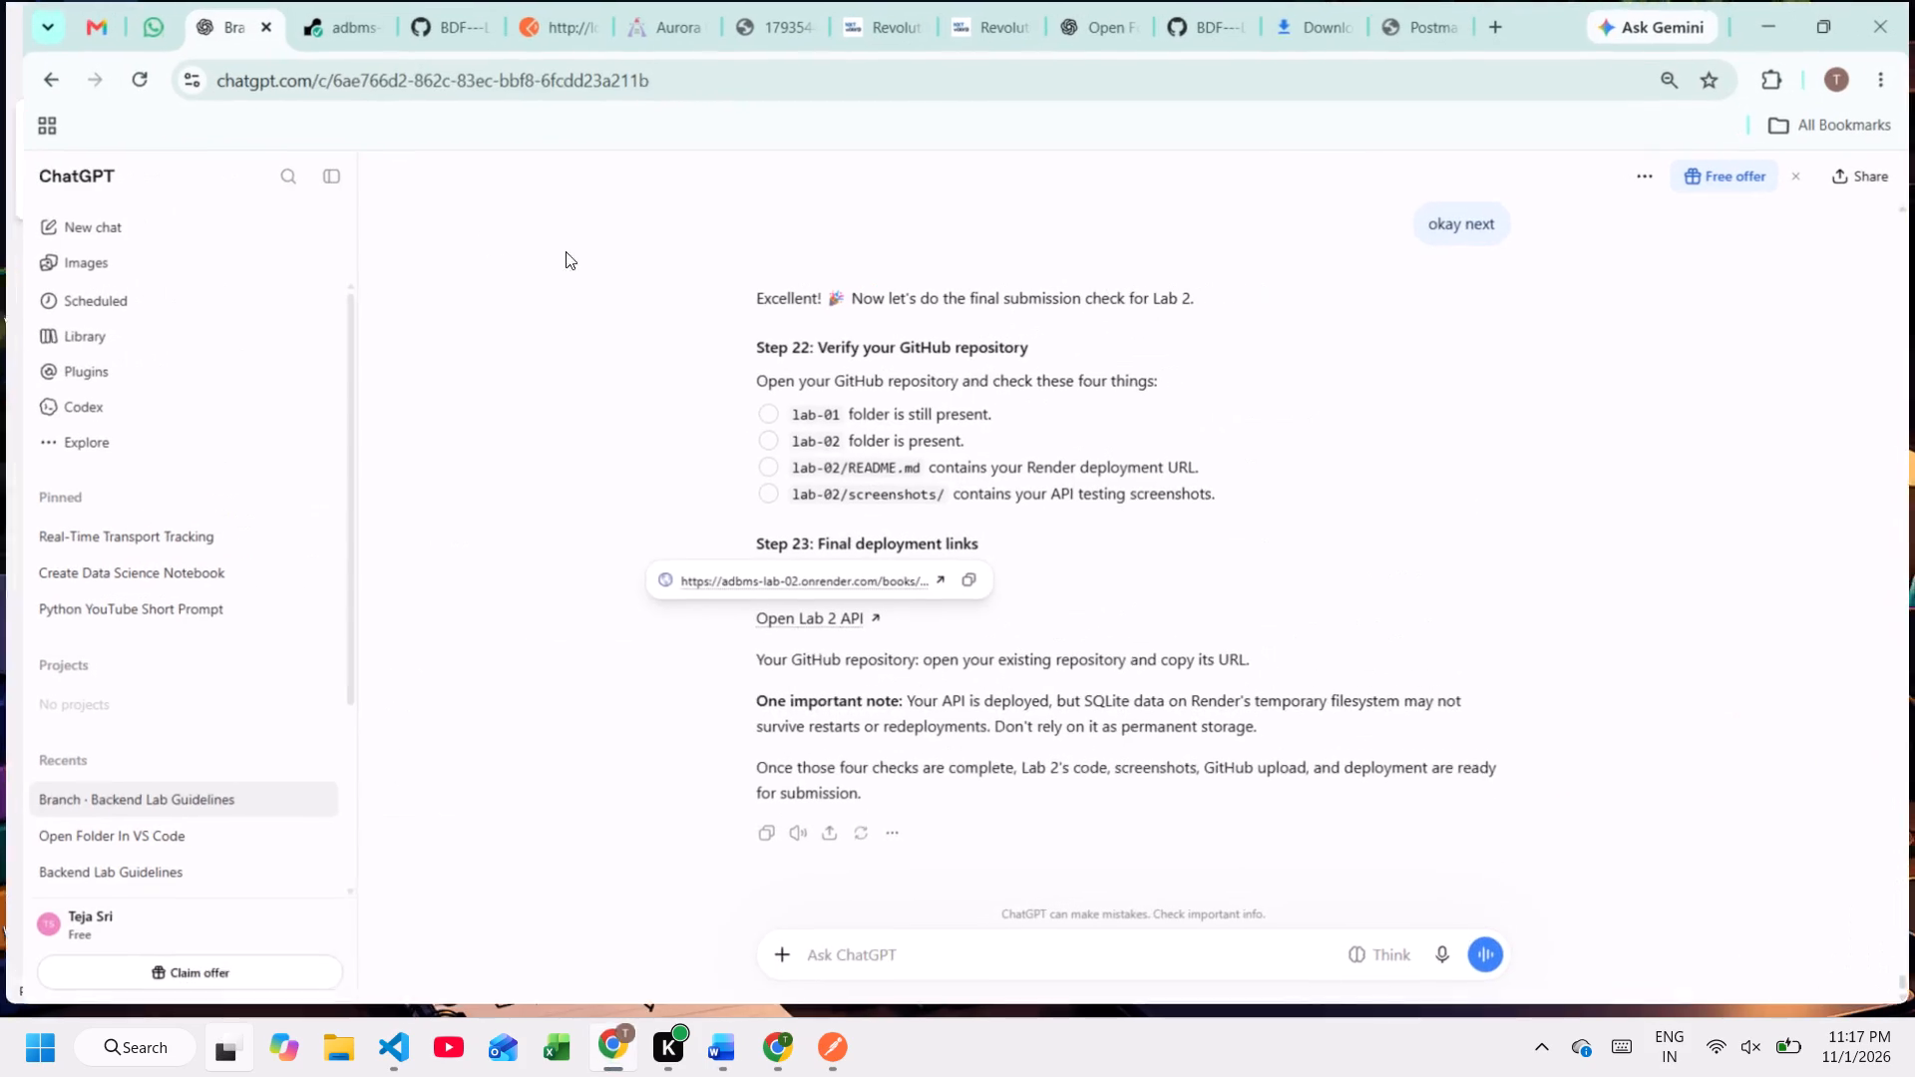
{"action": "left_click", "coordinate": [301, 34]}
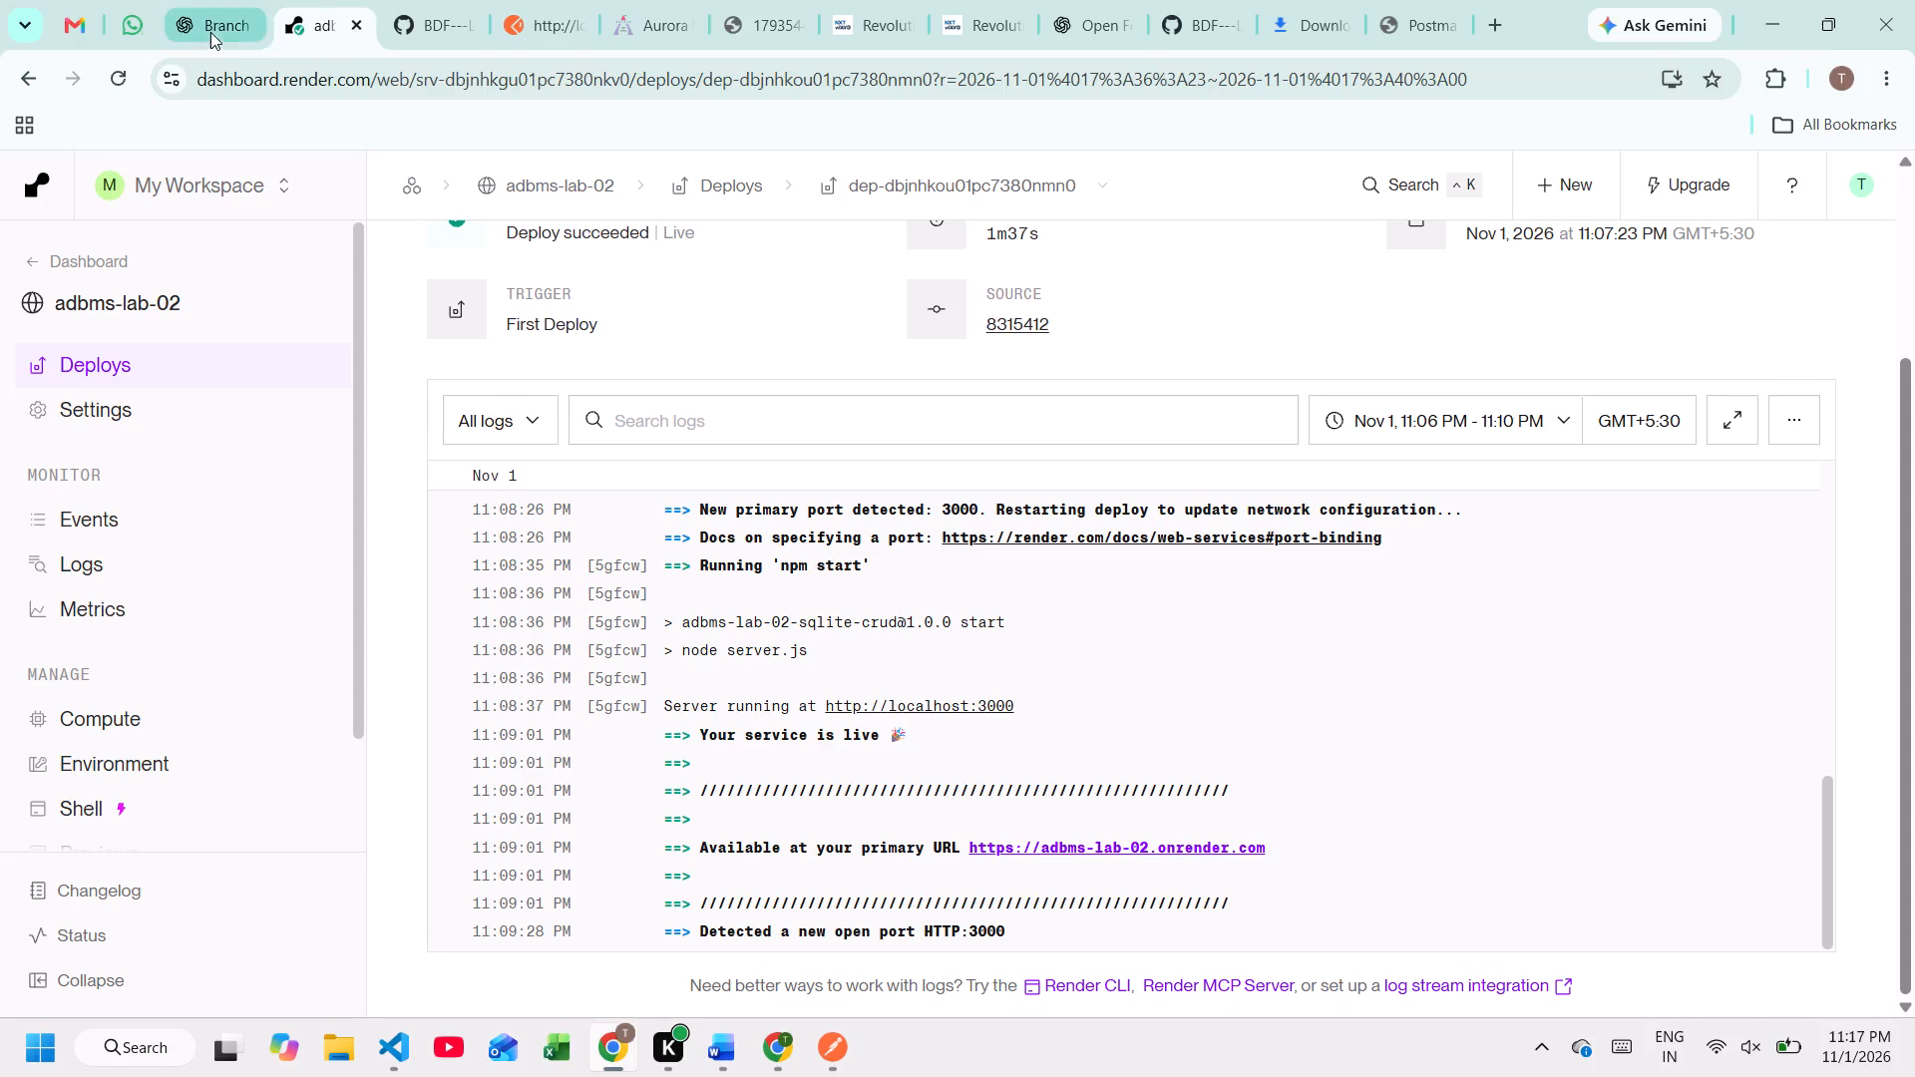
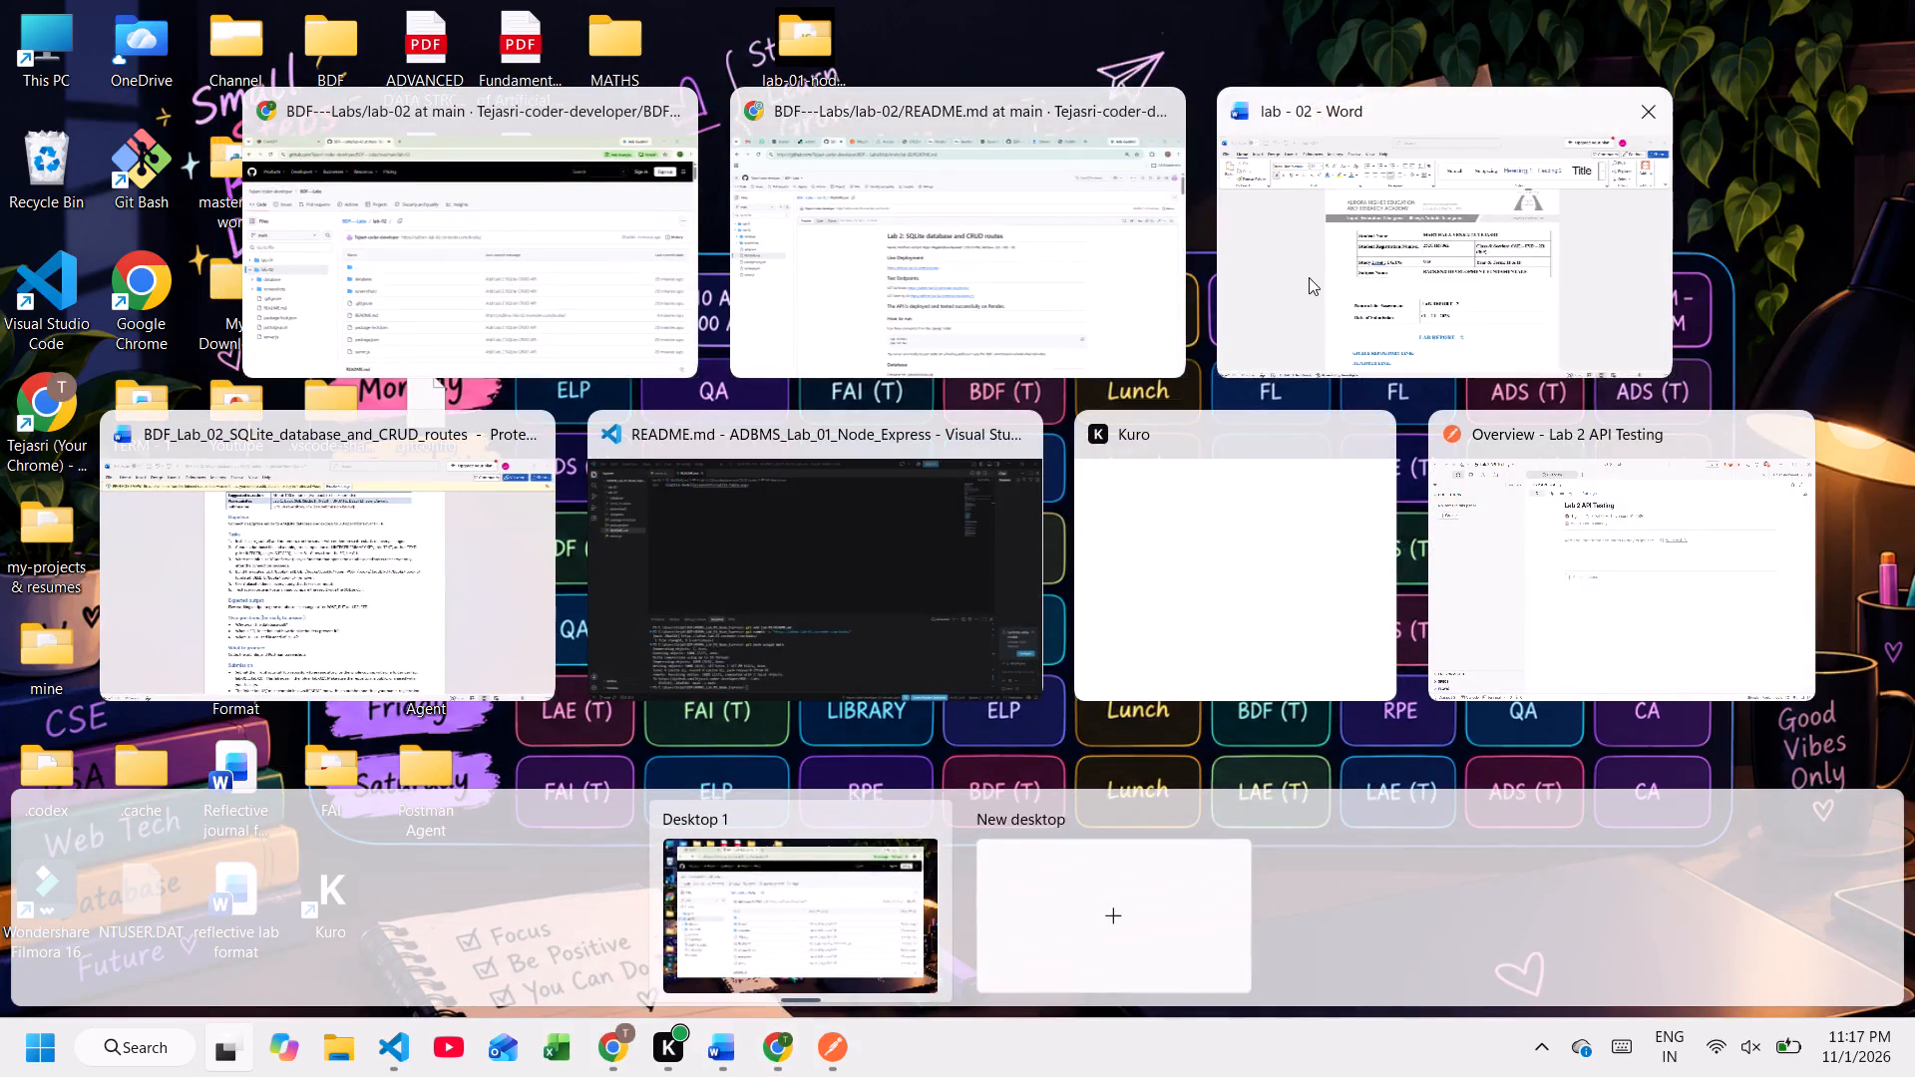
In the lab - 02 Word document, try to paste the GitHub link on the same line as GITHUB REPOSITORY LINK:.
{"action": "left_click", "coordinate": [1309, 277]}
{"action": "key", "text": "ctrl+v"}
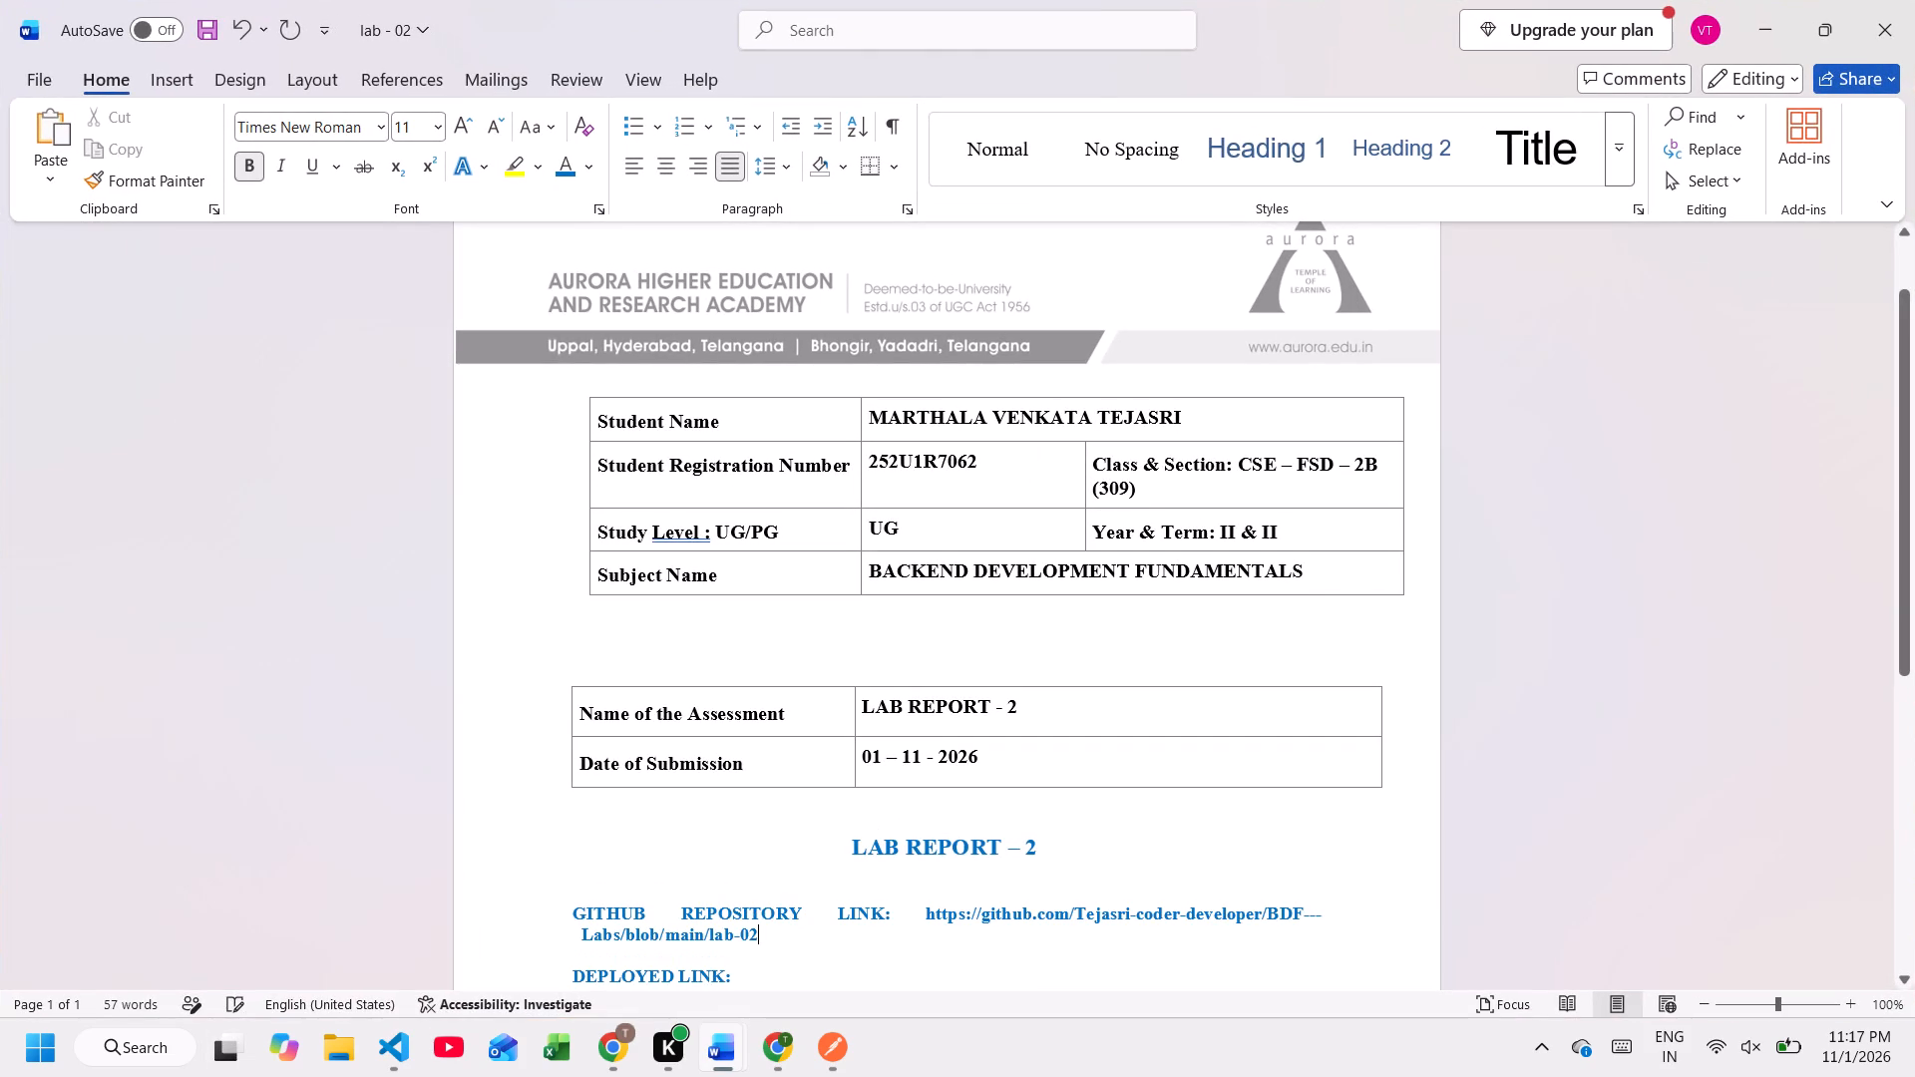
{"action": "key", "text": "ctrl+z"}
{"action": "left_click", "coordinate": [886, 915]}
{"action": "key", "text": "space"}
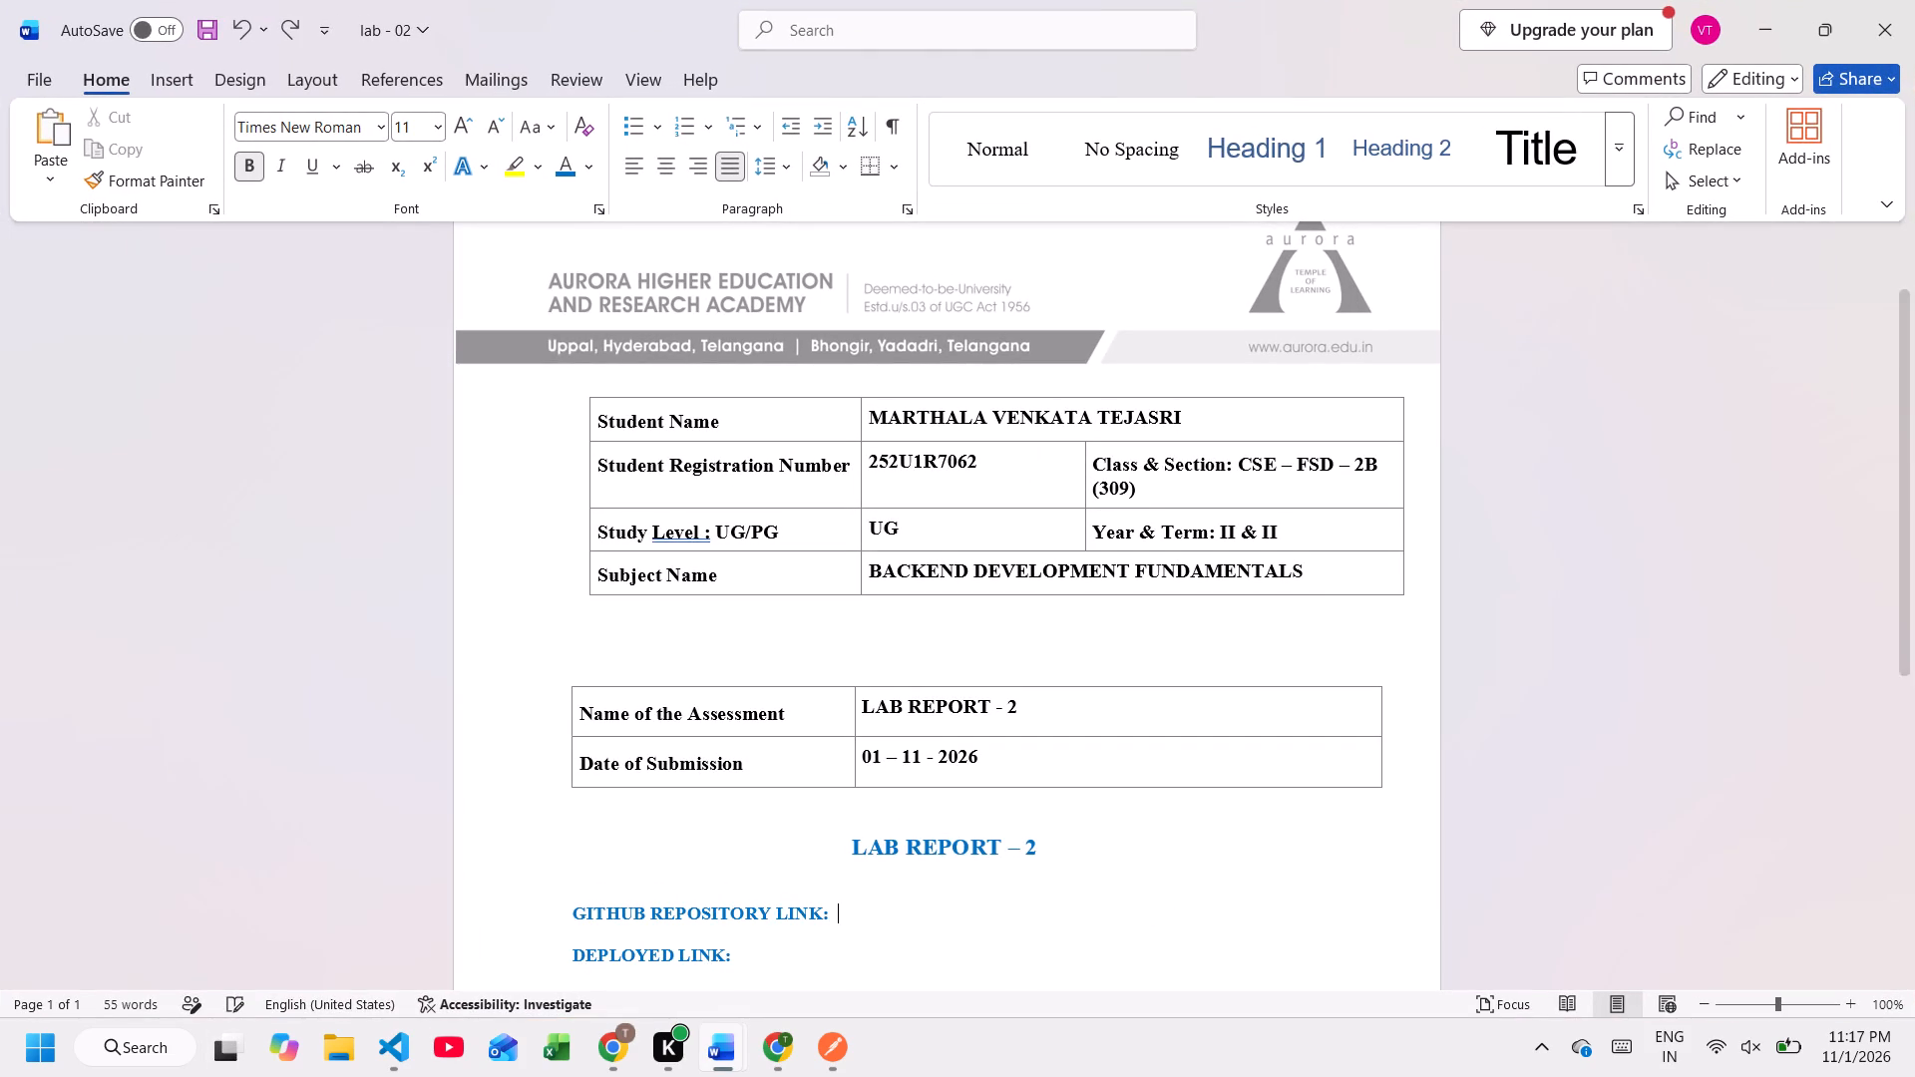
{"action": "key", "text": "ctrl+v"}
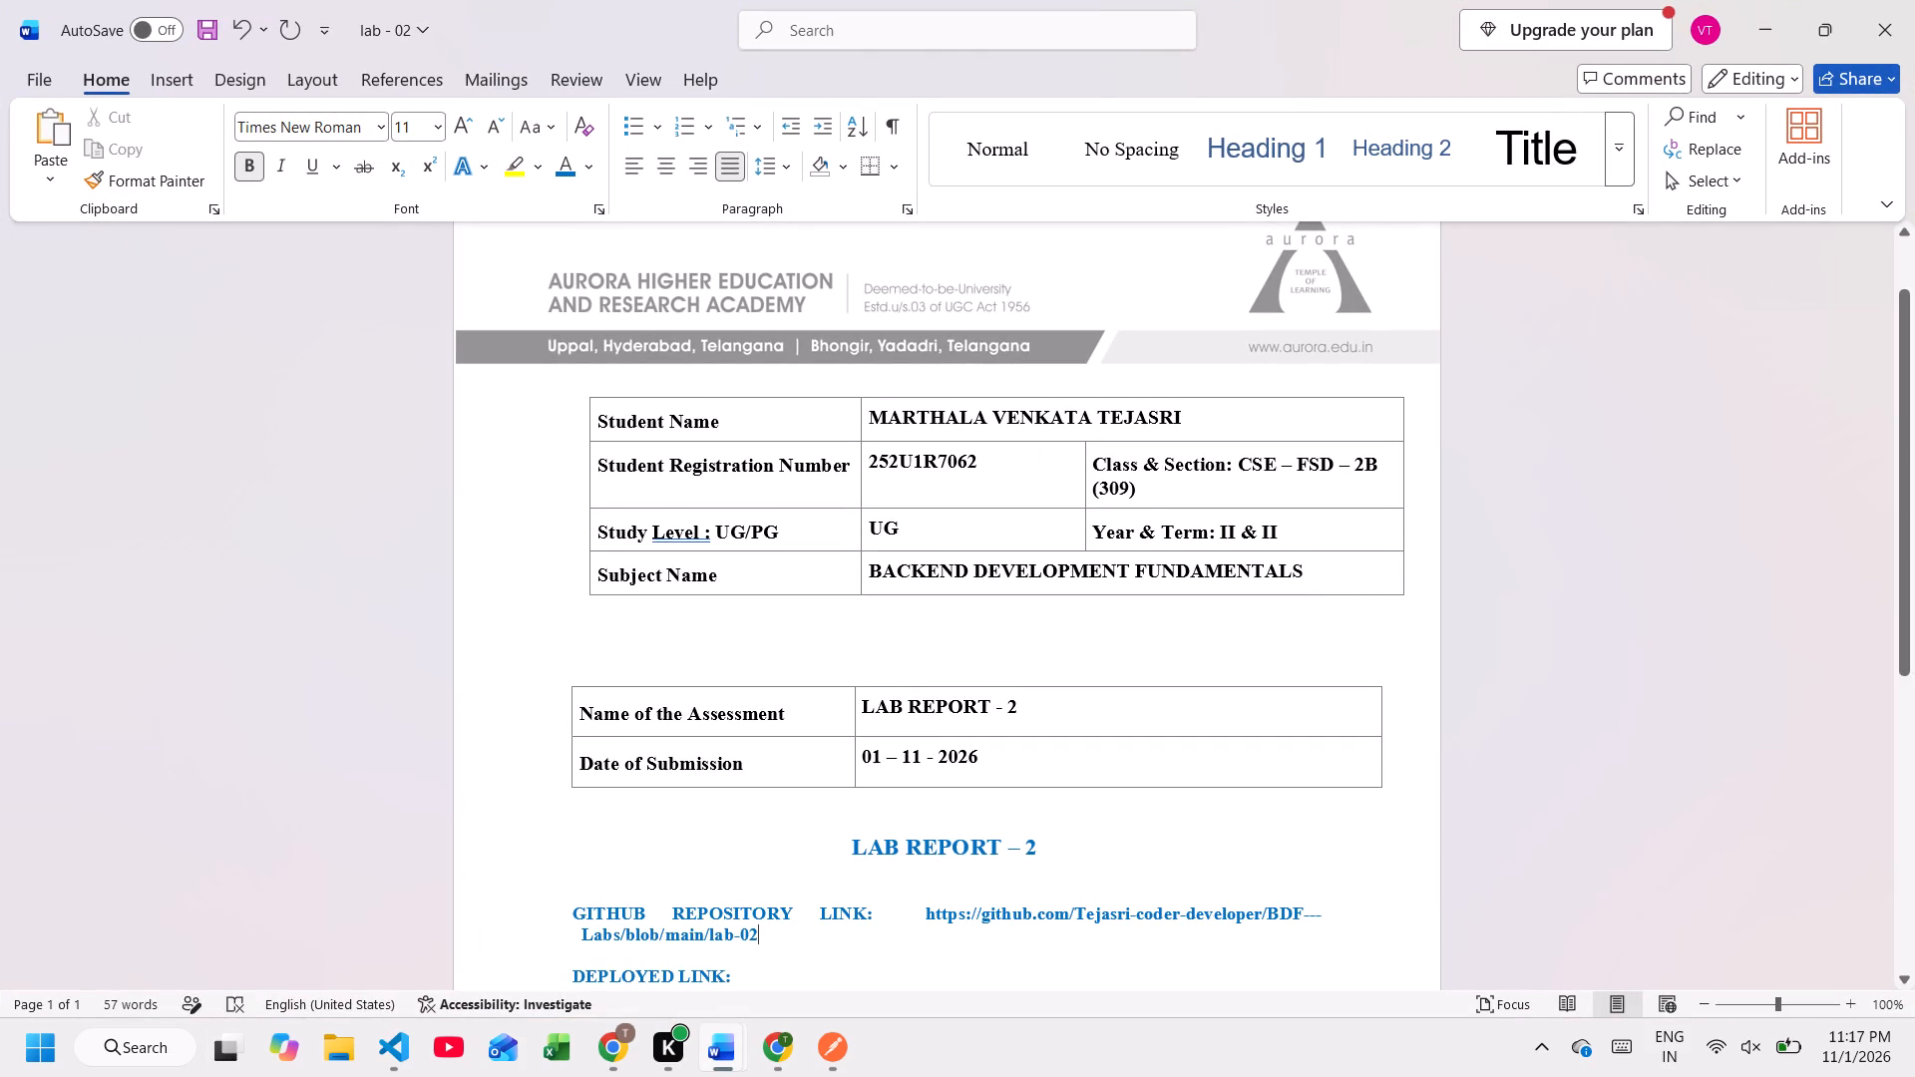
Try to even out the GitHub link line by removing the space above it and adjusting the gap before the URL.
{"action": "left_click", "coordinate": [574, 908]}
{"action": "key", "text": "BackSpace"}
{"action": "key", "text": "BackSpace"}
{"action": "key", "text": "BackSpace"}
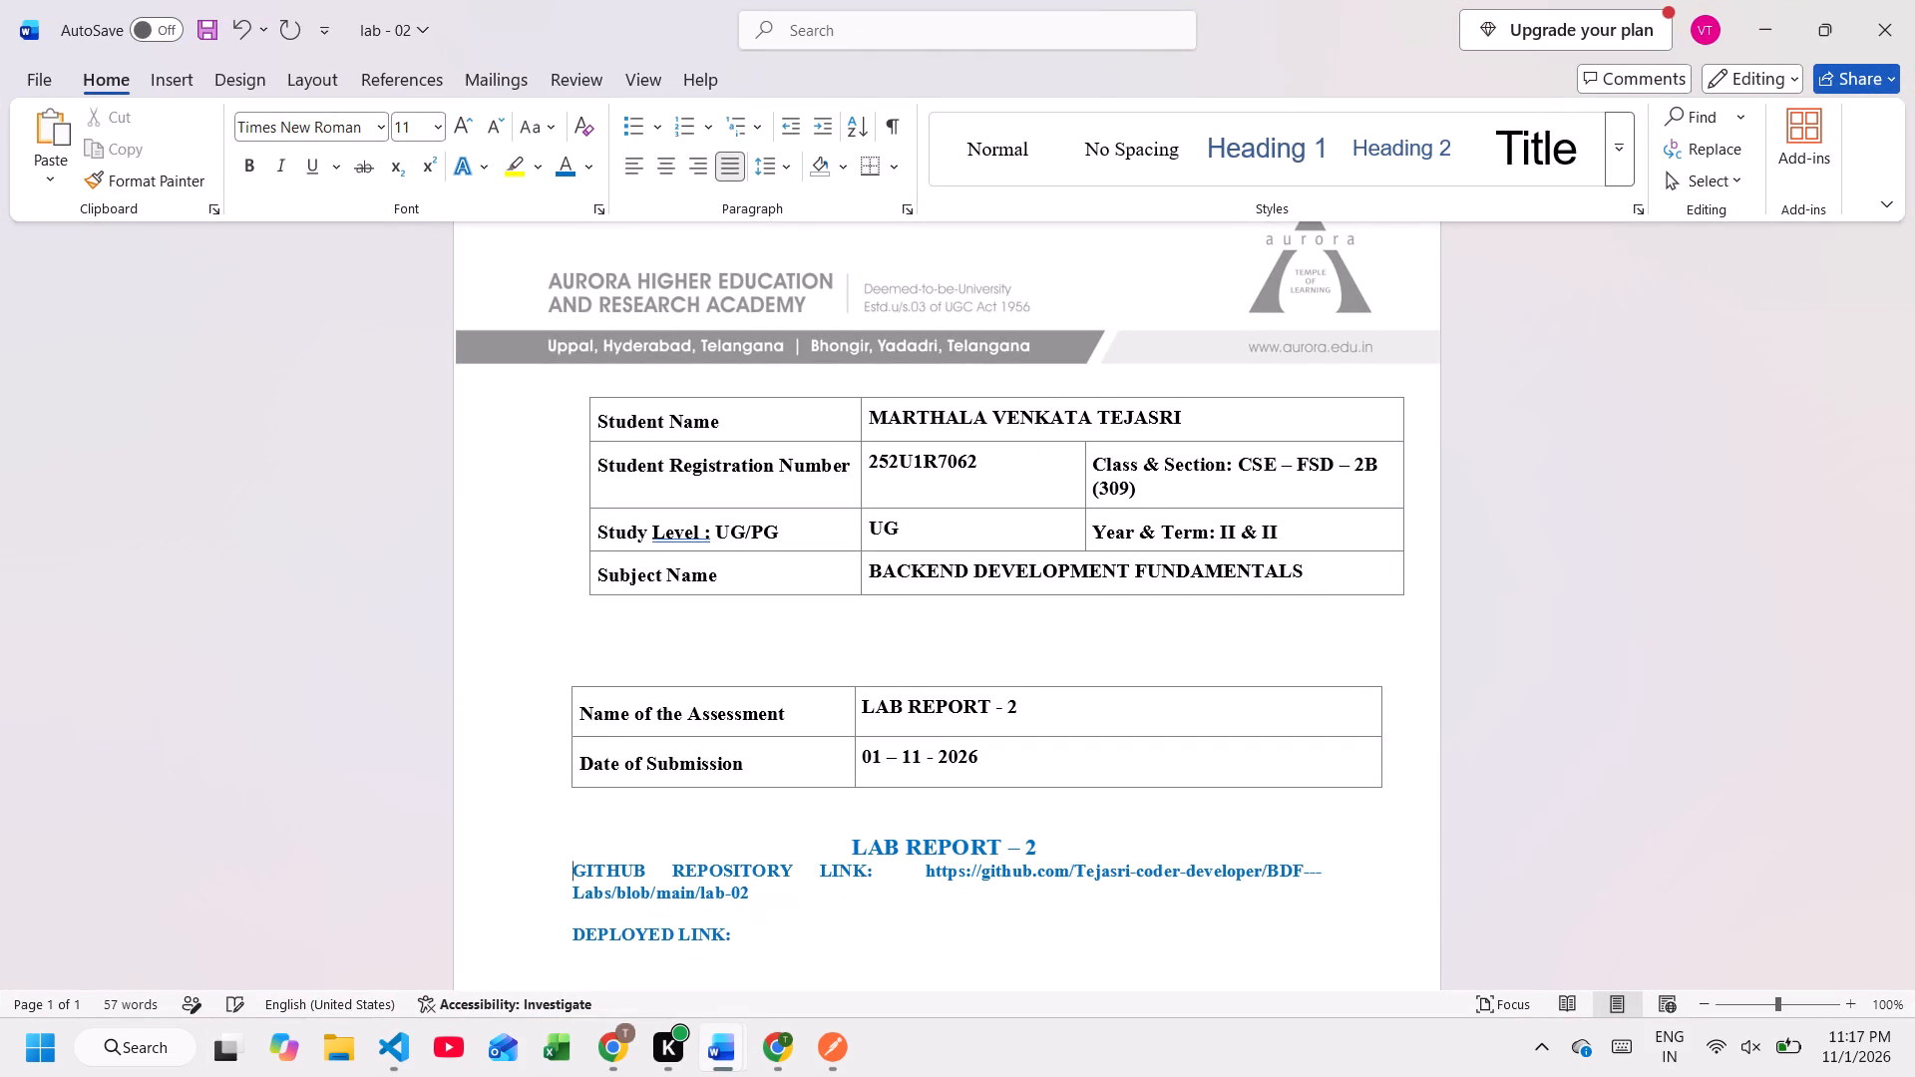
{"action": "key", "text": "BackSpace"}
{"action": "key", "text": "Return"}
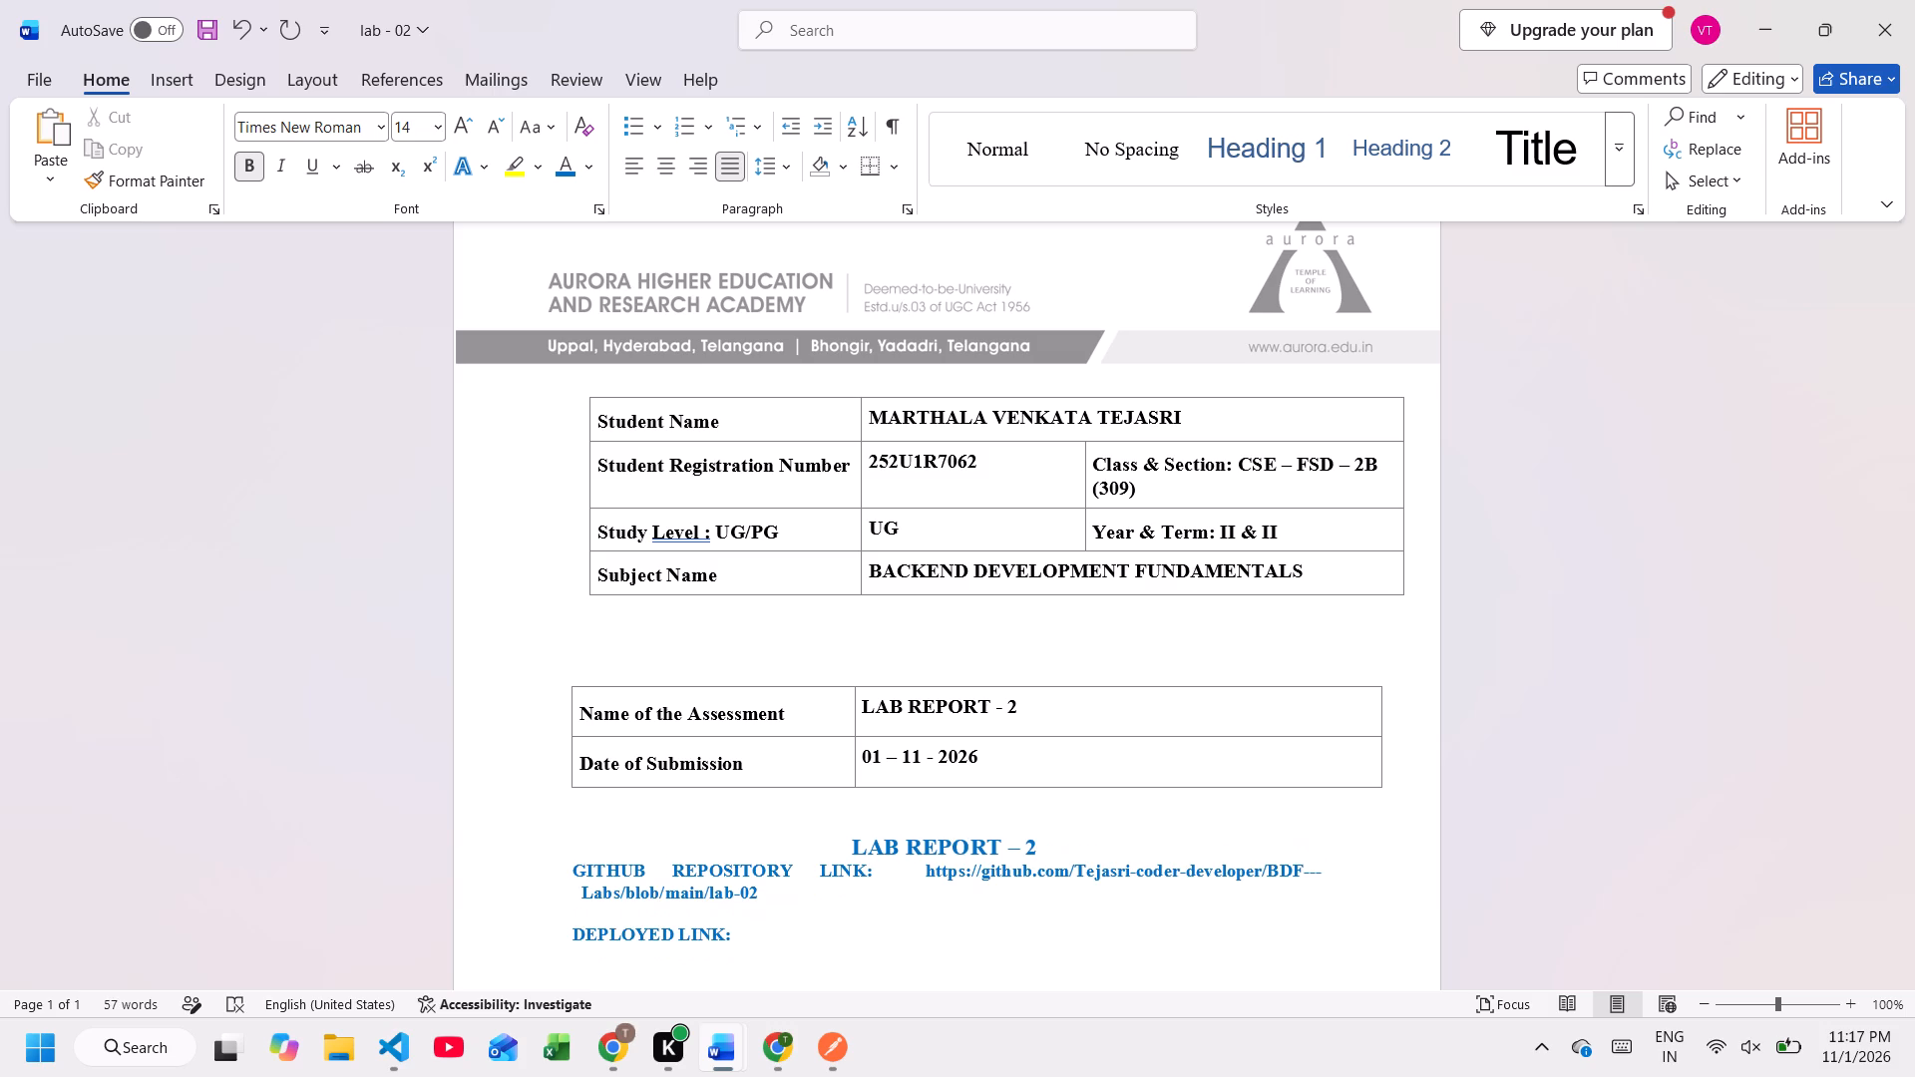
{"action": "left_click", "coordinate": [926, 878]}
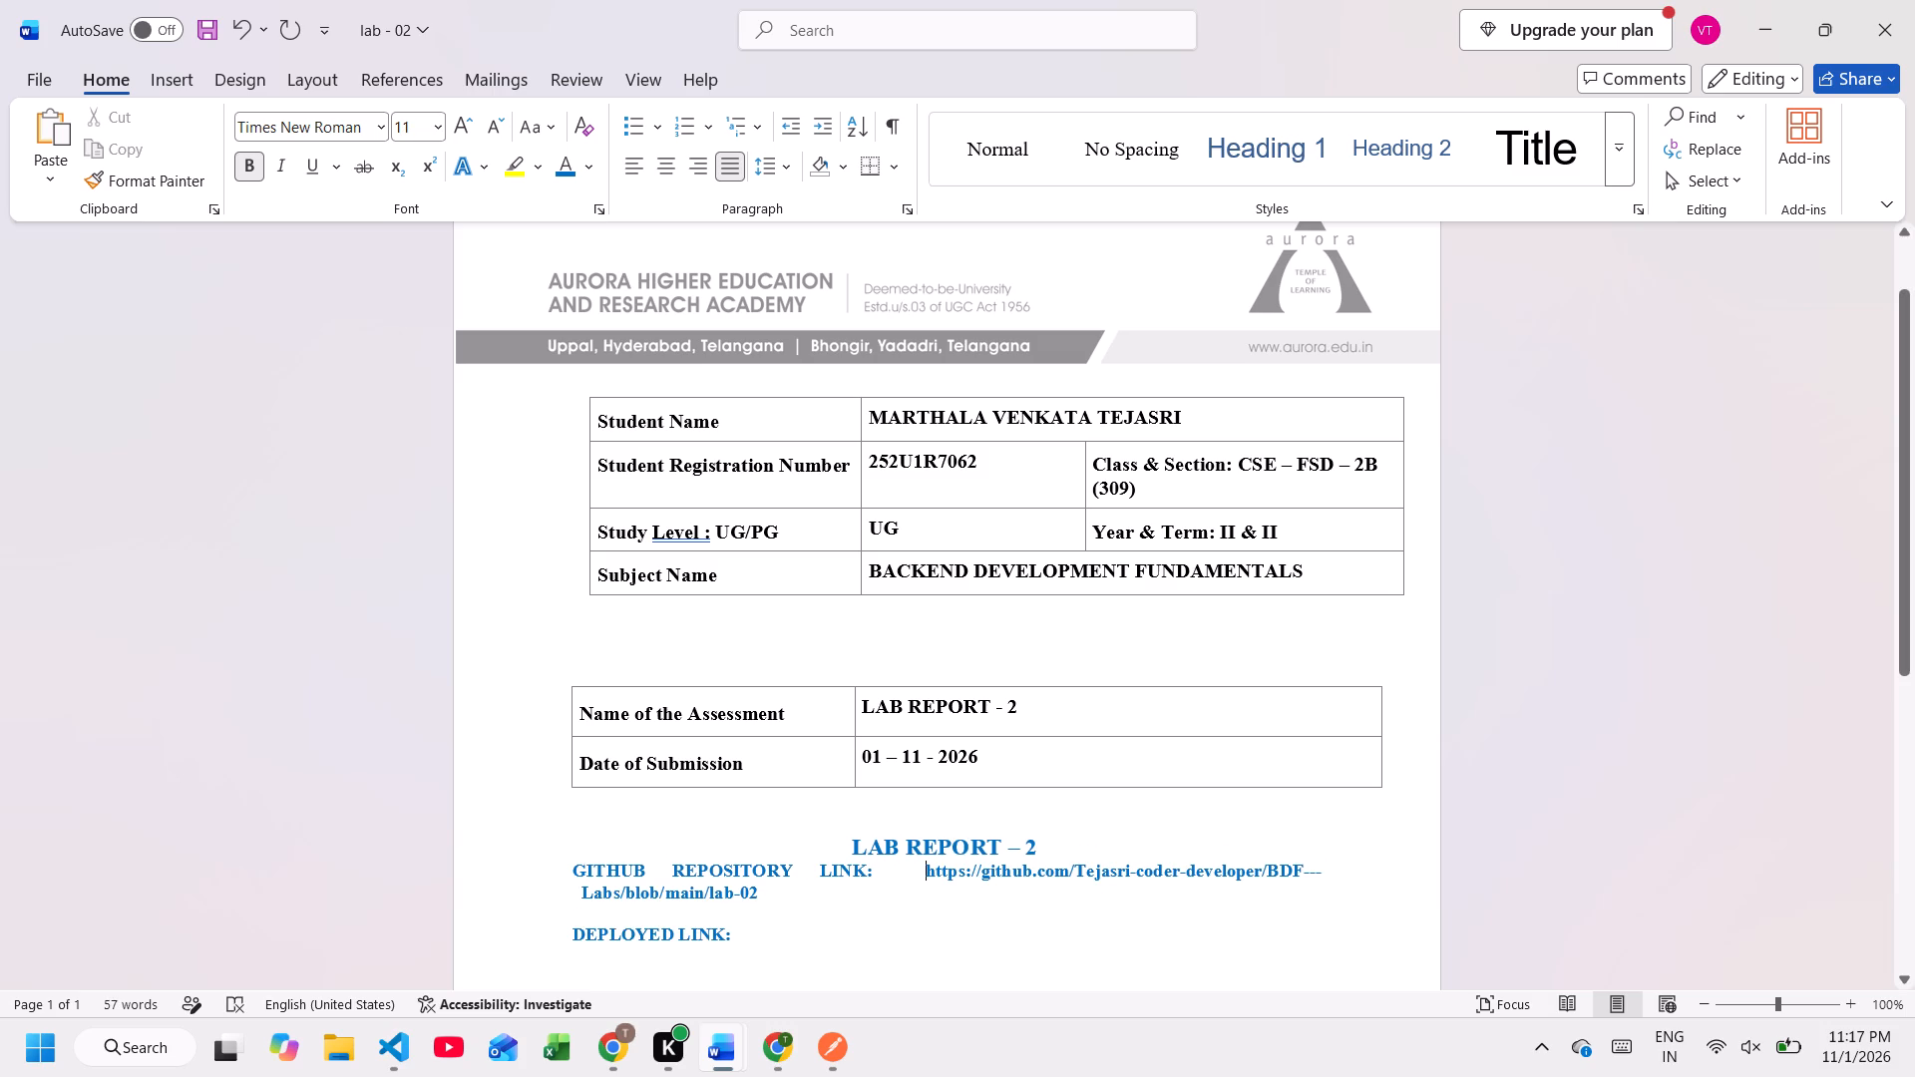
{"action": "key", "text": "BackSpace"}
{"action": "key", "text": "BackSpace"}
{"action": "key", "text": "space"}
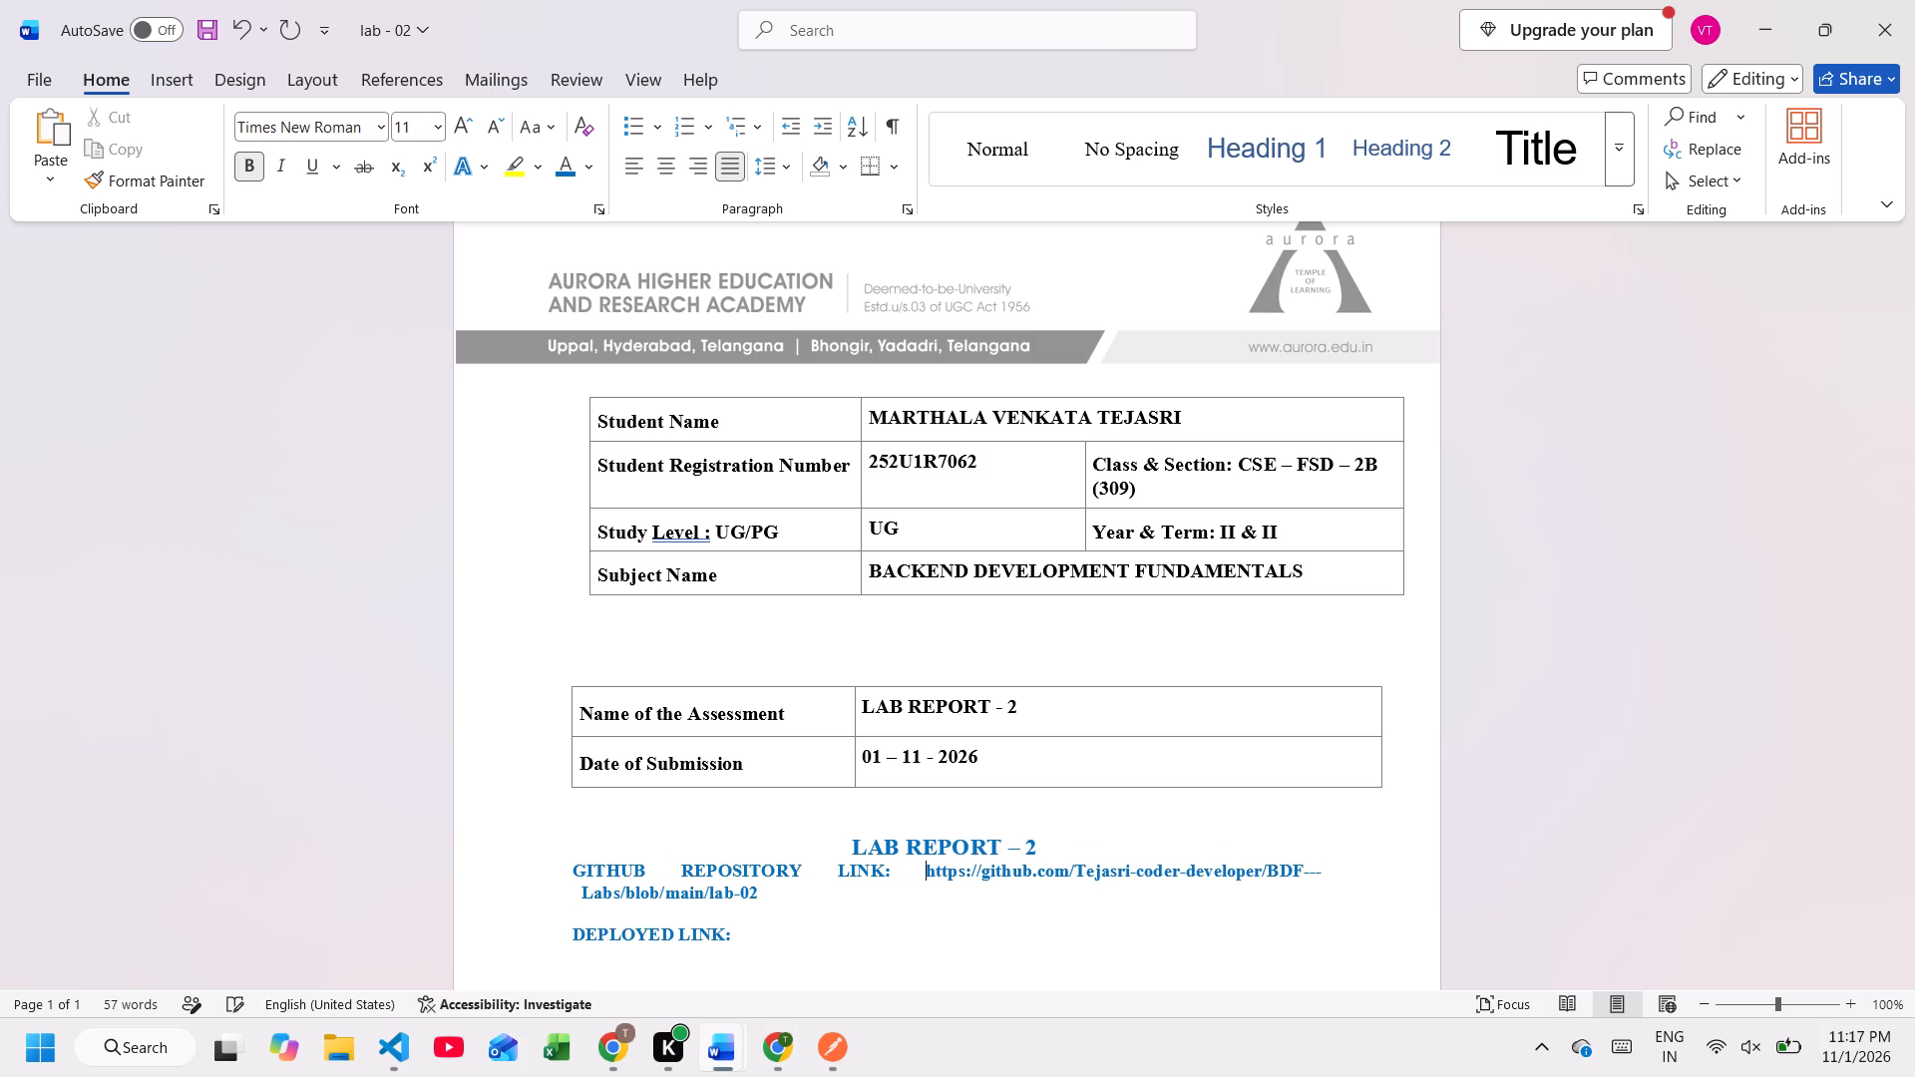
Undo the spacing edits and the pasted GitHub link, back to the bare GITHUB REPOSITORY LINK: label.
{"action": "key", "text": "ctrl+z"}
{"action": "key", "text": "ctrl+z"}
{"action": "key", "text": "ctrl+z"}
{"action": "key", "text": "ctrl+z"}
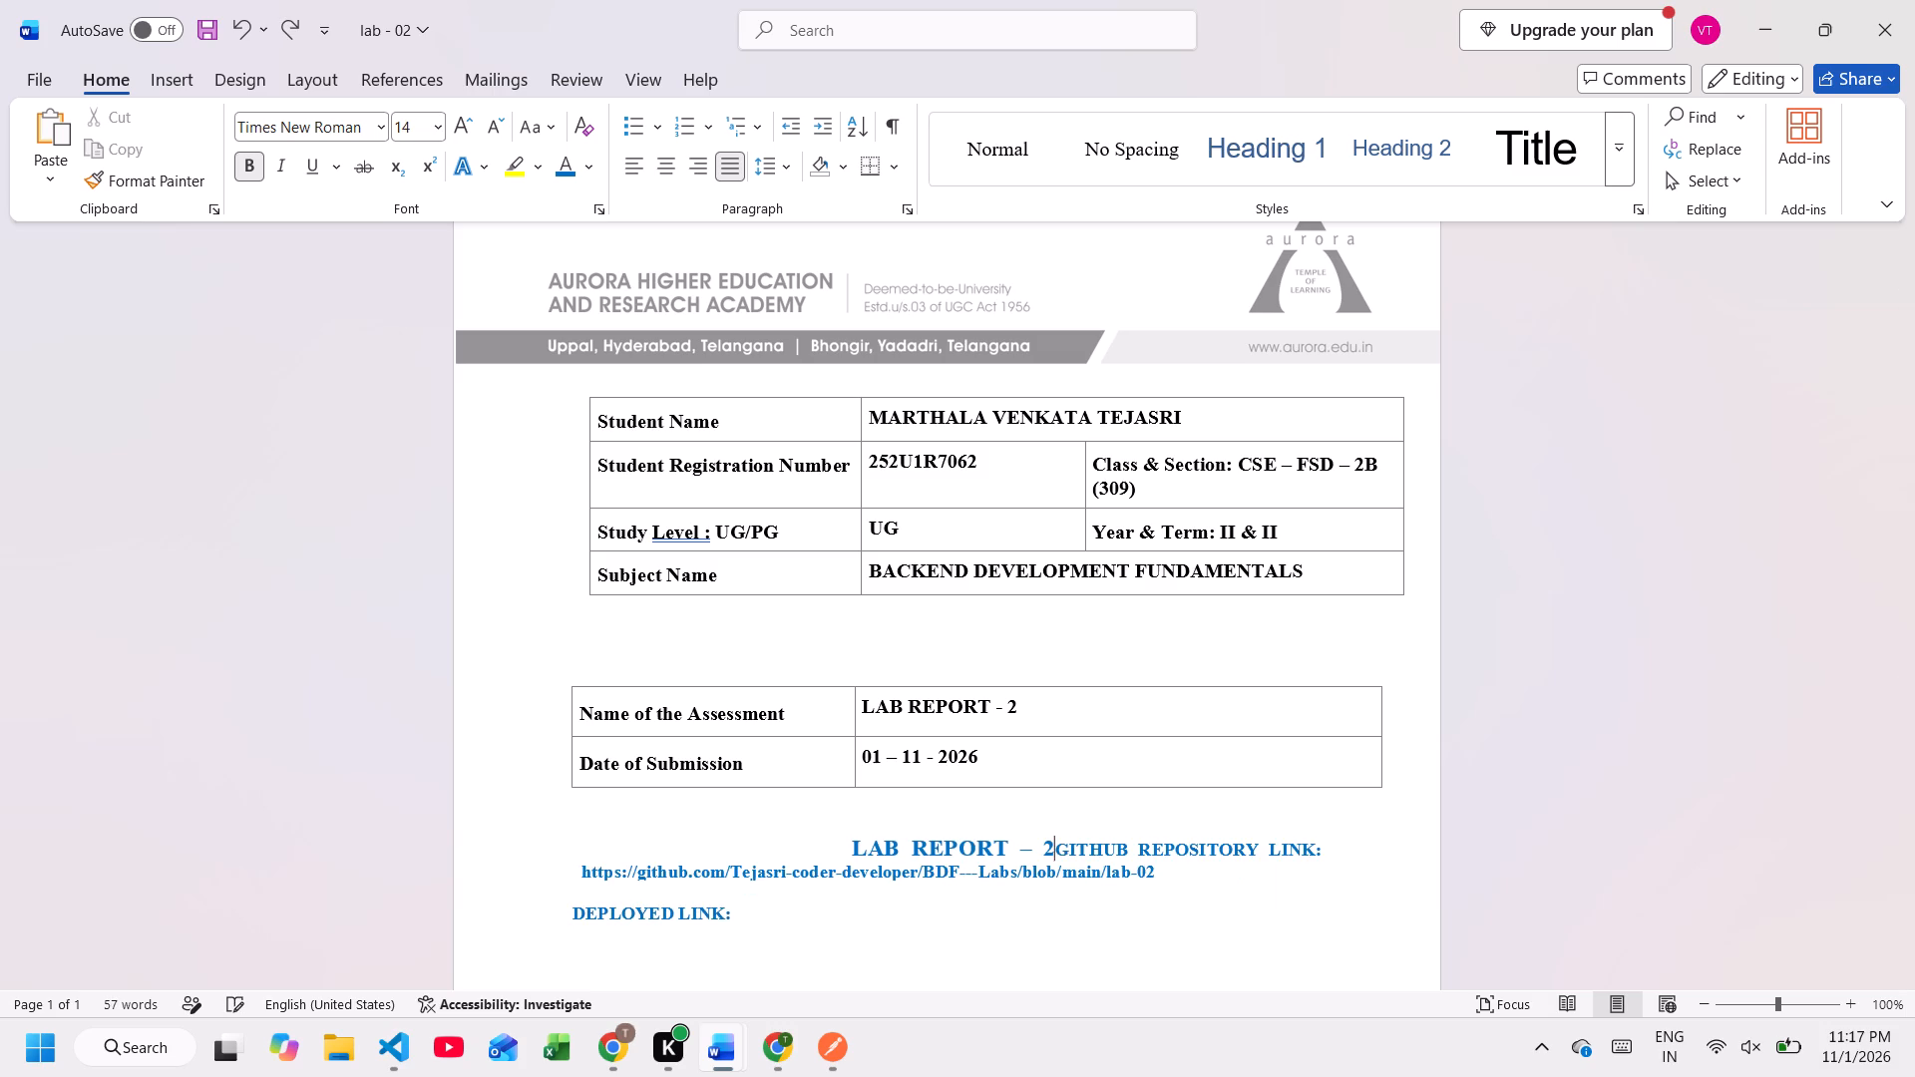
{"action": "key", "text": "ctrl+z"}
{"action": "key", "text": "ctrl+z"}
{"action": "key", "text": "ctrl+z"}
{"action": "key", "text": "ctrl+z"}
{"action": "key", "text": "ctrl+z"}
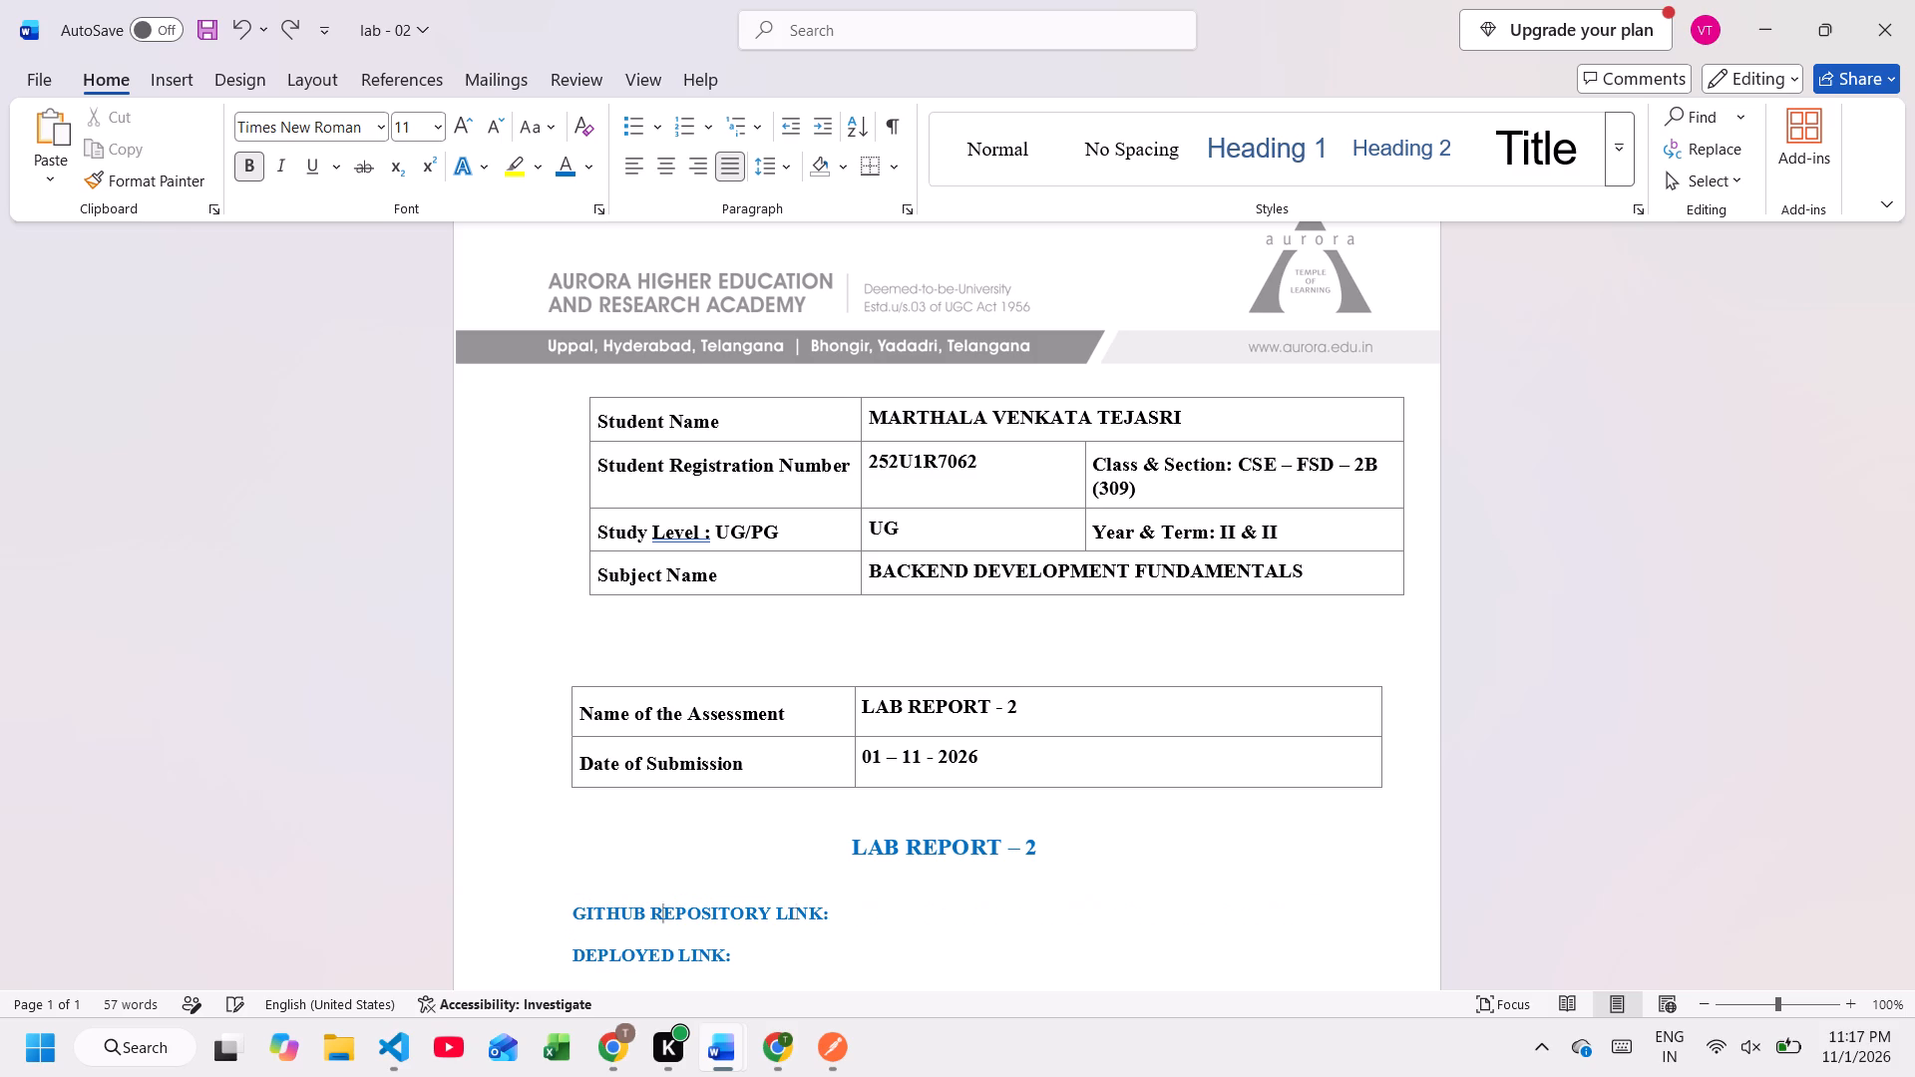
Paste the copied lab-02 GitHub link on a new line below the GITHUB REPOSITORY LINK: label.
{"action": "key", "text": "Return"}
{"action": "key", "text": "ctrl+v"}
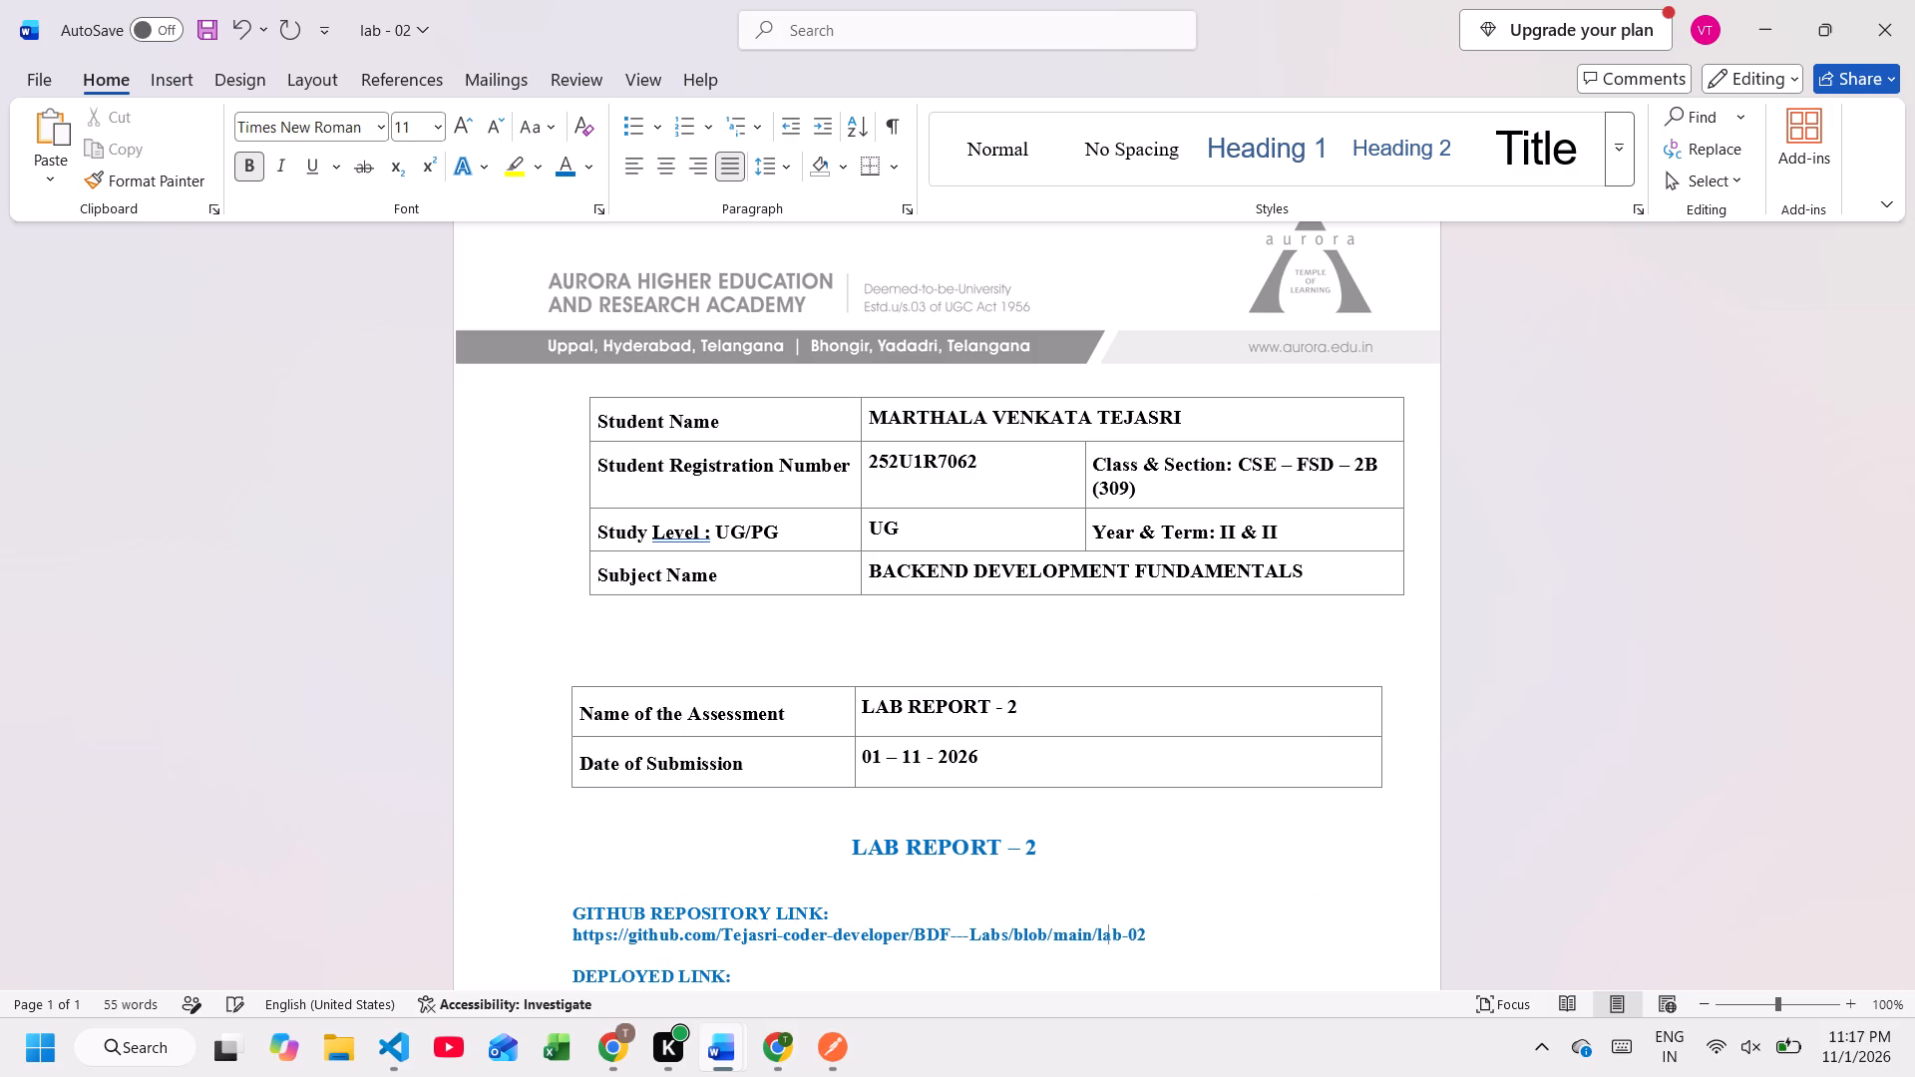
Colour the pasted GitHub repository URL black.
{"action": "scroll", "coordinate": [859, 934], "scroll_direction": "down", "scroll_amount": 1}
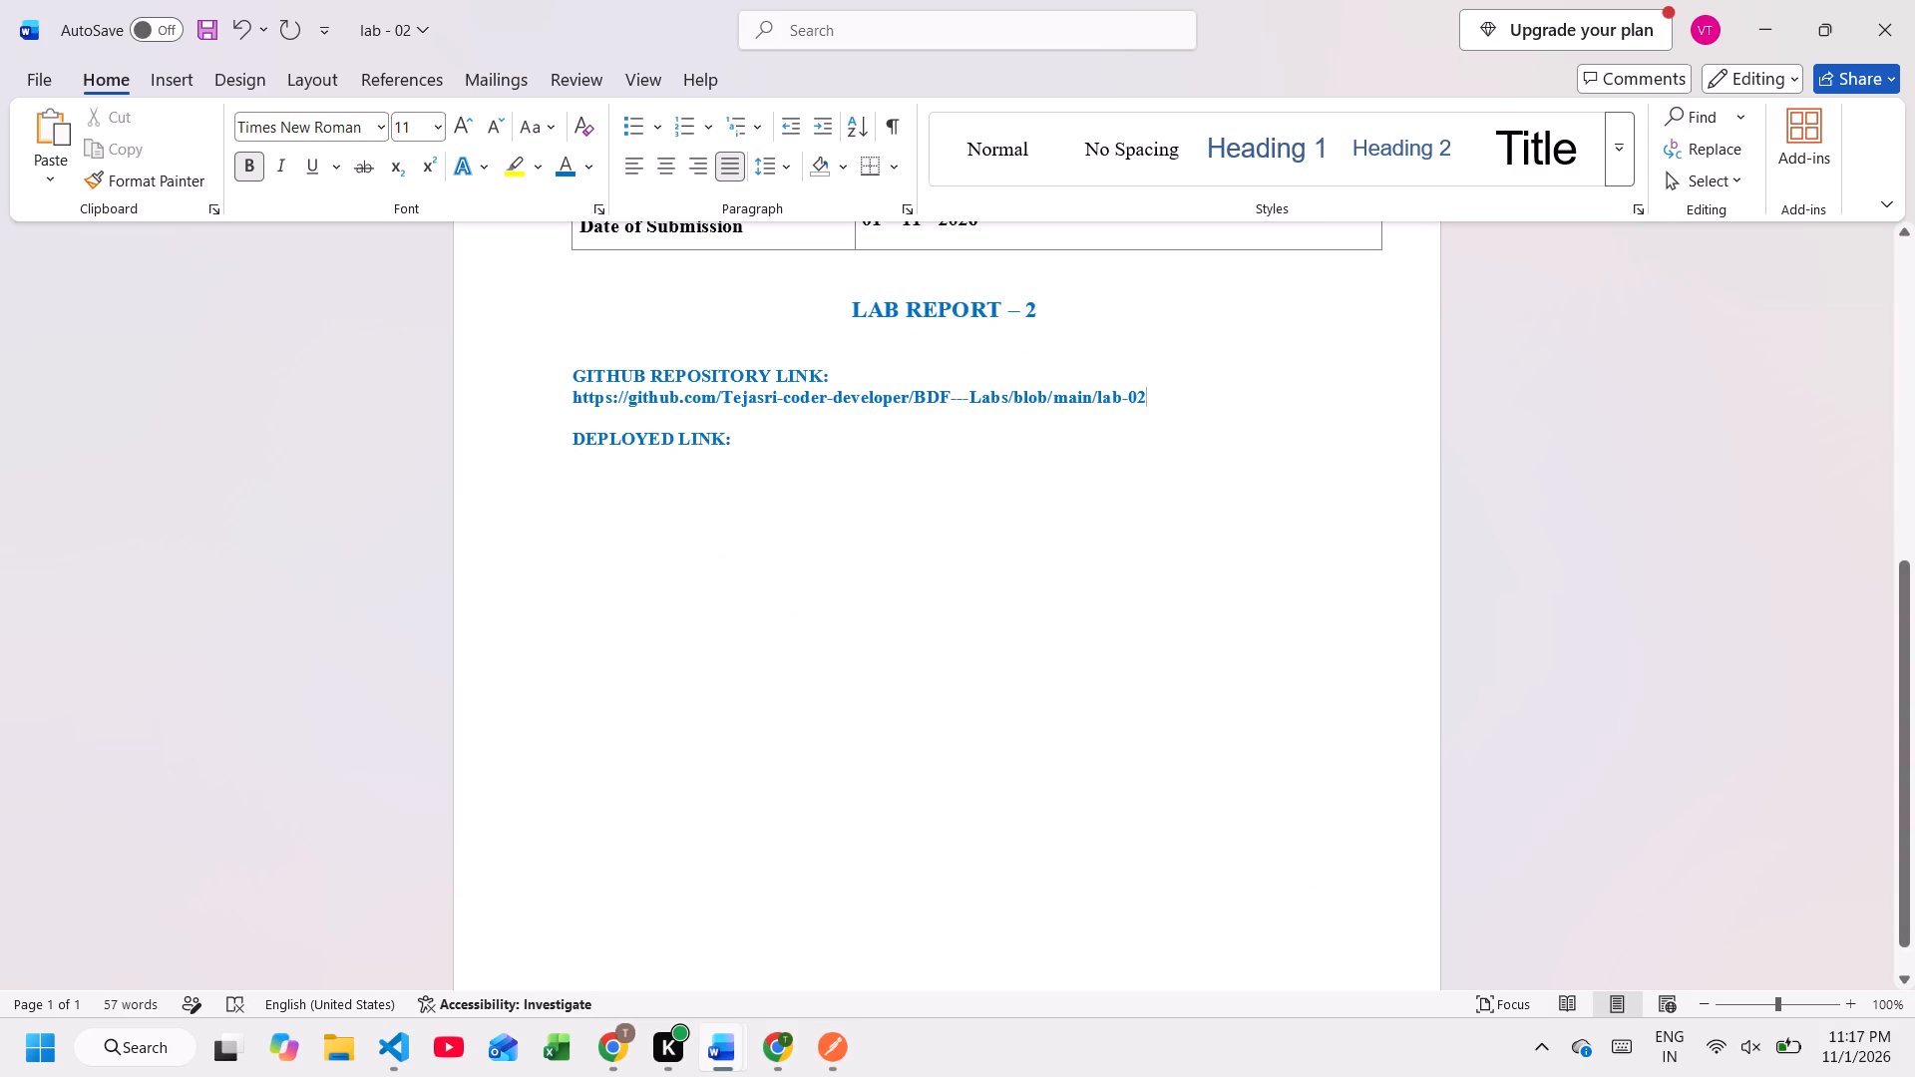
{"action": "left_click_drag", "start_coordinate": [1170, 400], "coordinate": [567, 397]}
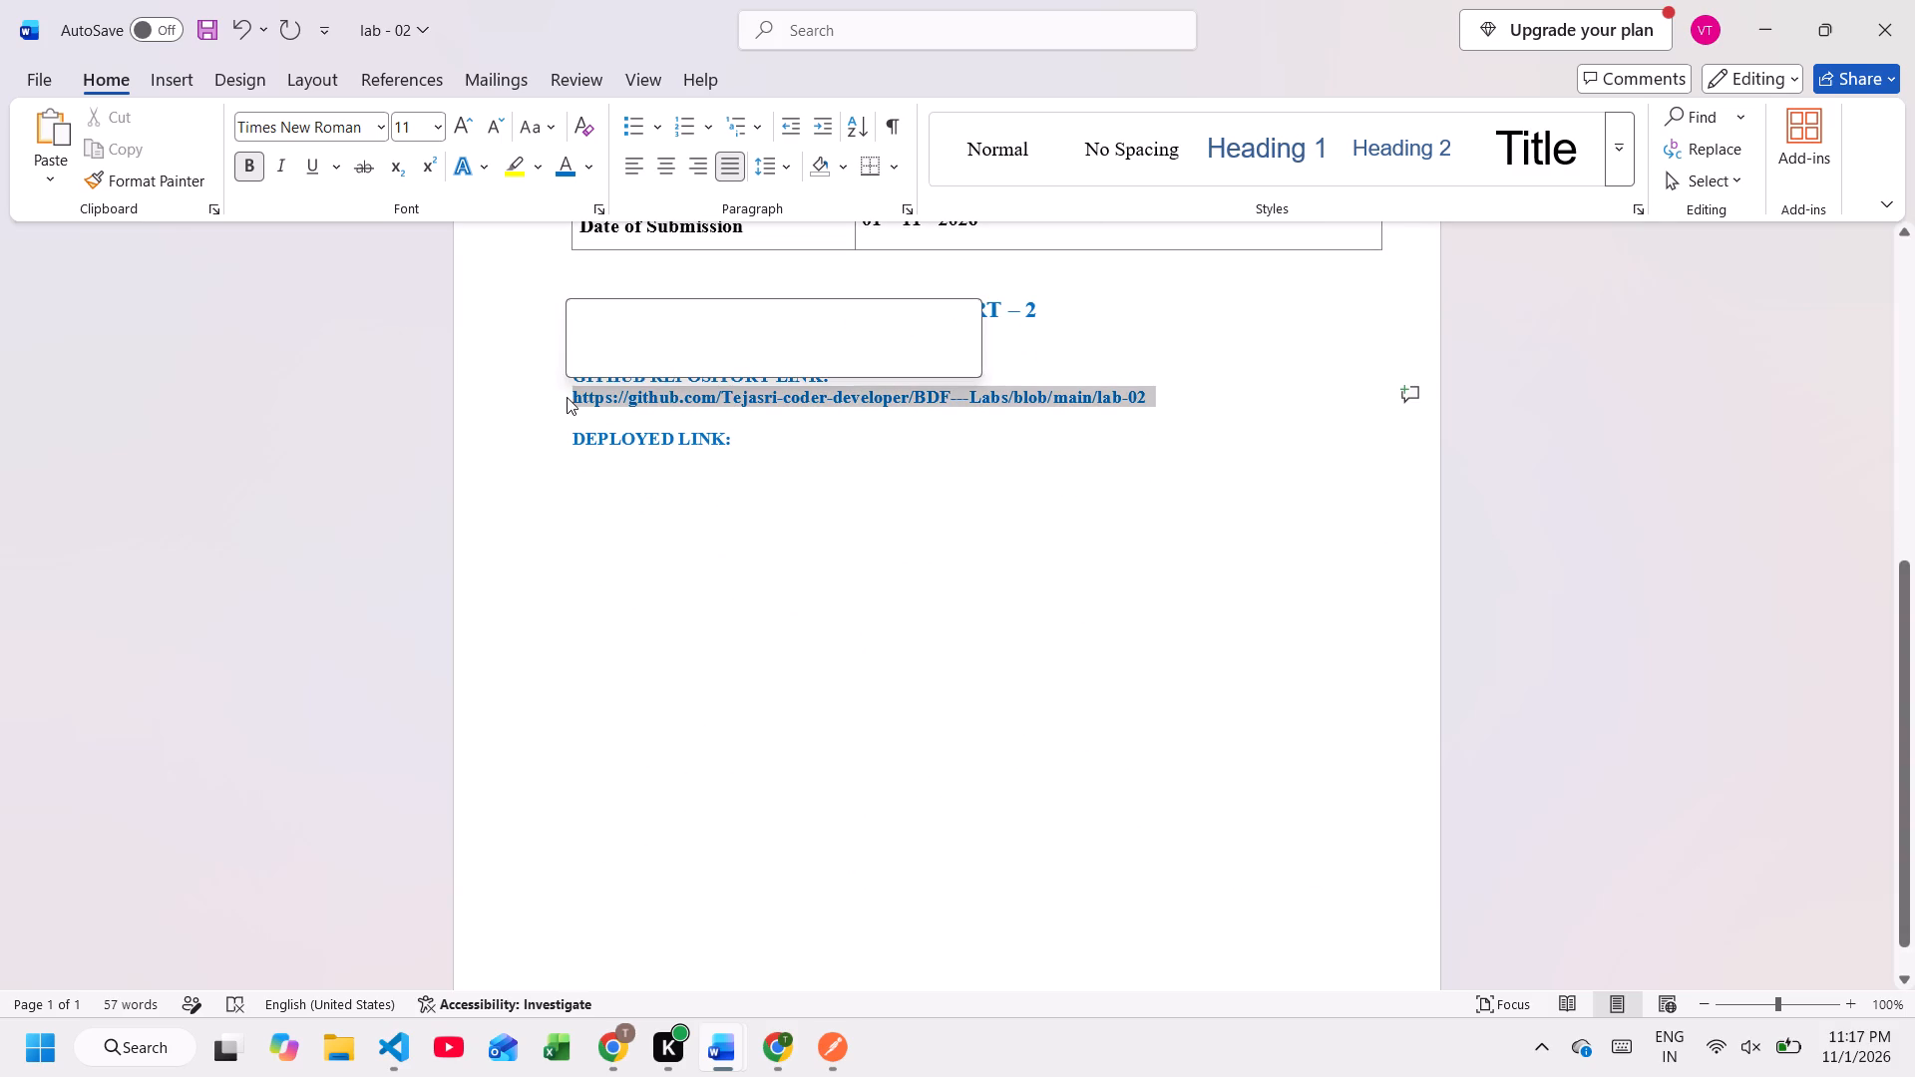
{"action": "left_click", "coordinate": [724, 364]}
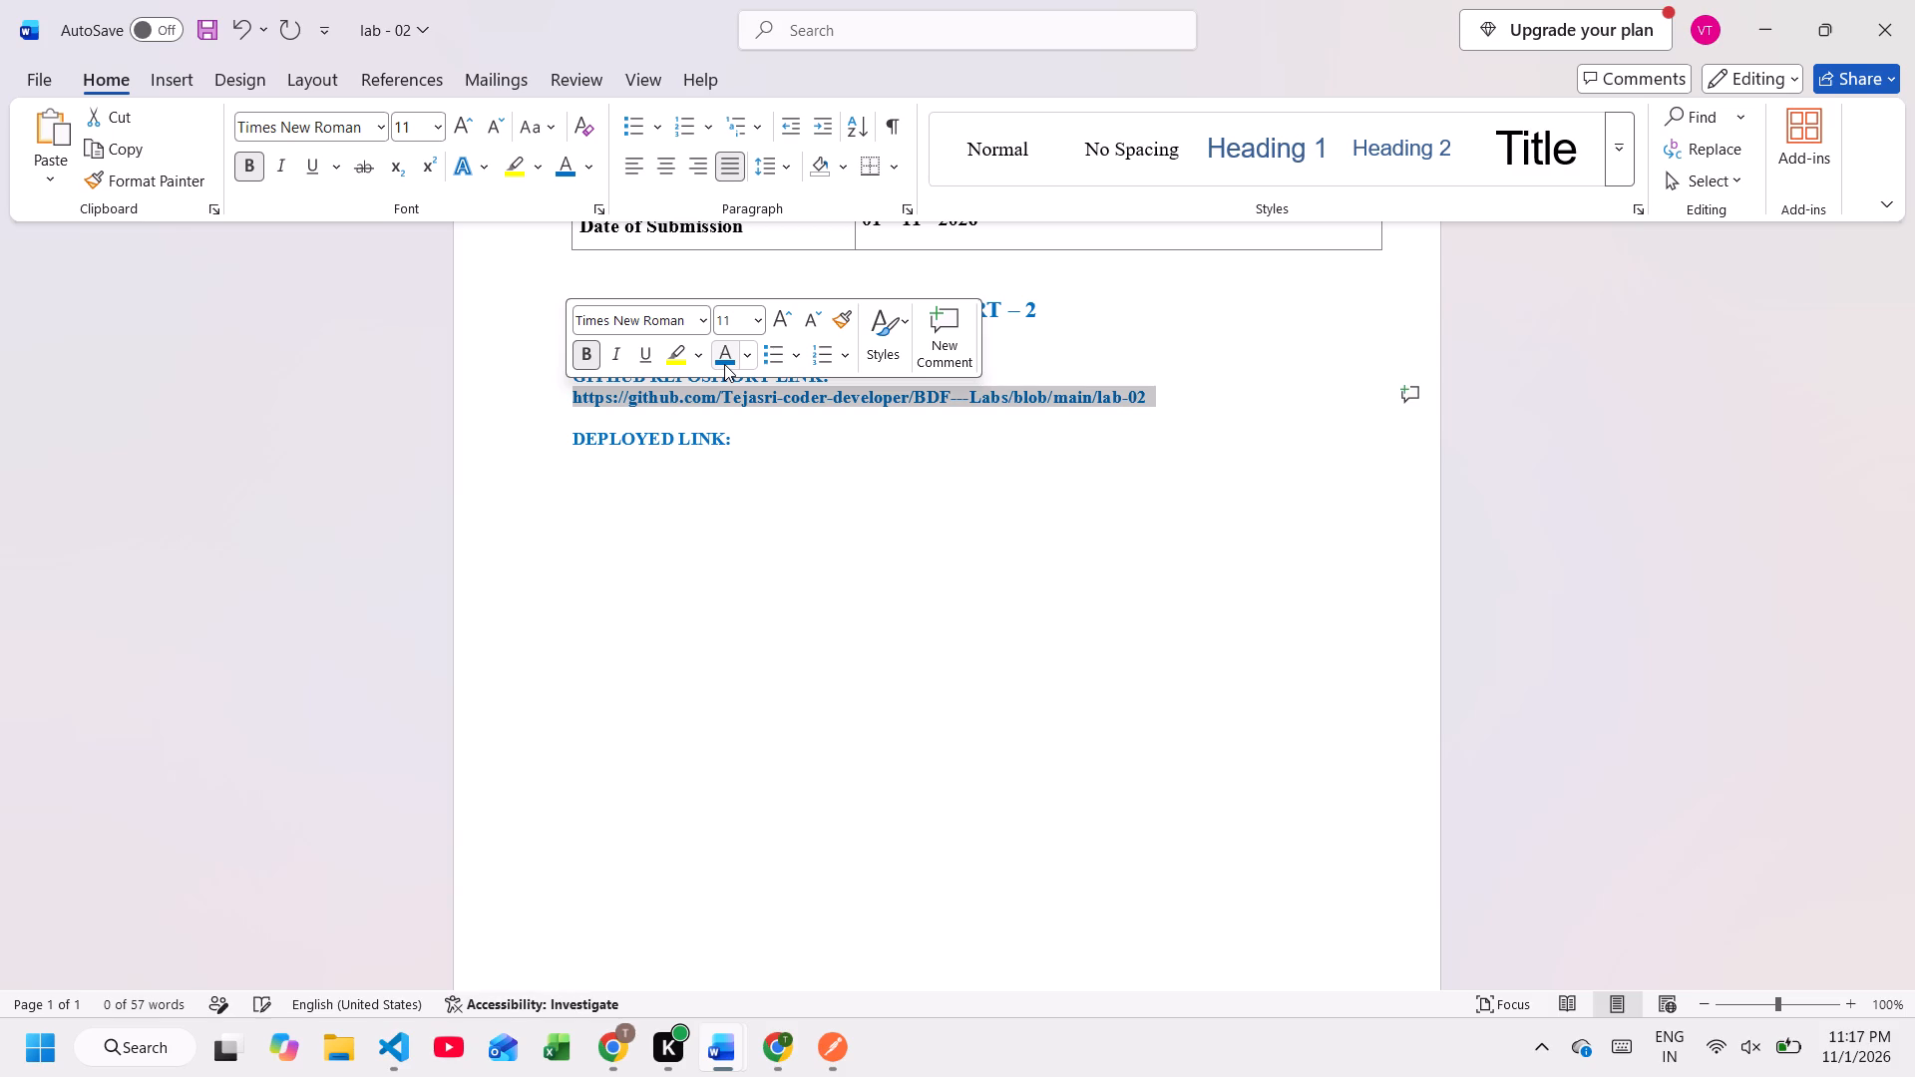
{"action": "left_click", "coordinate": [750, 359]}
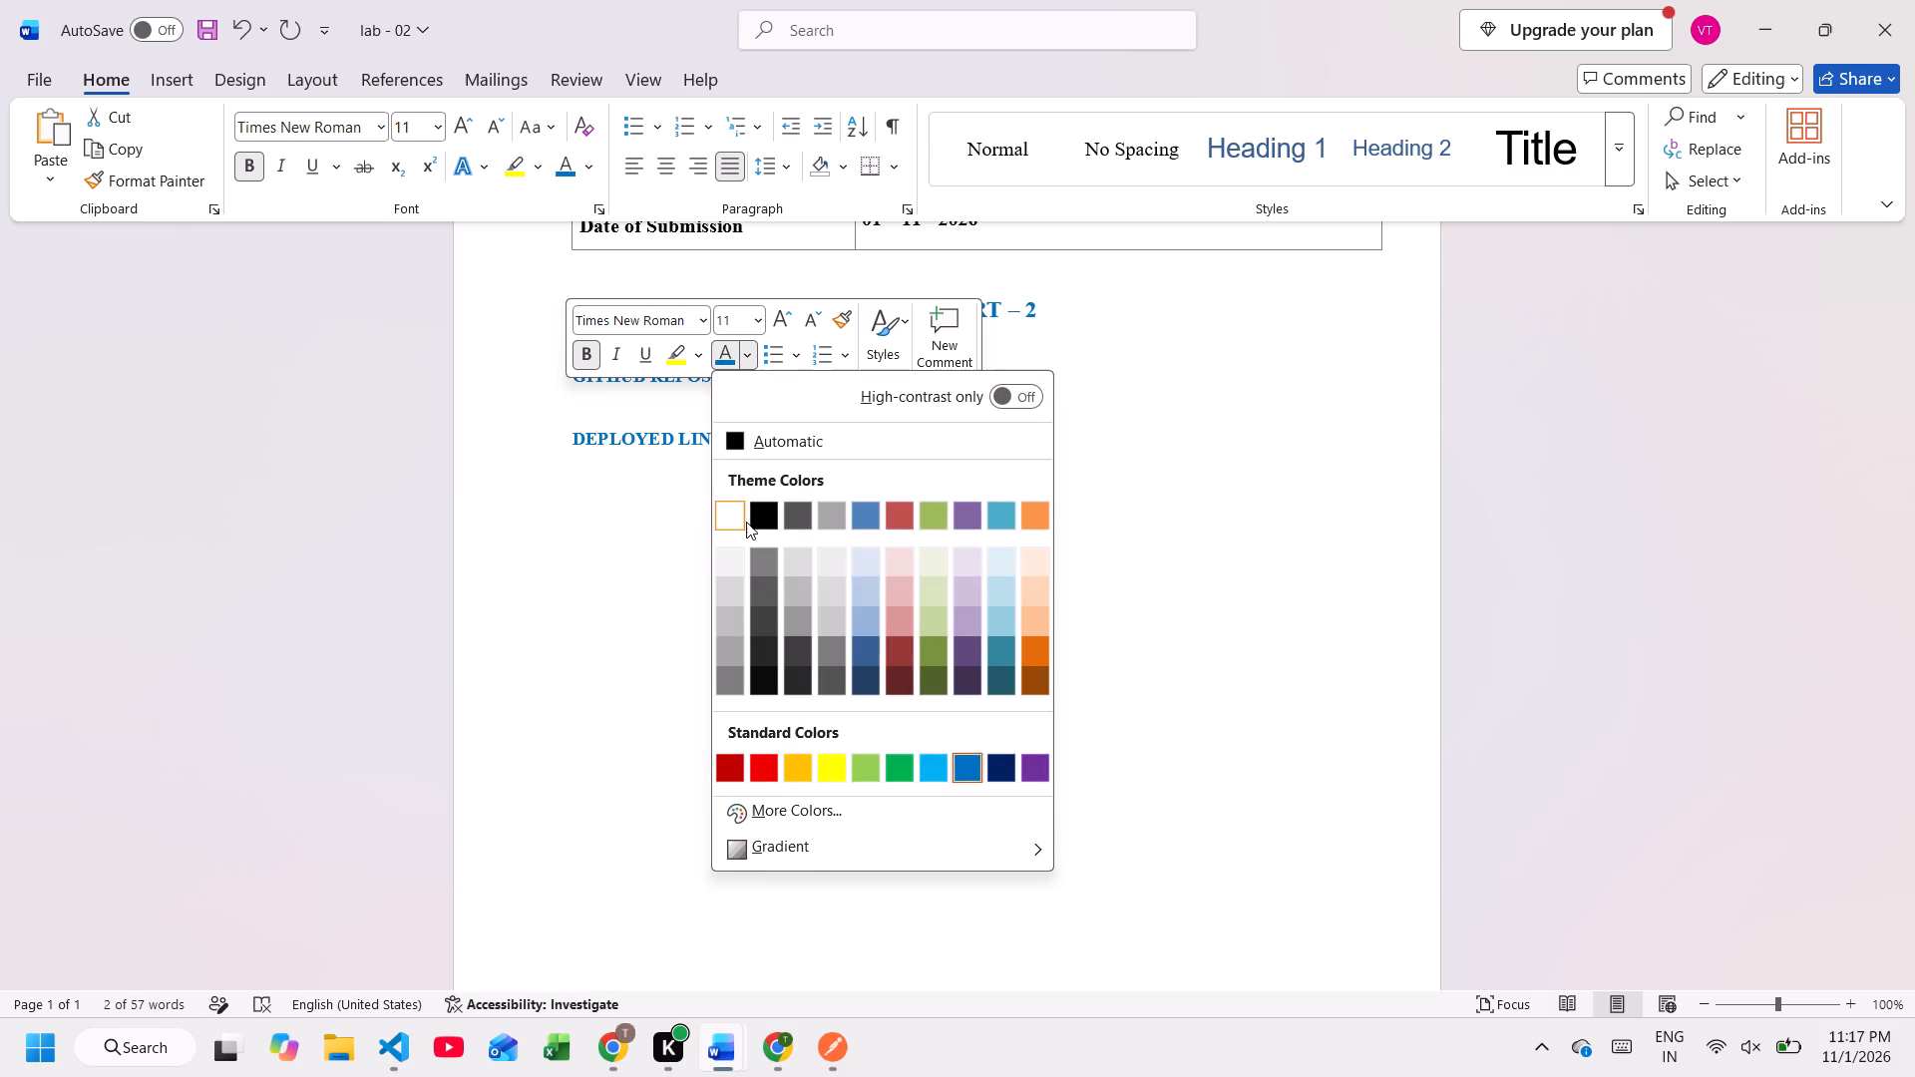
{"action": "left_click", "coordinate": [755, 520]}
{"action": "left_click", "coordinate": [739, 441]}
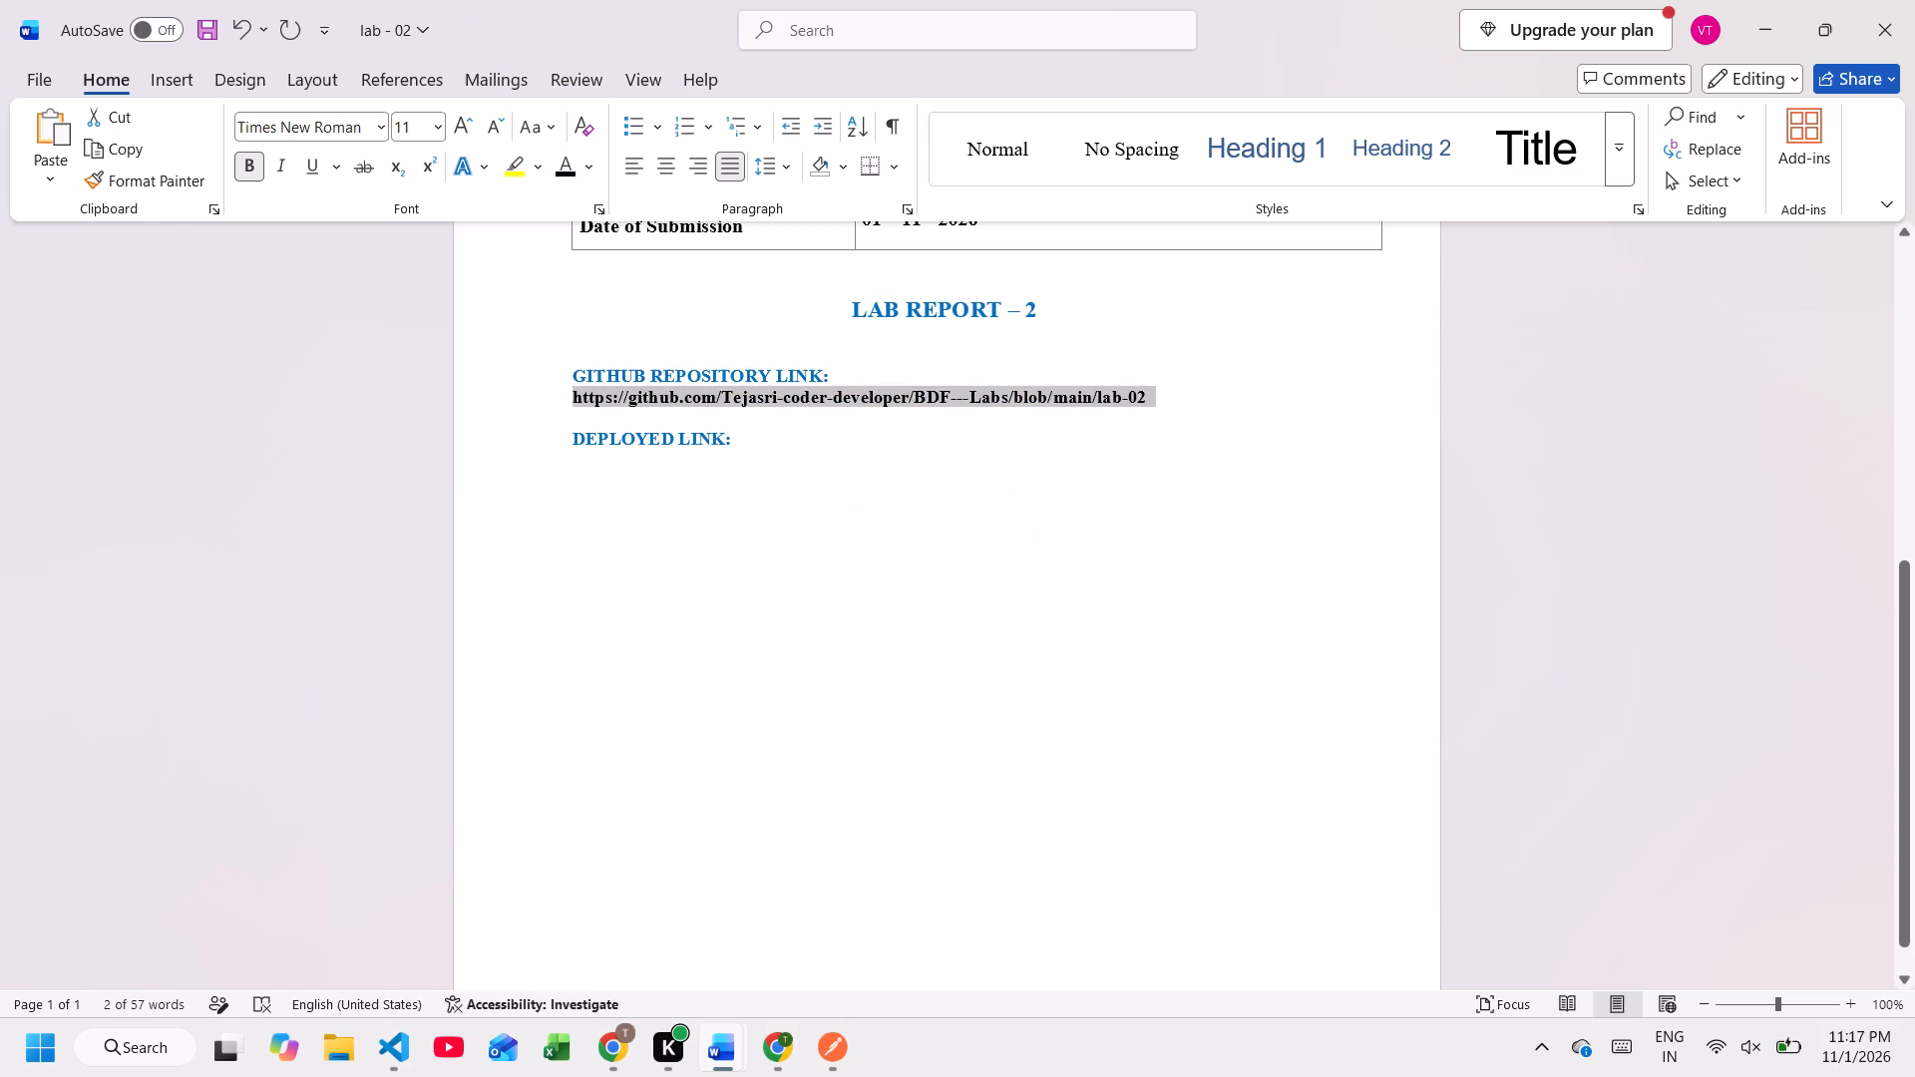
Start a new line below the DEPLOYED LINK: label.
{"action": "key", "text": "Return"}
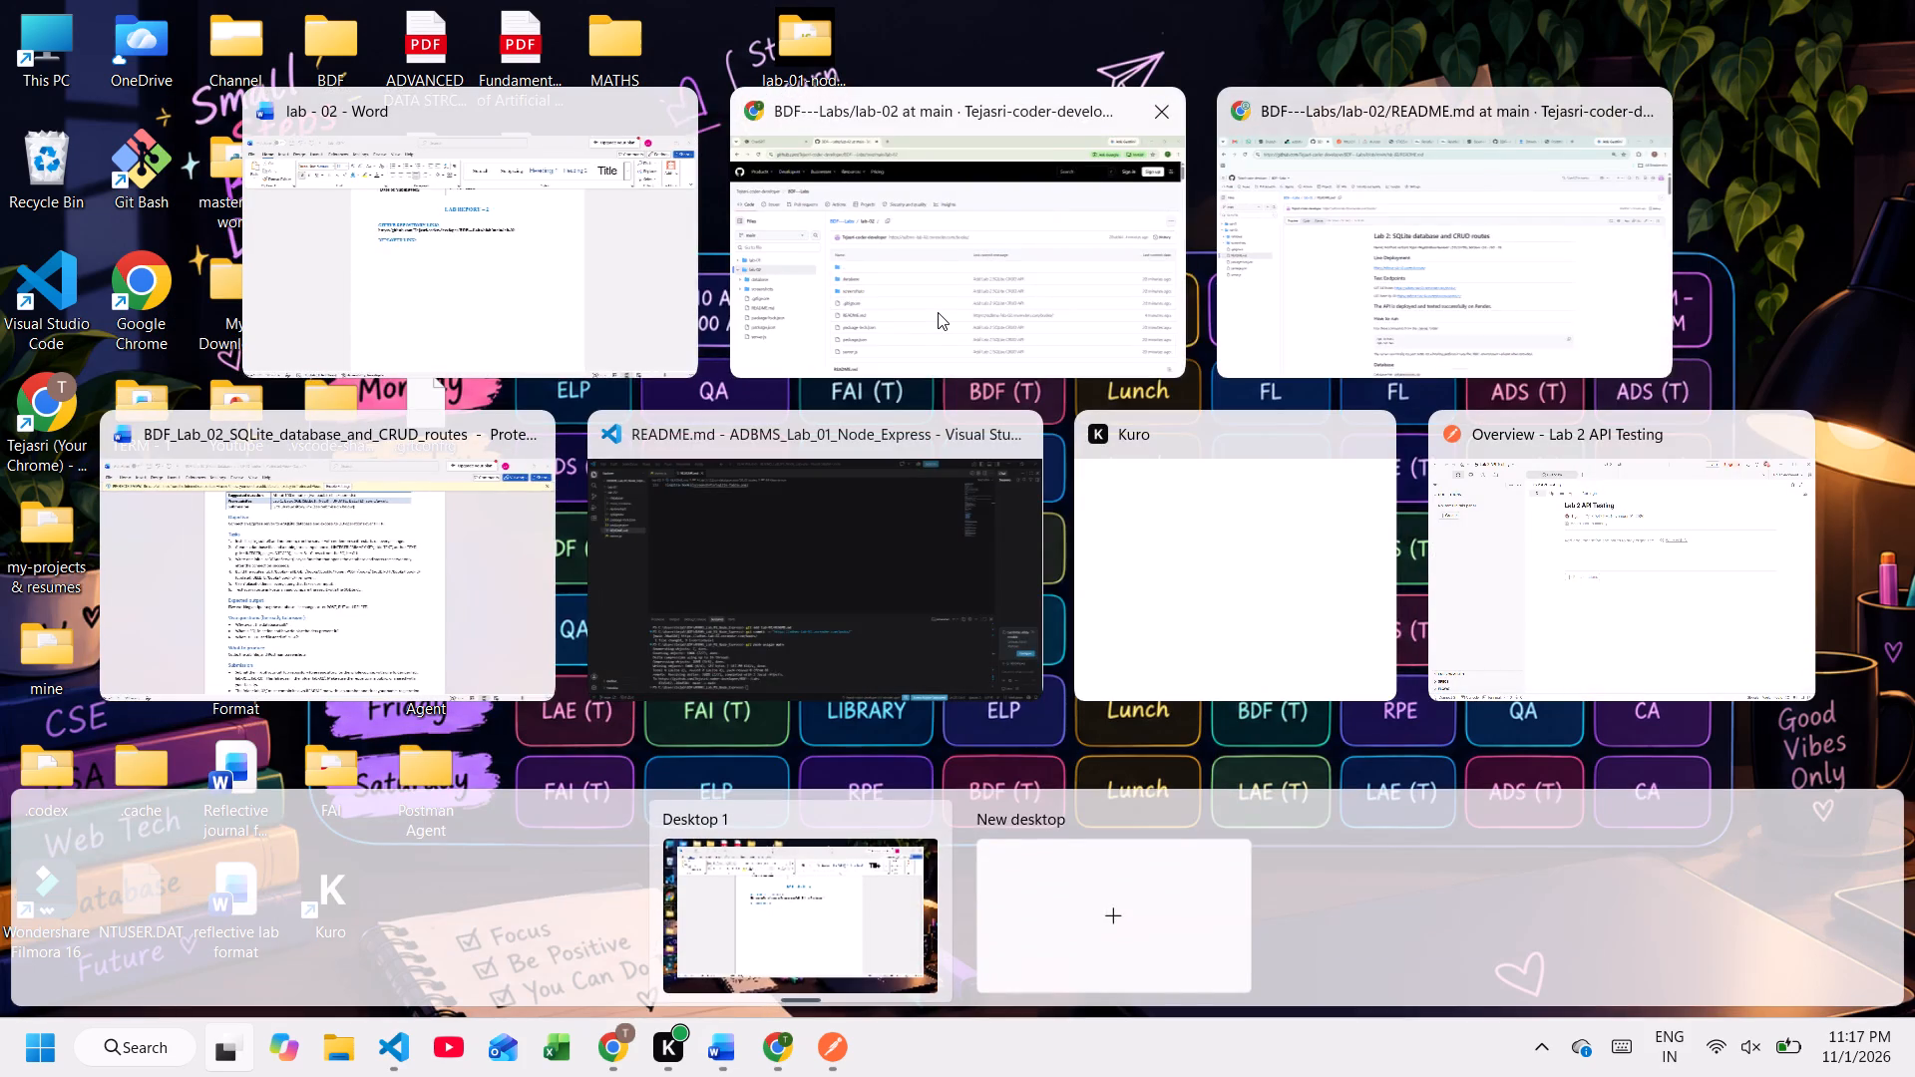
Switch to Chrome and open the adbms-lab-02 service's primary URL from its Render deploy log.
{"action": "left_click", "coordinate": [938, 312]}
{"action": "left_click", "coordinate": [1404, 244]}
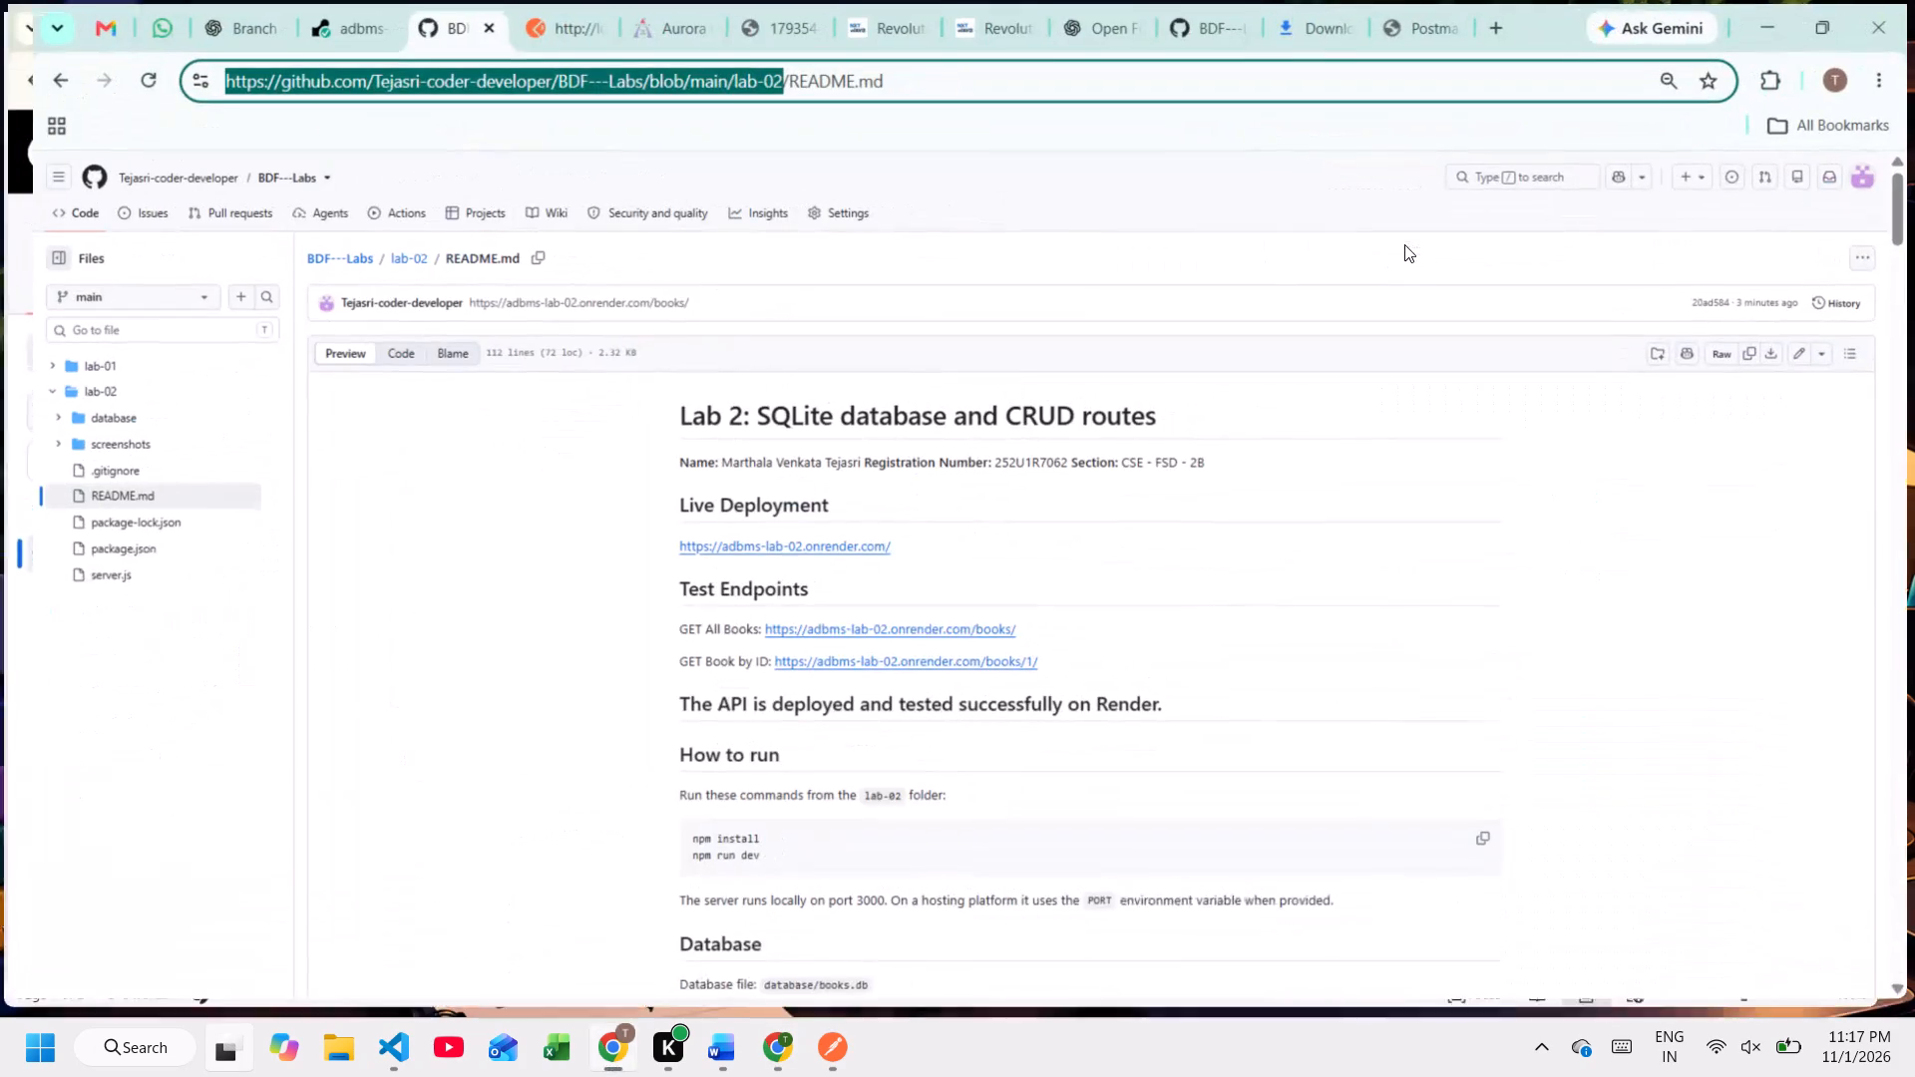
{"action": "left_click", "coordinate": [299, 15]}
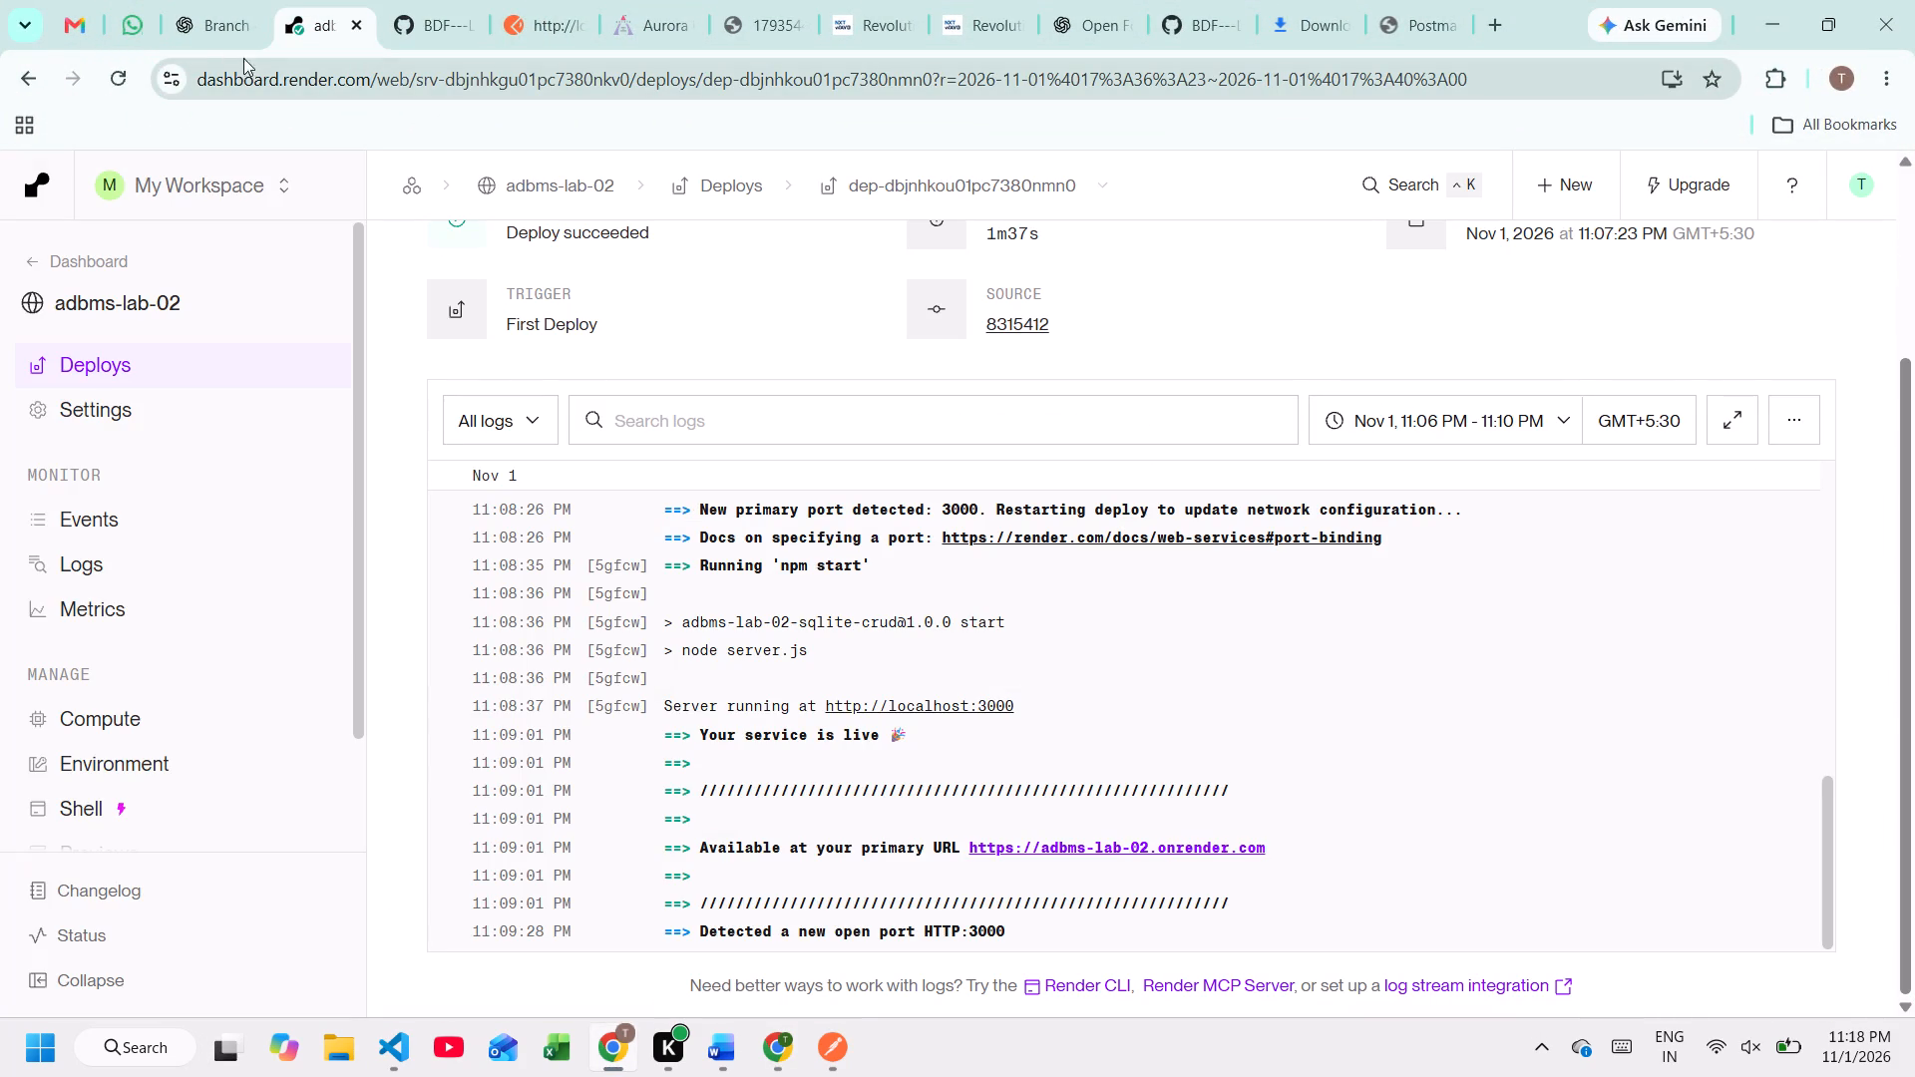
{"action": "scroll", "coordinate": [977, 825], "scroll_direction": "down", "scroll_amount": 1}
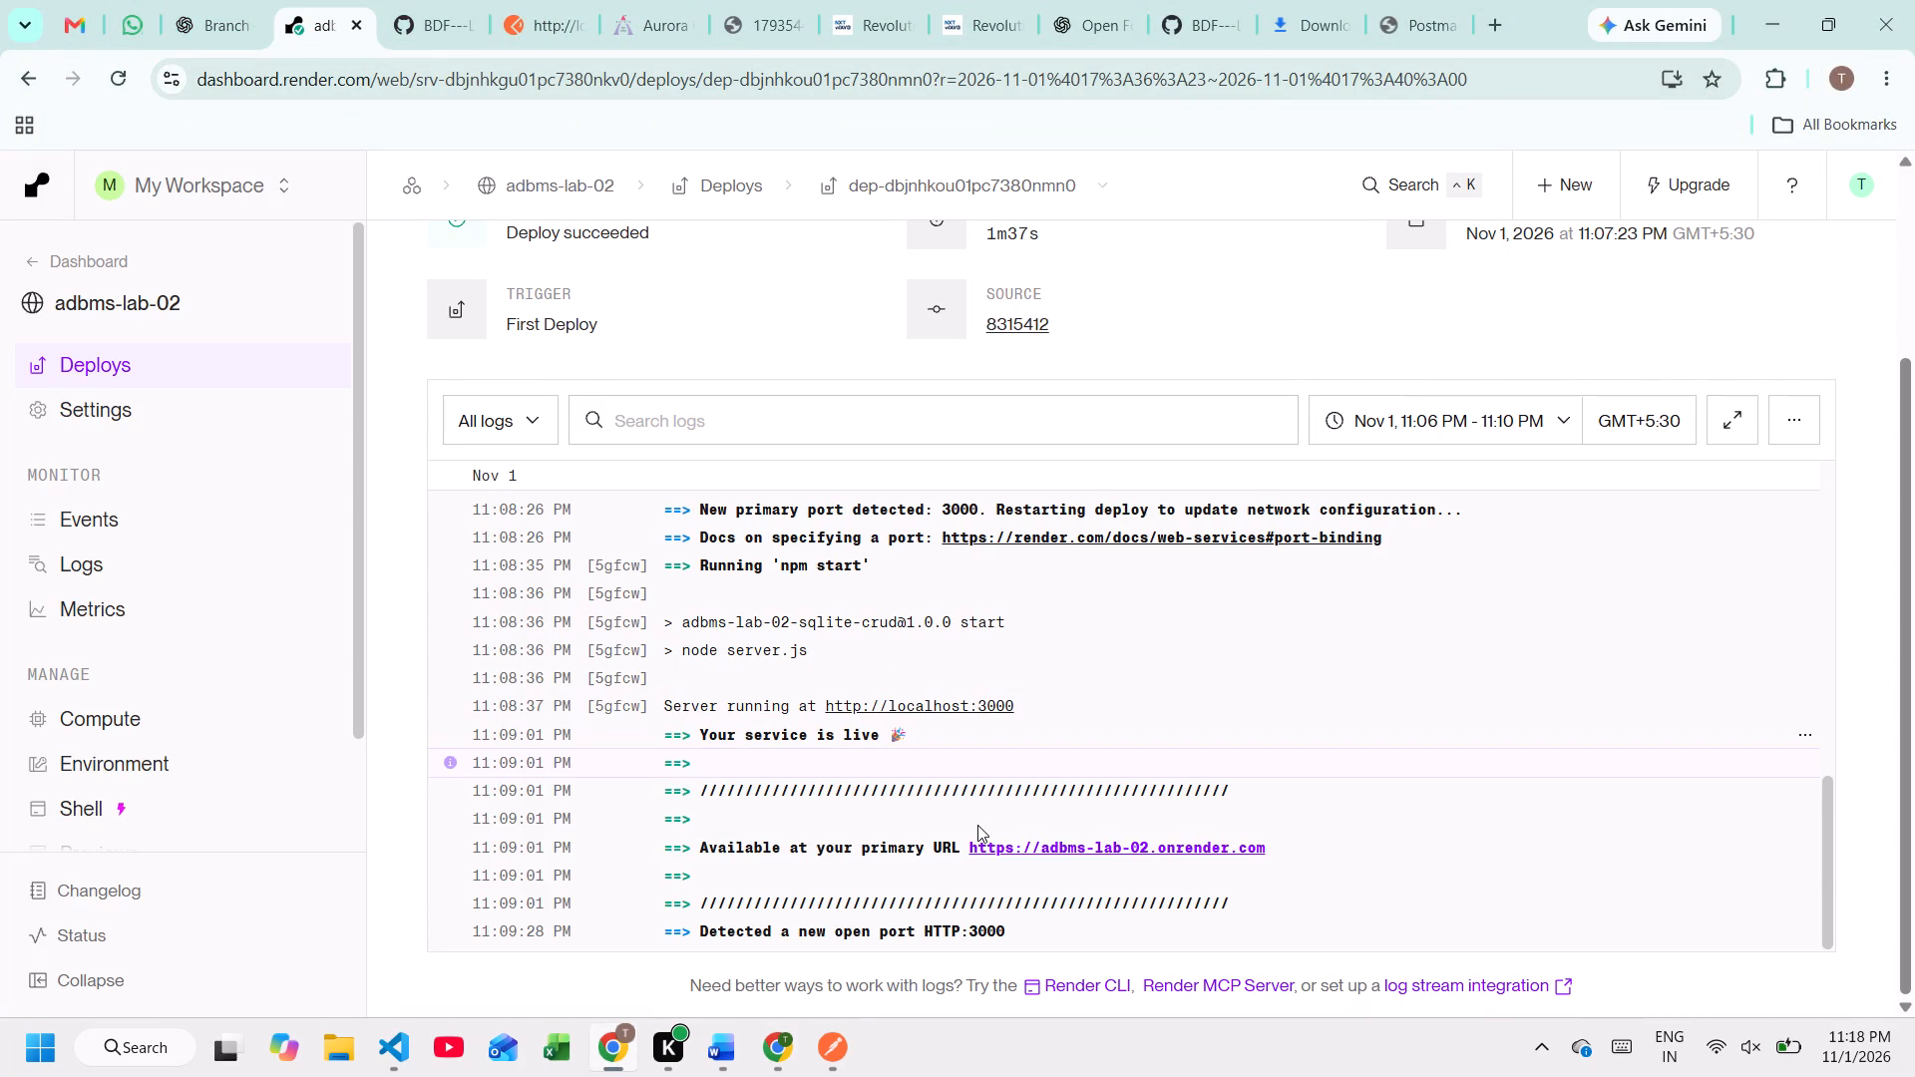
{"action": "left_click", "coordinate": [992, 851]}
Load the deployed service's /books route and copy its full address.
{"action": "left_click_drag", "start_coordinate": [471, 87], "coordinate": [432, 83]}
{"action": "left_click", "coordinate": [432, 83]}
{"action": "left_click", "coordinate": [468, 82]}
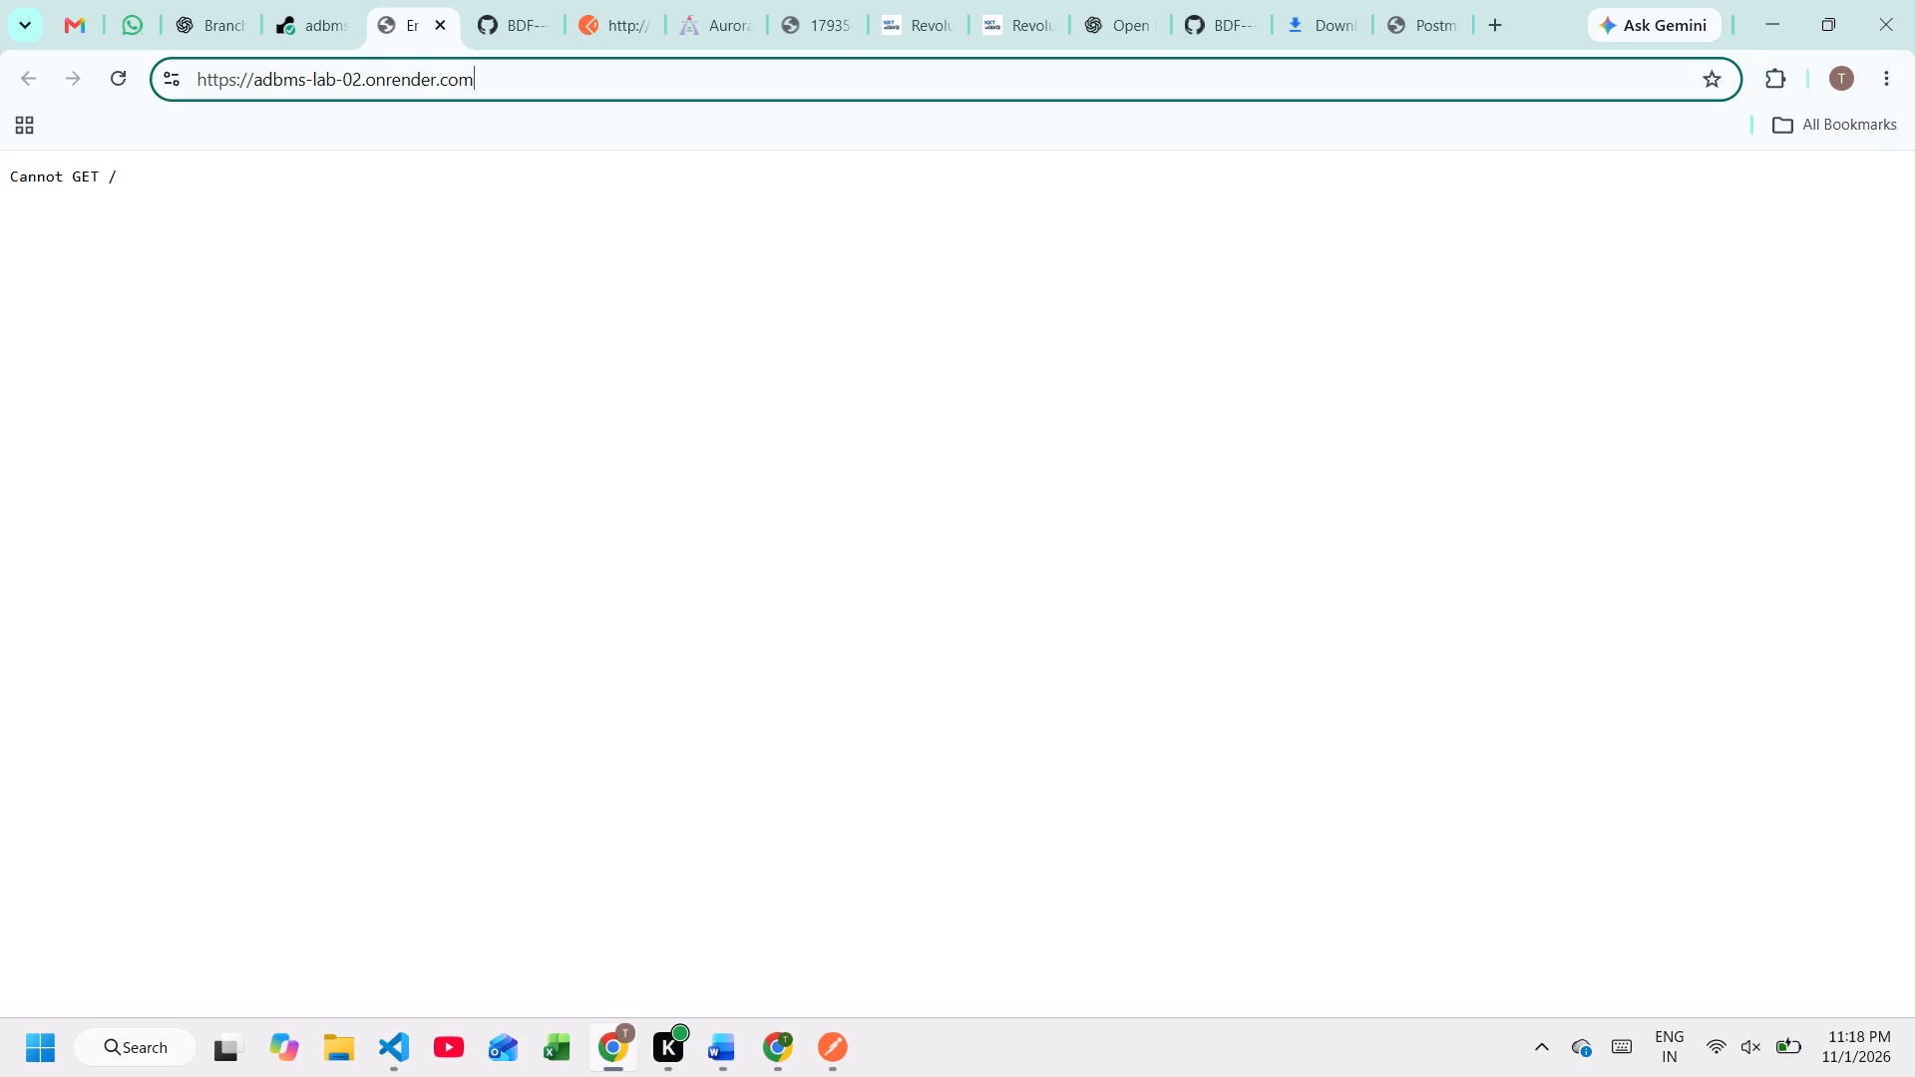
{"action": "type", "text": "/books"}
{"action": "key", "text": "Return"}
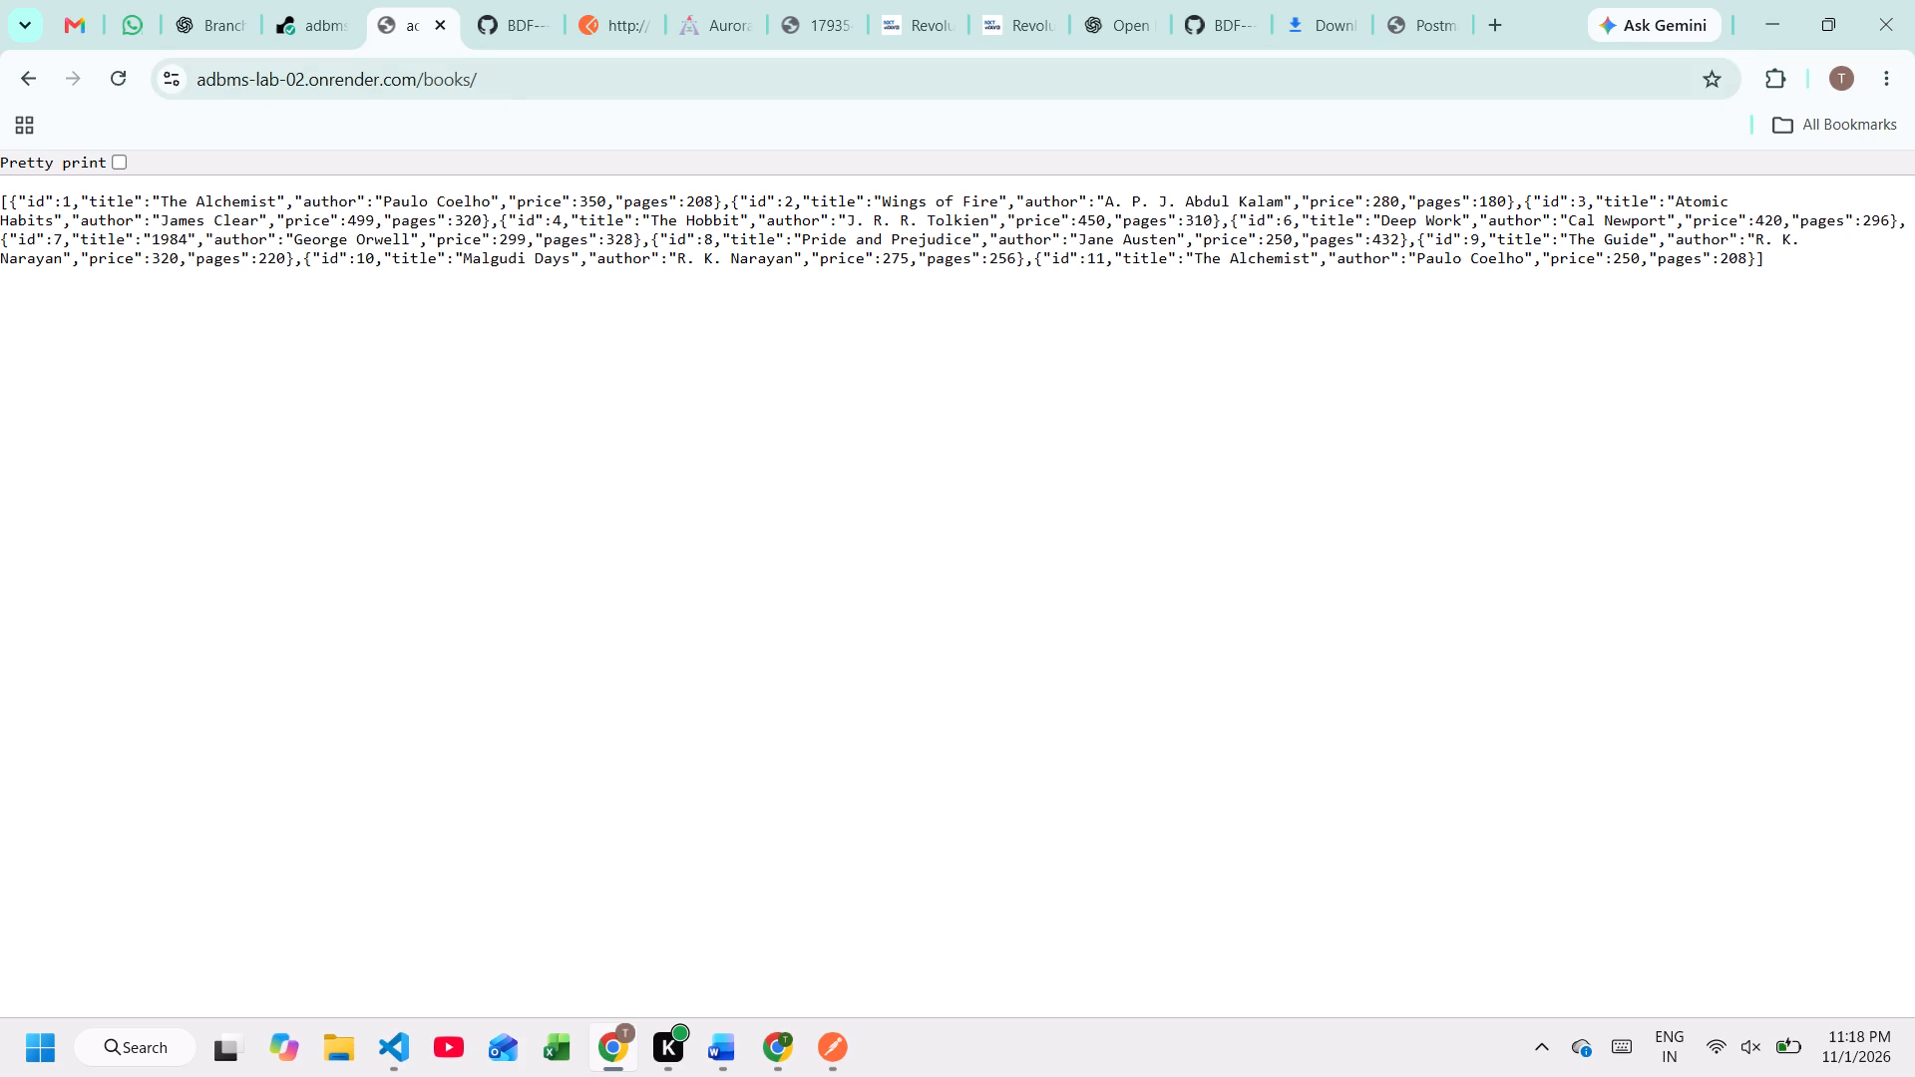
{"action": "left_click_drag", "start_coordinate": [502, 71], "coordinate": [202, 87]}
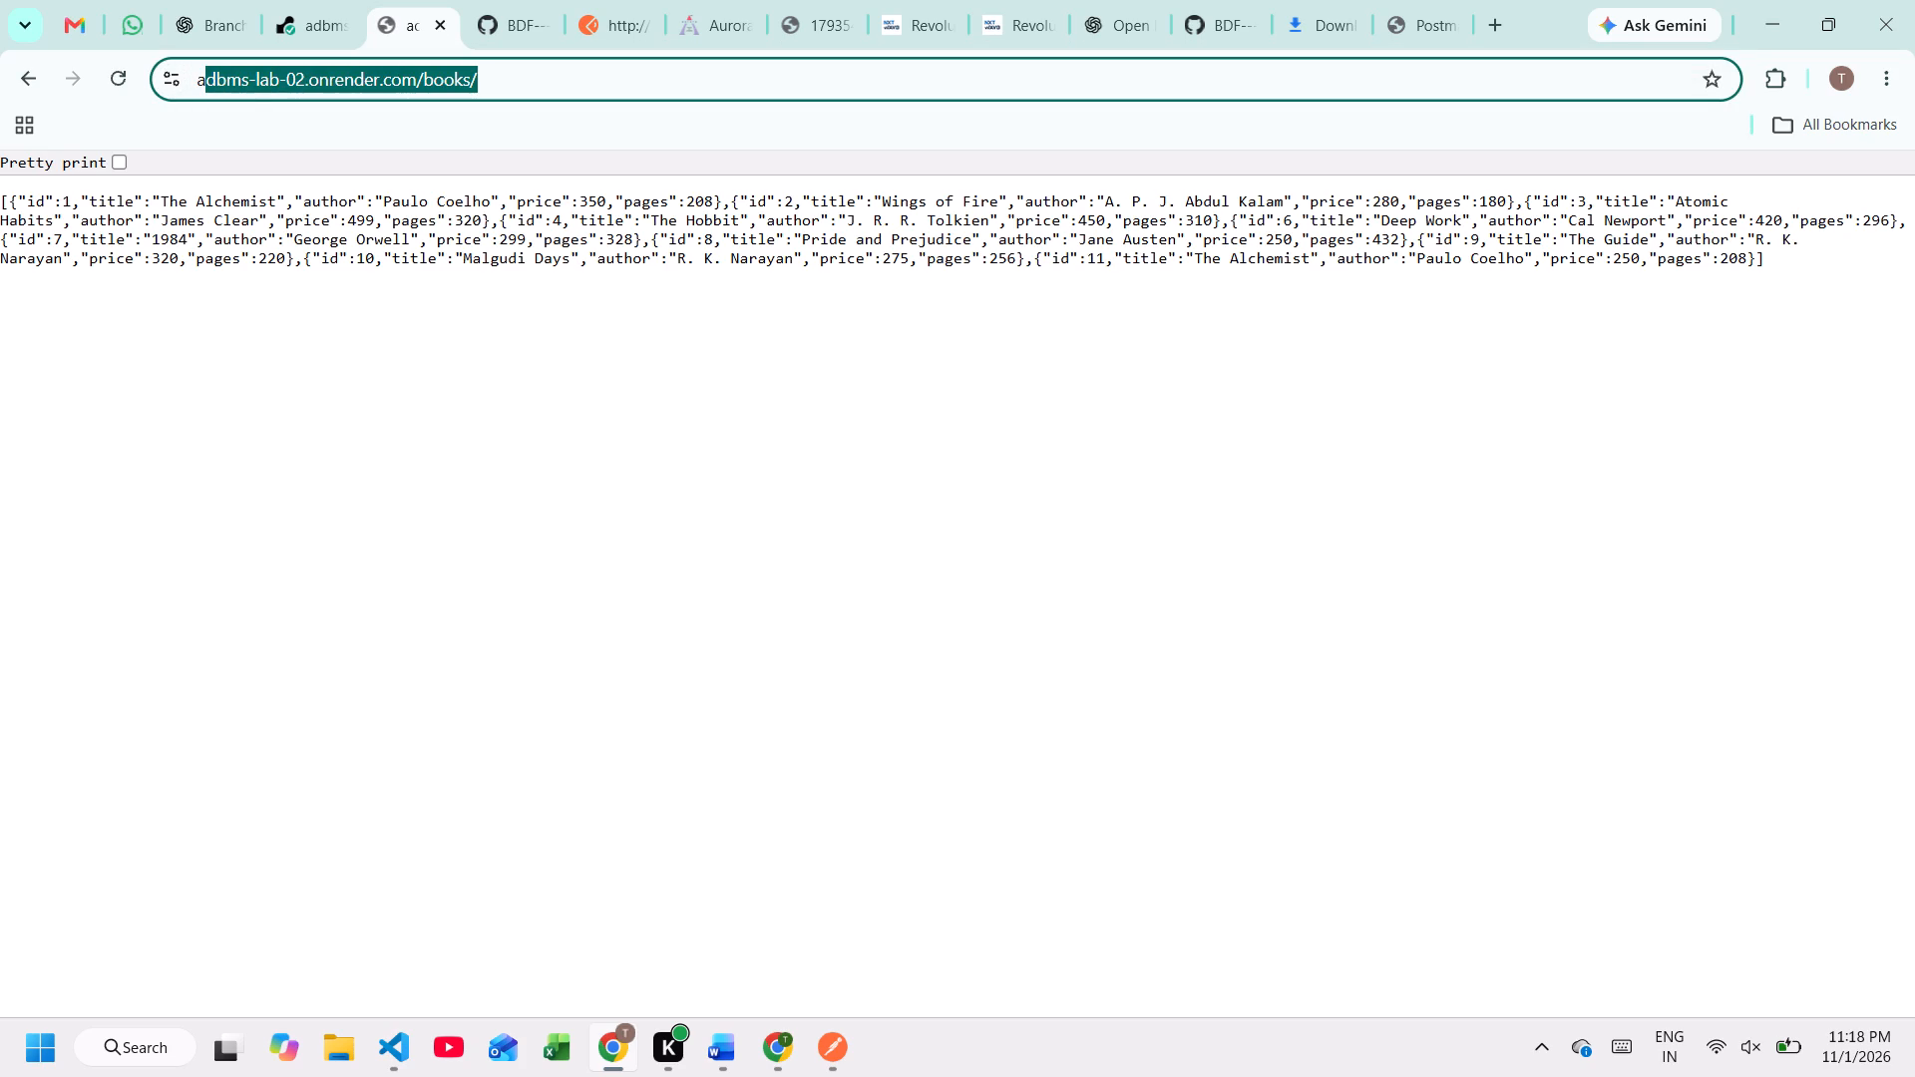
{"action": "left_click_drag", "start_coordinate": [202, 87], "coordinate": [201, 87]}
{"action": "key", "text": "ctrl+c"}
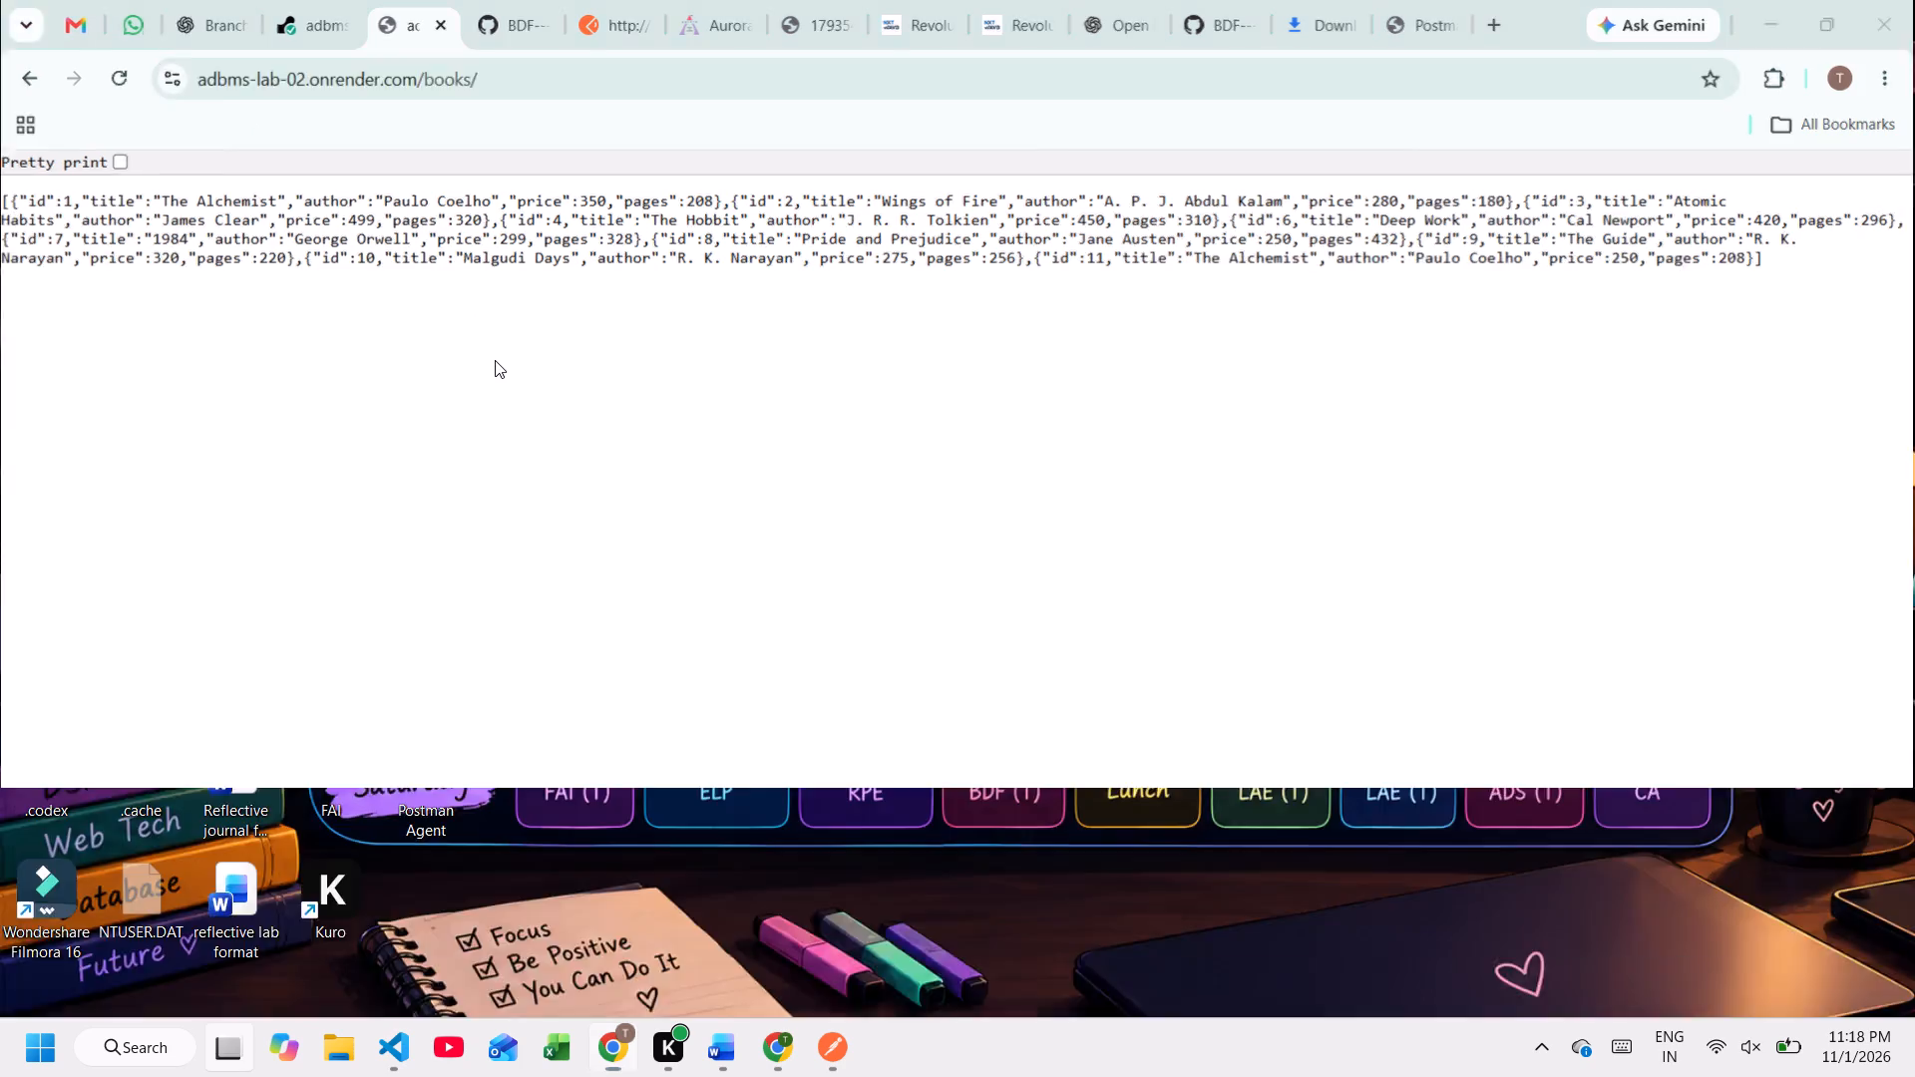
Open the copied /books address in a new tab of the other Chrome profile's window to check it.
{"action": "left_click", "coordinate": [817, 311]}
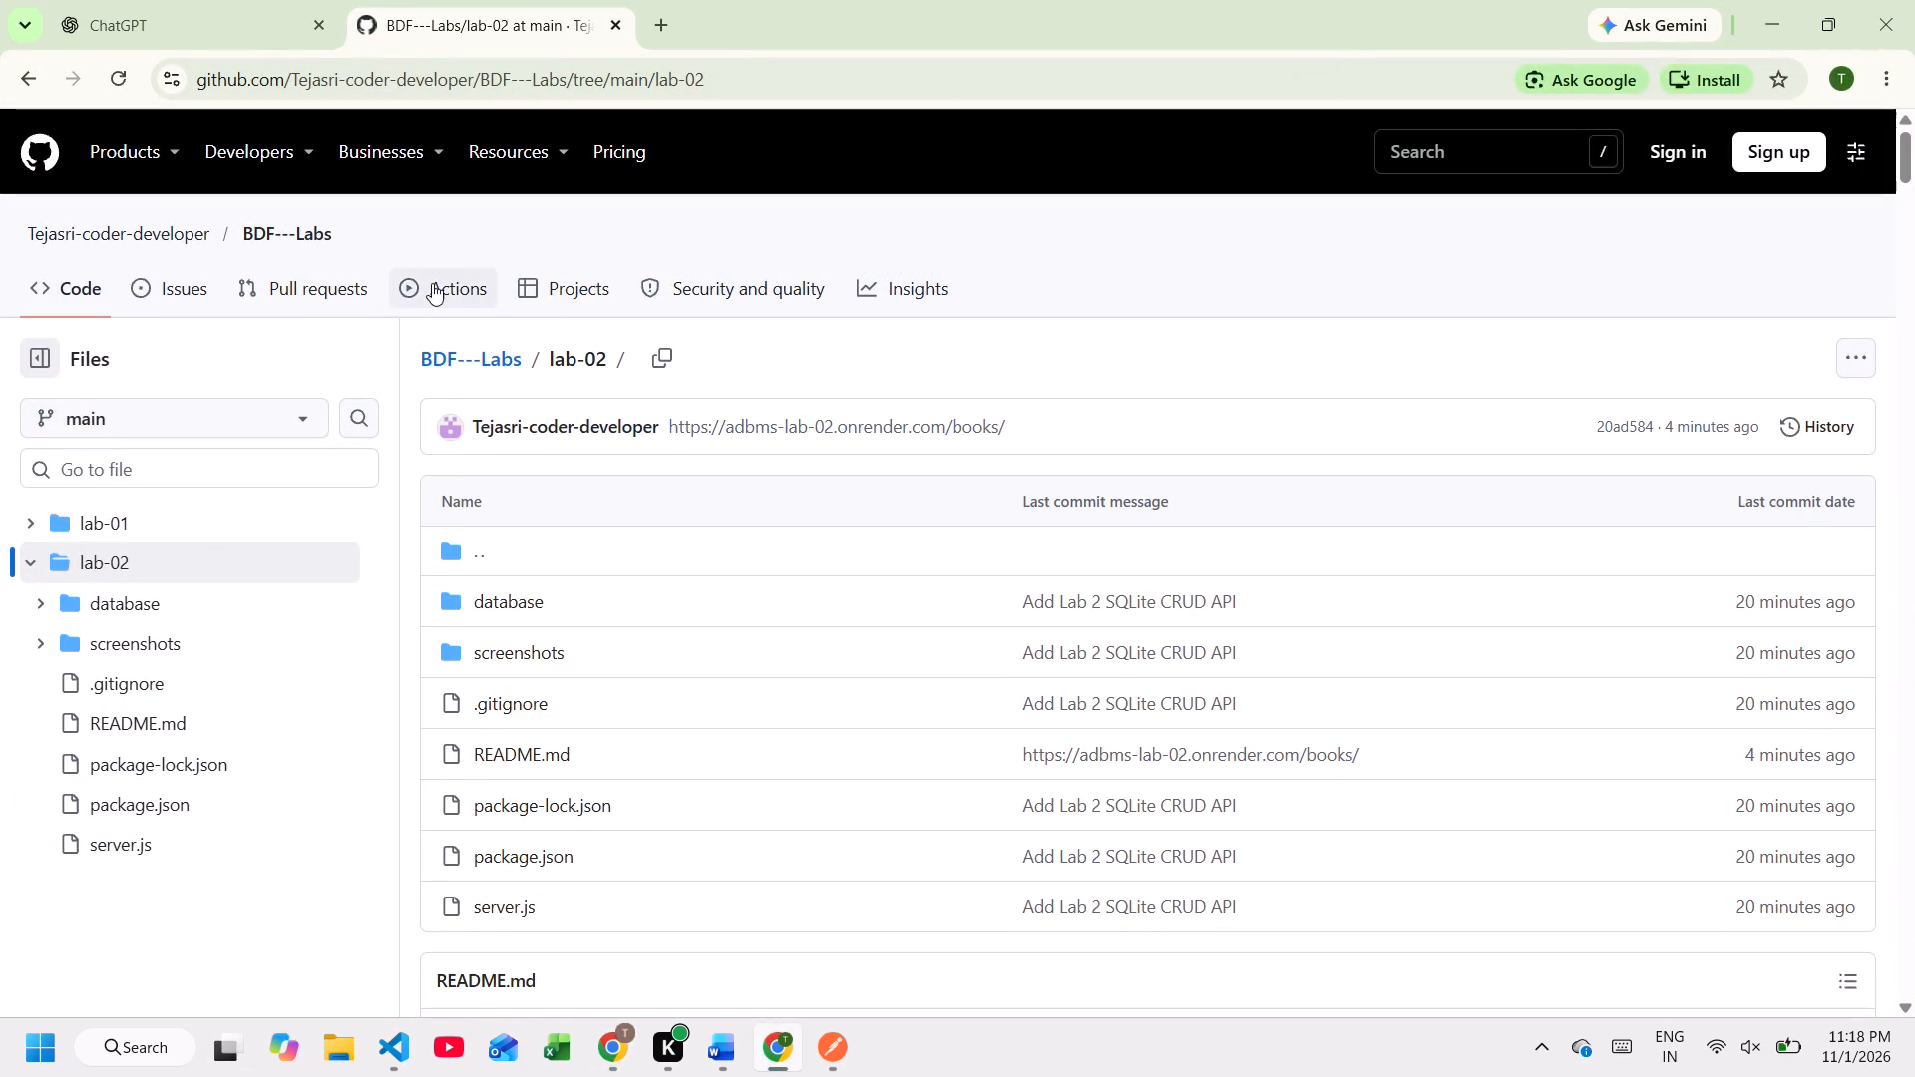
{"action": "left_click", "coordinate": [428, 211]}
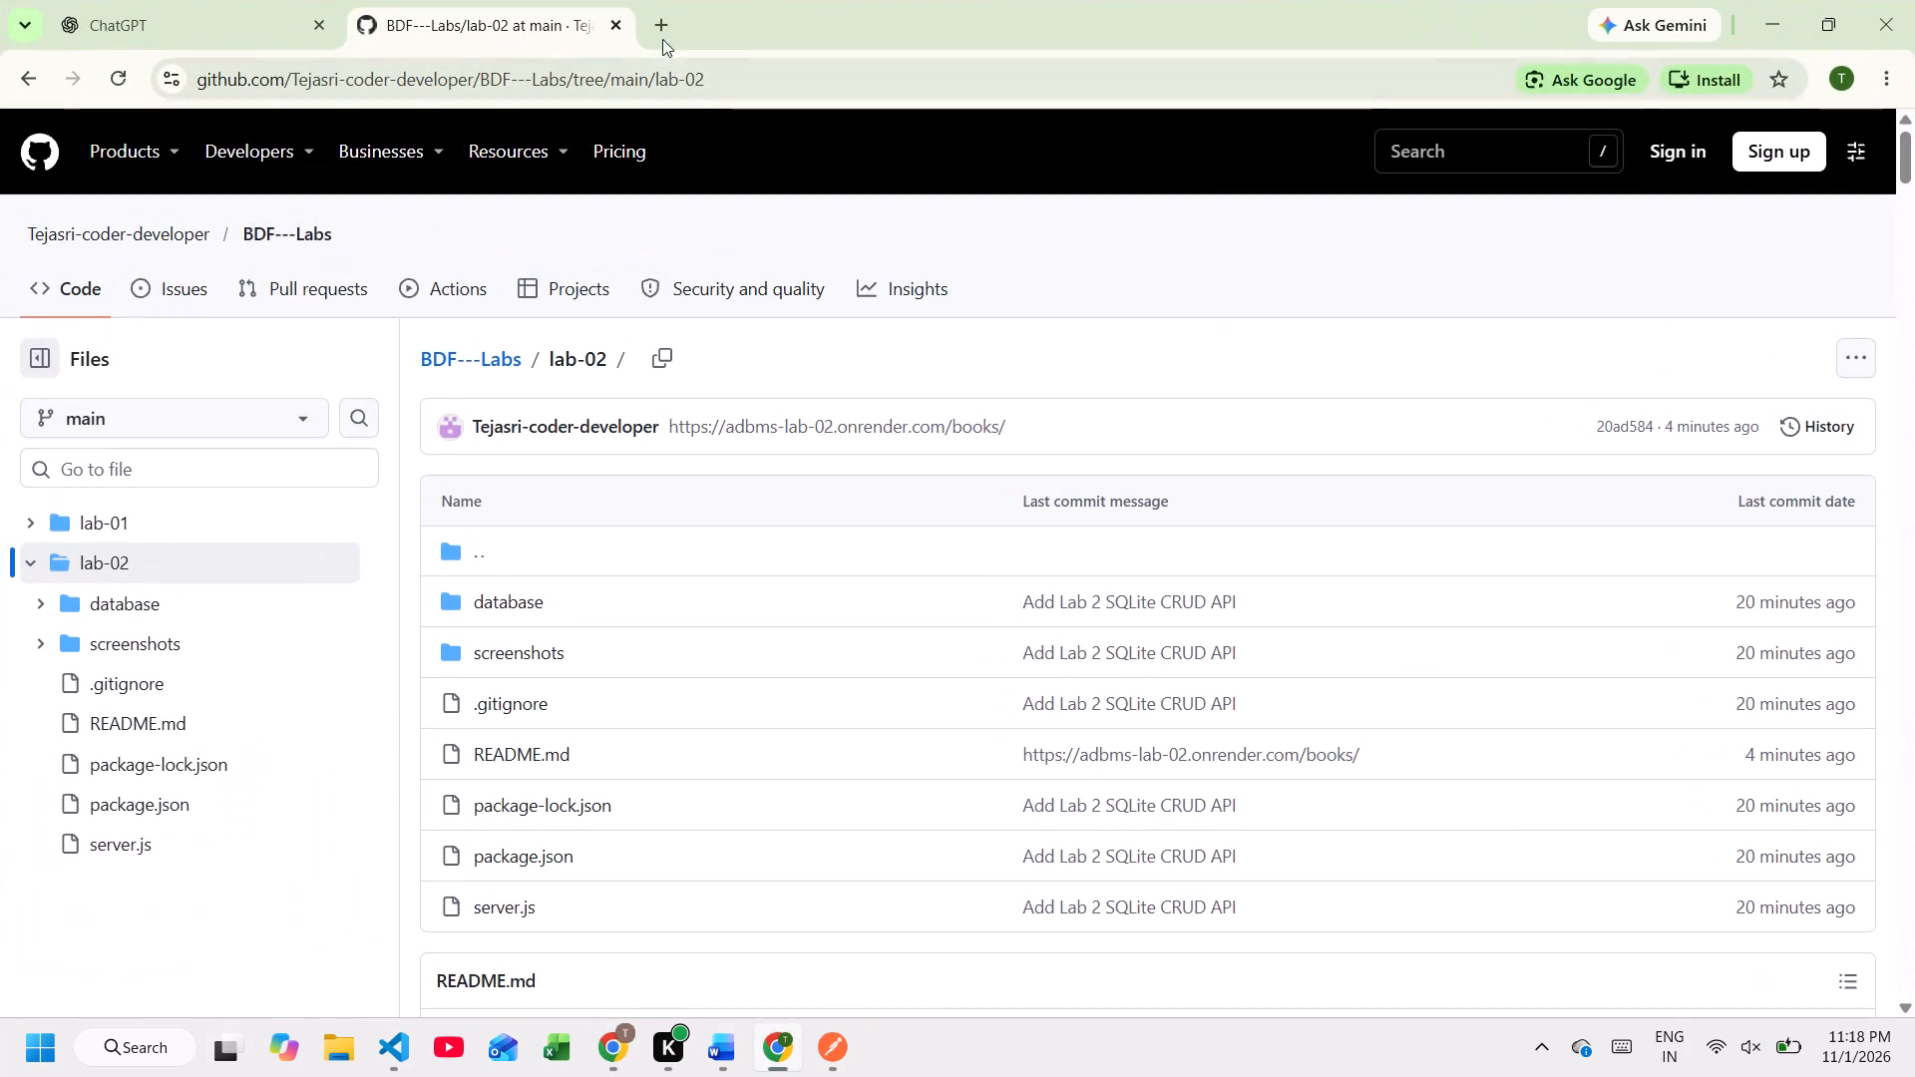
{"action": "left_click", "coordinate": [655, 30]}
{"action": "left_click", "coordinate": [679, 477]}
{"action": "key", "text": "ctrl+v"}
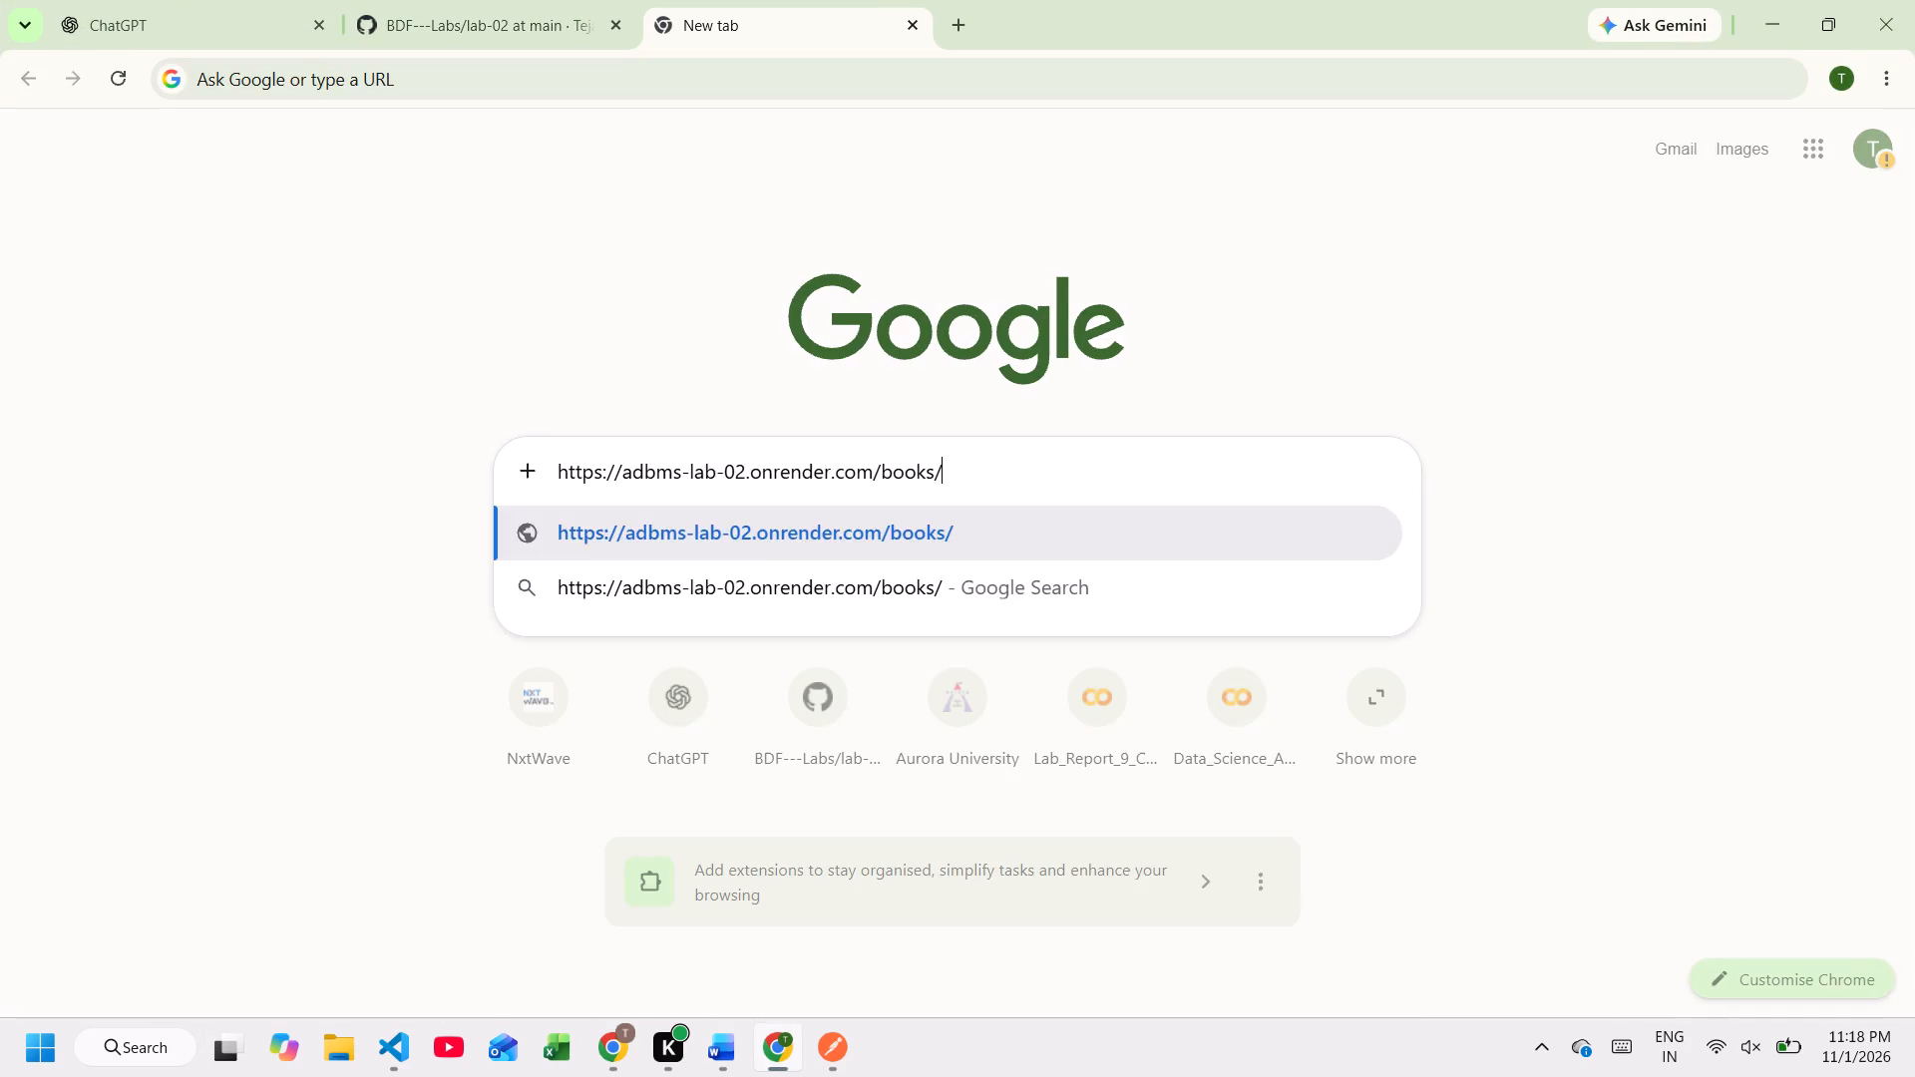
{"action": "key", "text": "Return"}
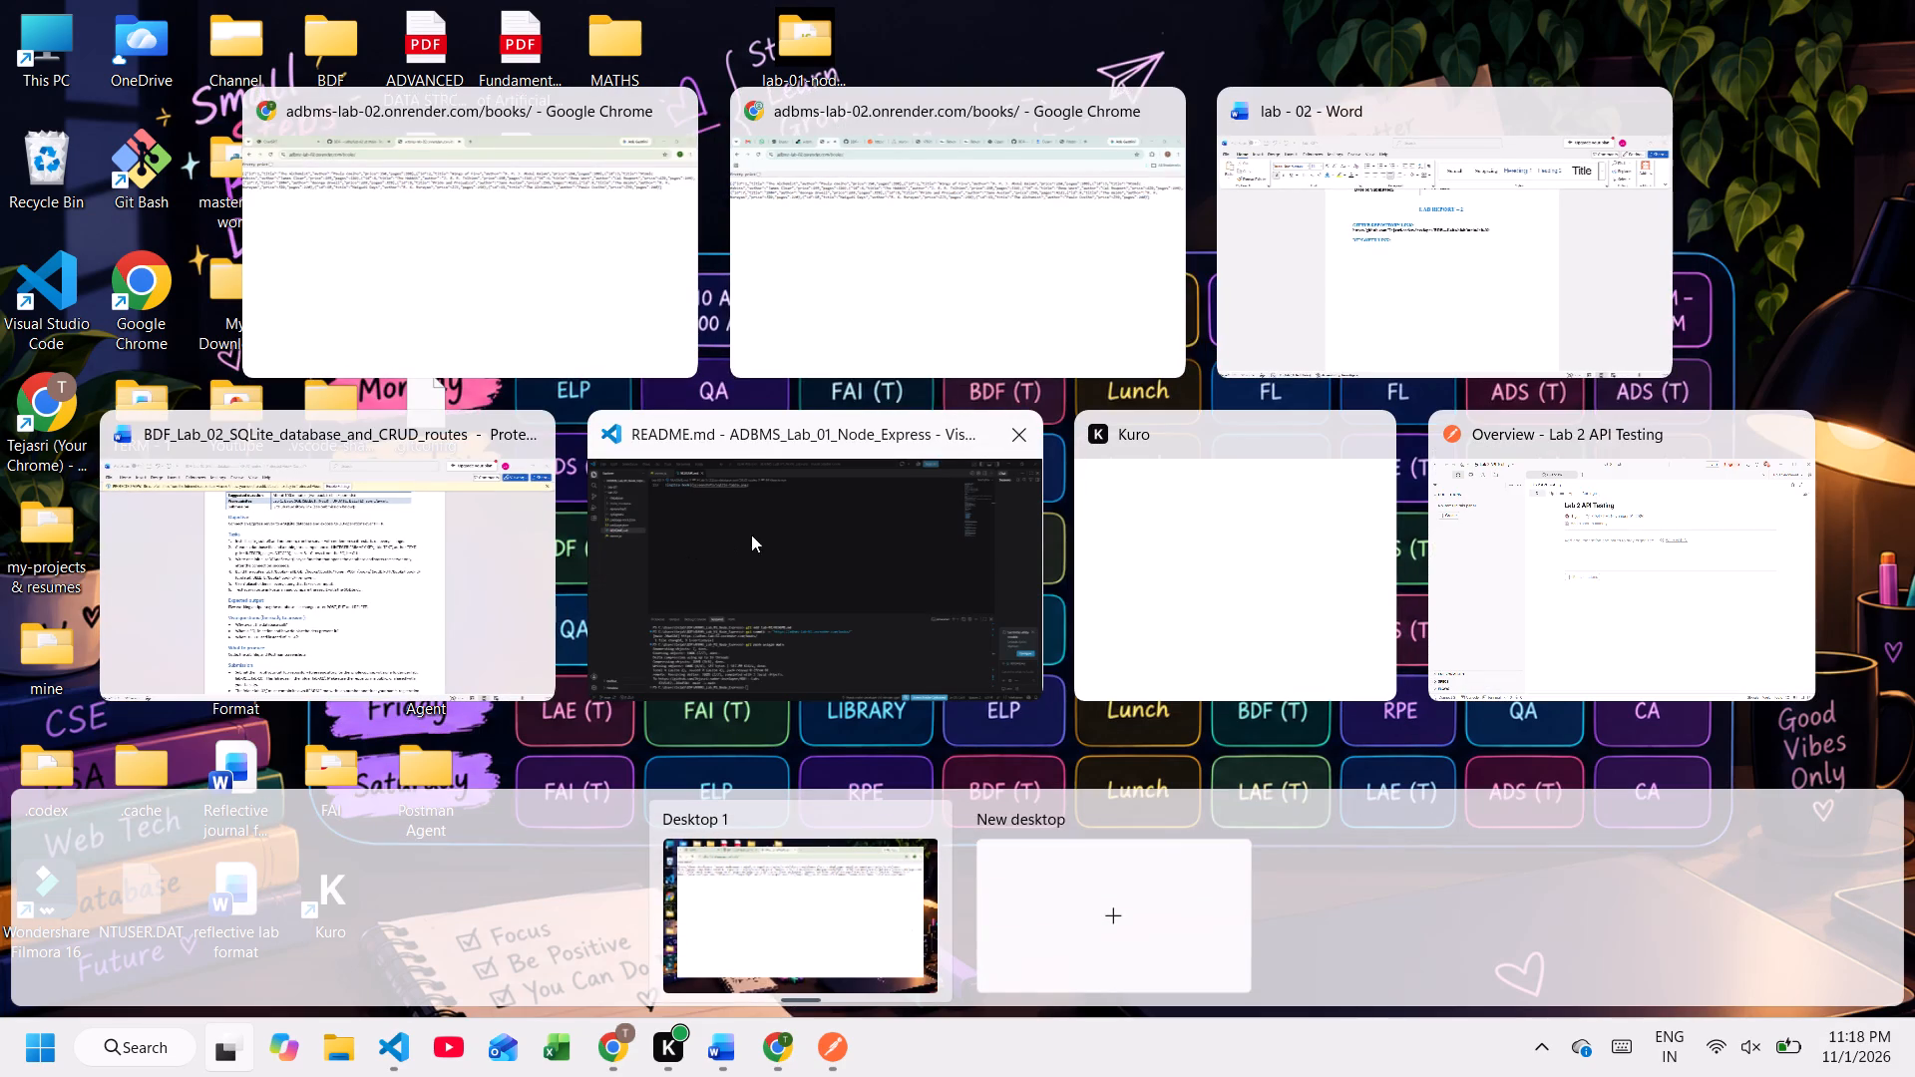
{"action": "left_click", "coordinate": [1302, 223]}
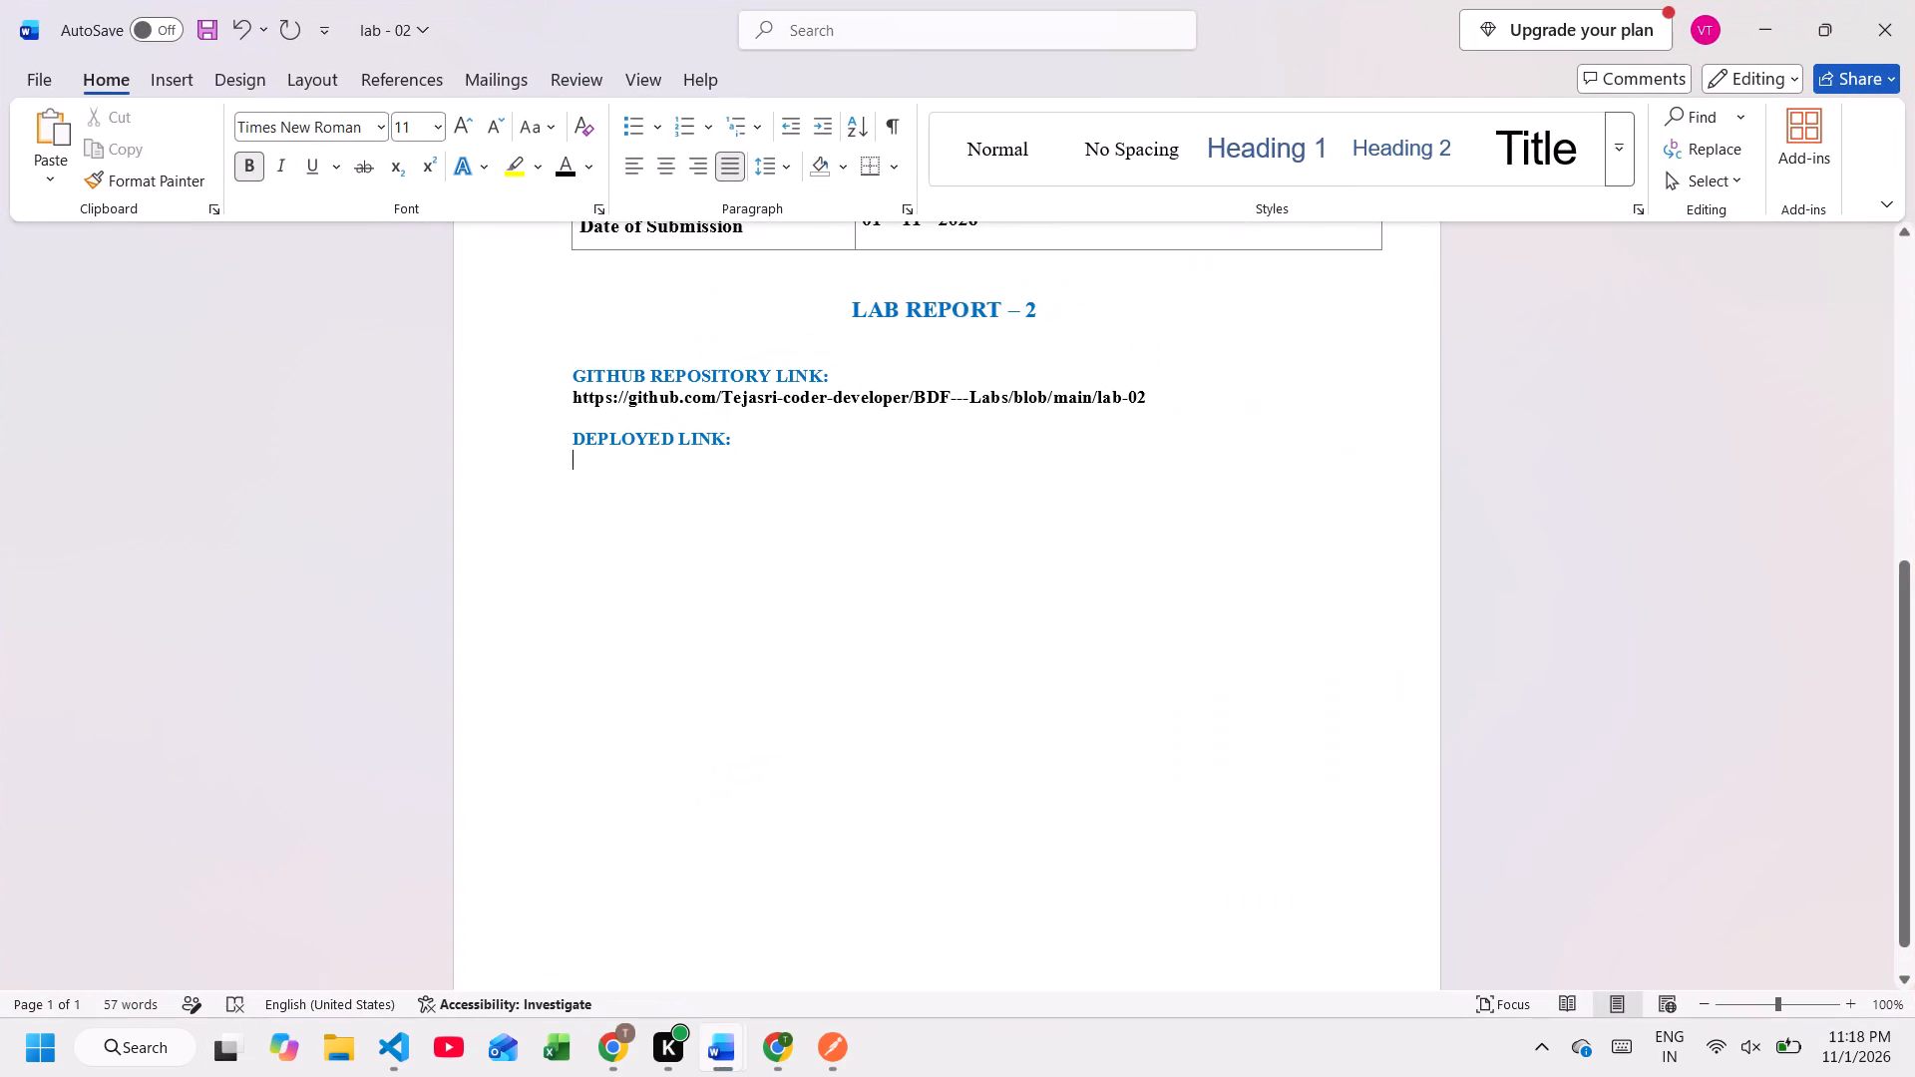
{"action": "key", "text": "ctrl+v"}
Colour the pasted deployed URL black.
{"action": "left_click_drag", "start_coordinate": [915, 459], "coordinate": [897, 459]}
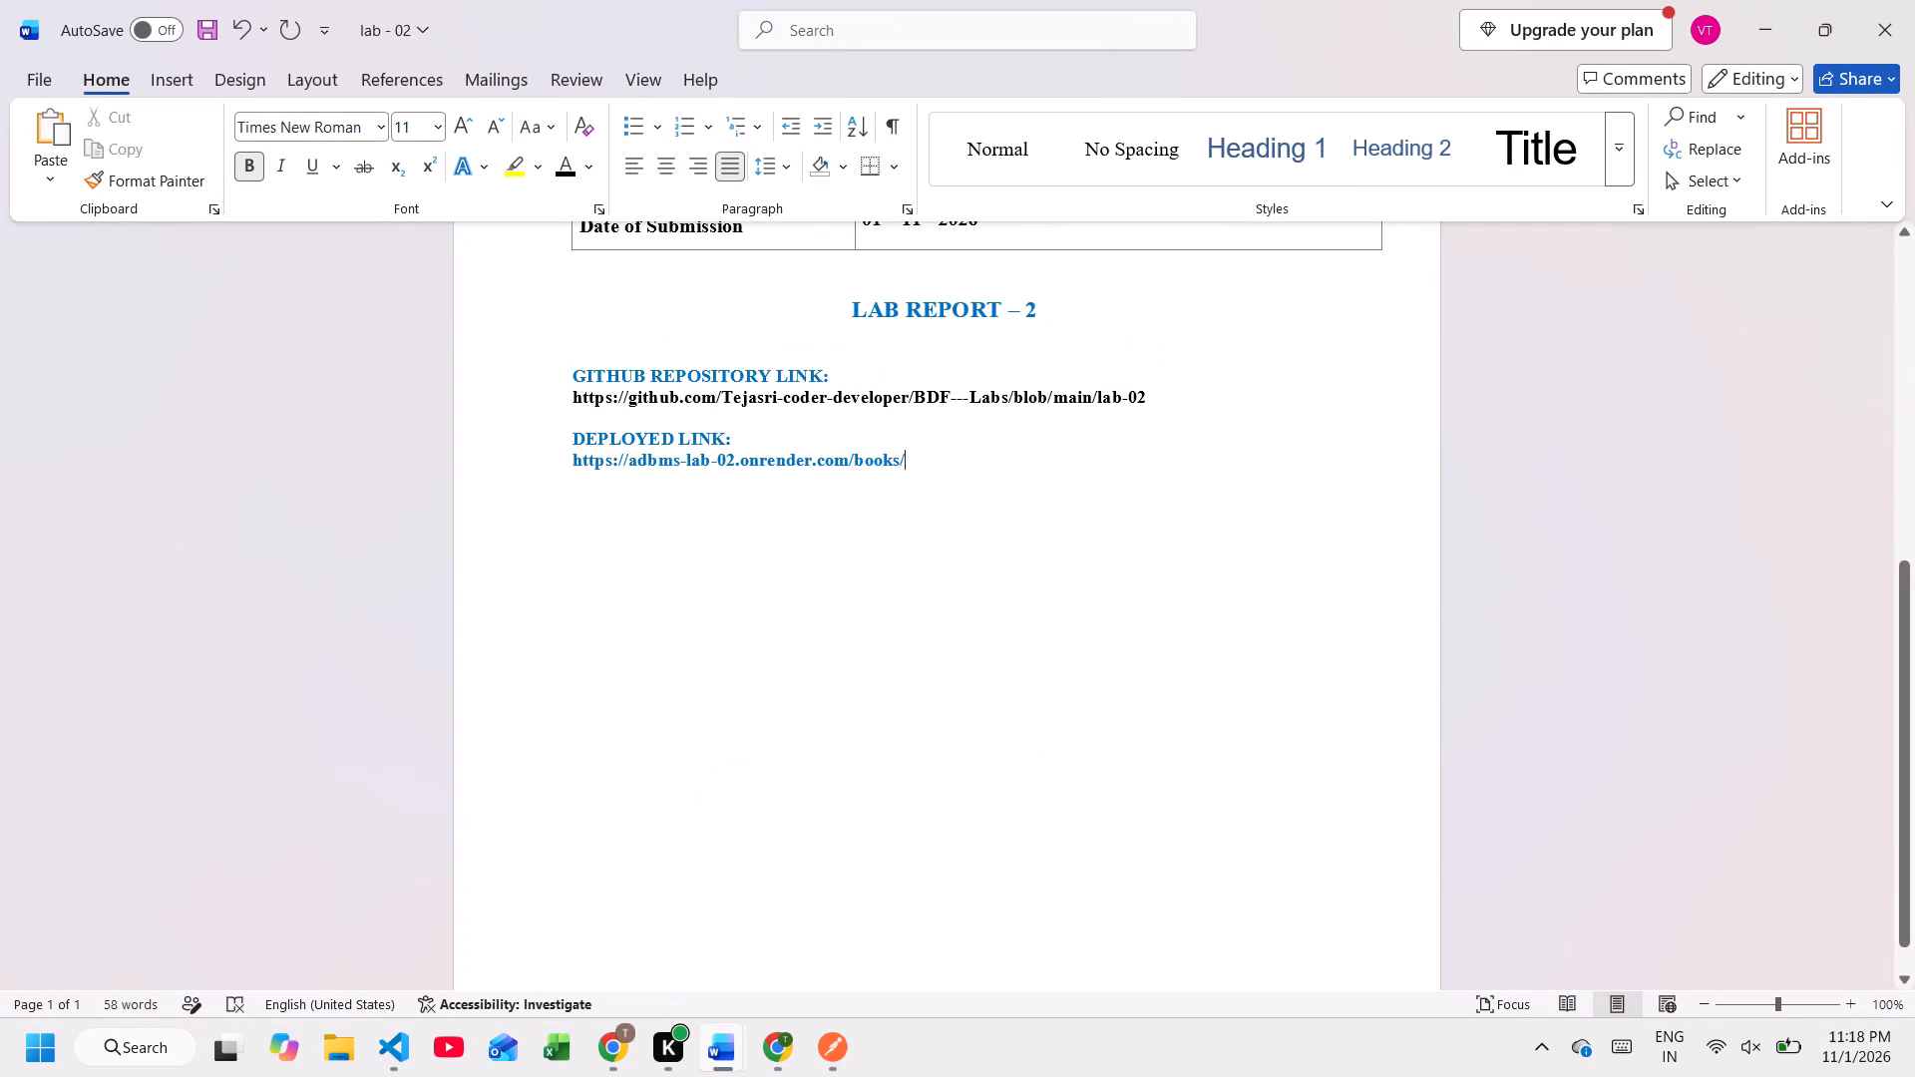
{"action": "left_click_drag", "start_coordinate": [897, 459], "coordinate": [569, 486]}
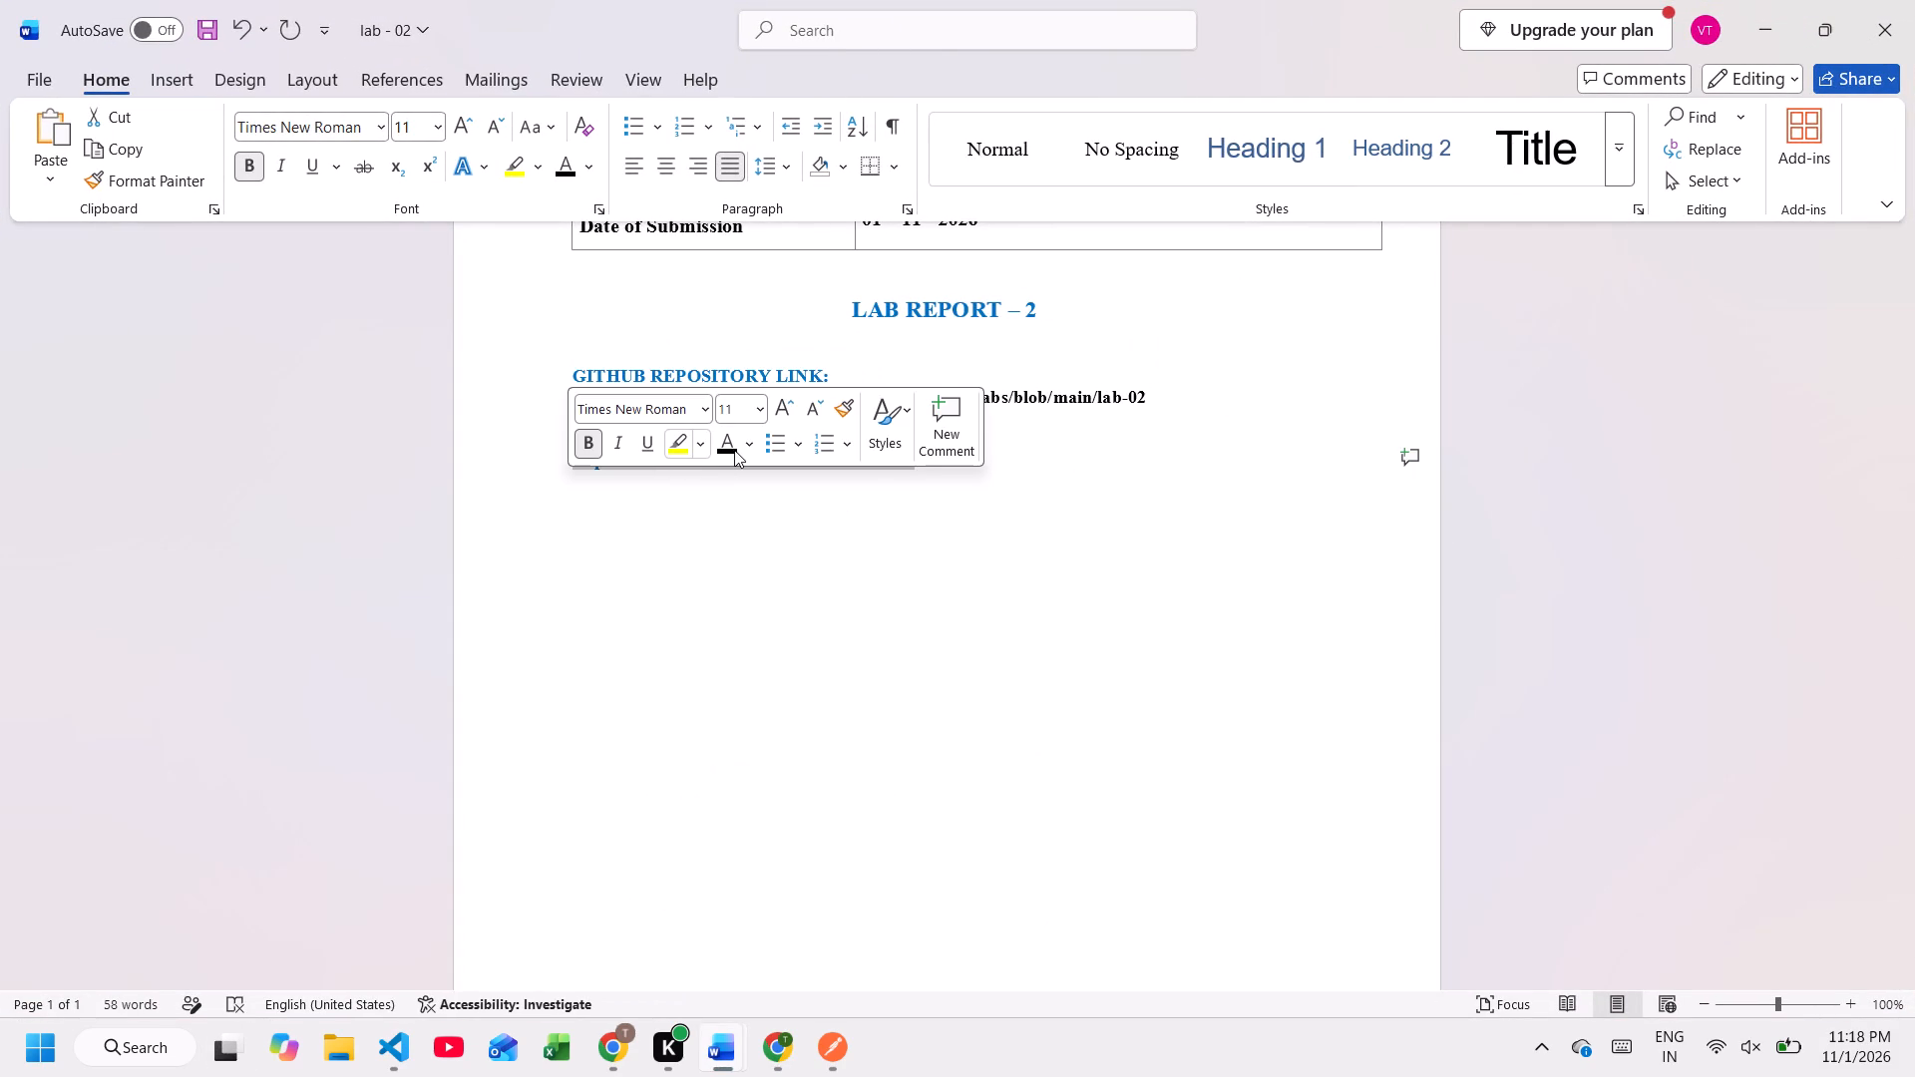
{"action": "left_click", "coordinate": [734, 450]}
{"action": "left_click", "coordinate": [675, 499]}
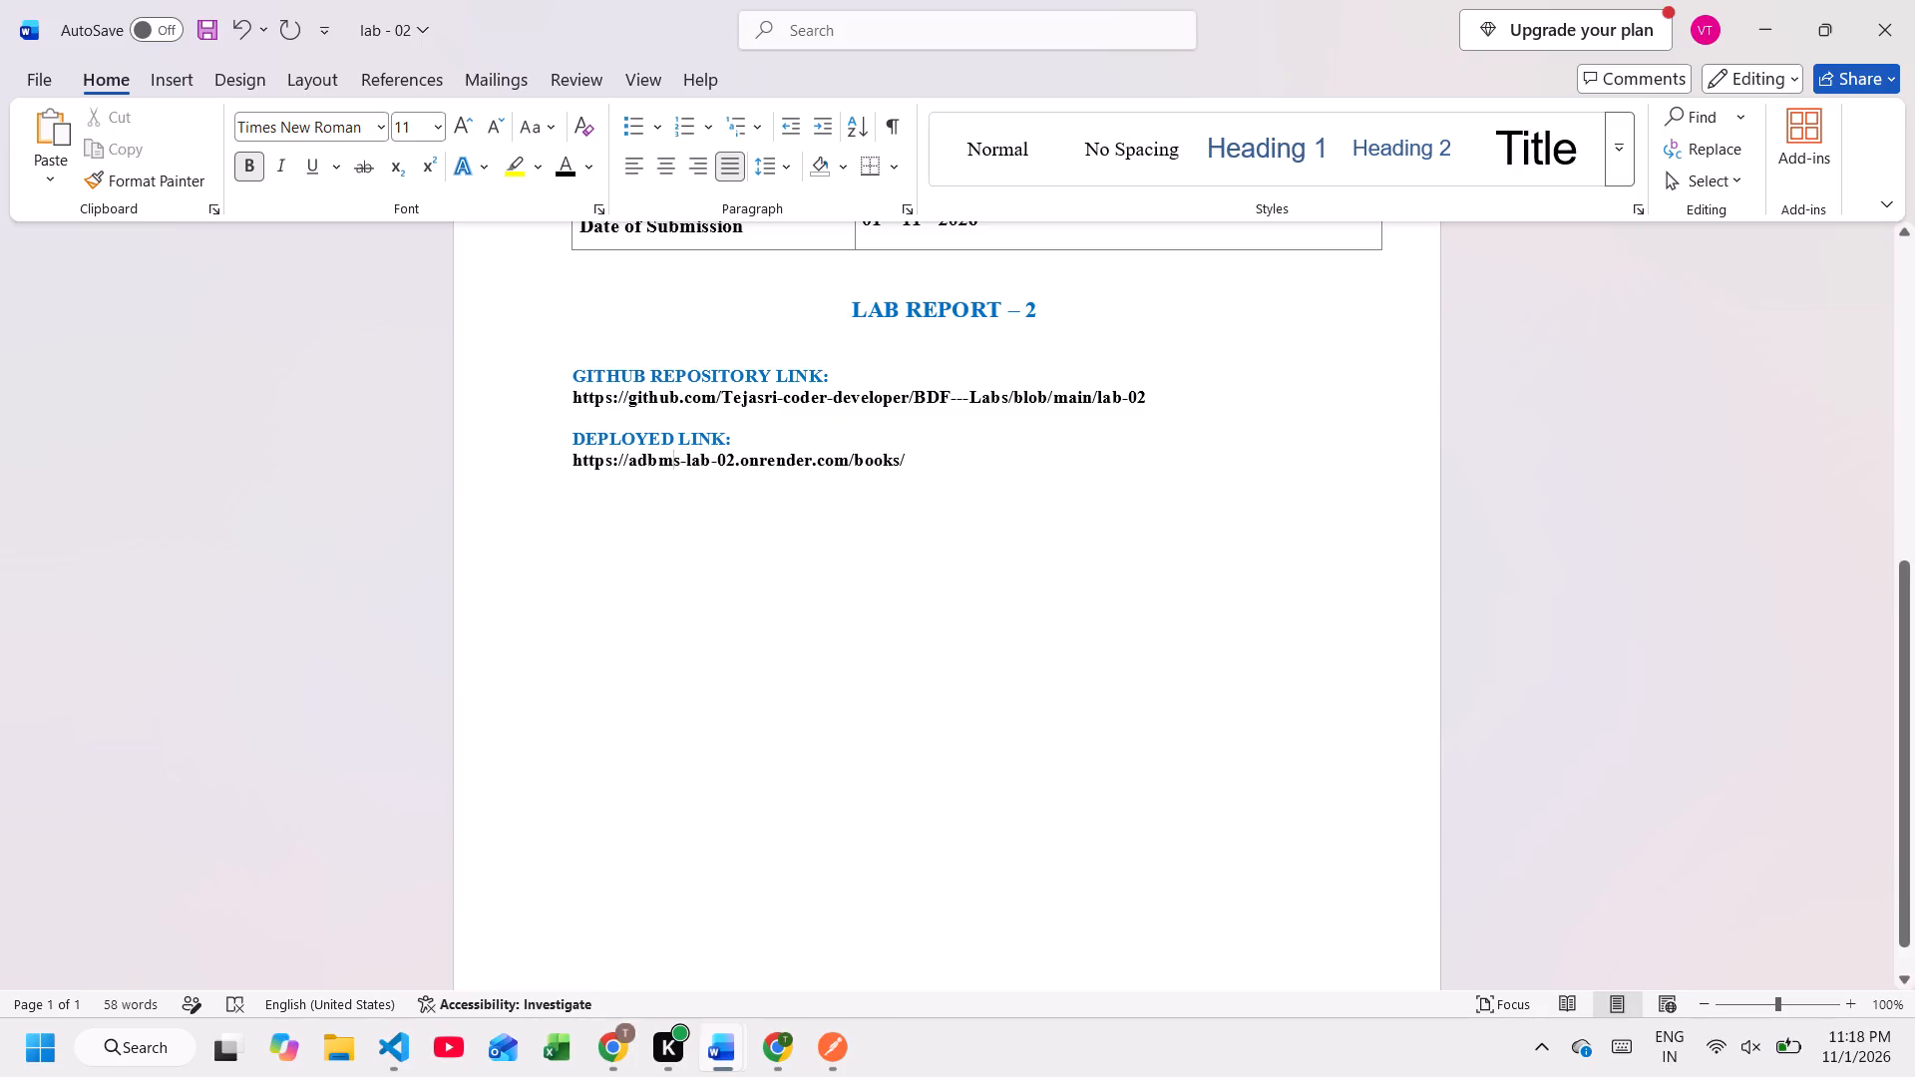
Save the lab - 02 document.
{"action": "key", "text": "ctrl+s"}
Save the lab - 02 document as a PDF named lab - 02 in the BDF labs folder.
{"action": "left_click", "coordinate": [50, 83]}
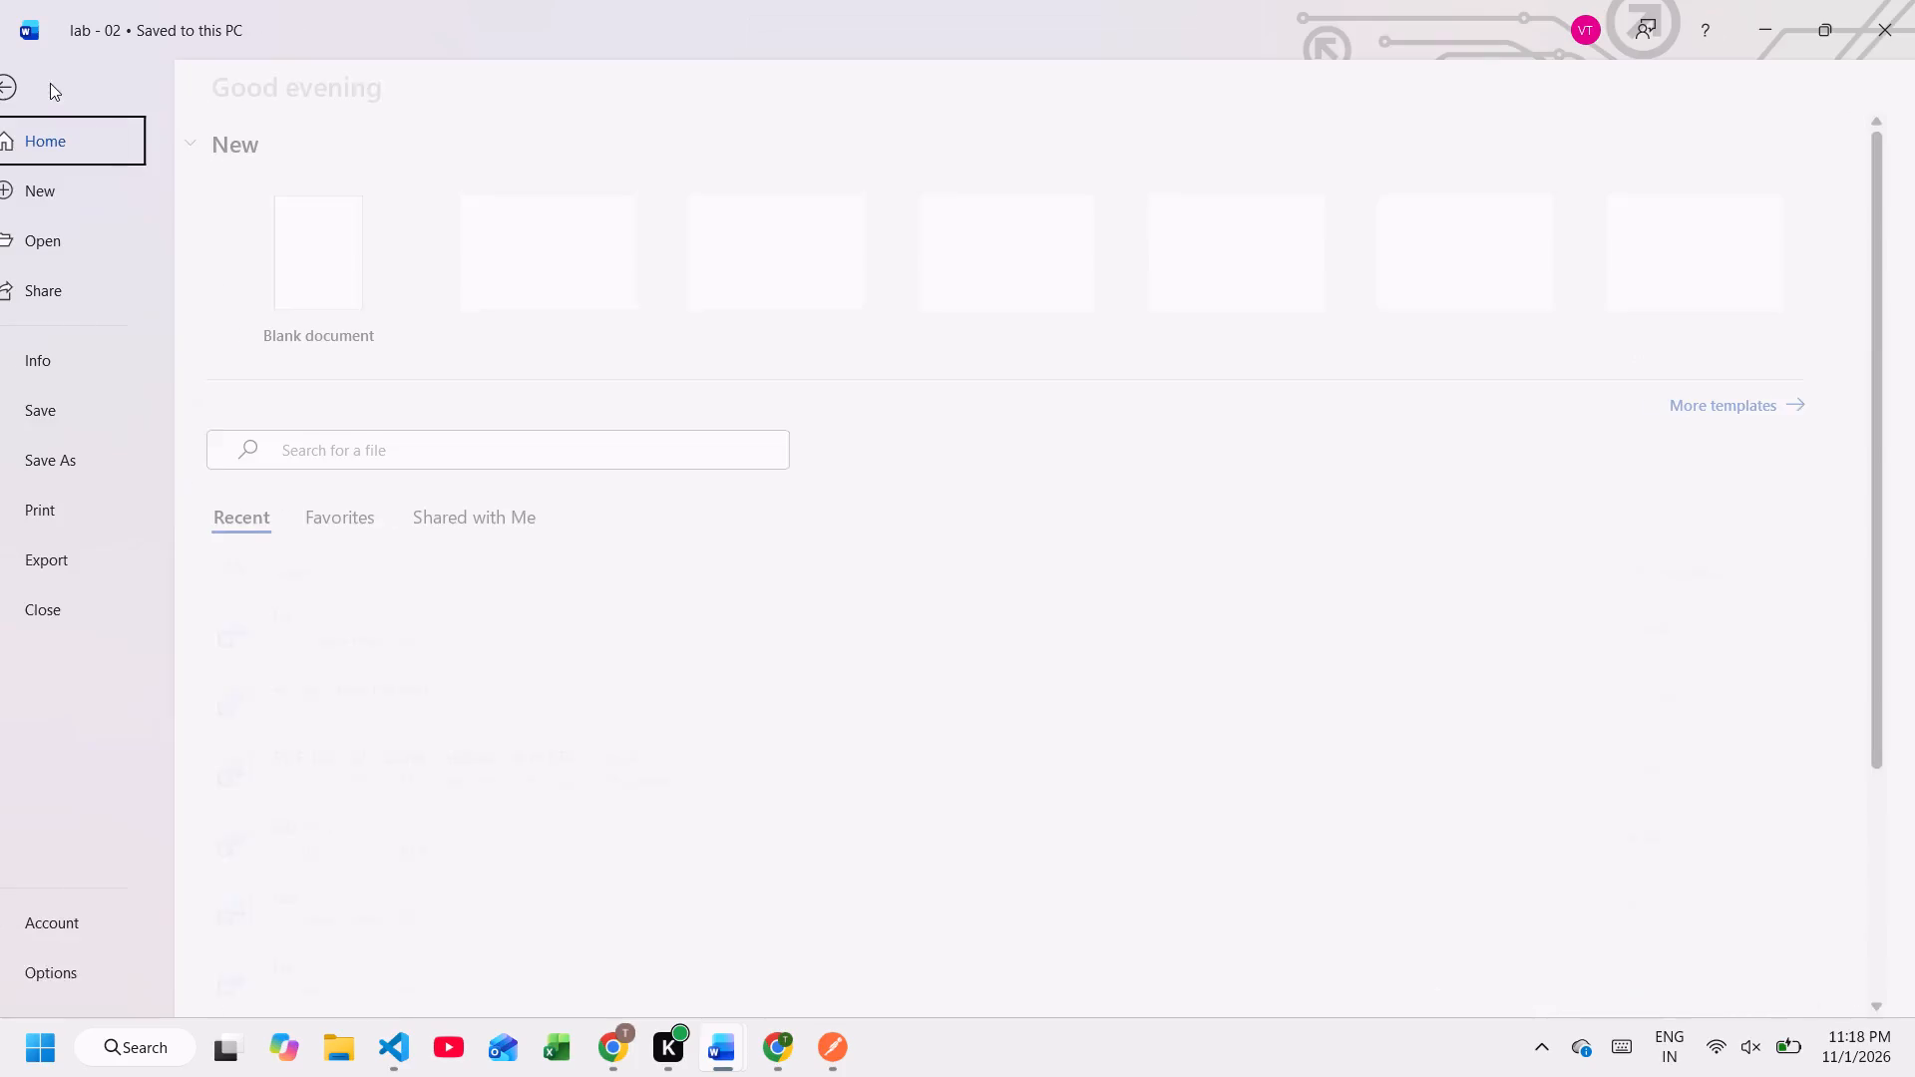
{"action": "left_click", "coordinate": [50, 448]}
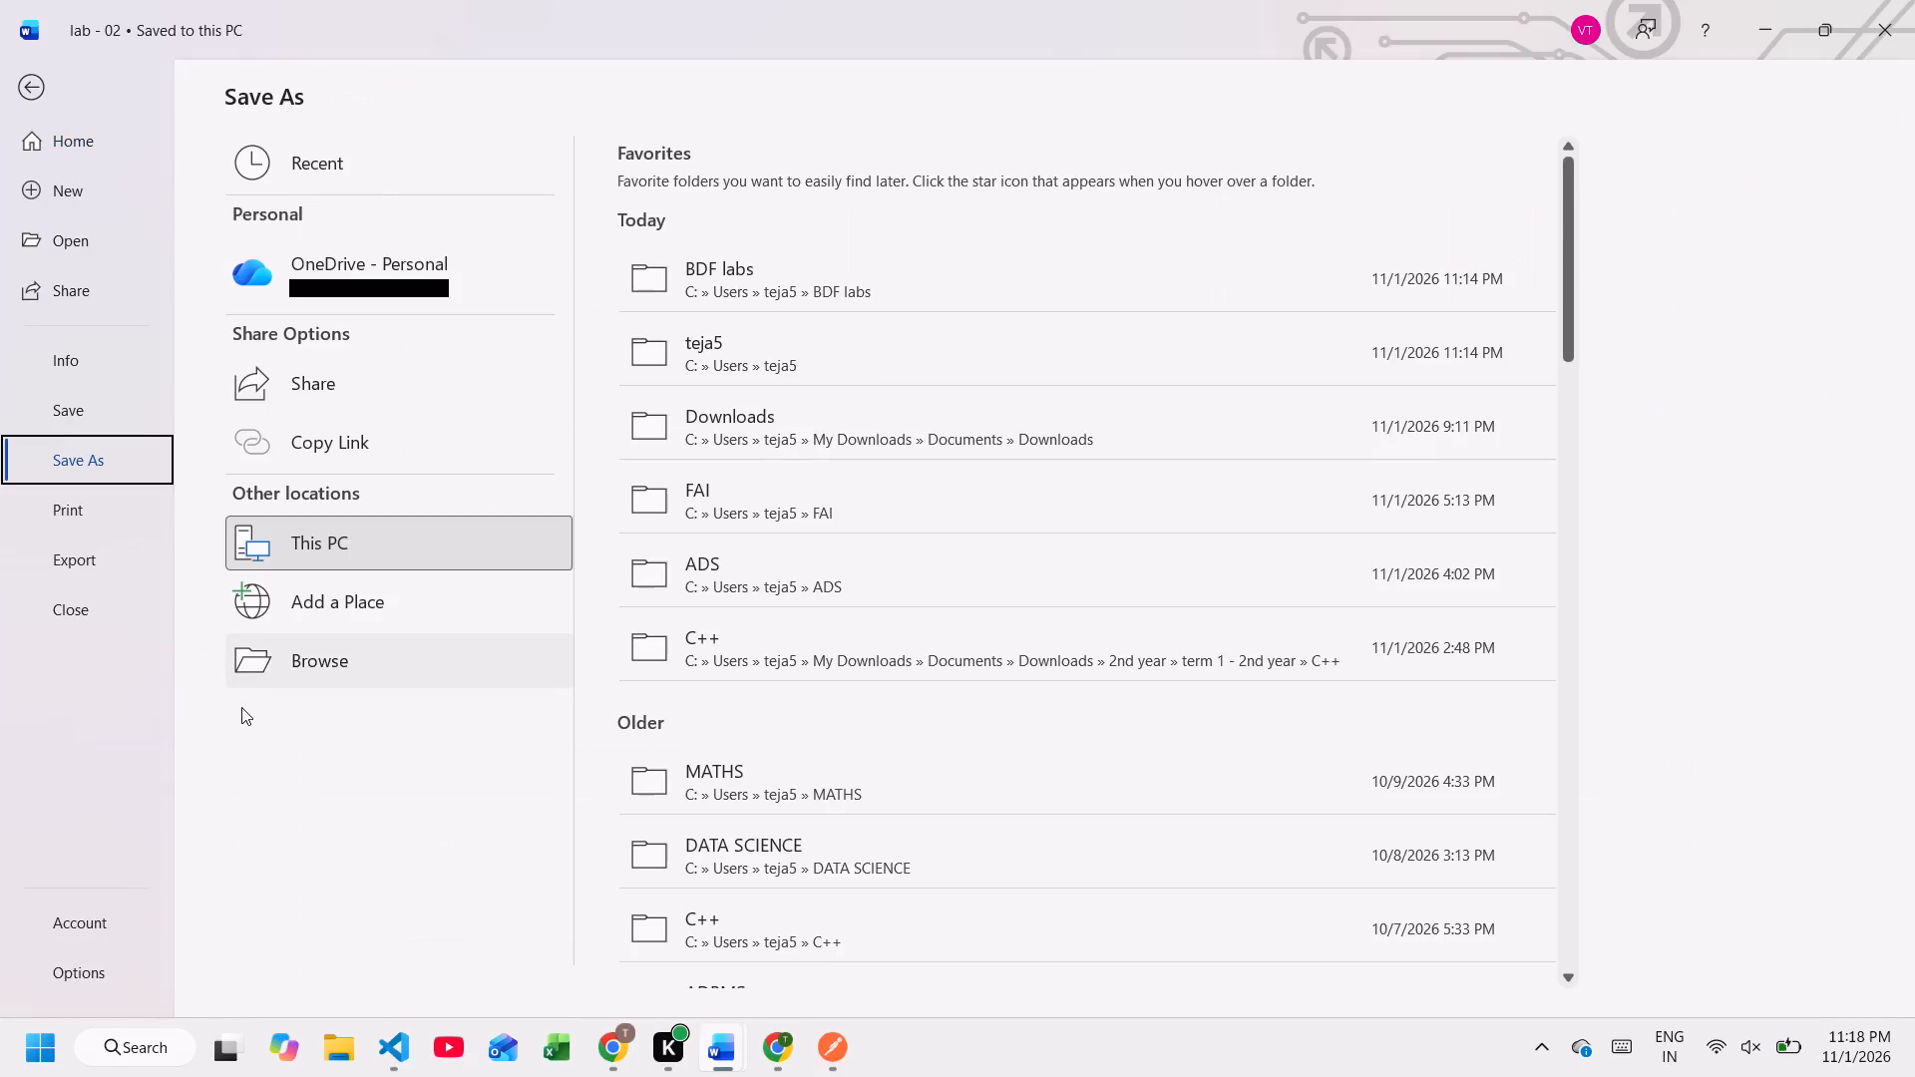
{"action": "left_click_drag", "start_coordinate": [245, 689], "coordinate": [261, 657]}
{"action": "left_click", "coordinate": [261, 657]}
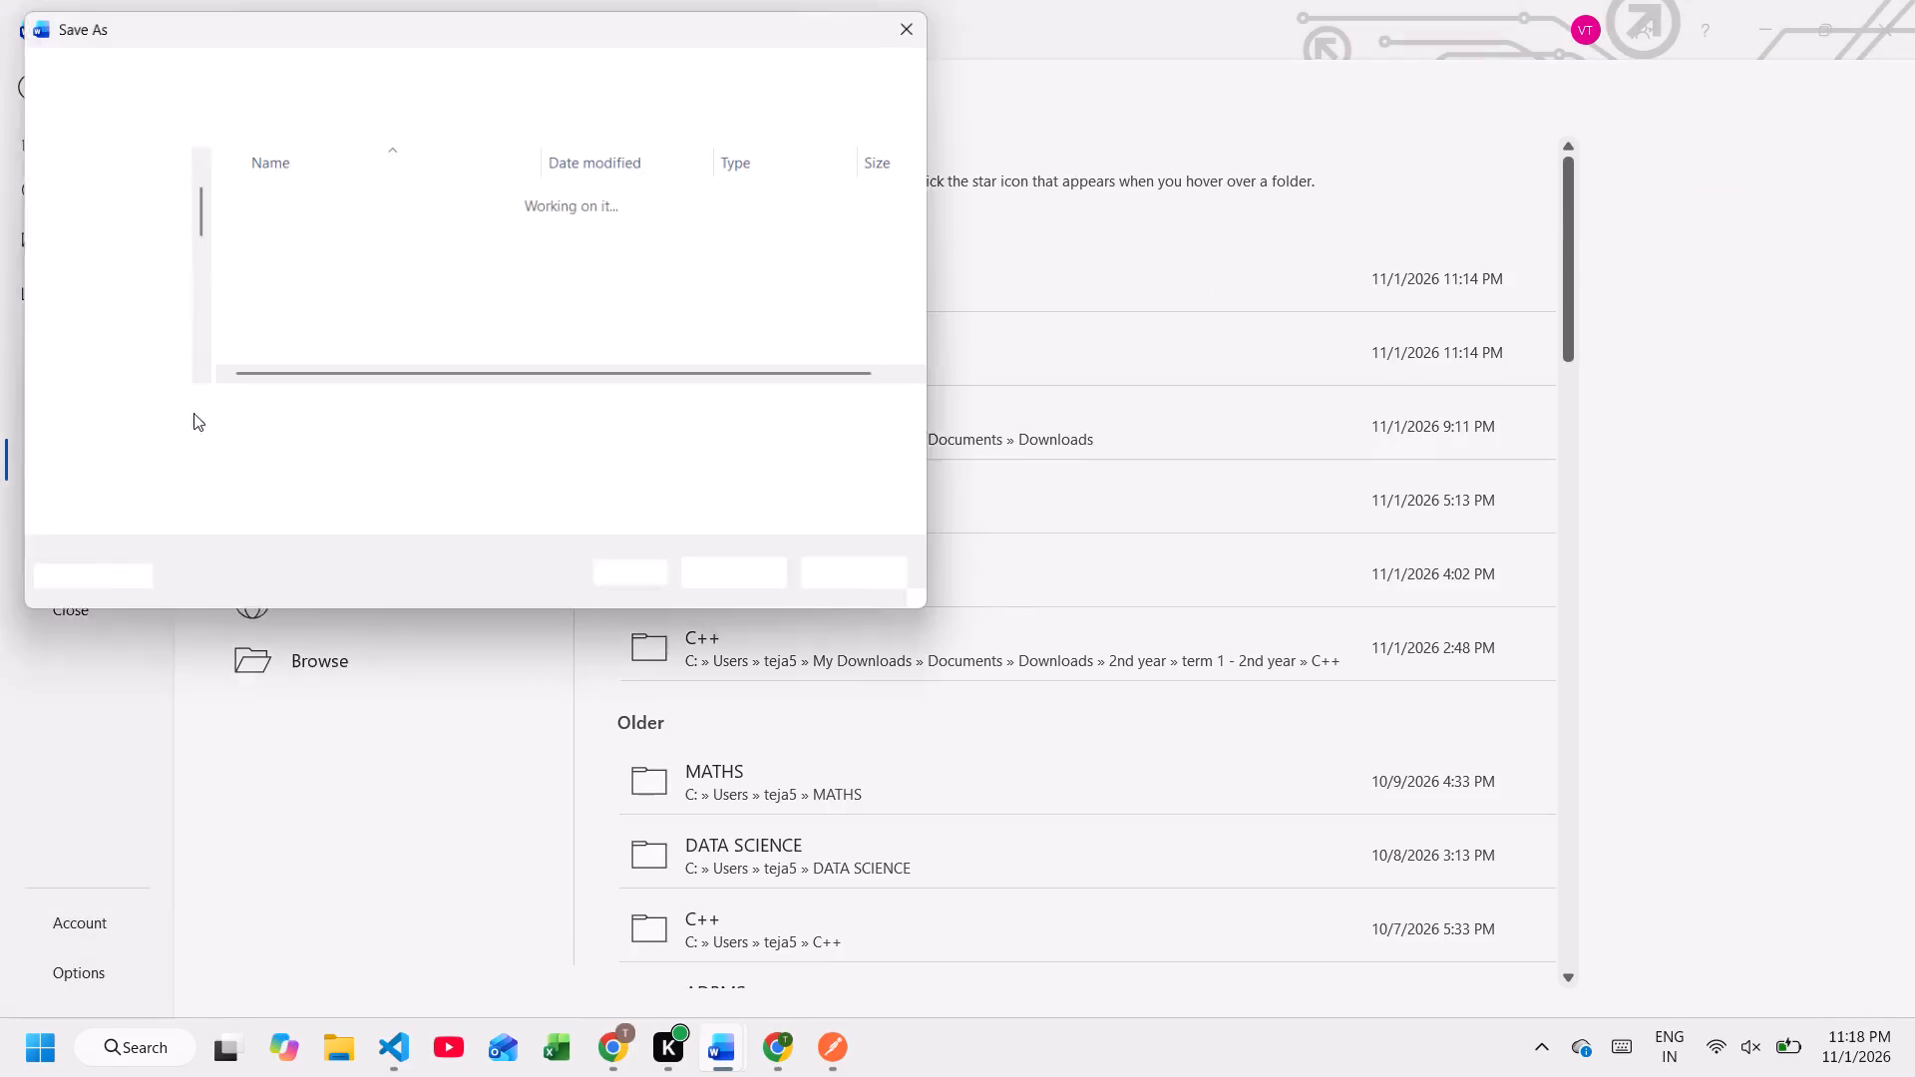
{"action": "scroll", "coordinate": [95, 109], "scroll_direction": "up", "scroll_amount": 1}
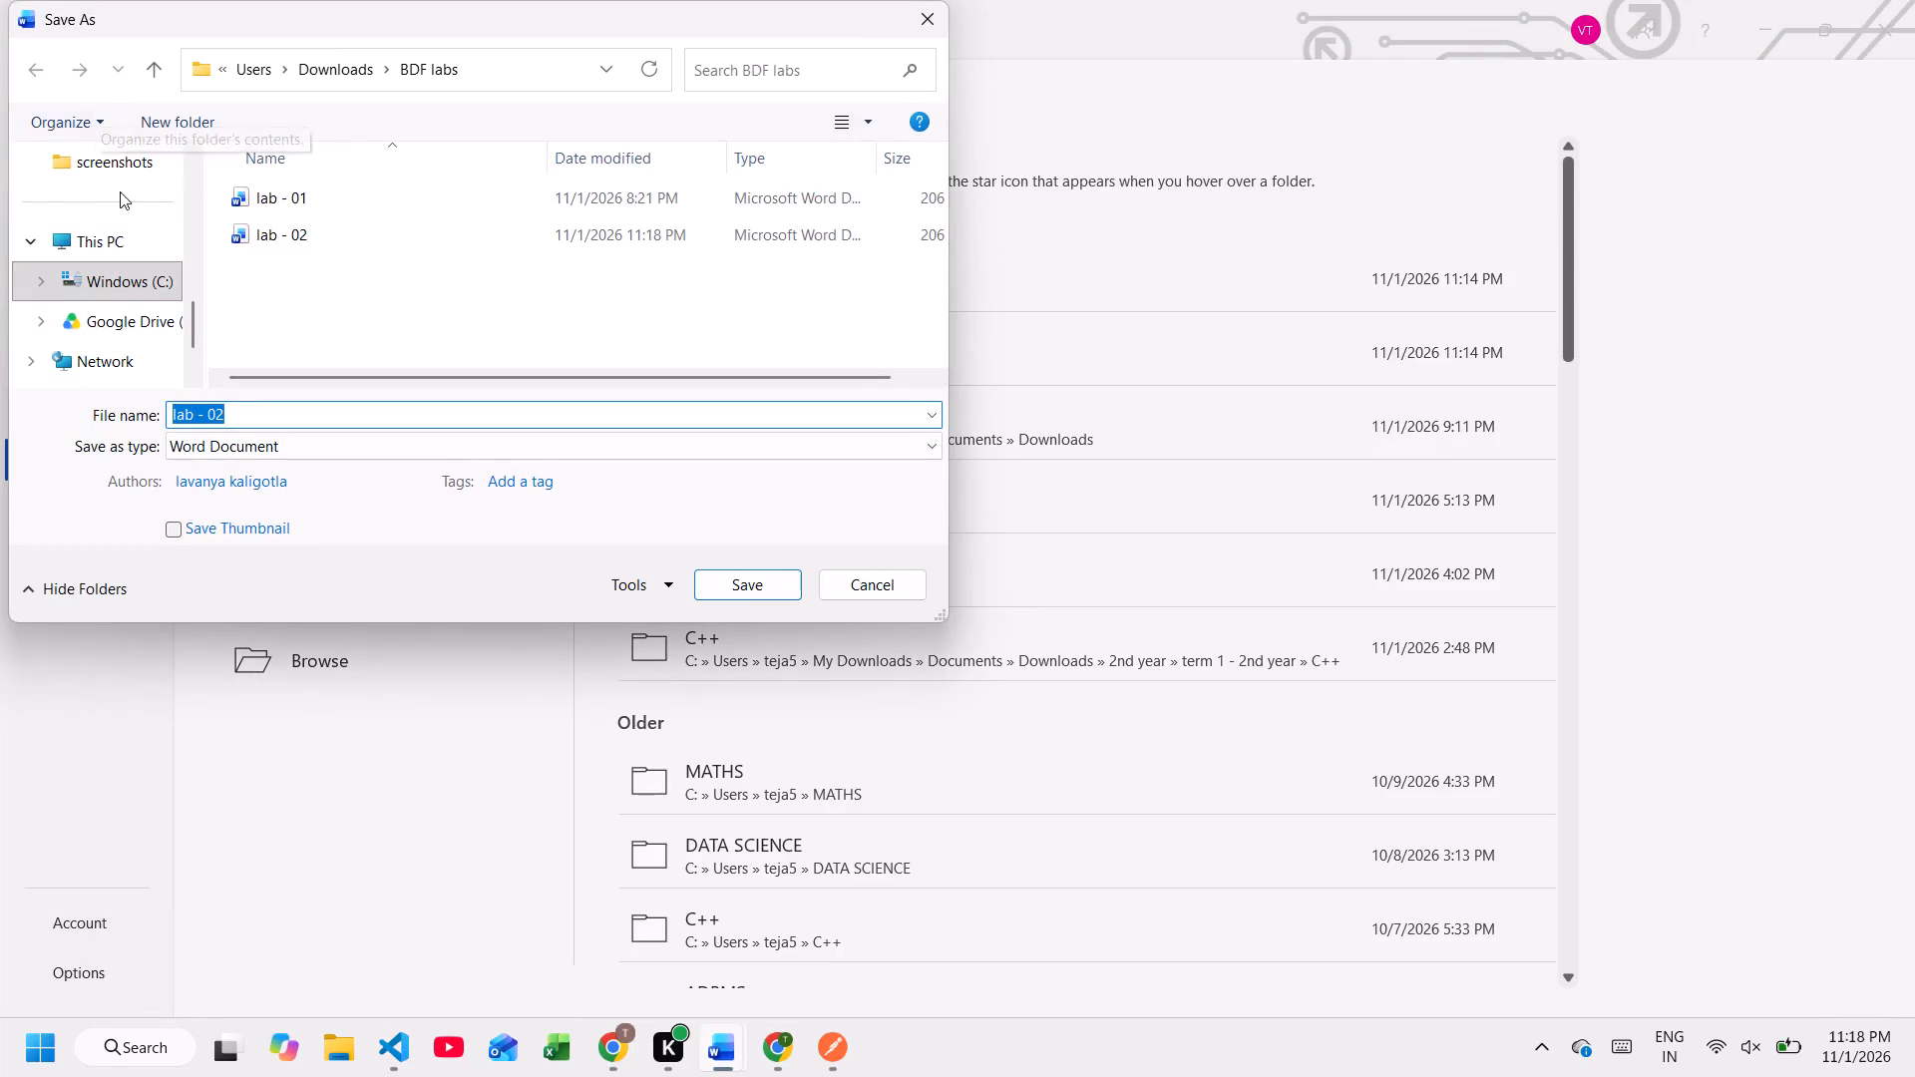
{"action": "scroll", "coordinate": [120, 191], "scroll_direction": "up", "scroll_amount": 2}
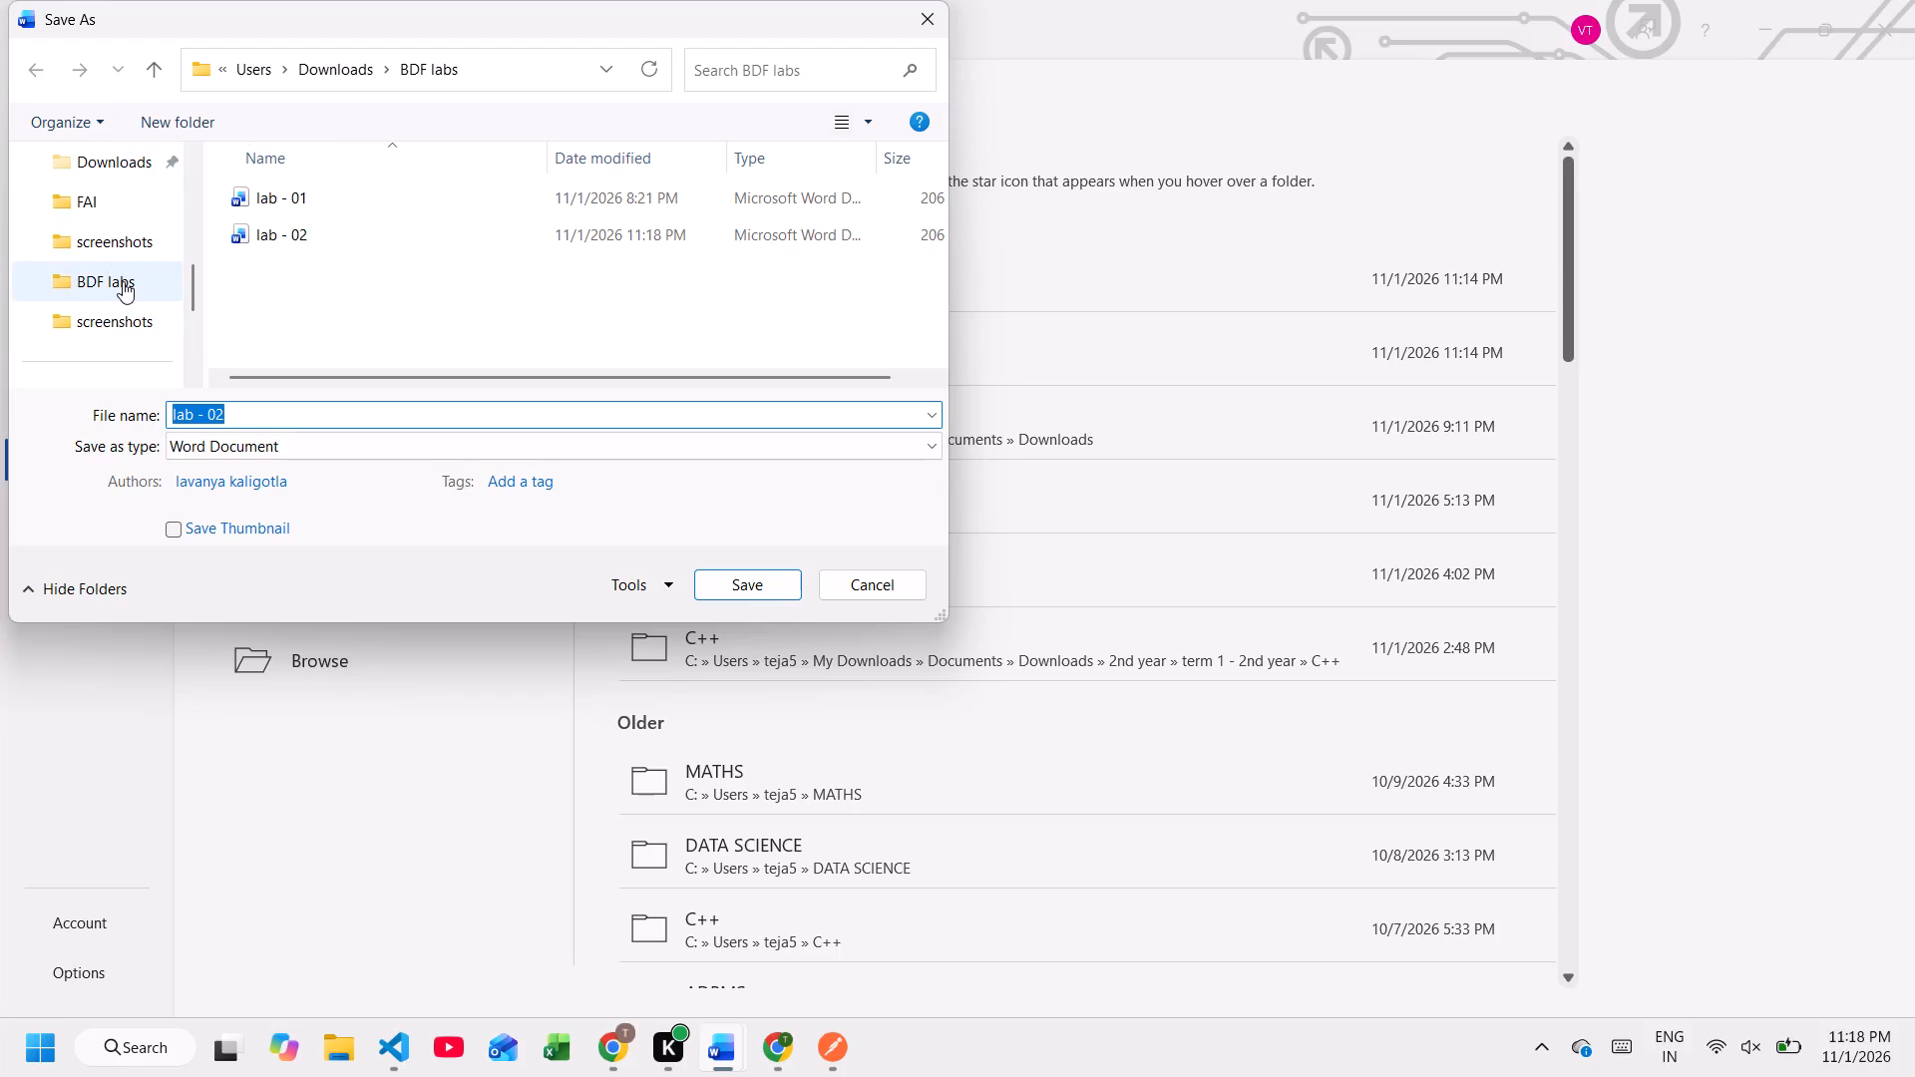
{"action": "left_click", "coordinate": [123, 281]}
{"action": "double_click", "coordinate": [123, 281]}
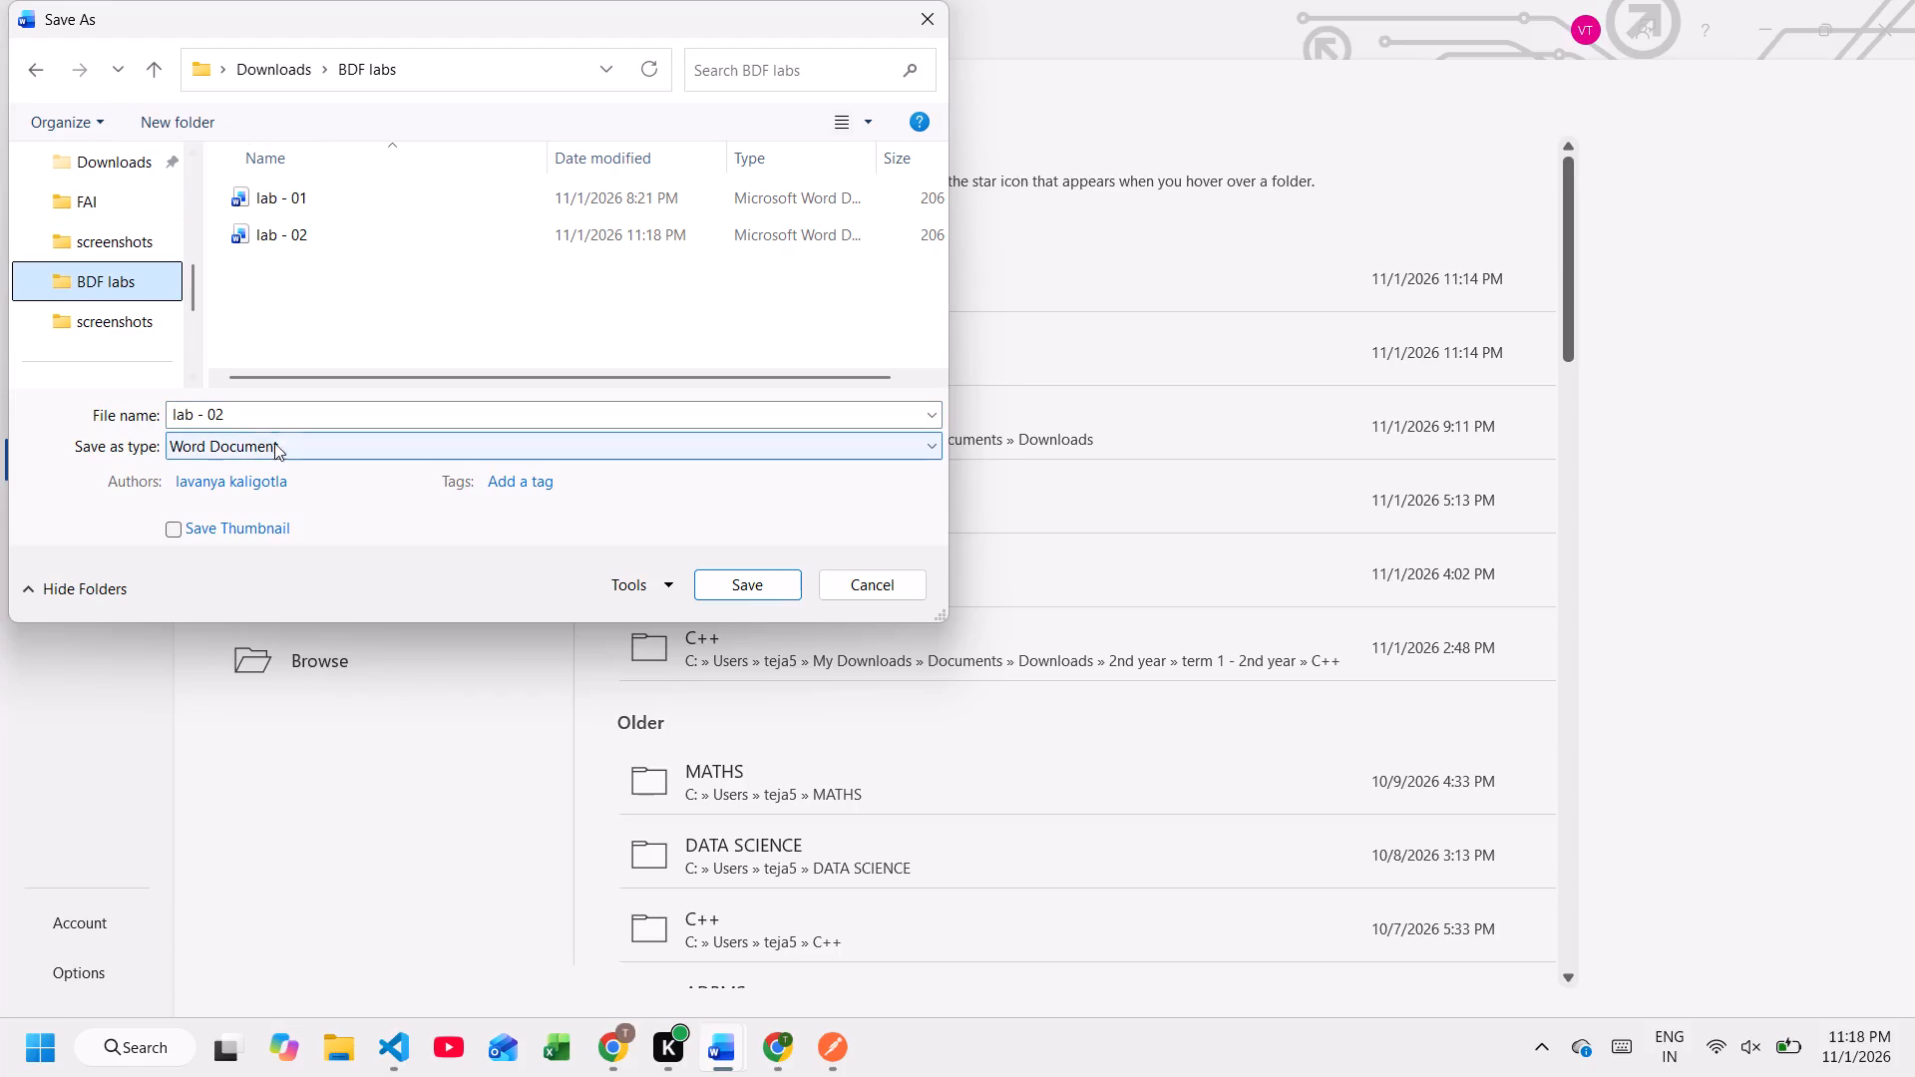
{"action": "left_click", "coordinate": [295, 443]}
{"action": "left_click", "coordinate": [248, 583]}
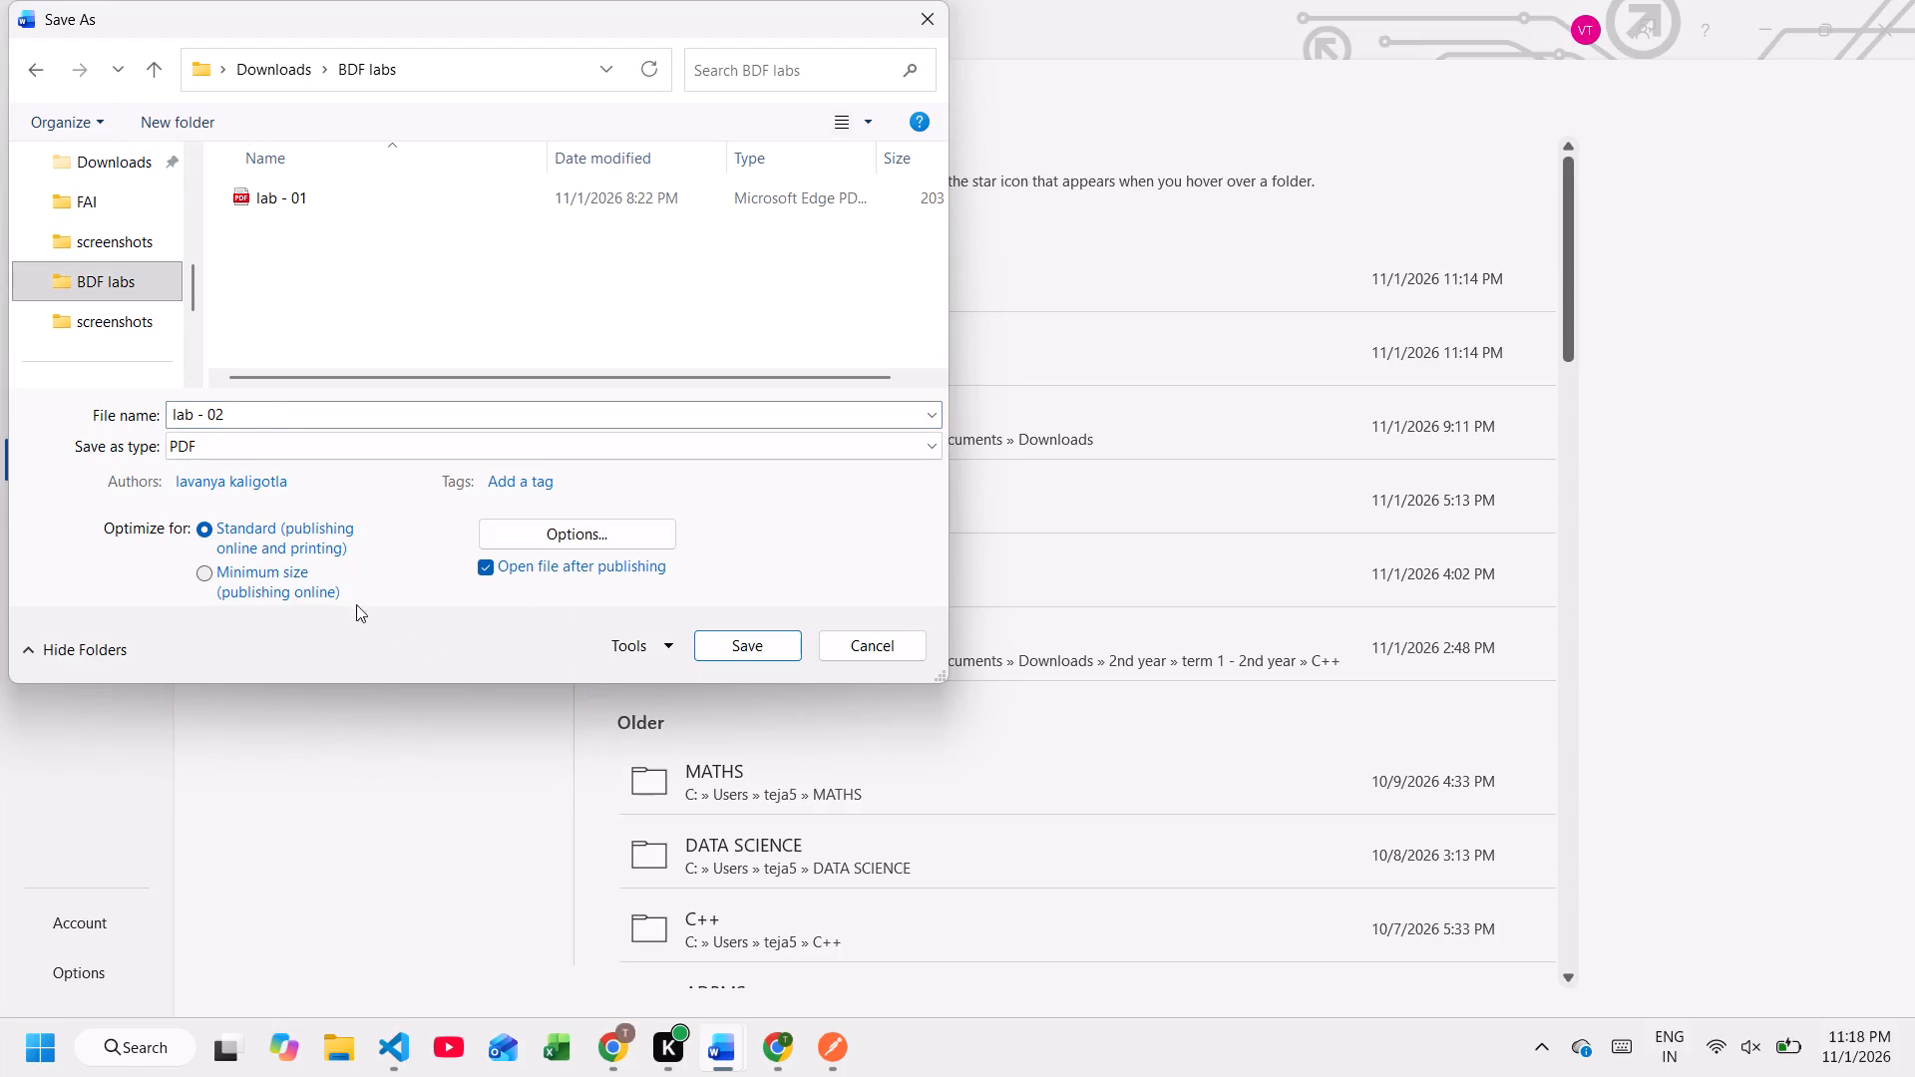
{"action": "left_click", "coordinate": [739, 654]}
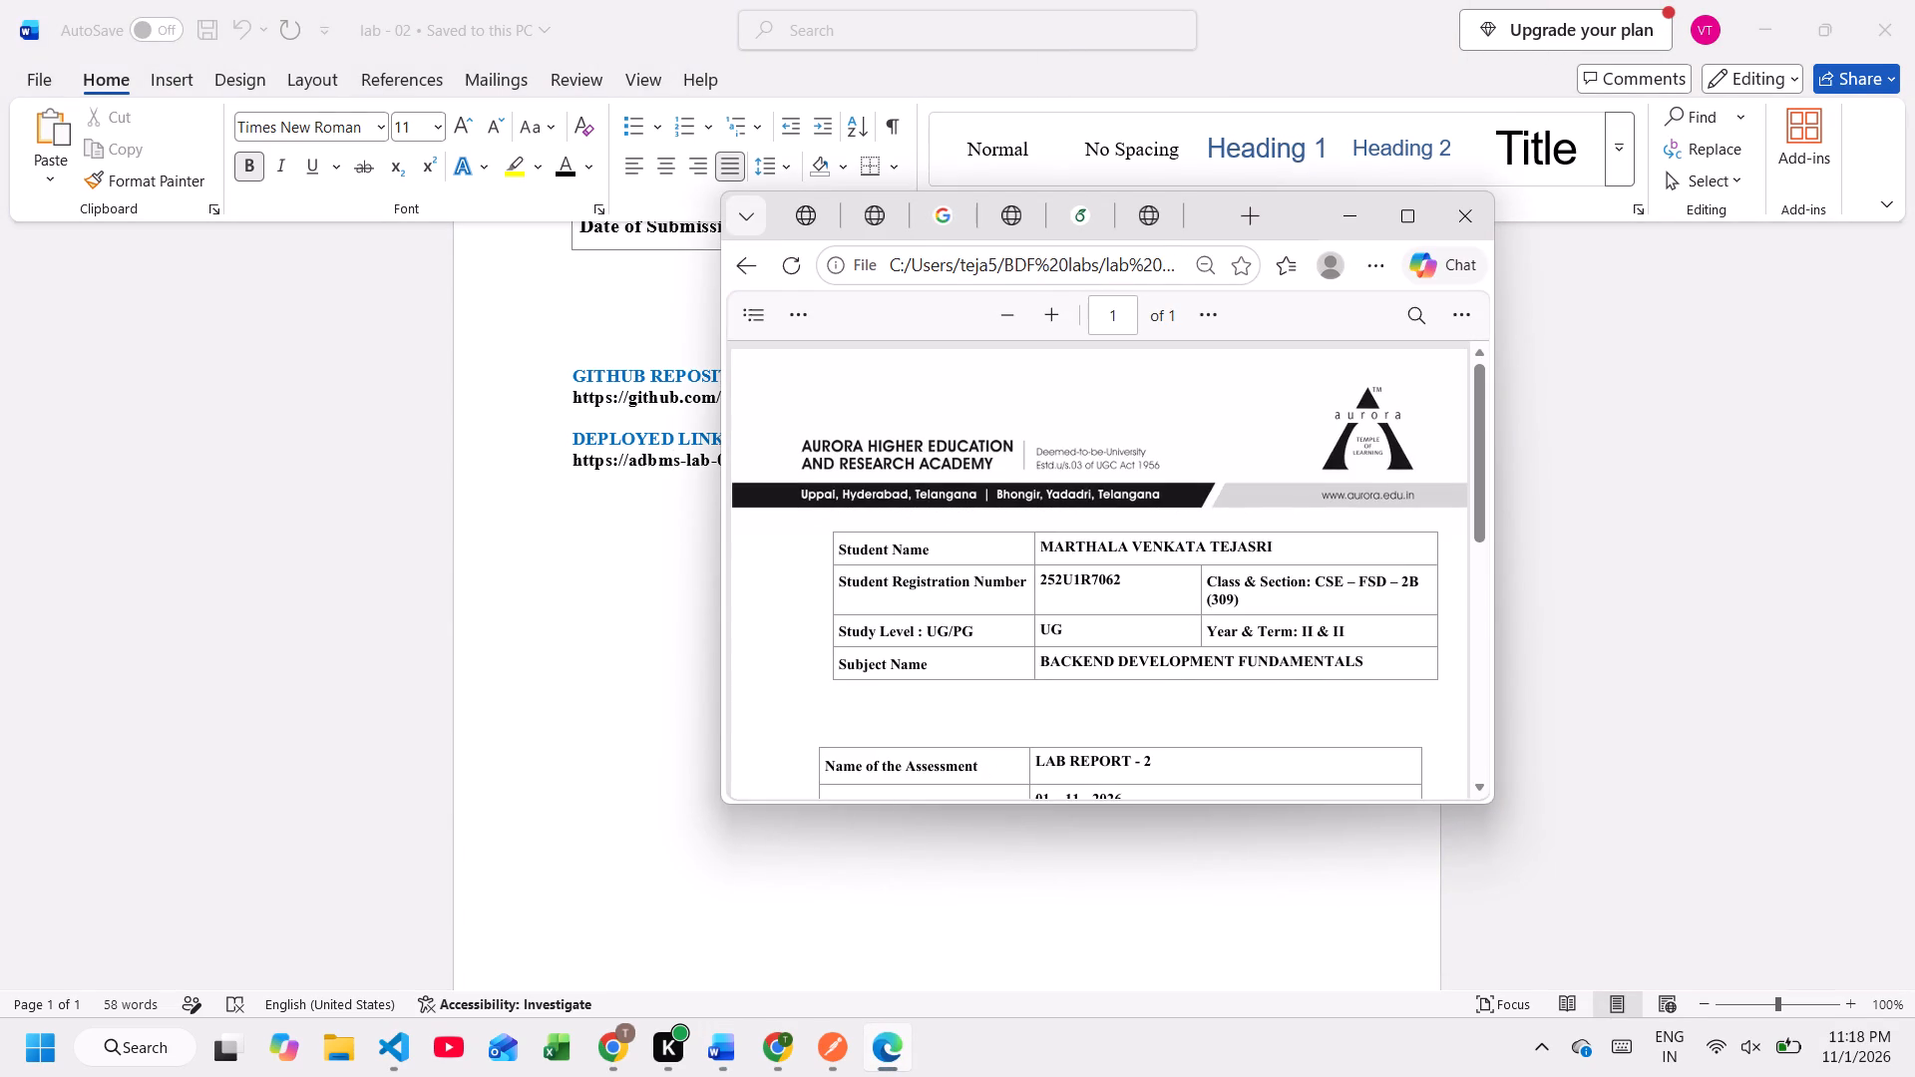
Review the published lab - 02 PDF down to its links and open the GitHub repository link to check it.
{"action": "scroll", "coordinate": [908, 563], "scroll_direction": "down", "scroll_amount": 1}
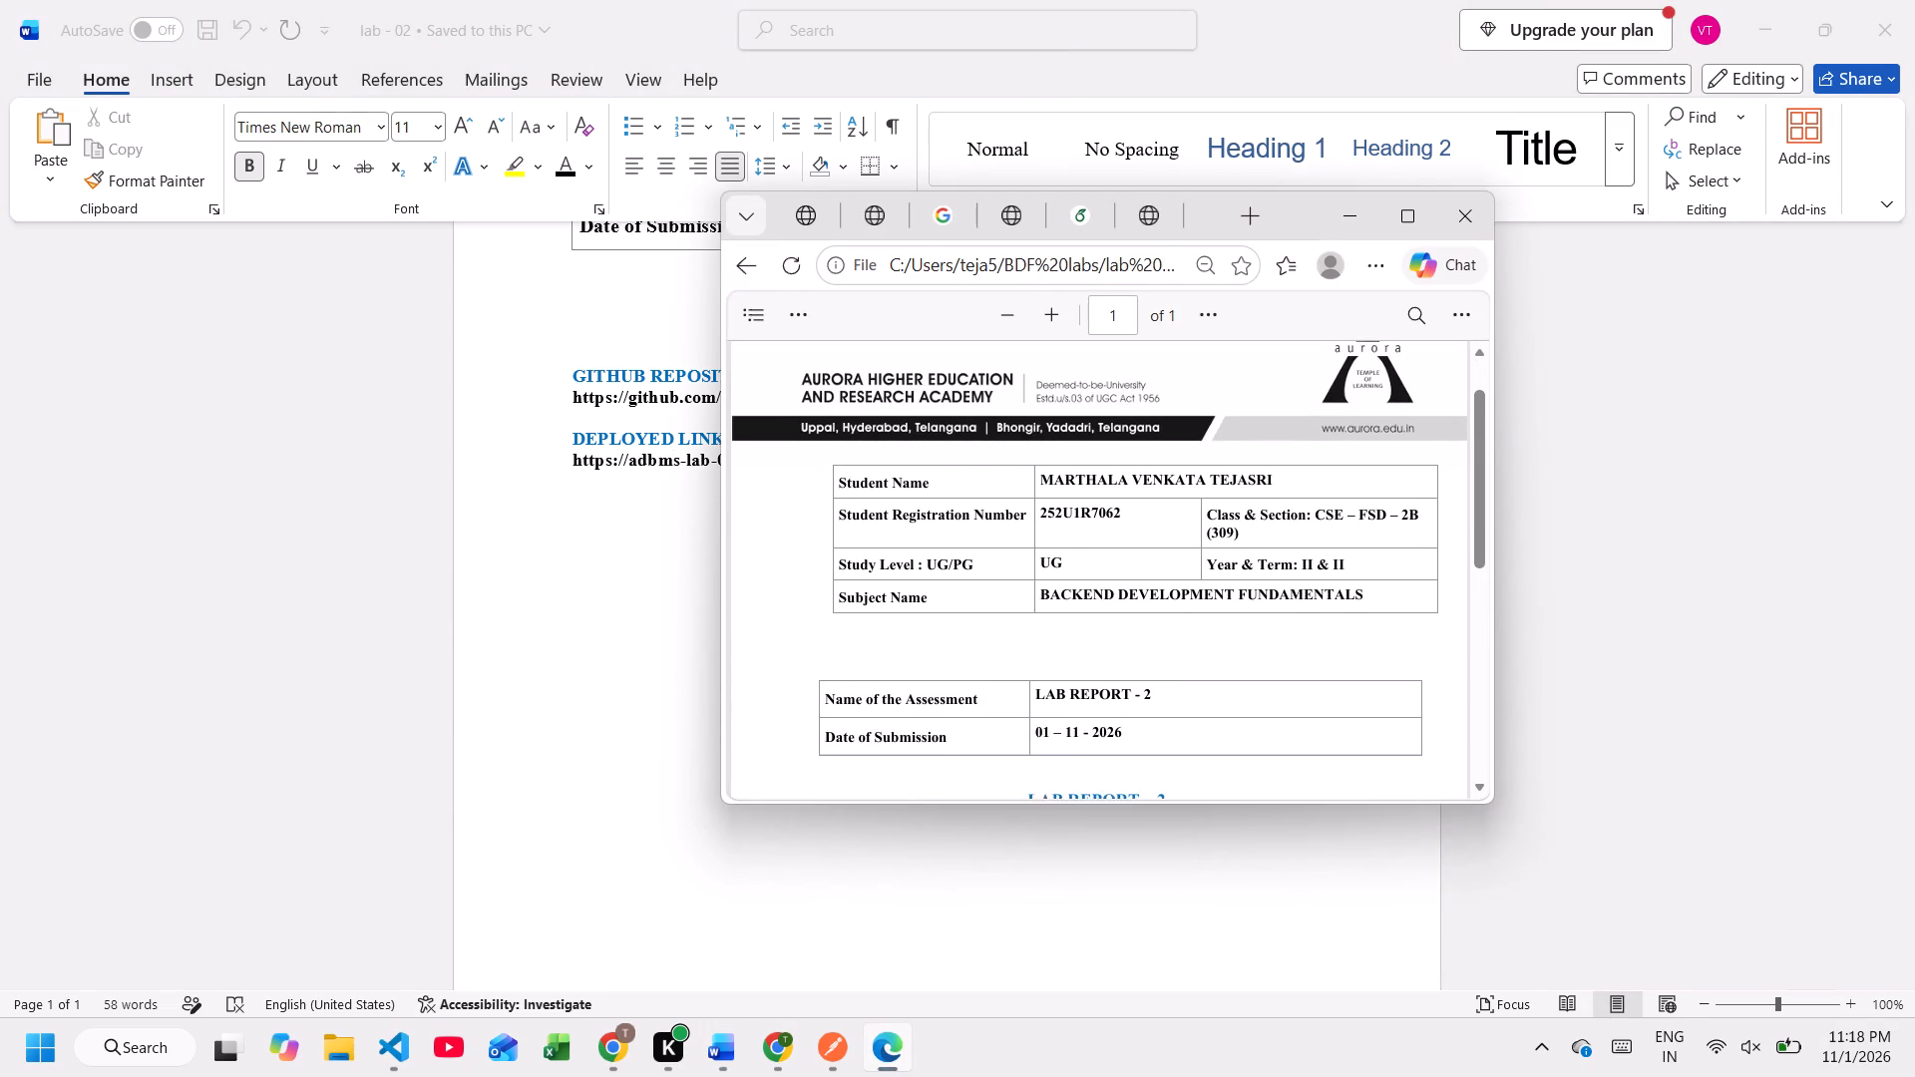
{"action": "scroll", "coordinate": [908, 563], "scroll_direction": "down", "scroll_amount": 2}
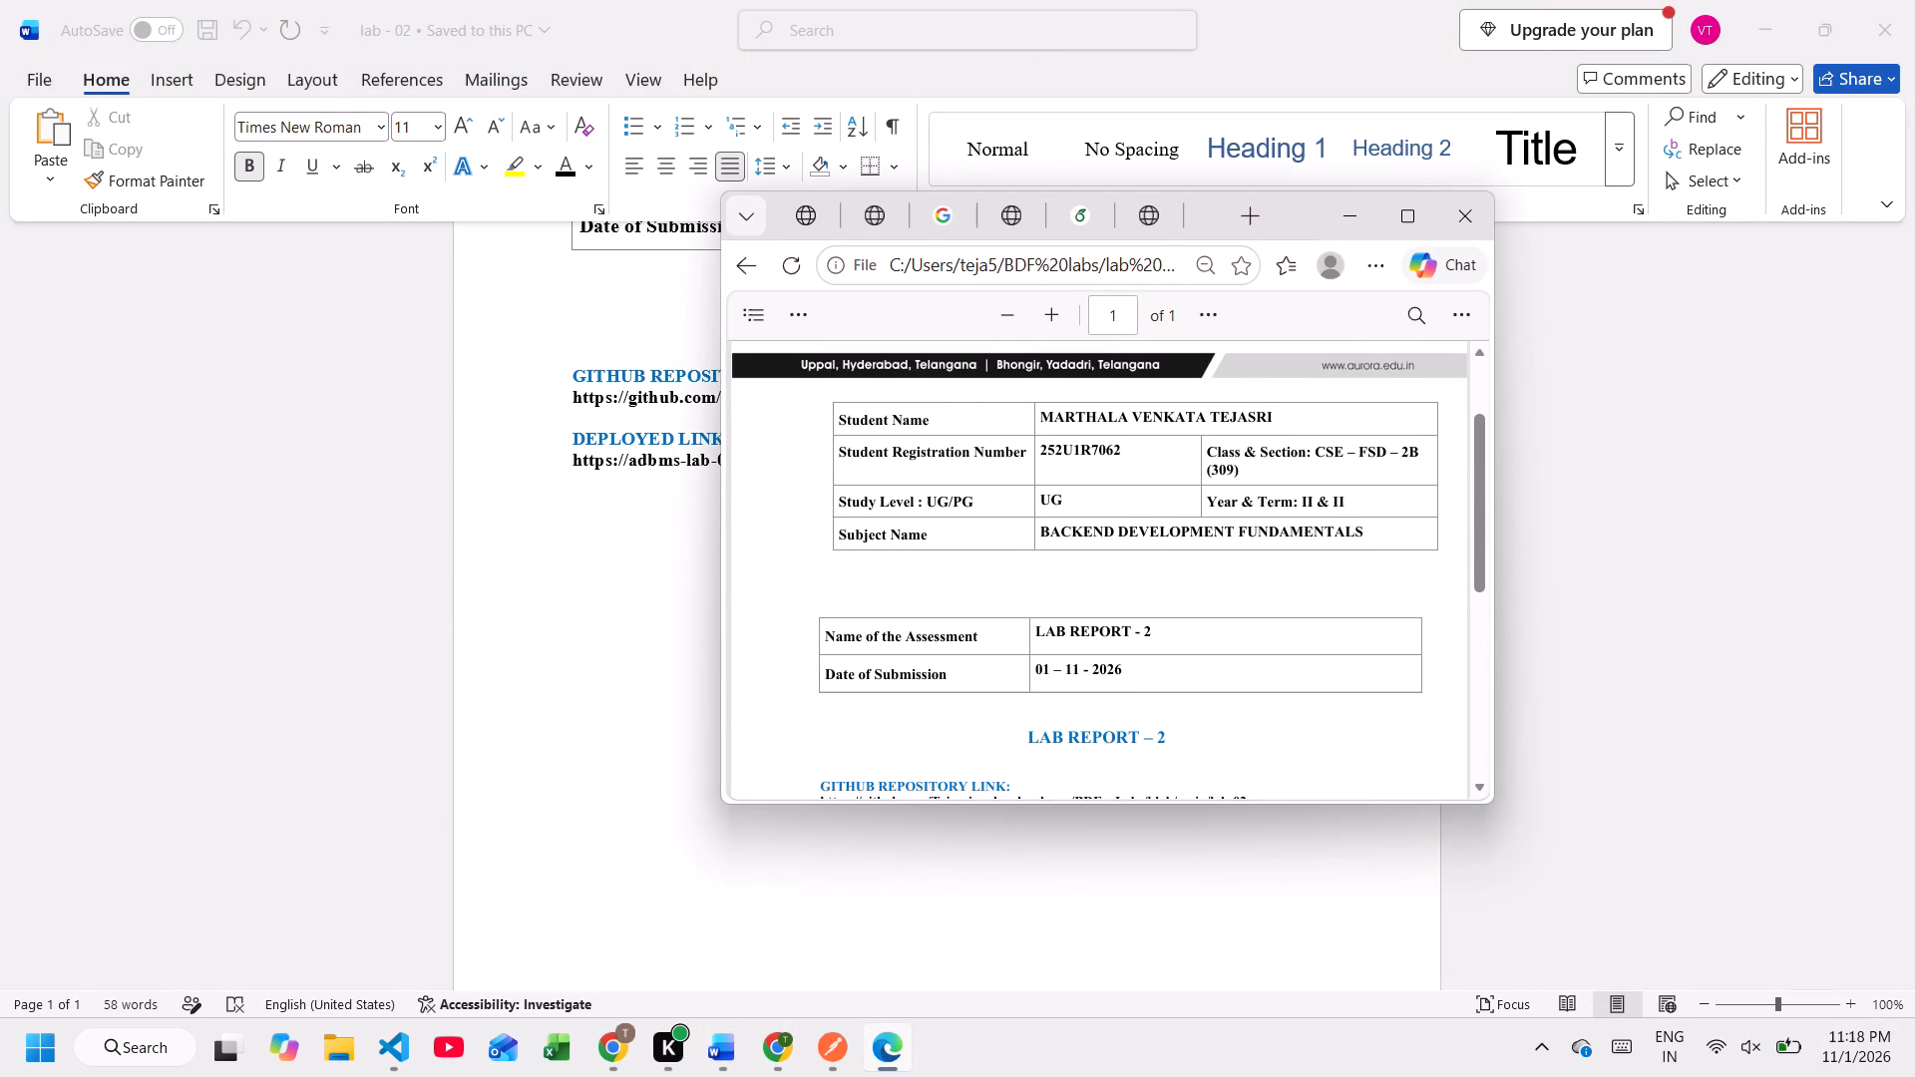
{"action": "scroll", "coordinate": [908, 563], "scroll_direction": "down", "scroll_amount": 2}
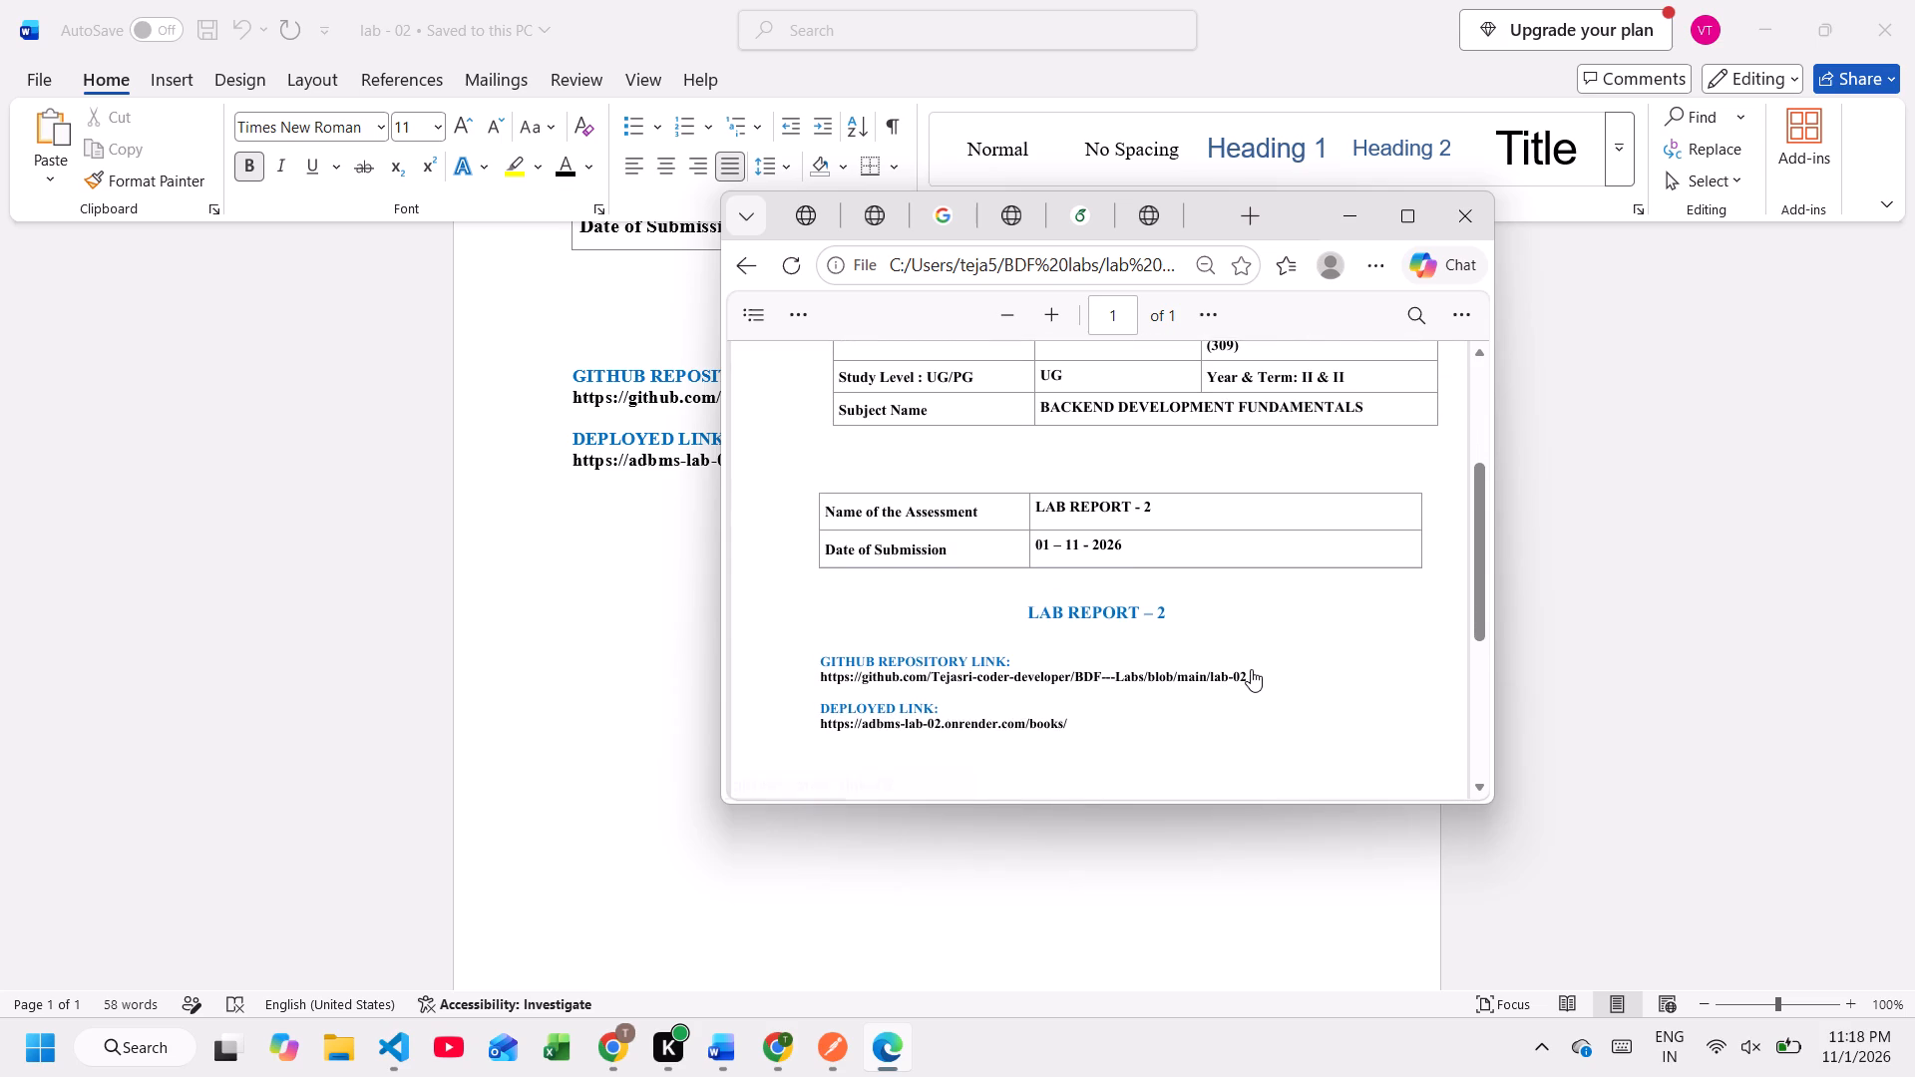
{"action": "left_click_drag", "start_coordinate": [1251, 669], "coordinate": [821, 673]}
{"action": "left_click_drag", "start_coordinate": [821, 673], "coordinate": [1057, 663]}
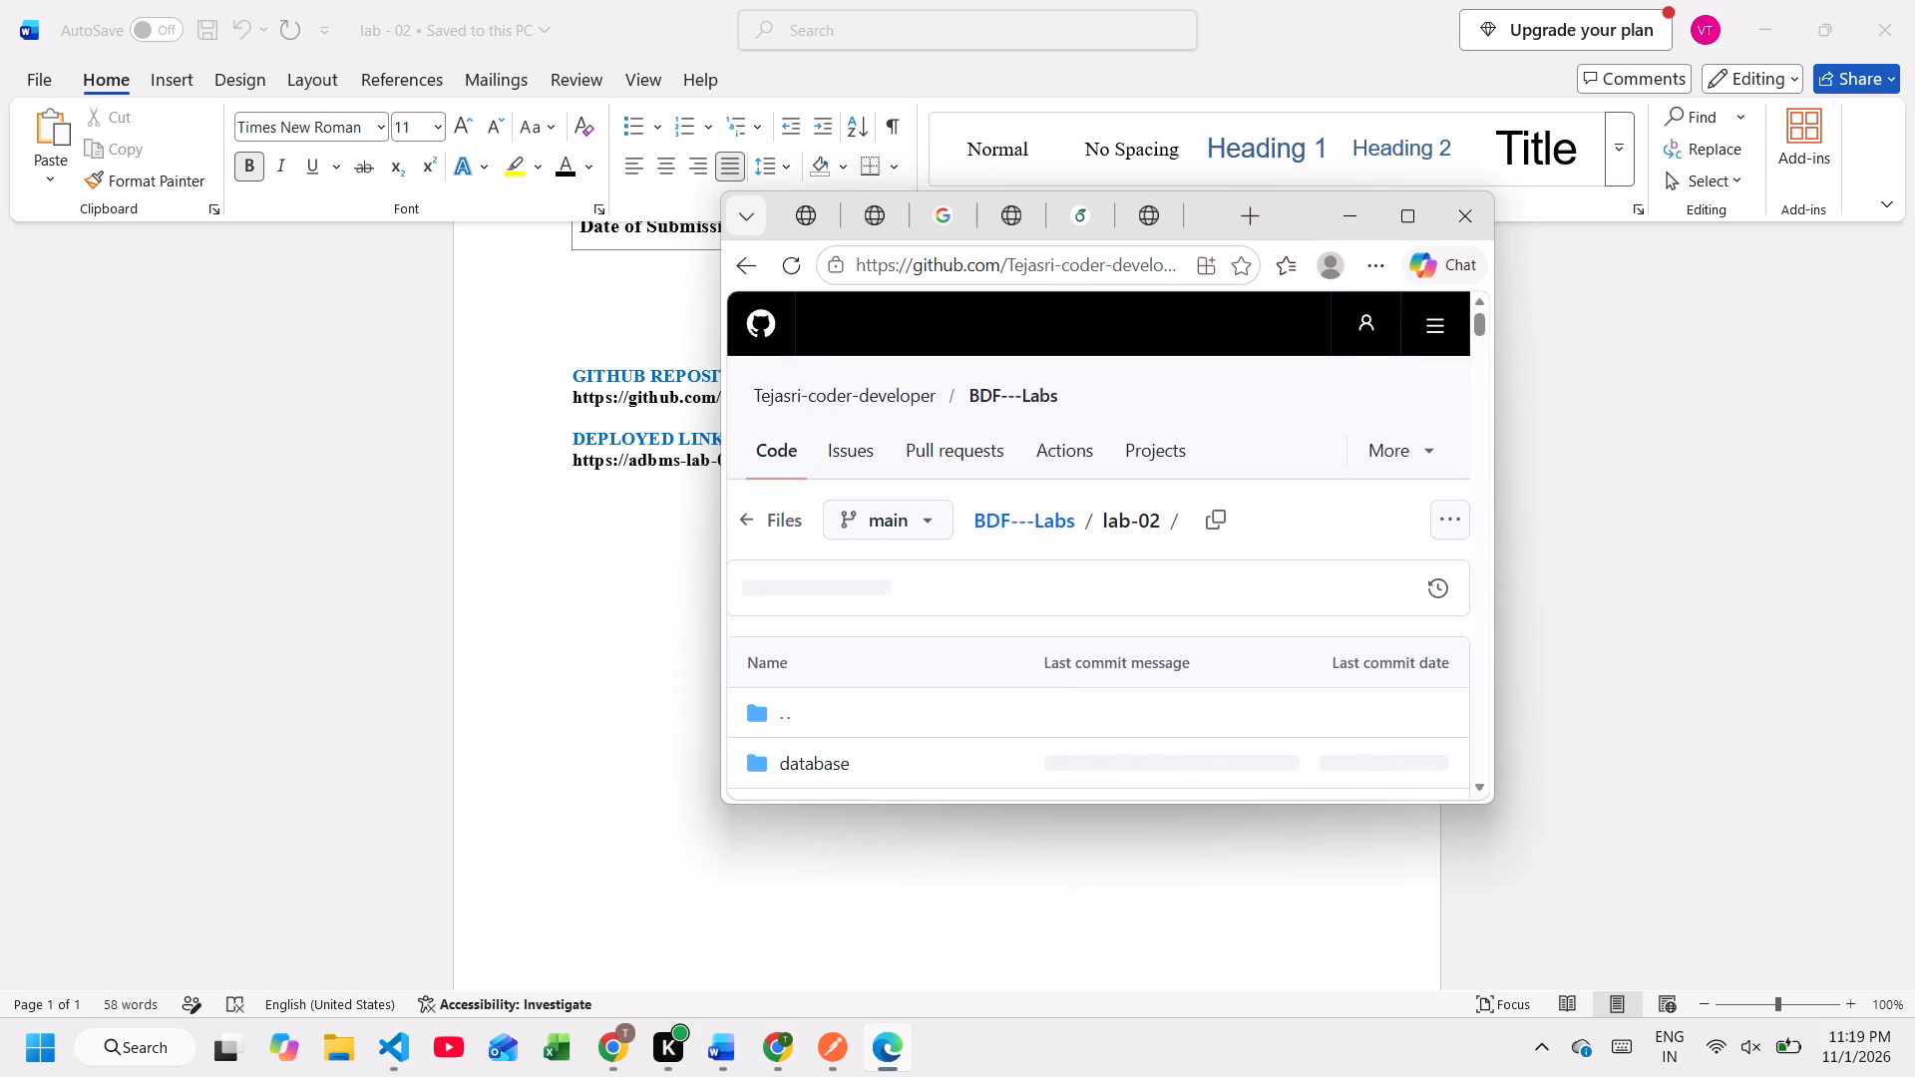
Copy the full web address of the opened lab-02 GitHub folder page.
{"action": "double_click", "coordinate": [1146, 268]}
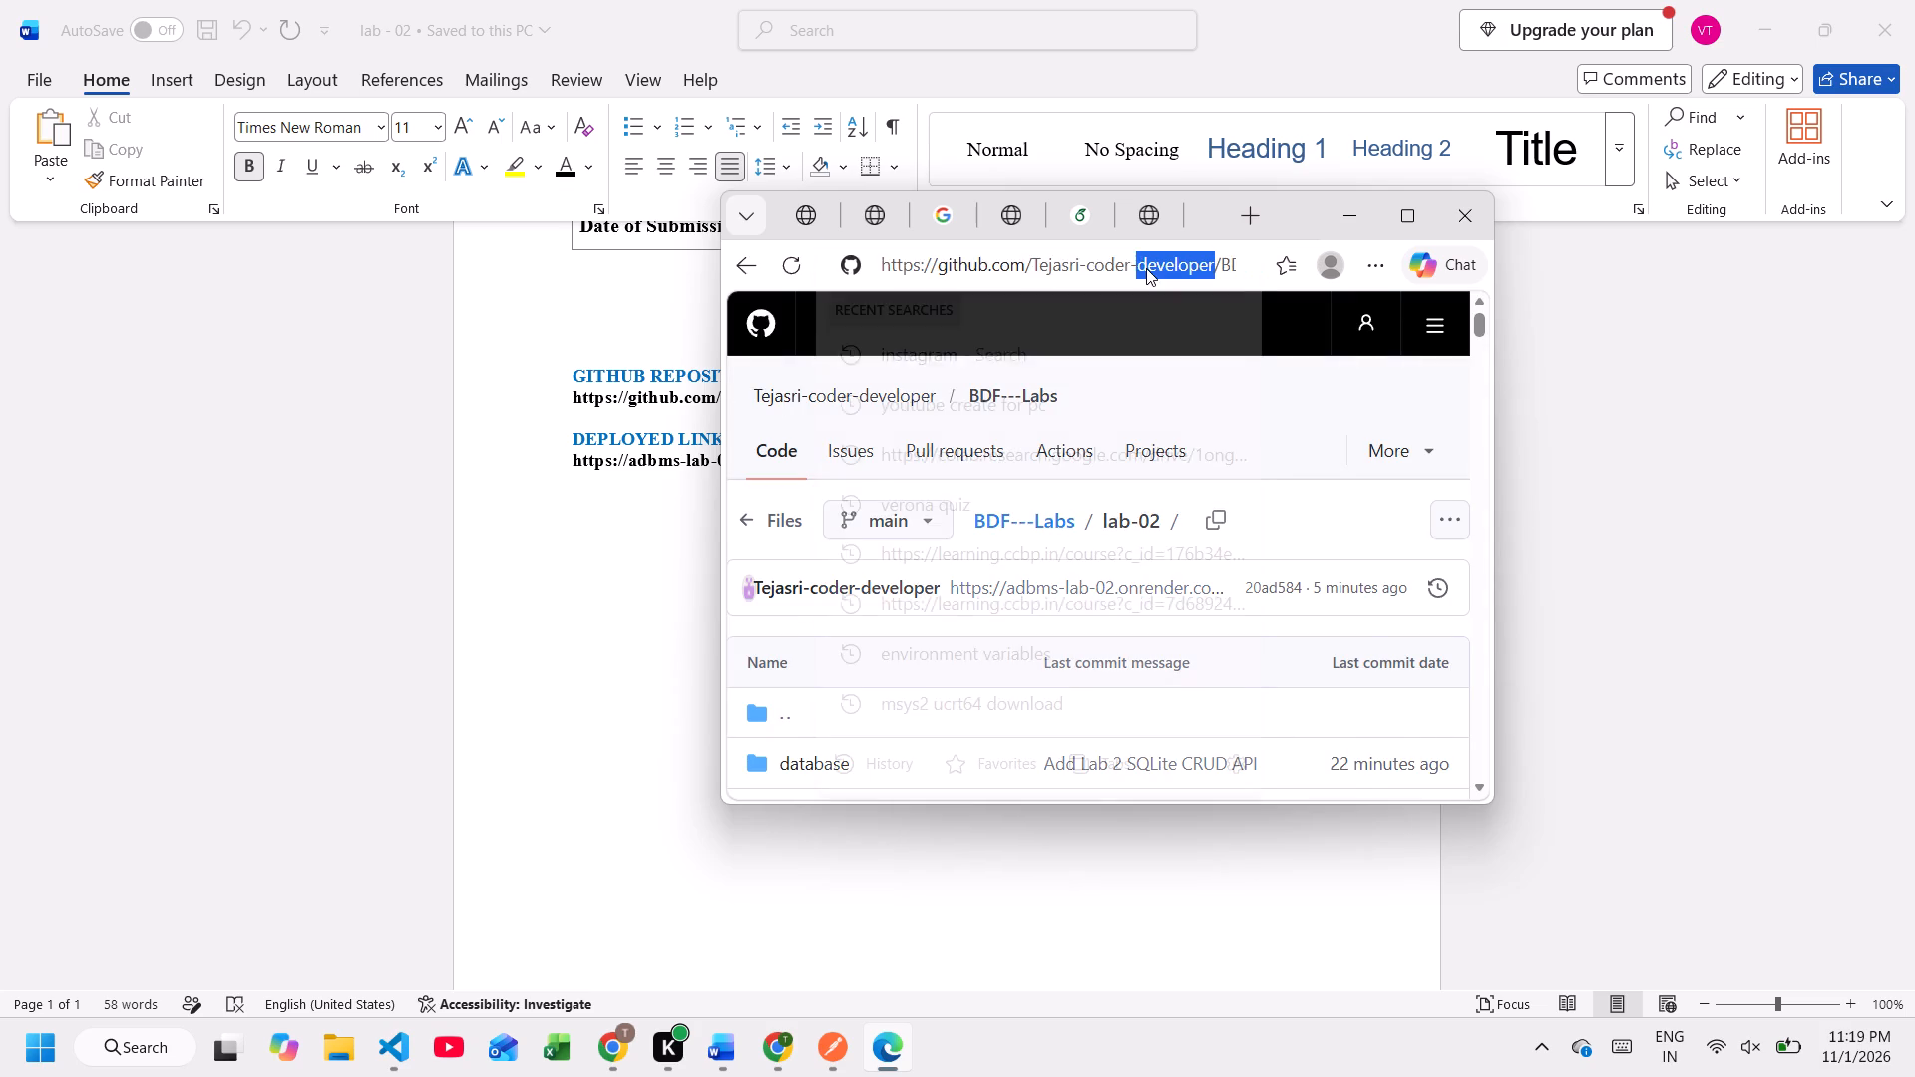
{"action": "key", "text": "ctrl+a"}
{"action": "key", "text": "ctrl+c"}
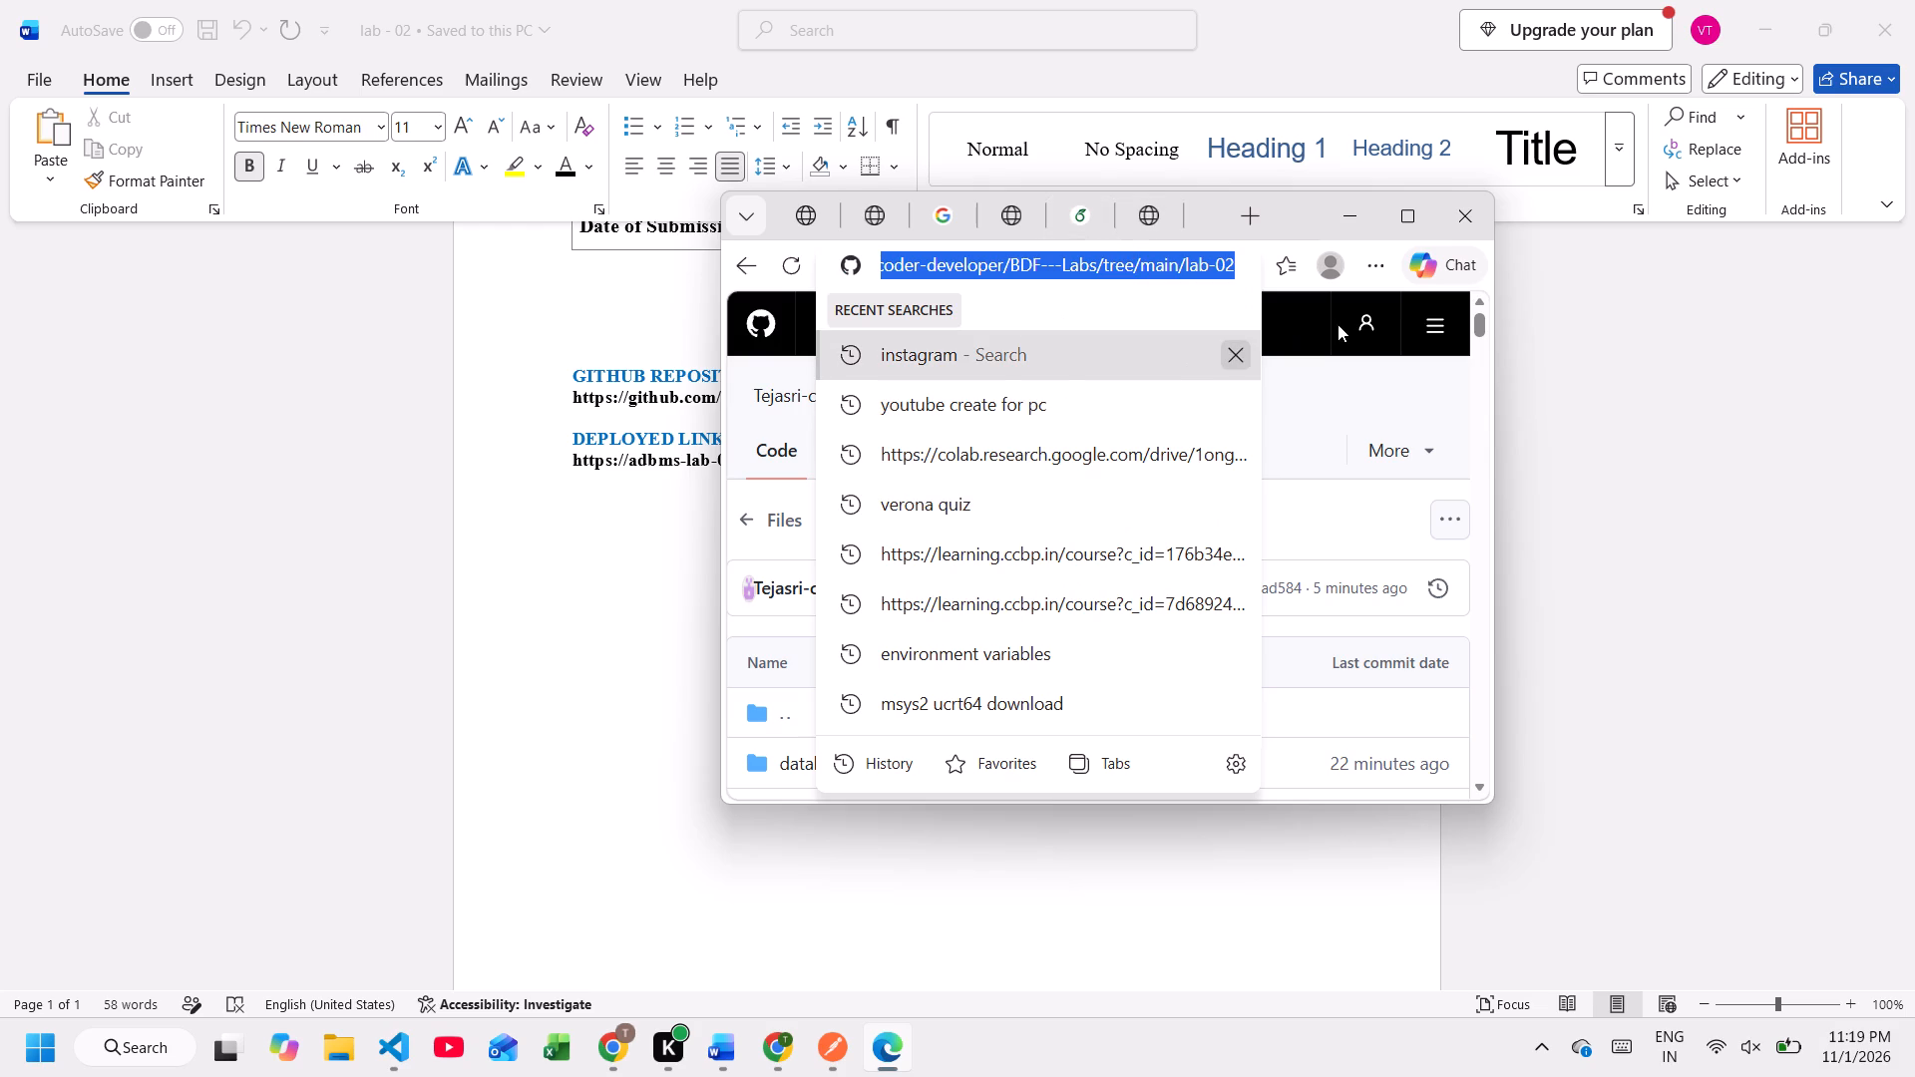
Go back to the lab - 02 PDF, recheck its GitHub and deployed links, and return to the Word document.
{"action": "left_click", "coordinate": [761, 263]}
{"action": "left_click", "coordinate": [761, 263]}
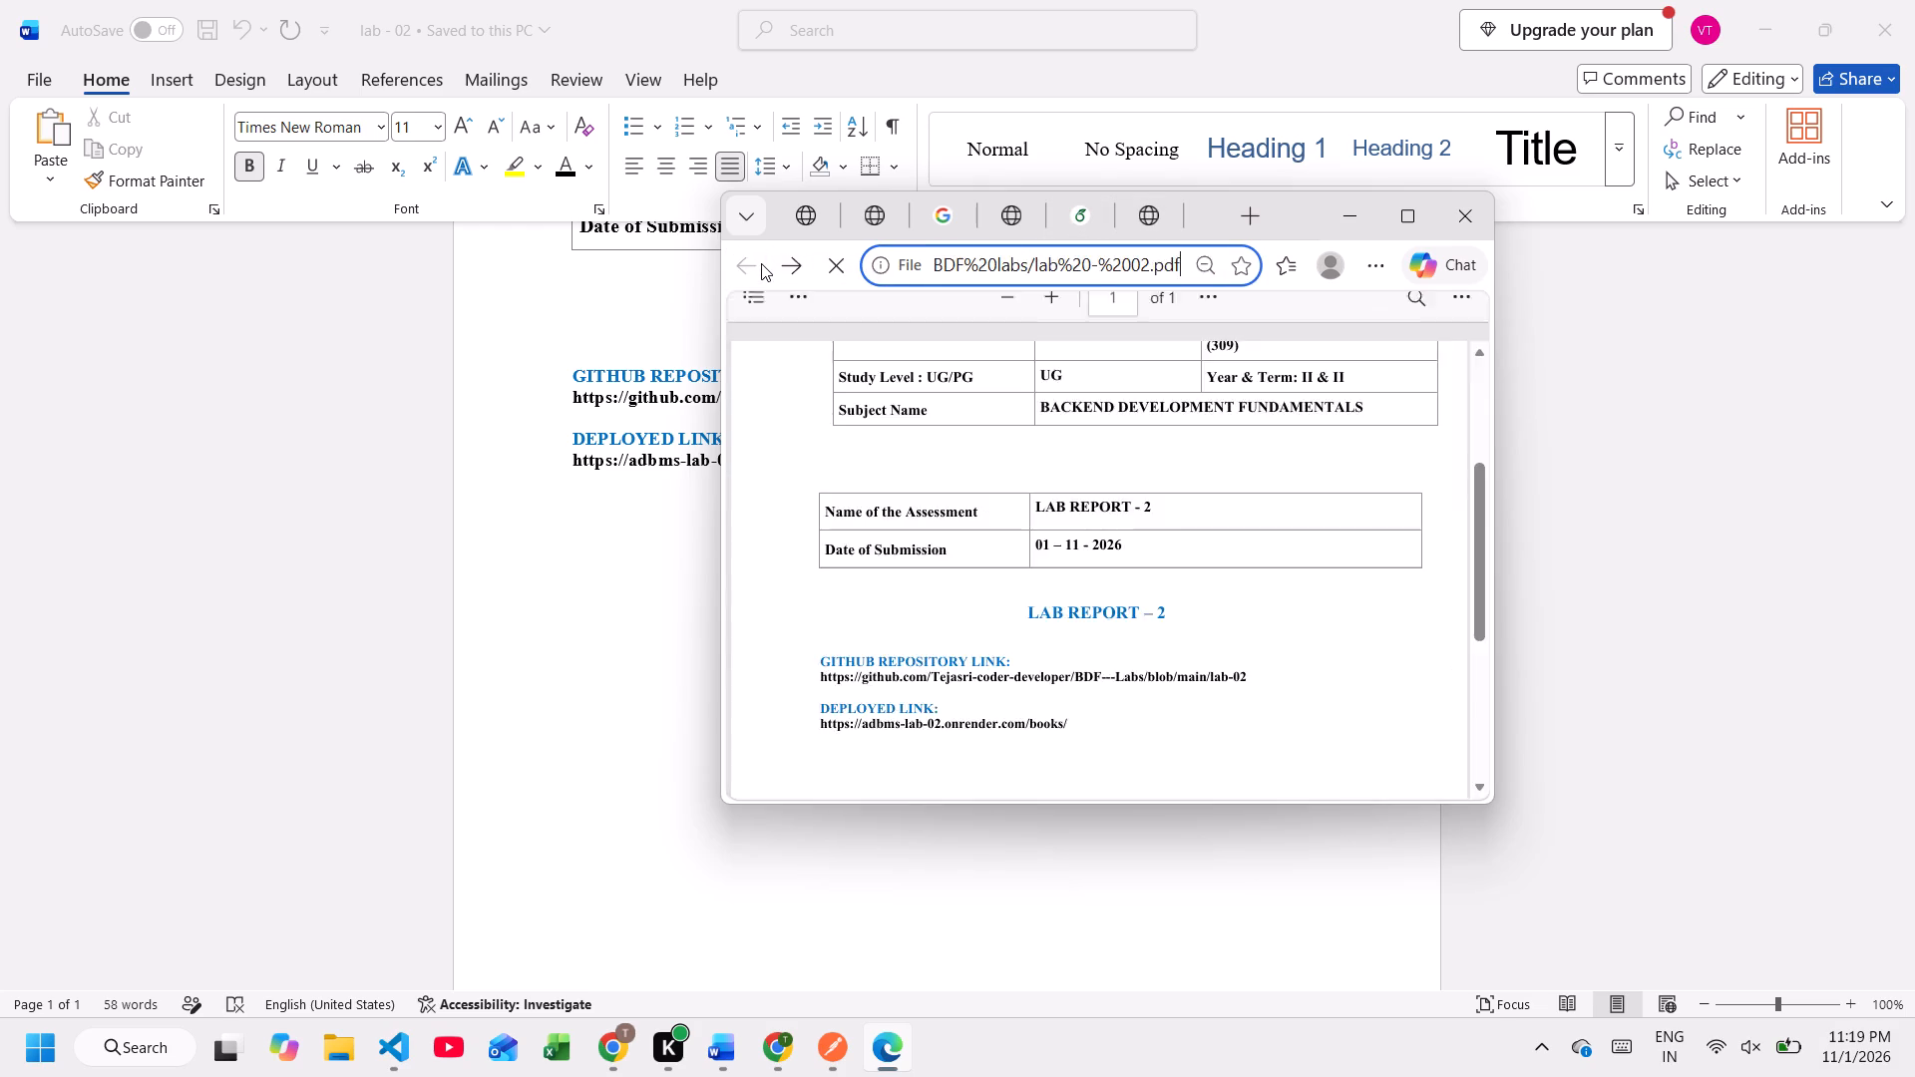
{"action": "left_click", "coordinate": [798, 254]}
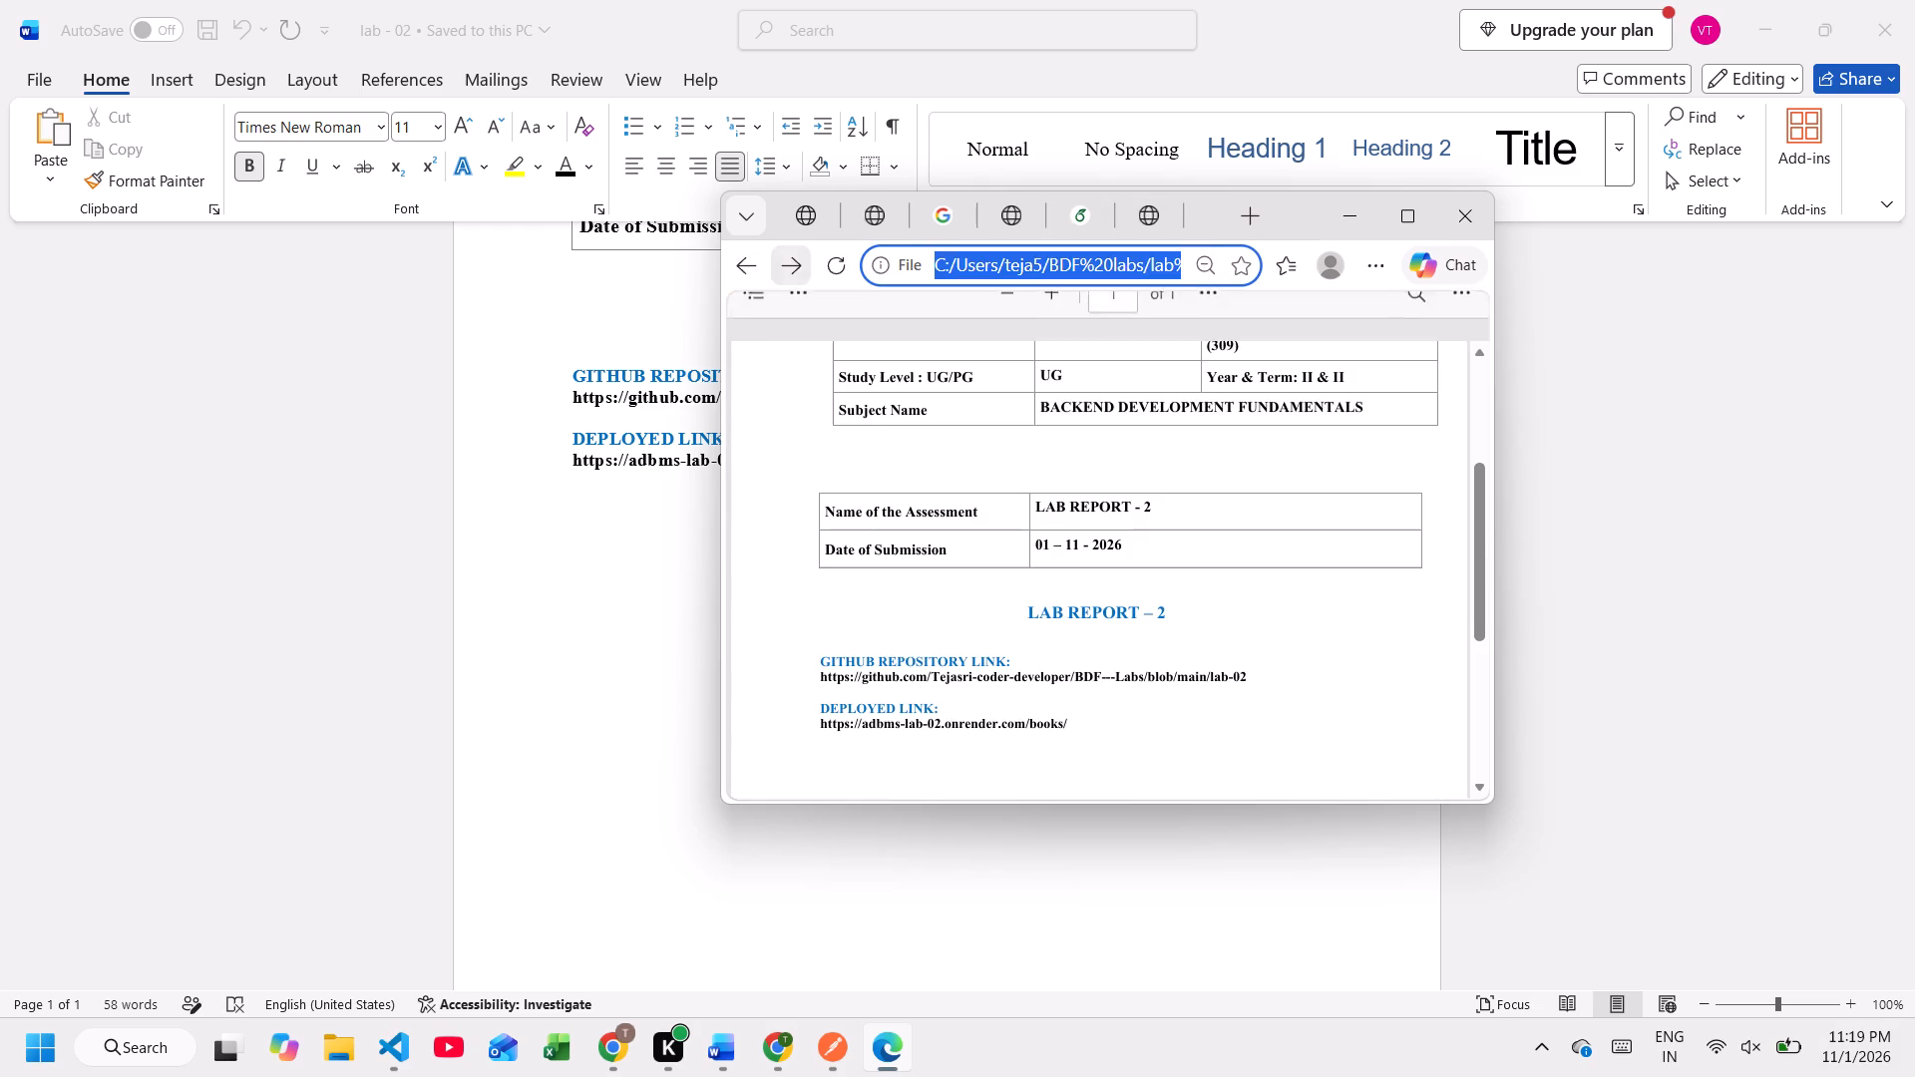
{"action": "scroll", "coordinate": [1081, 558], "scroll_direction": "down", "scroll_amount": 1}
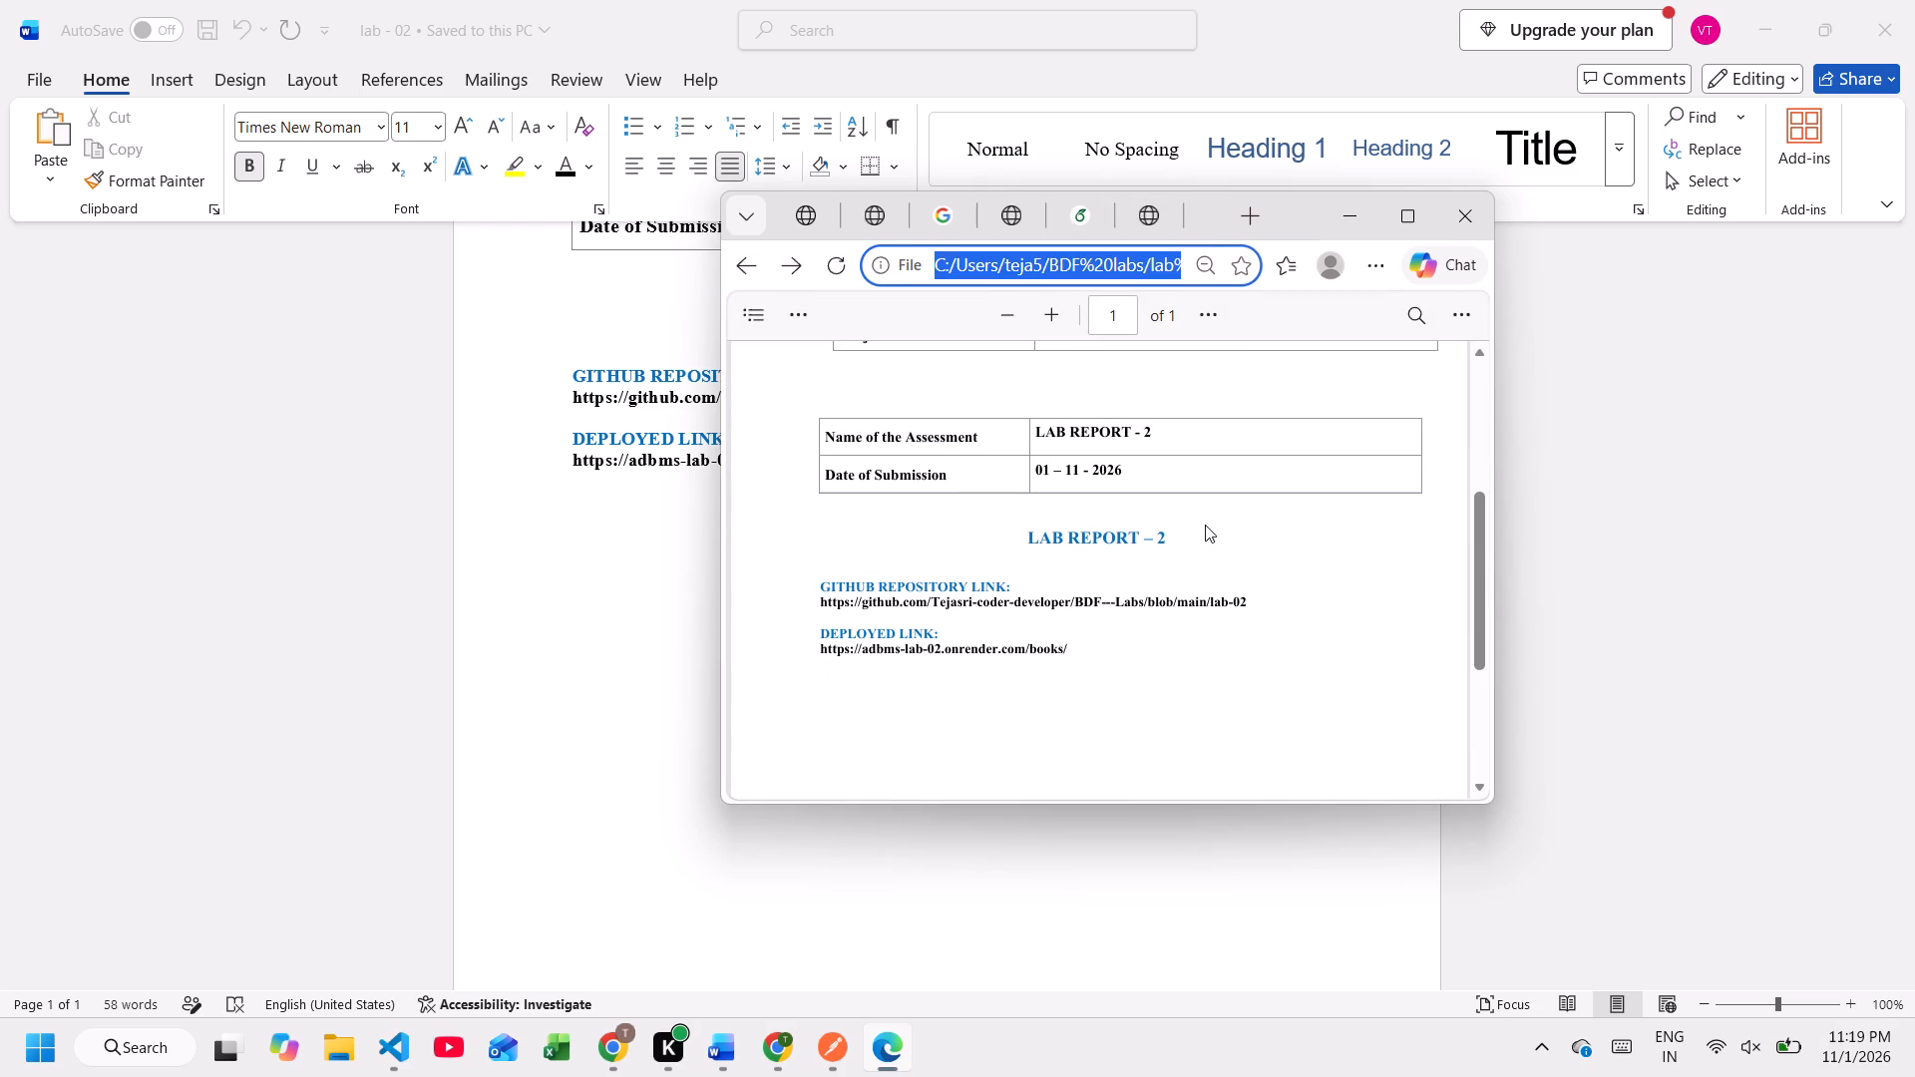
{"action": "left_click", "coordinate": [622, 666]}
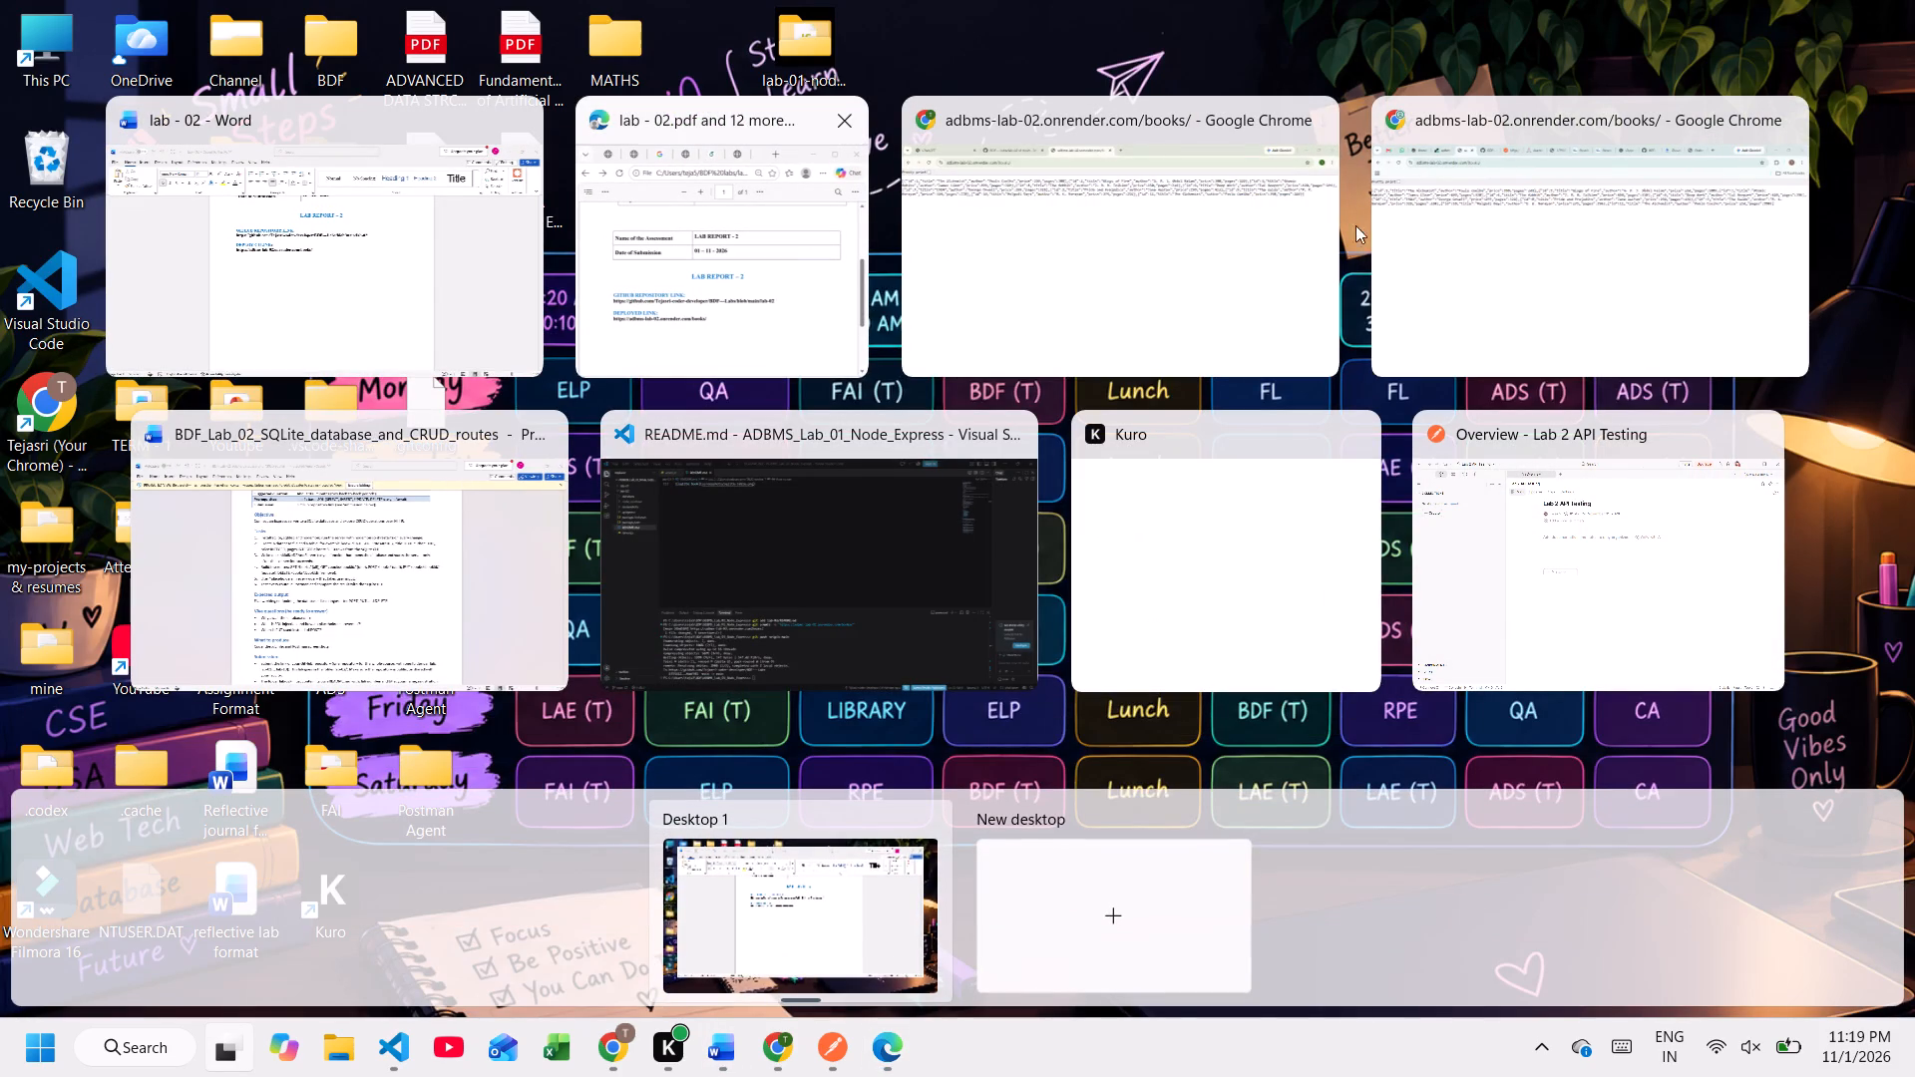
Switch to the Aurora assessments page in Chrome and upload the lab - 02 PDF from the BDF labs folder for Lab Report 2.
{"action": "left_click", "coordinate": [1435, 217]}
{"action": "left_click", "coordinate": [693, 34]}
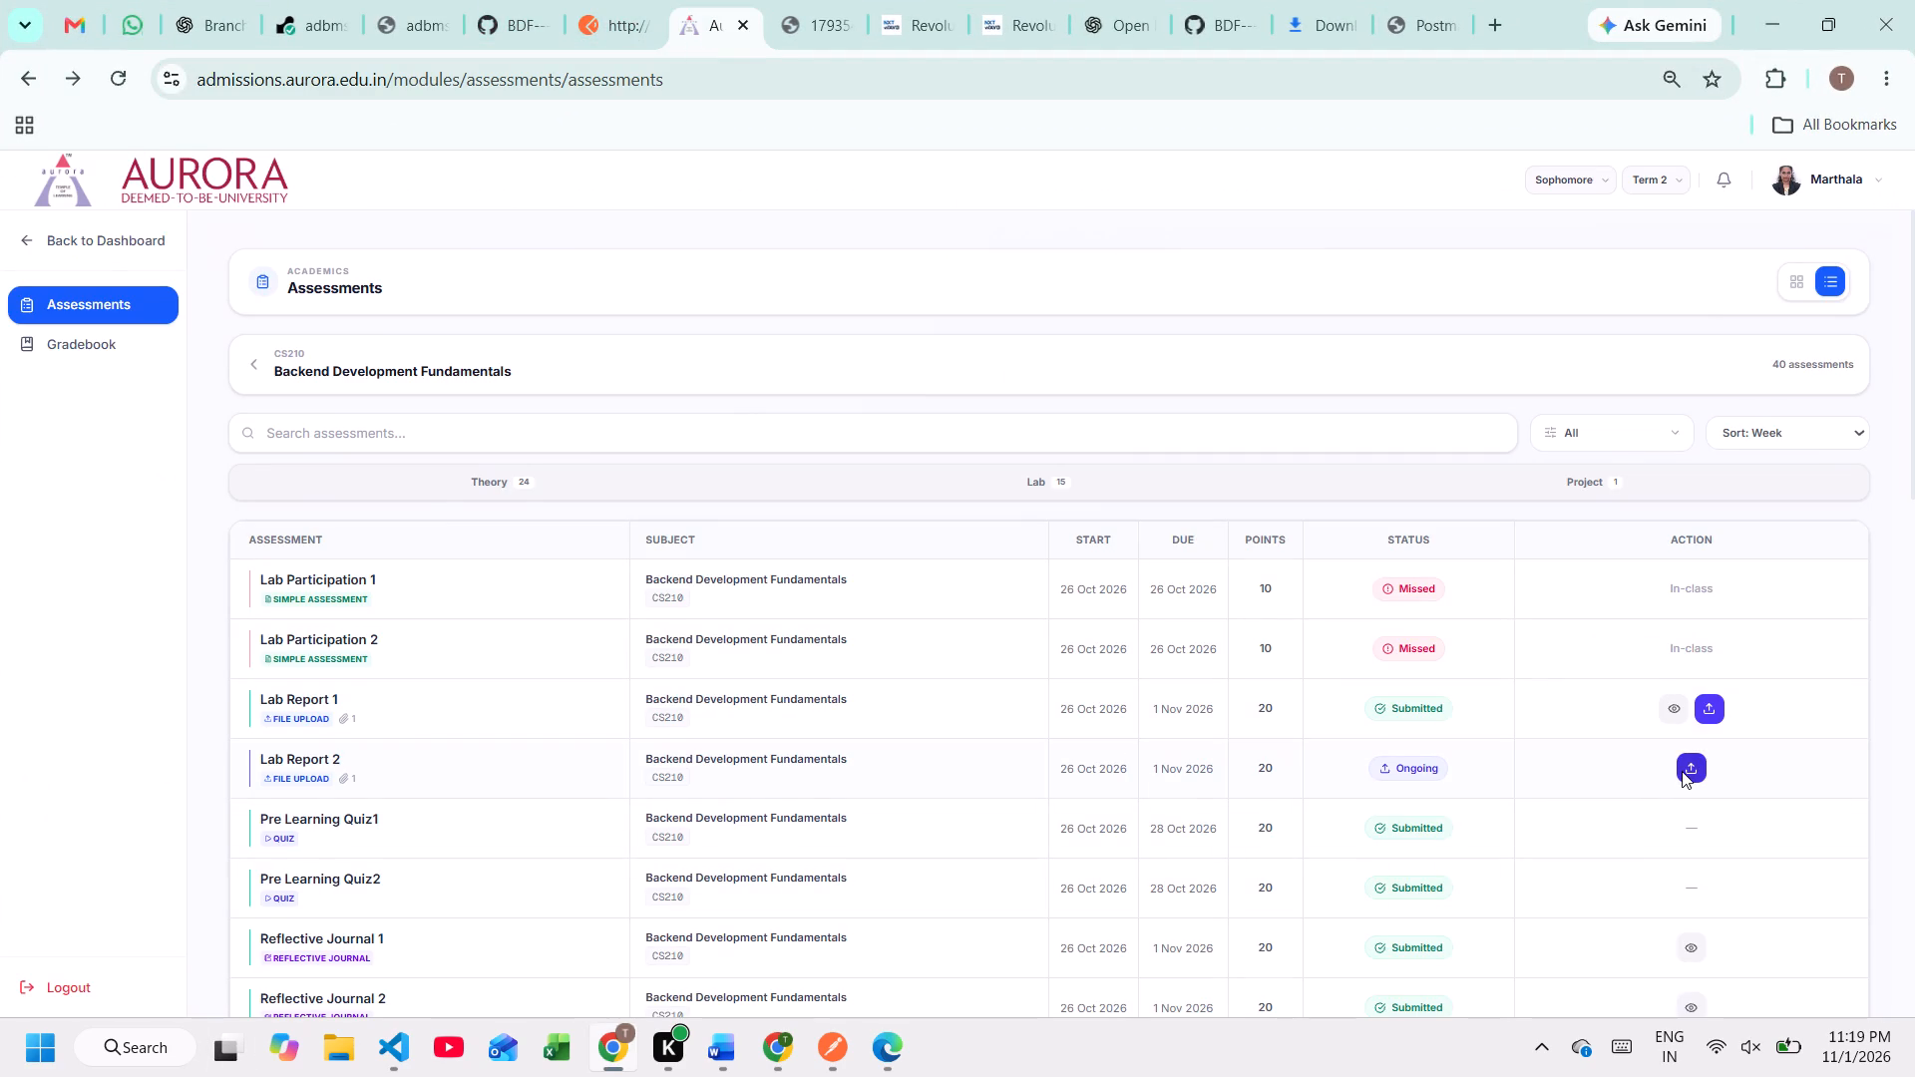
{"action": "left_click", "coordinate": [1682, 771]}
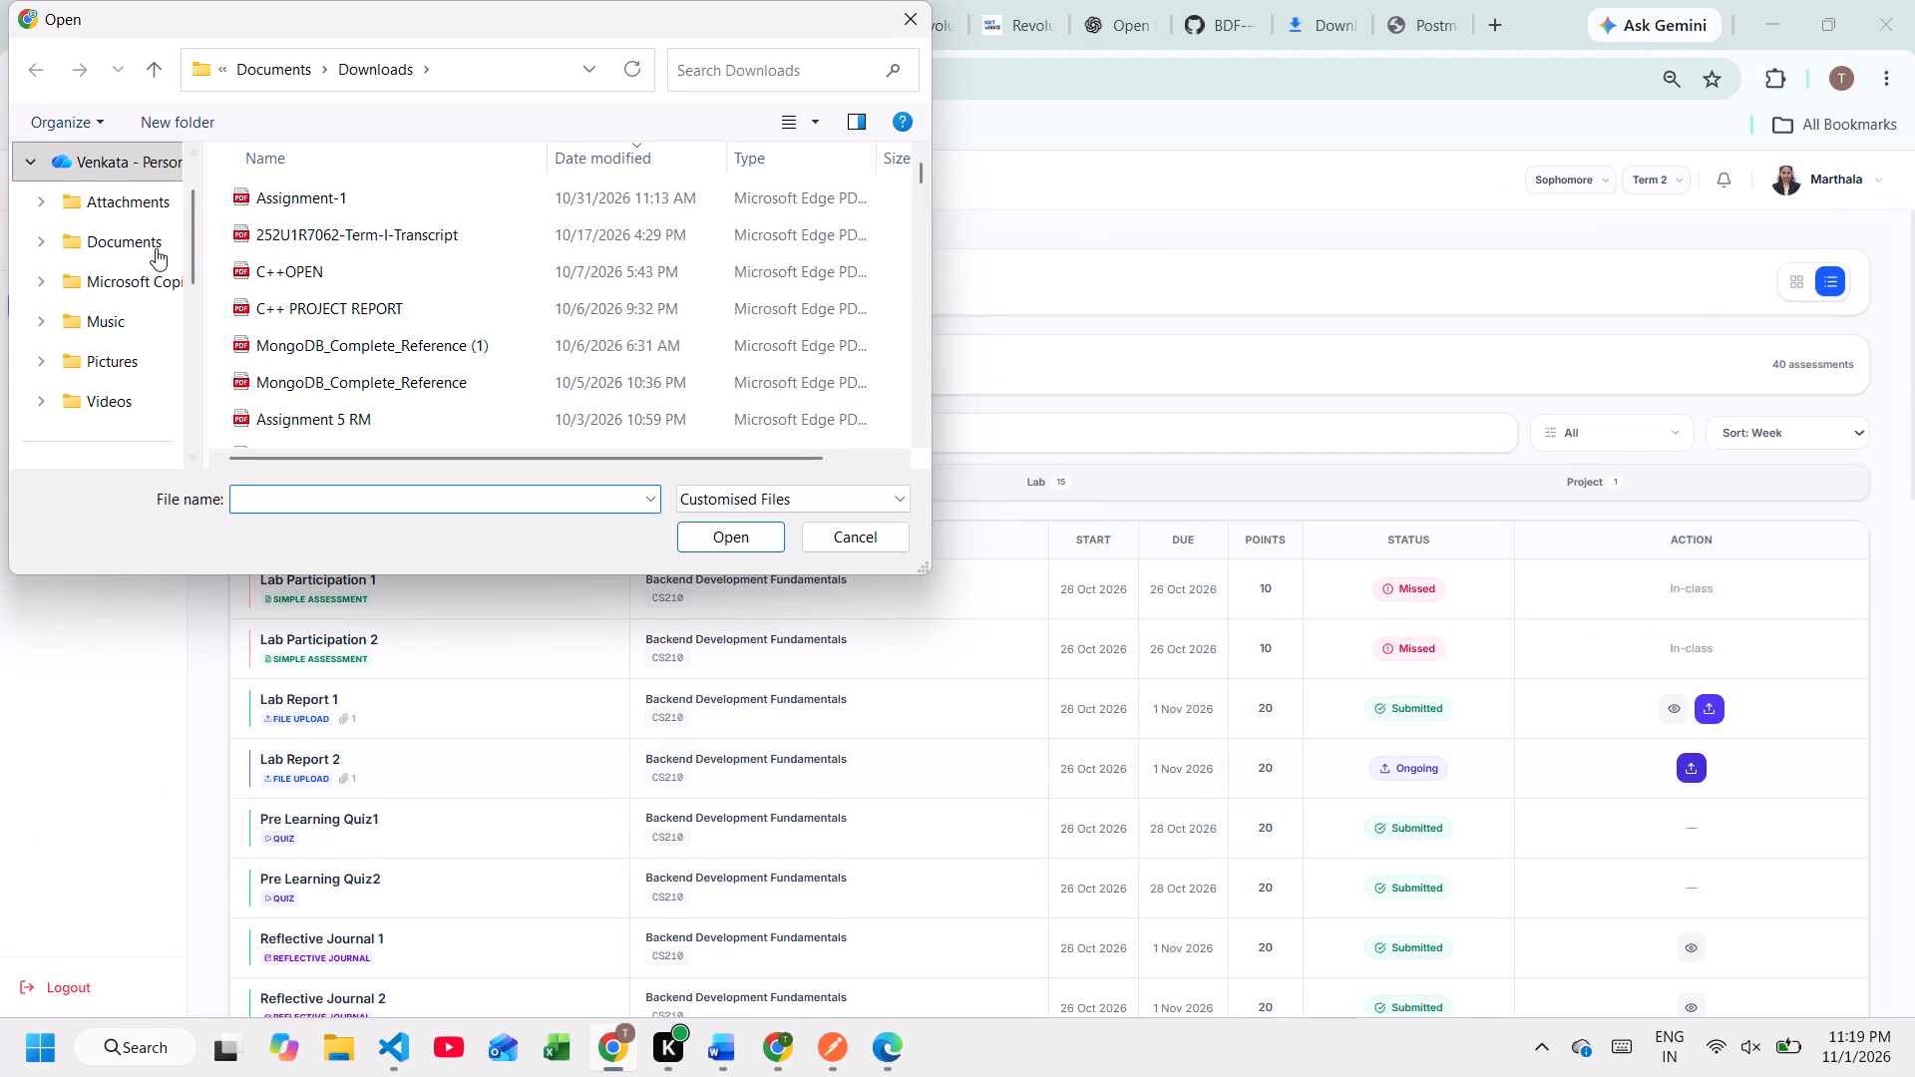
{"action": "scroll", "coordinate": [152, 251], "scroll_direction": "down", "scroll_amount": 1}
{"action": "left_click", "coordinate": [96, 415]}
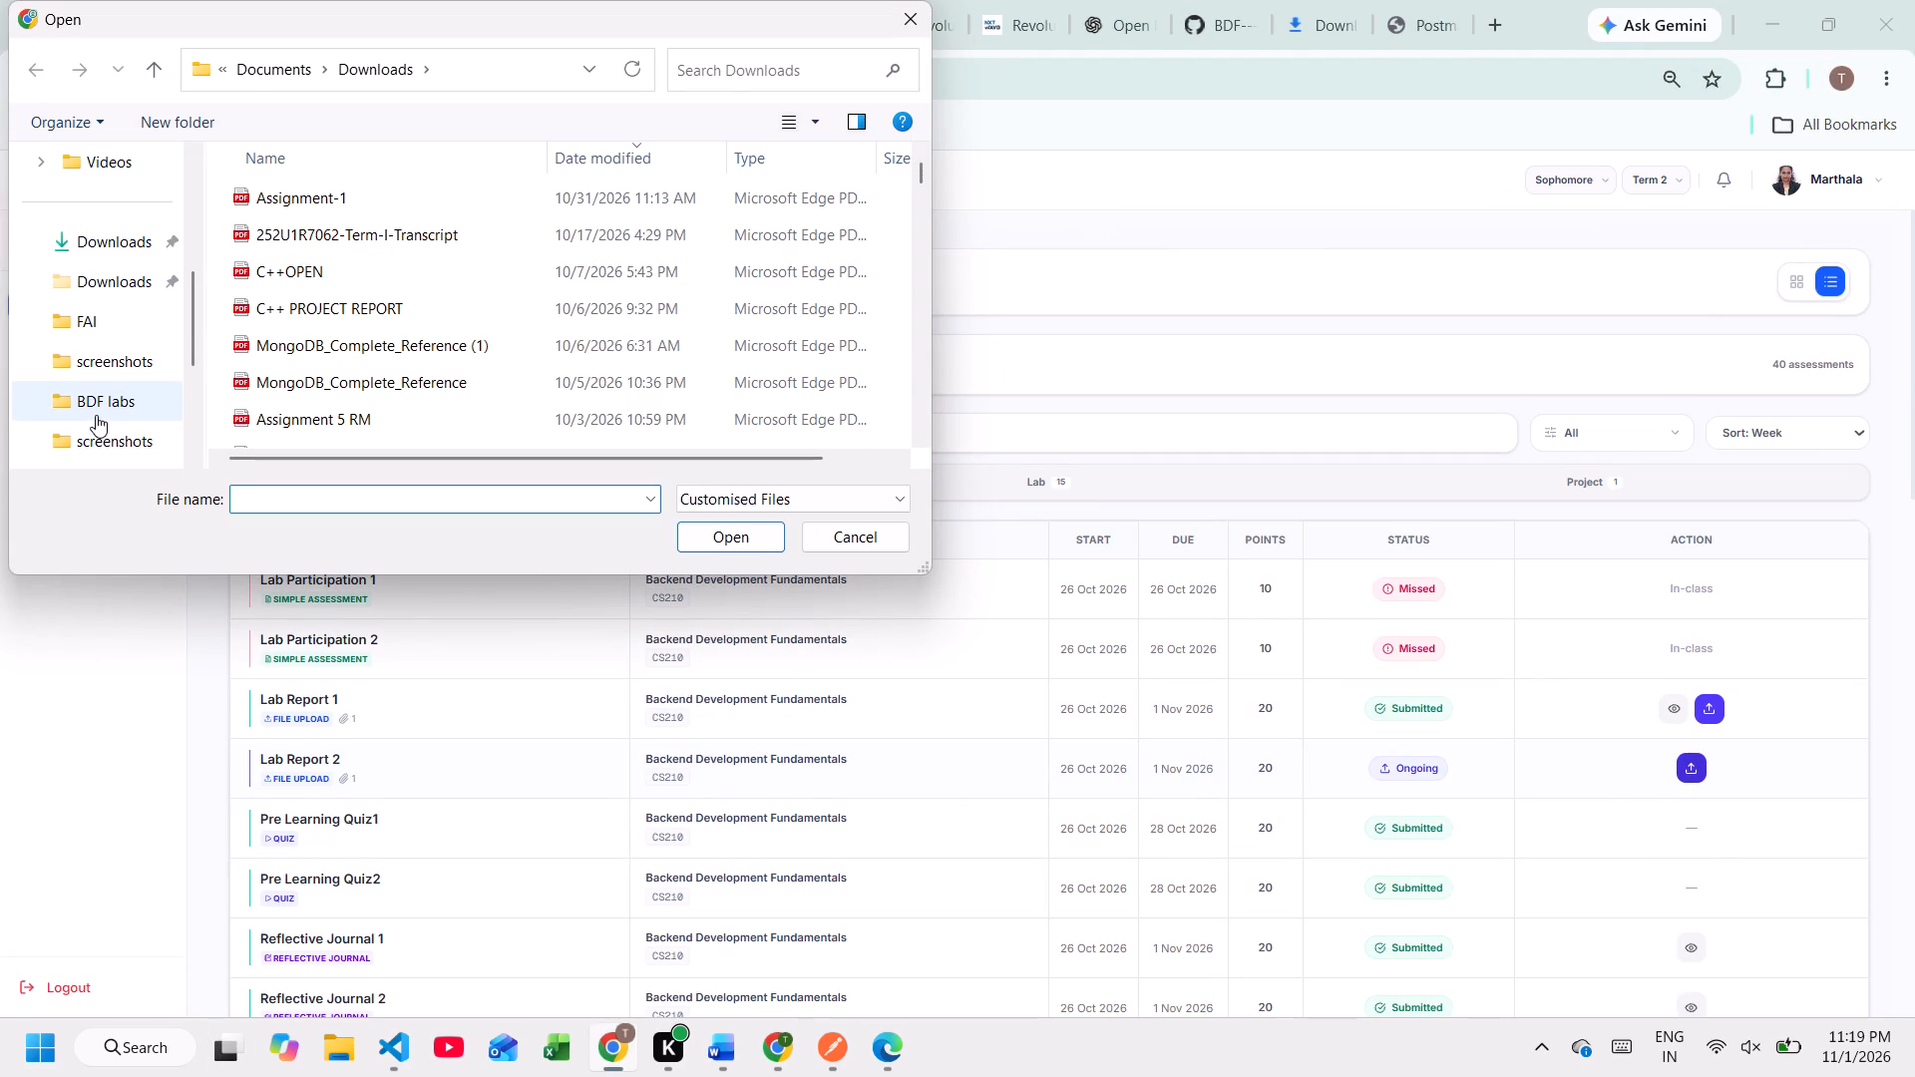
{"action": "left_click", "coordinate": [296, 231]}
{"action": "key", "text": "Return"}
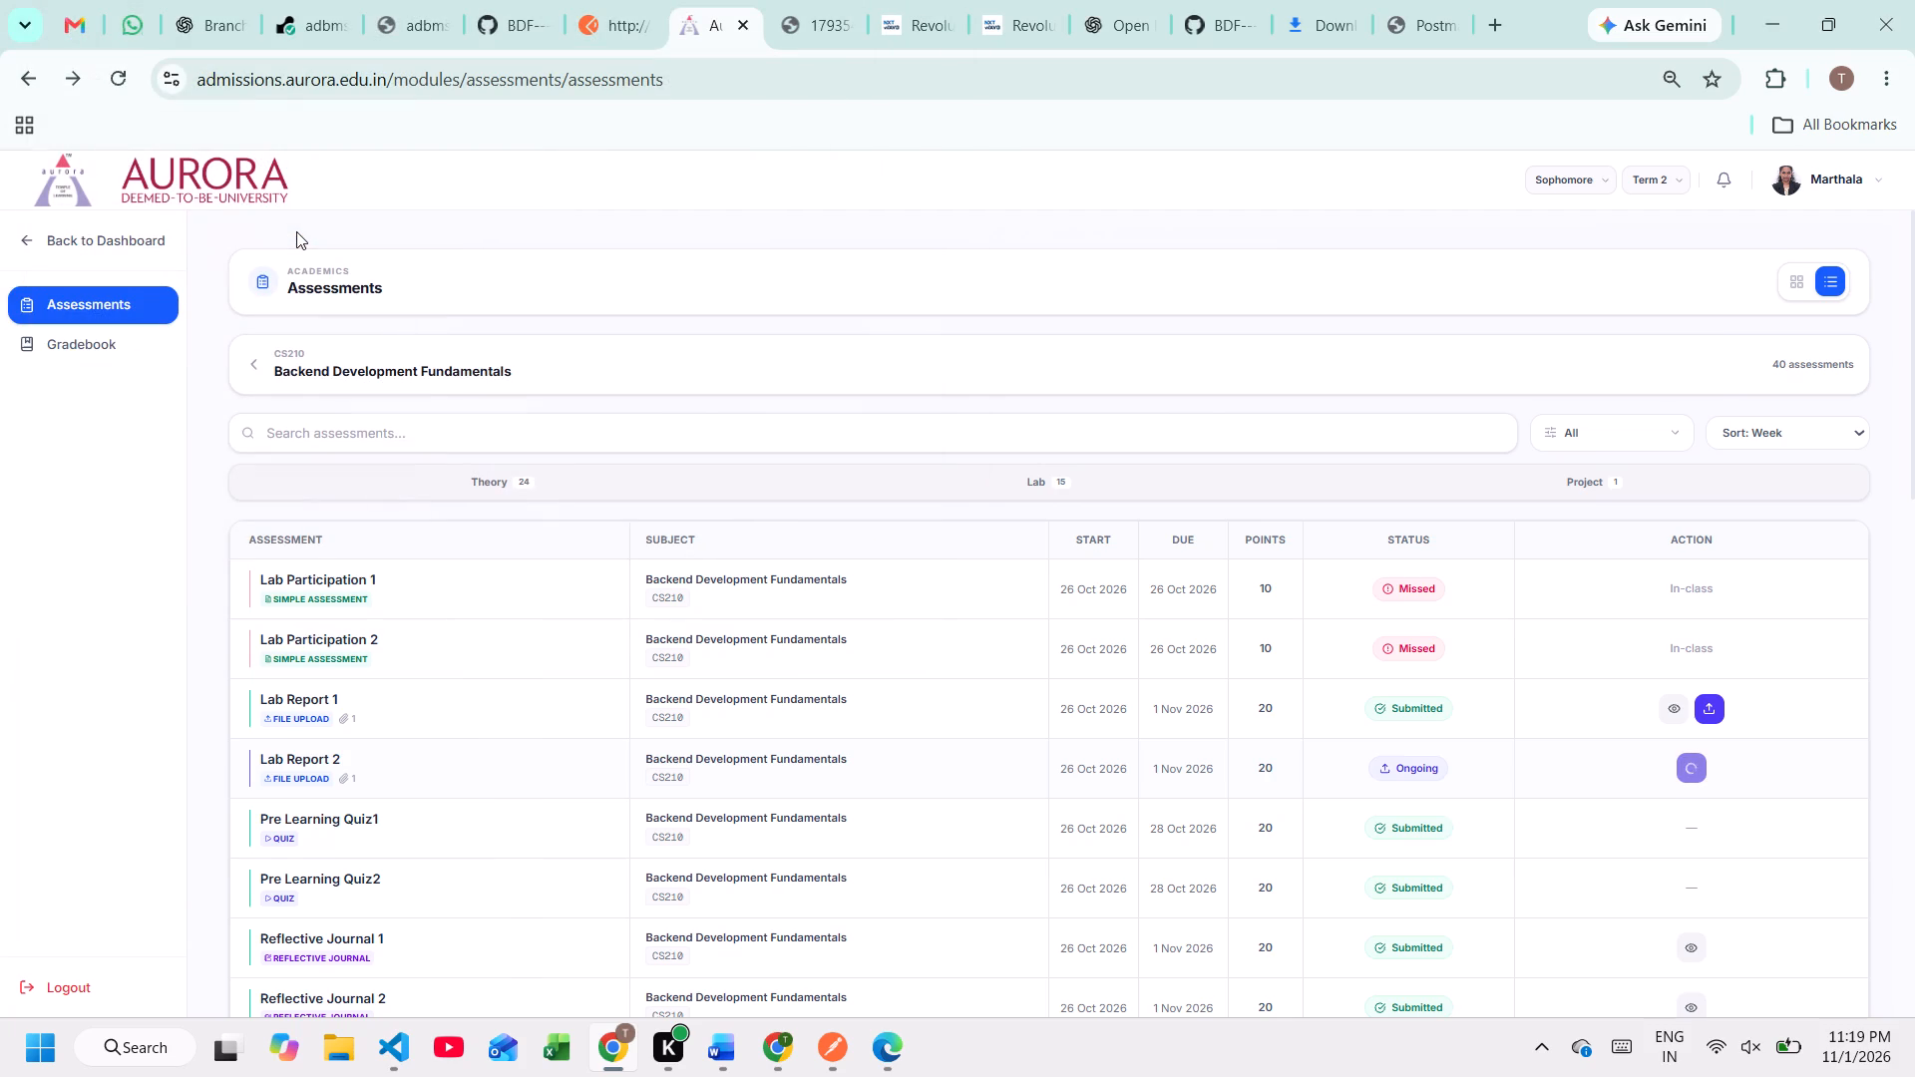
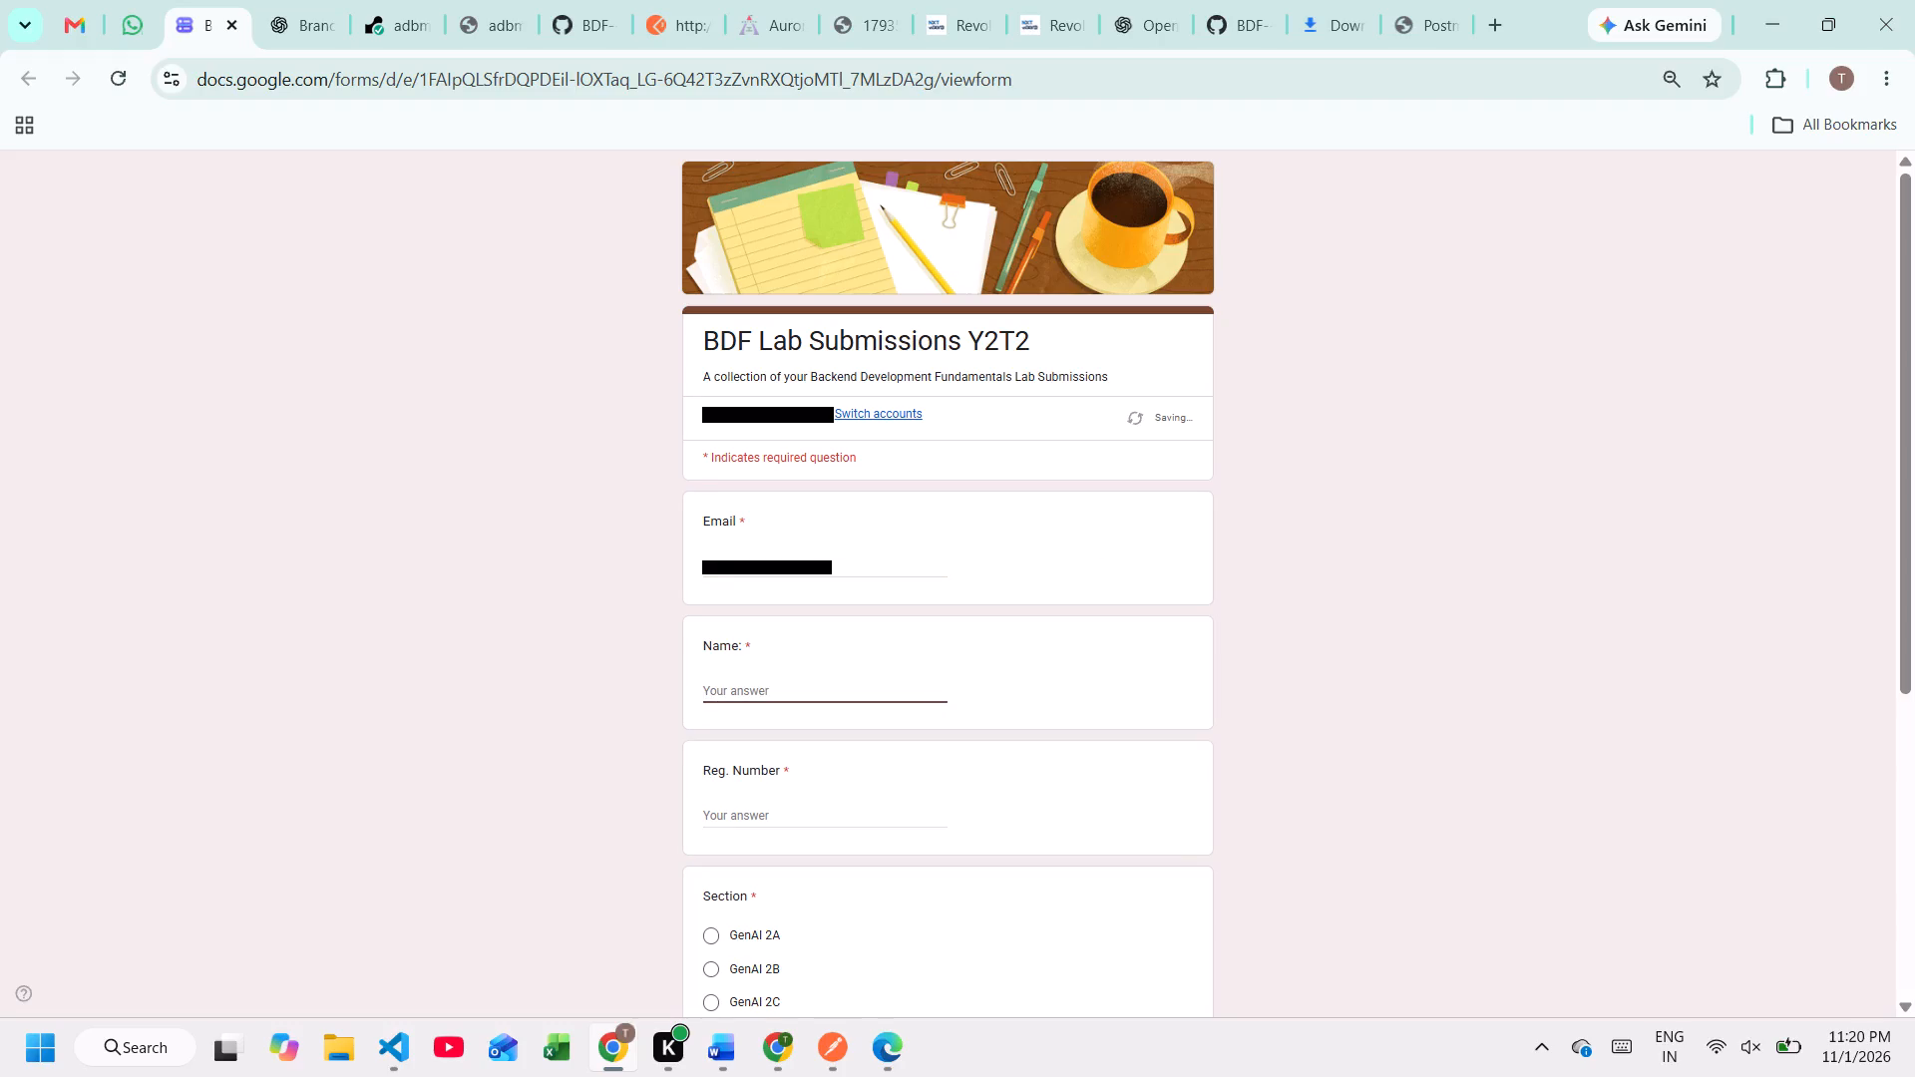
Enter the student's name in the Name field of the BDF Lab Submissions Y2T2 form.
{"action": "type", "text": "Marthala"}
Complete the Name answer in the BDF Lab Submissions Y2T2 form with the student's full name, correctly spelled.
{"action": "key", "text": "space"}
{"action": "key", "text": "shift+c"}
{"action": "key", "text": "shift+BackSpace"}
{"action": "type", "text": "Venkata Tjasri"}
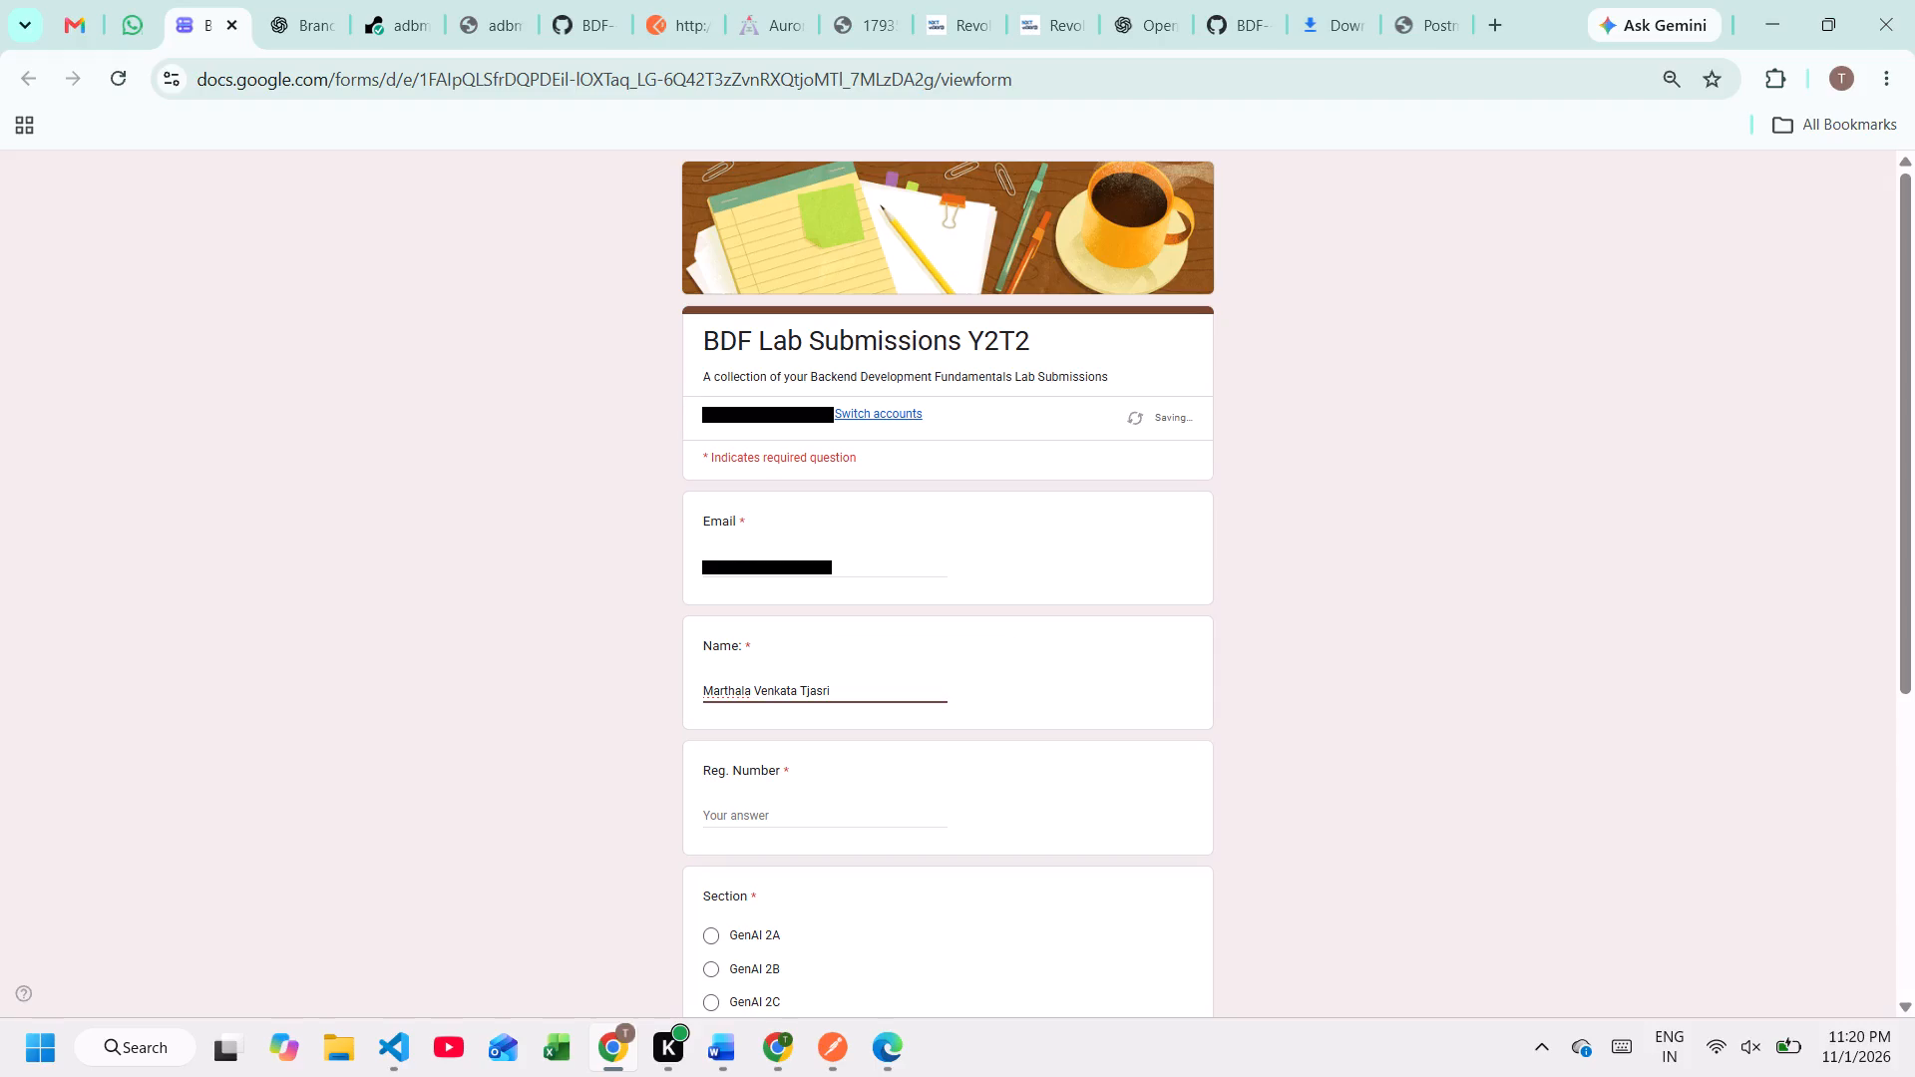
{"action": "left_click", "coordinate": [805, 692]}
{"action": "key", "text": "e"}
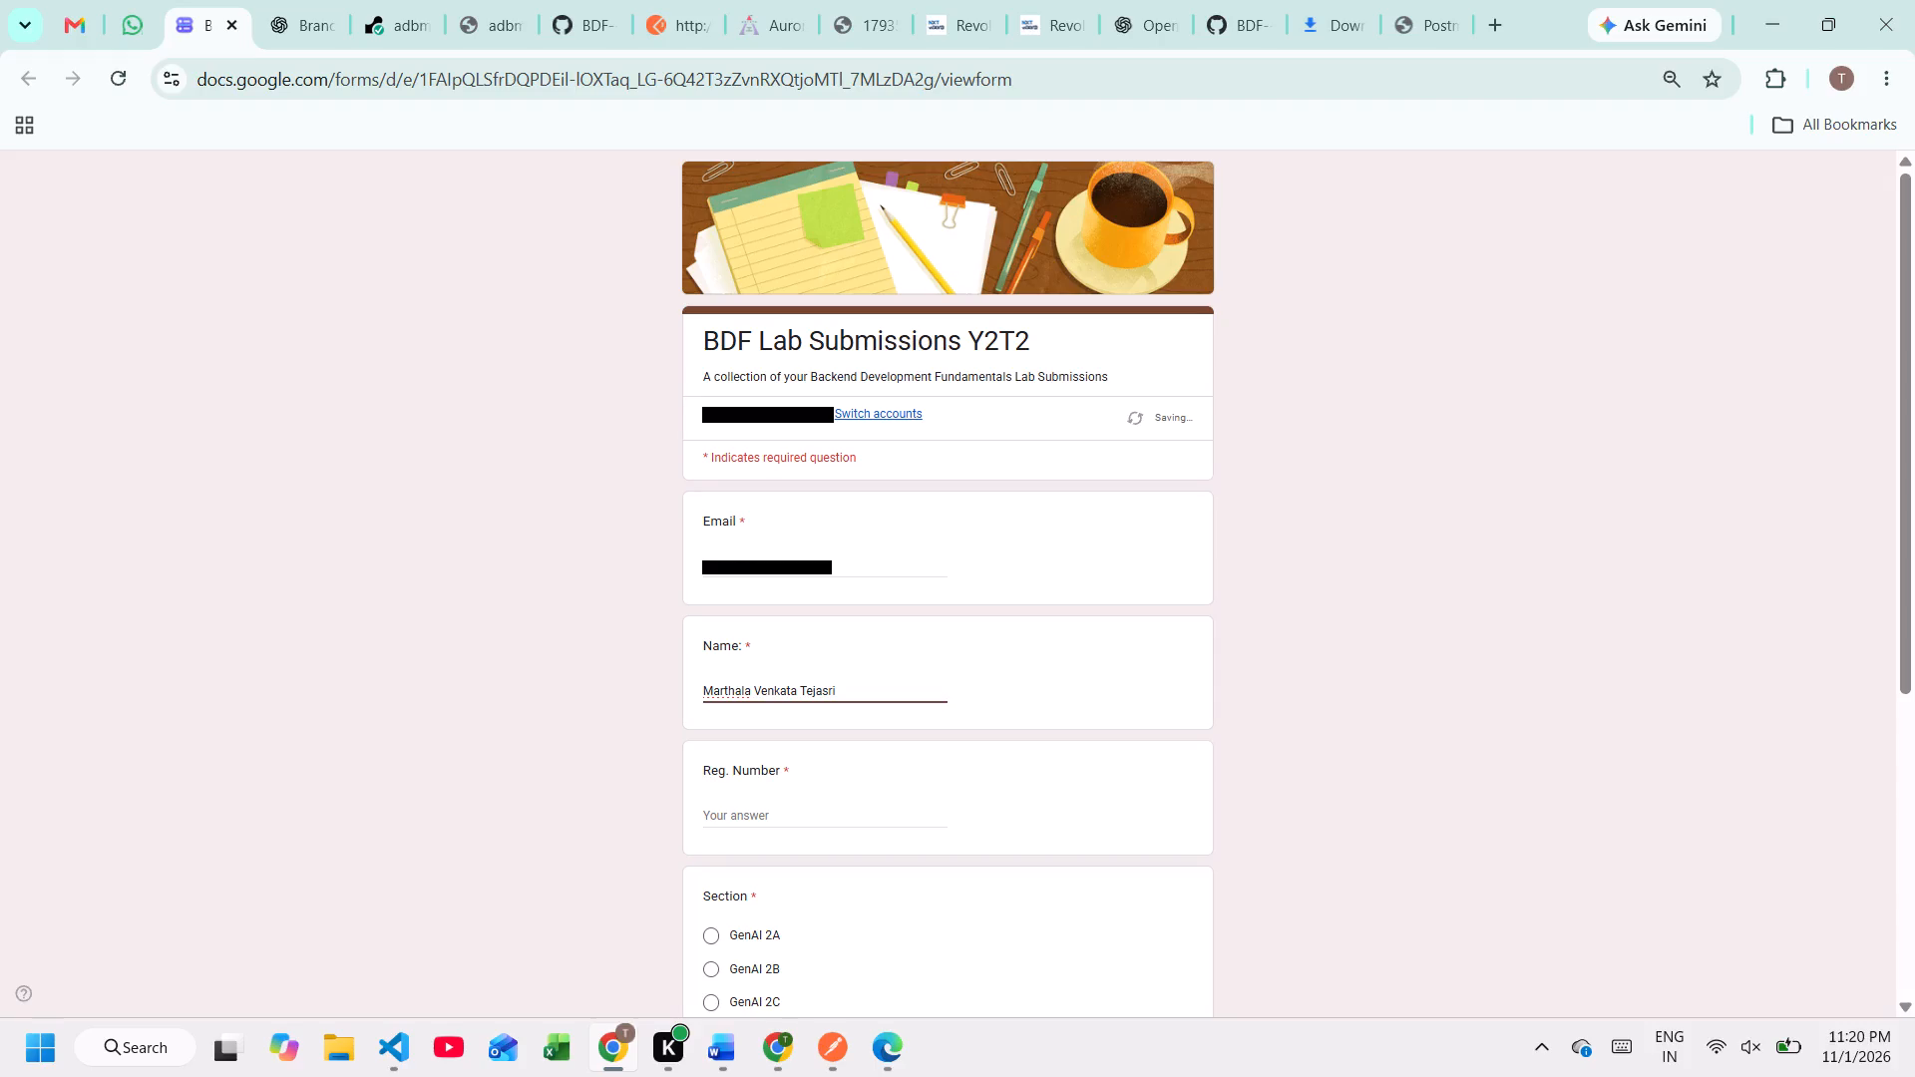
Enter the student's registration number in the form's Reg. Number answer.
{"action": "left_click", "coordinate": [912, 695]}
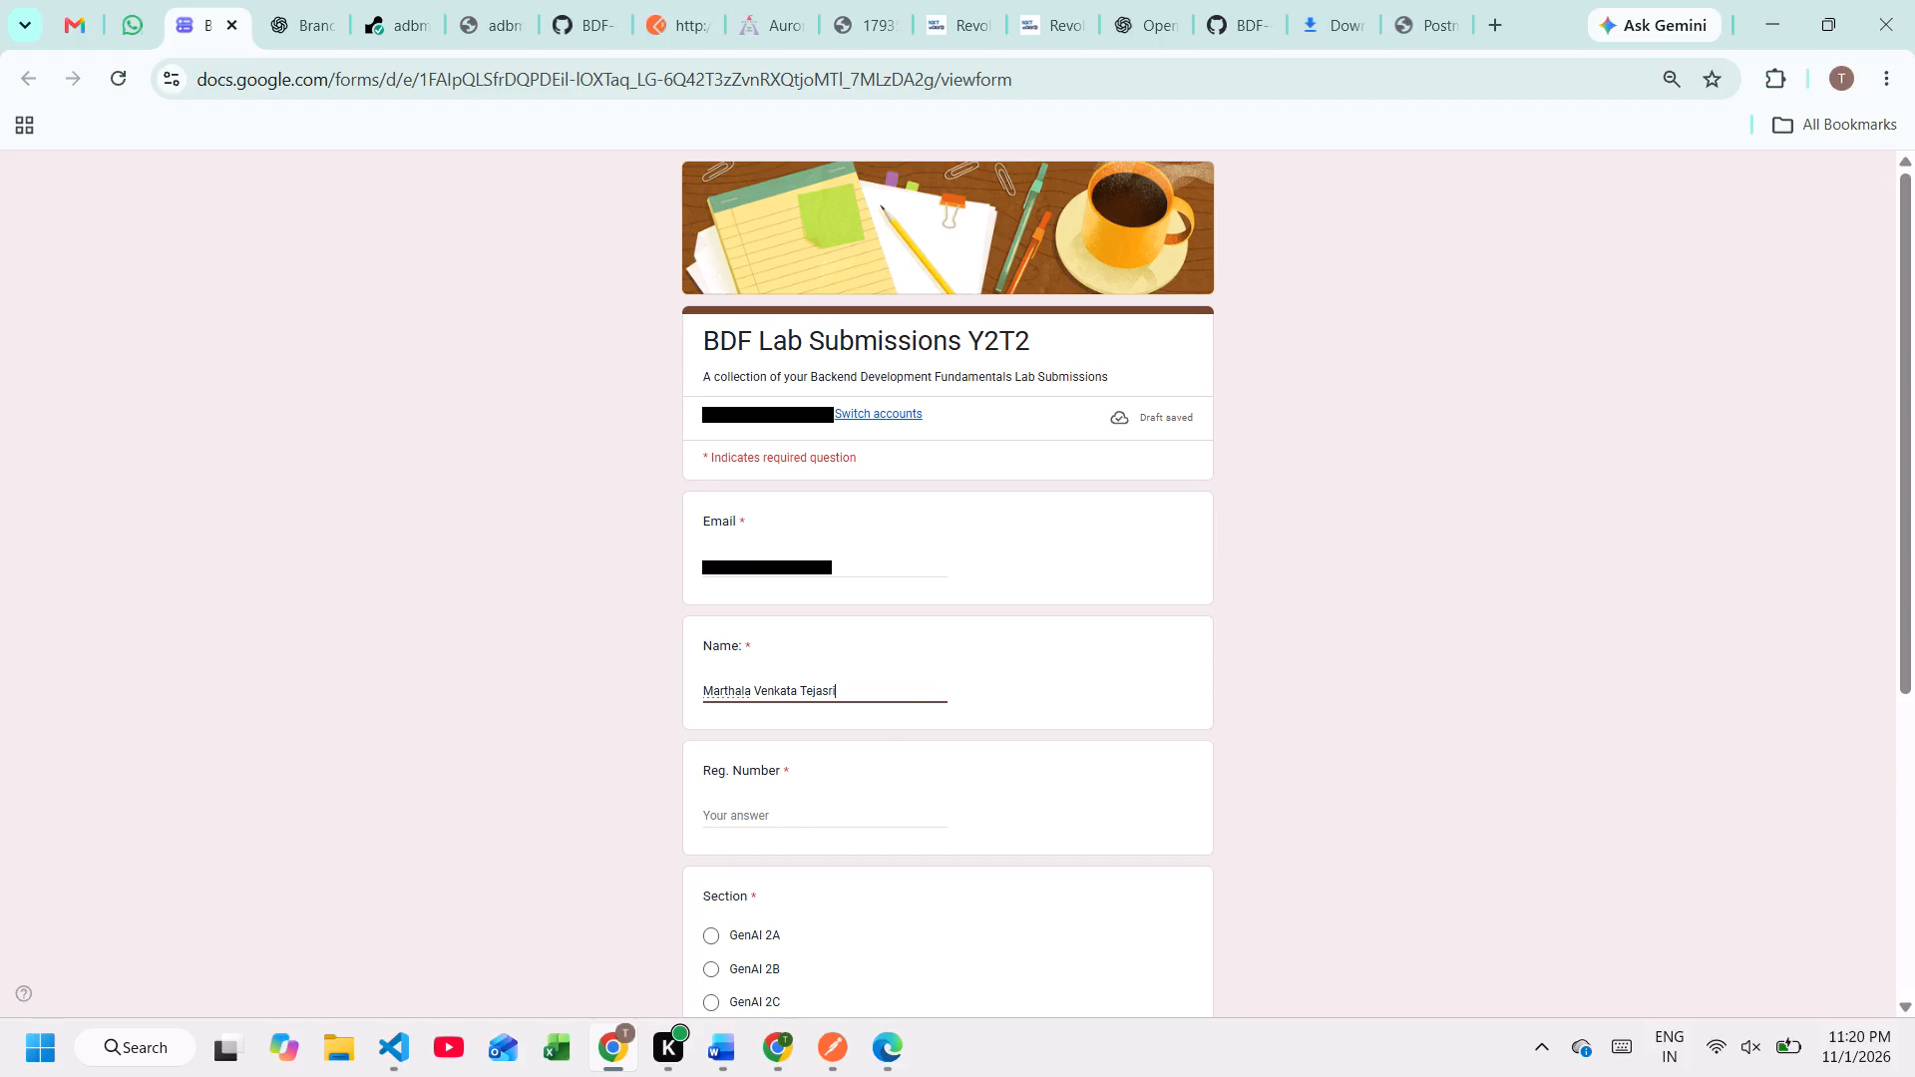
{"action": "left_click", "coordinate": [775, 812]}
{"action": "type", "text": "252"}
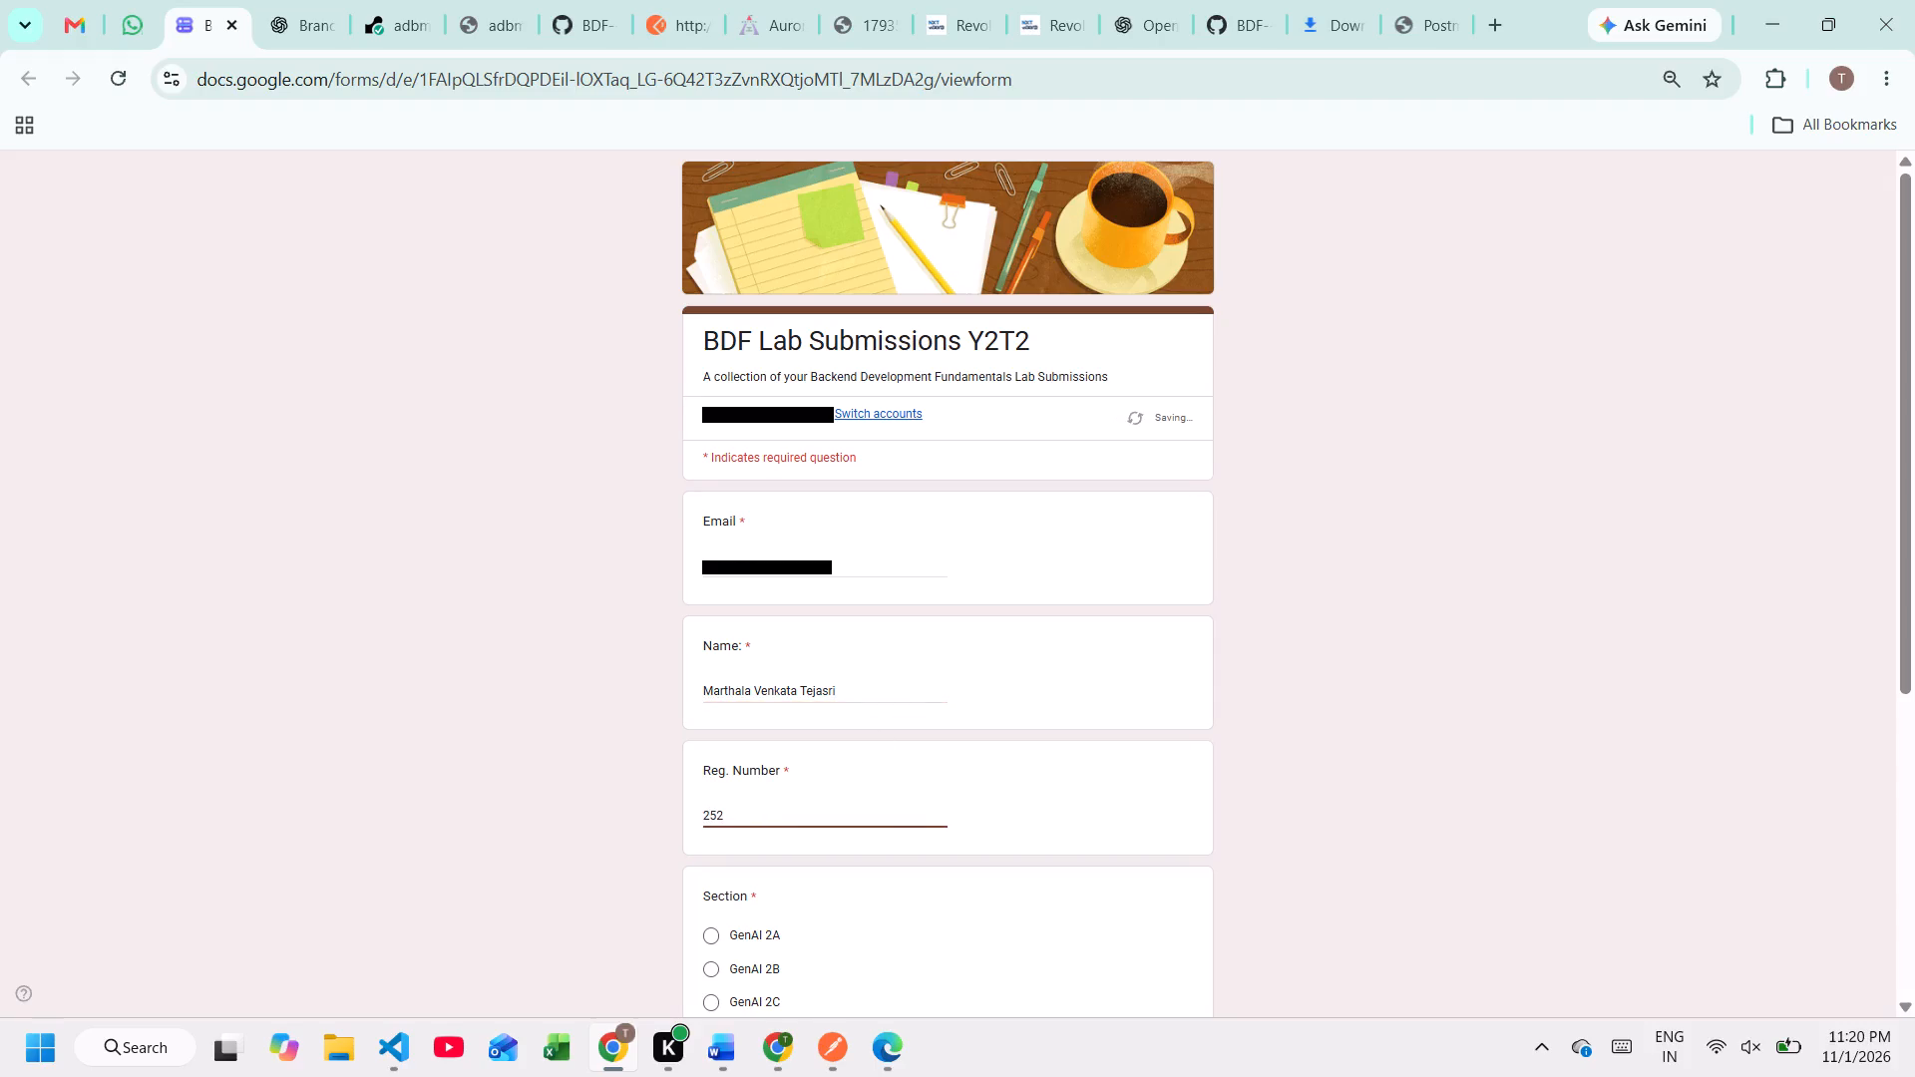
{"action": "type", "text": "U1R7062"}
Choose FSD 2B as the section and Lab 2 as the lab task number.
{"action": "scroll", "coordinate": [785, 893], "scroll_direction": "down", "scroll_amount": 1}
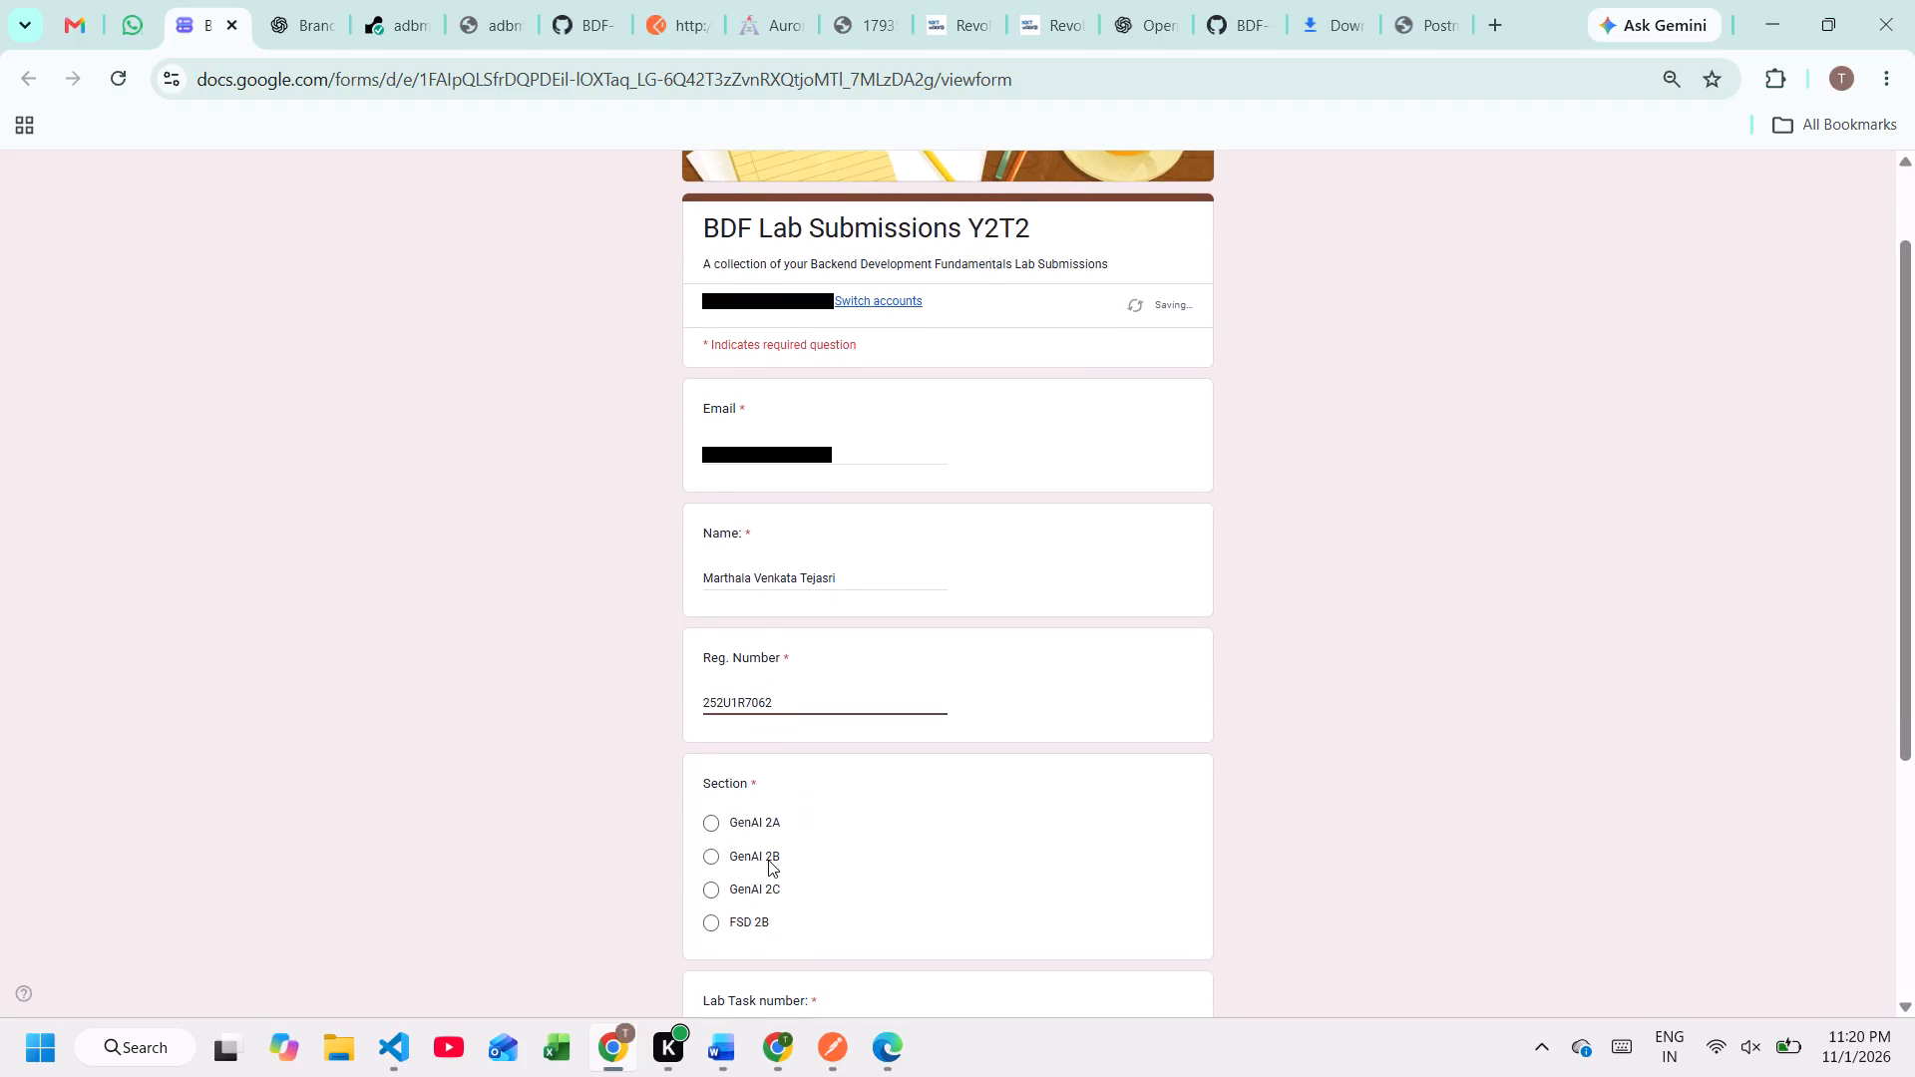
{"action": "scroll", "coordinate": [748, 927], "scroll_direction": "down", "scroll_amount": 2}
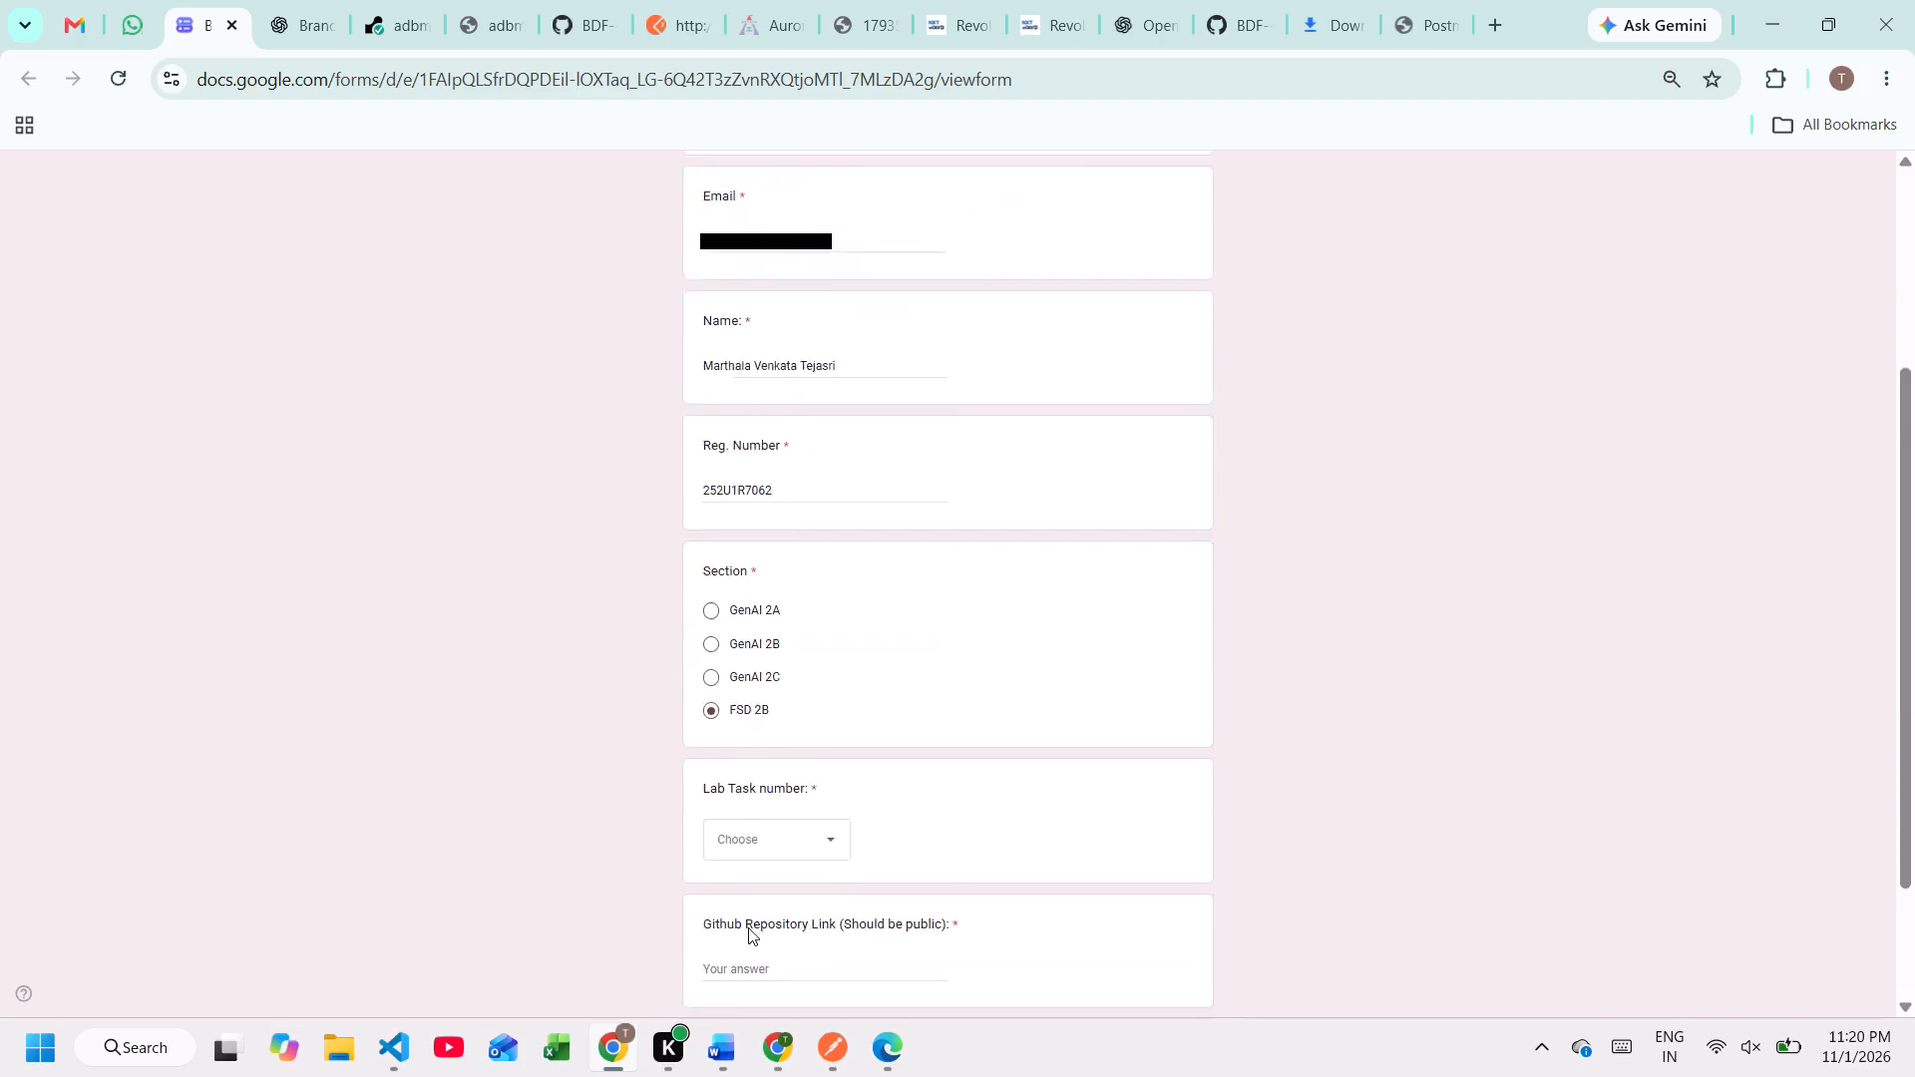
{"action": "scroll", "coordinate": [748, 927], "scroll_direction": "down", "scroll_amount": 2}
{"action": "left_click", "coordinate": [796, 730]}
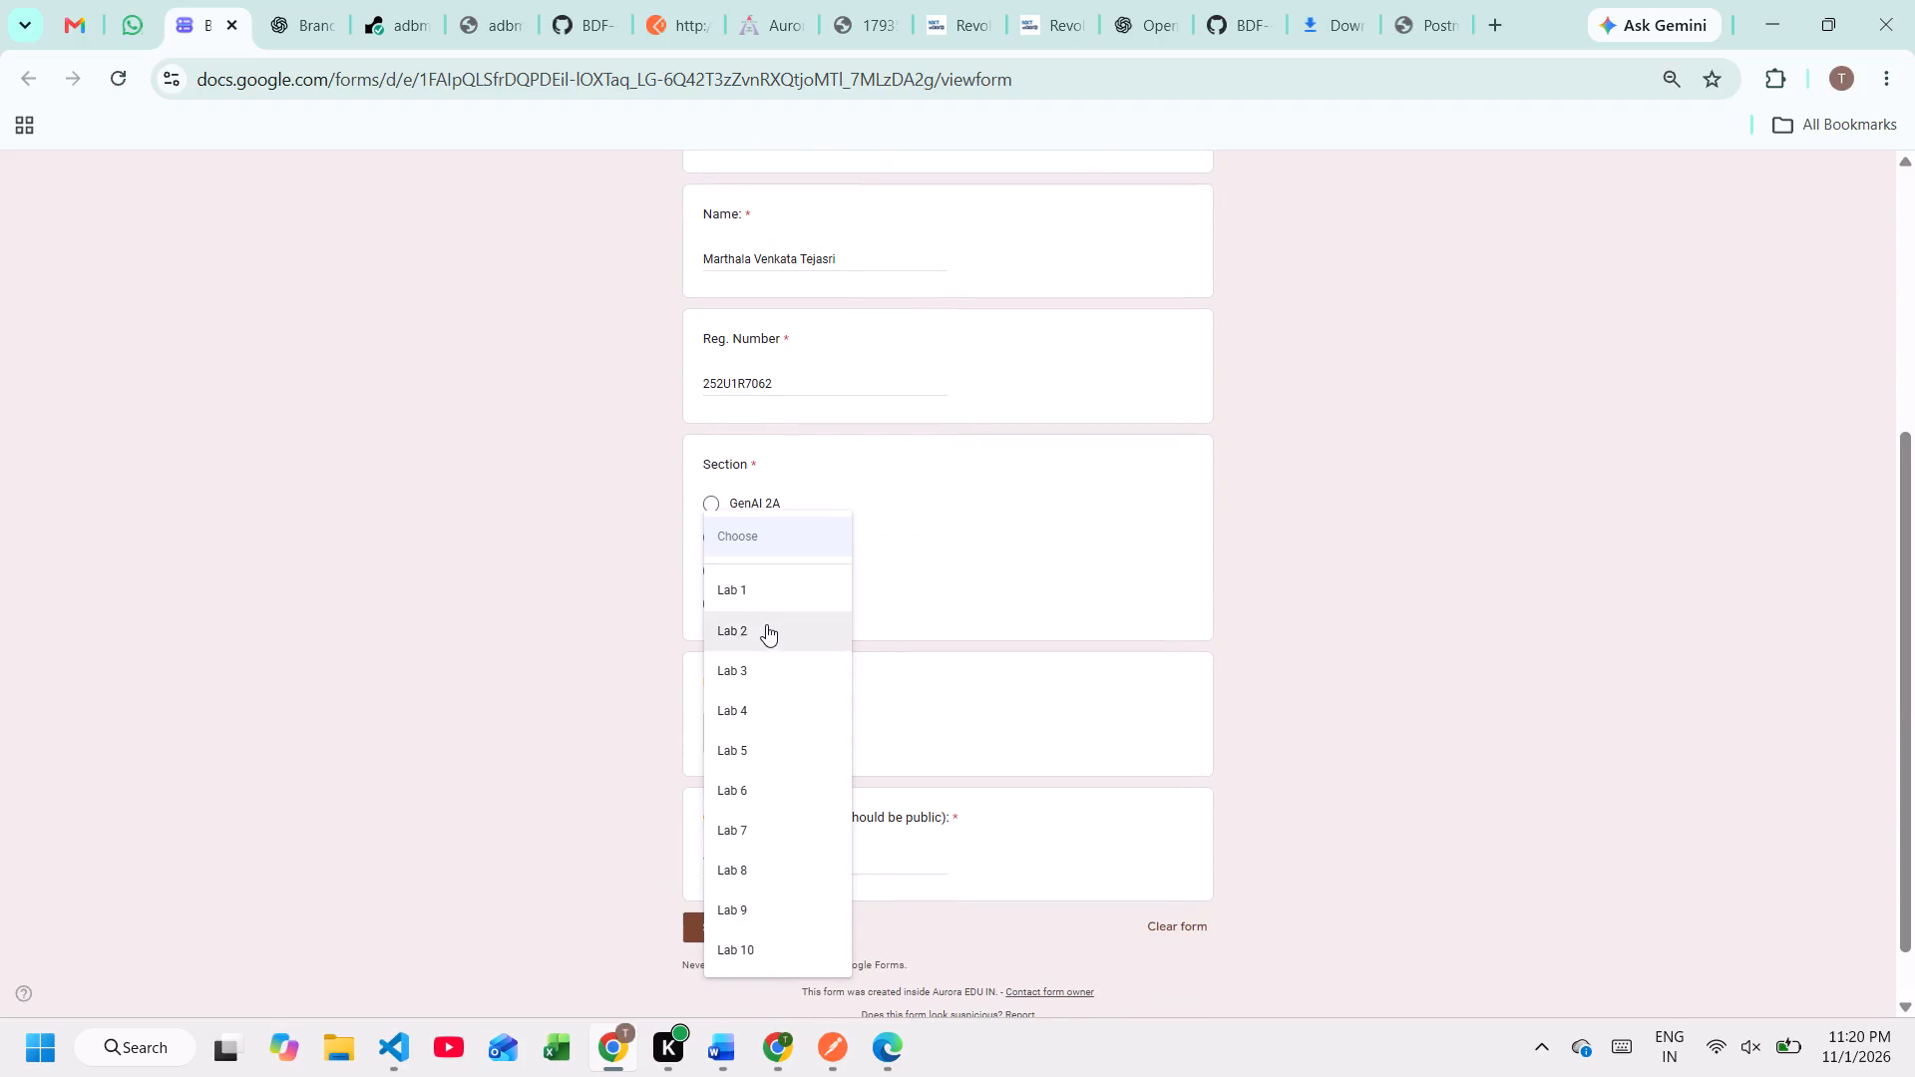
{"action": "left_click", "coordinate": [766, 624]}
Fill the Github Repository Link answer with the copied BDF---Labs/tree/main/lab-02 folder address from the clipboard history.
{"action": "left_click", "coordinate": [755, 862]}
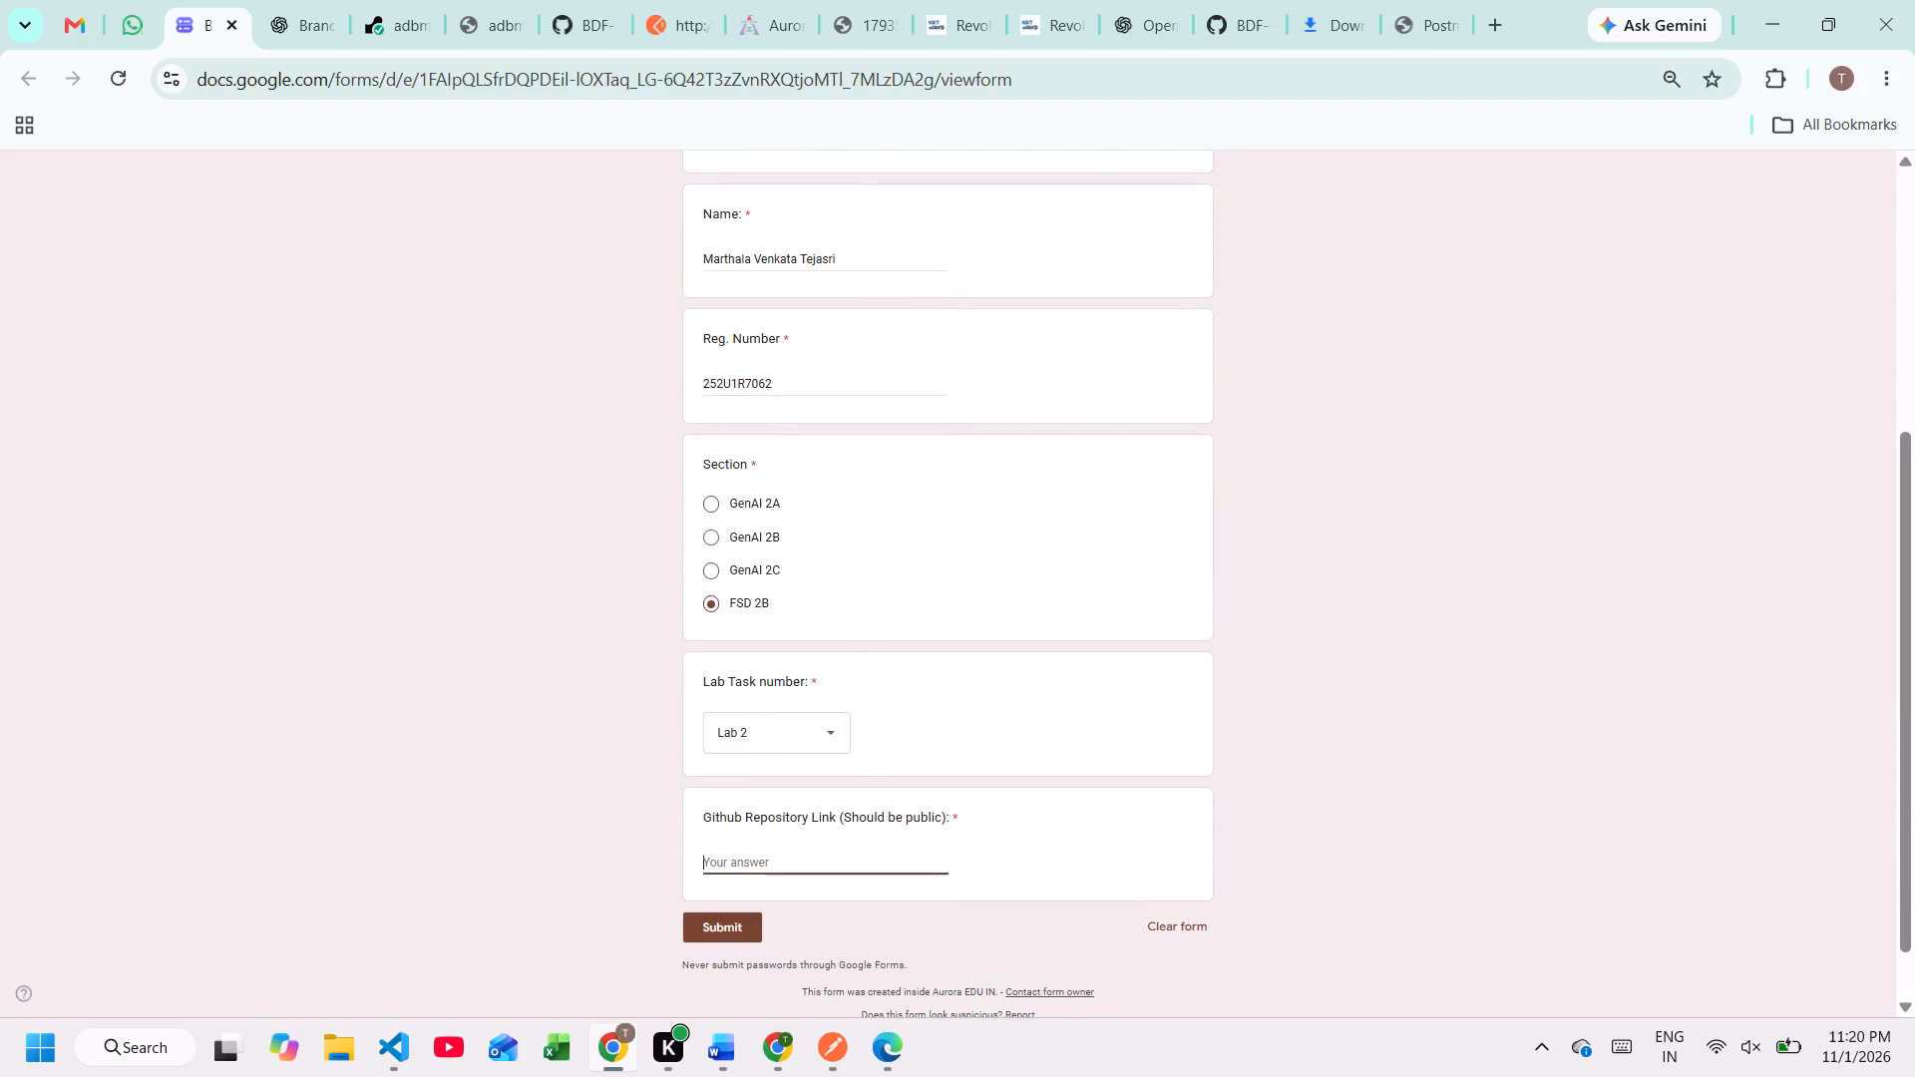
{"action": "key", "text": "super+v"}
{"action": "left_click", "coordinate": [844, 596]}
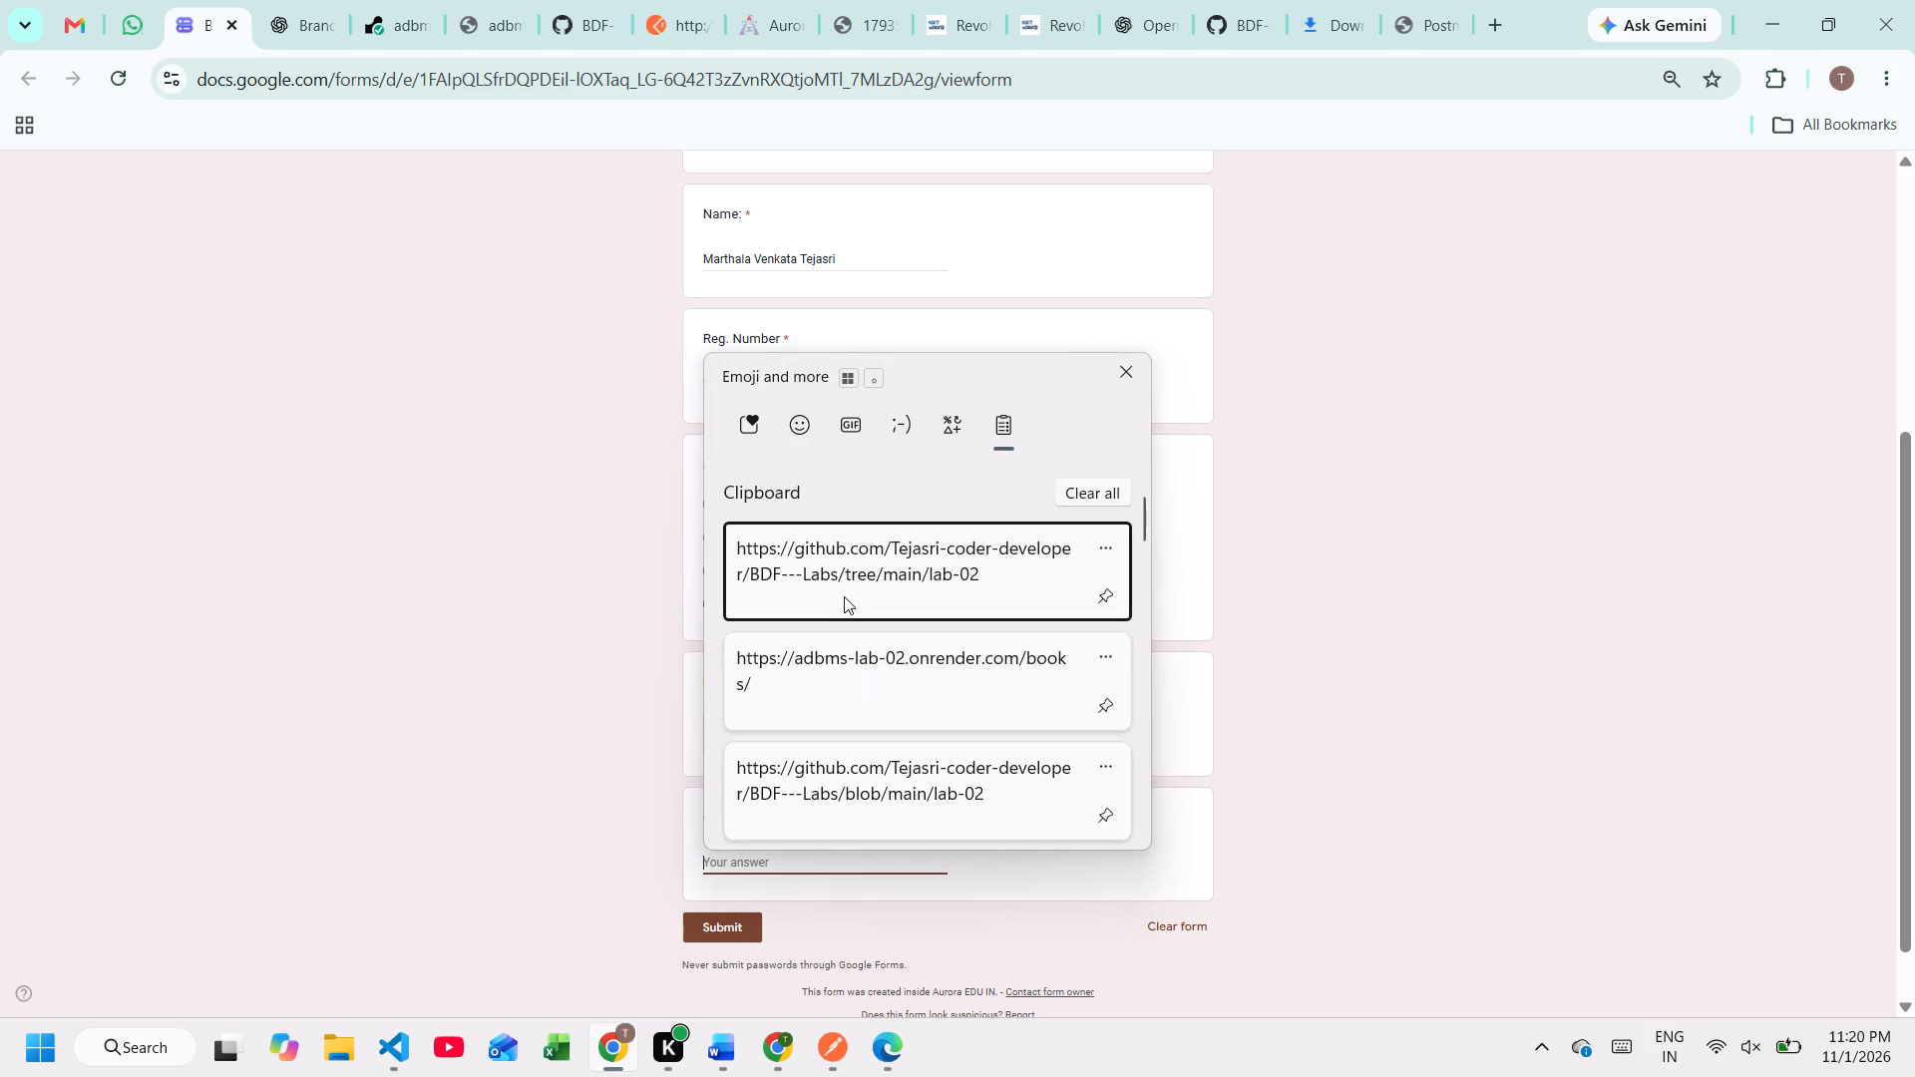
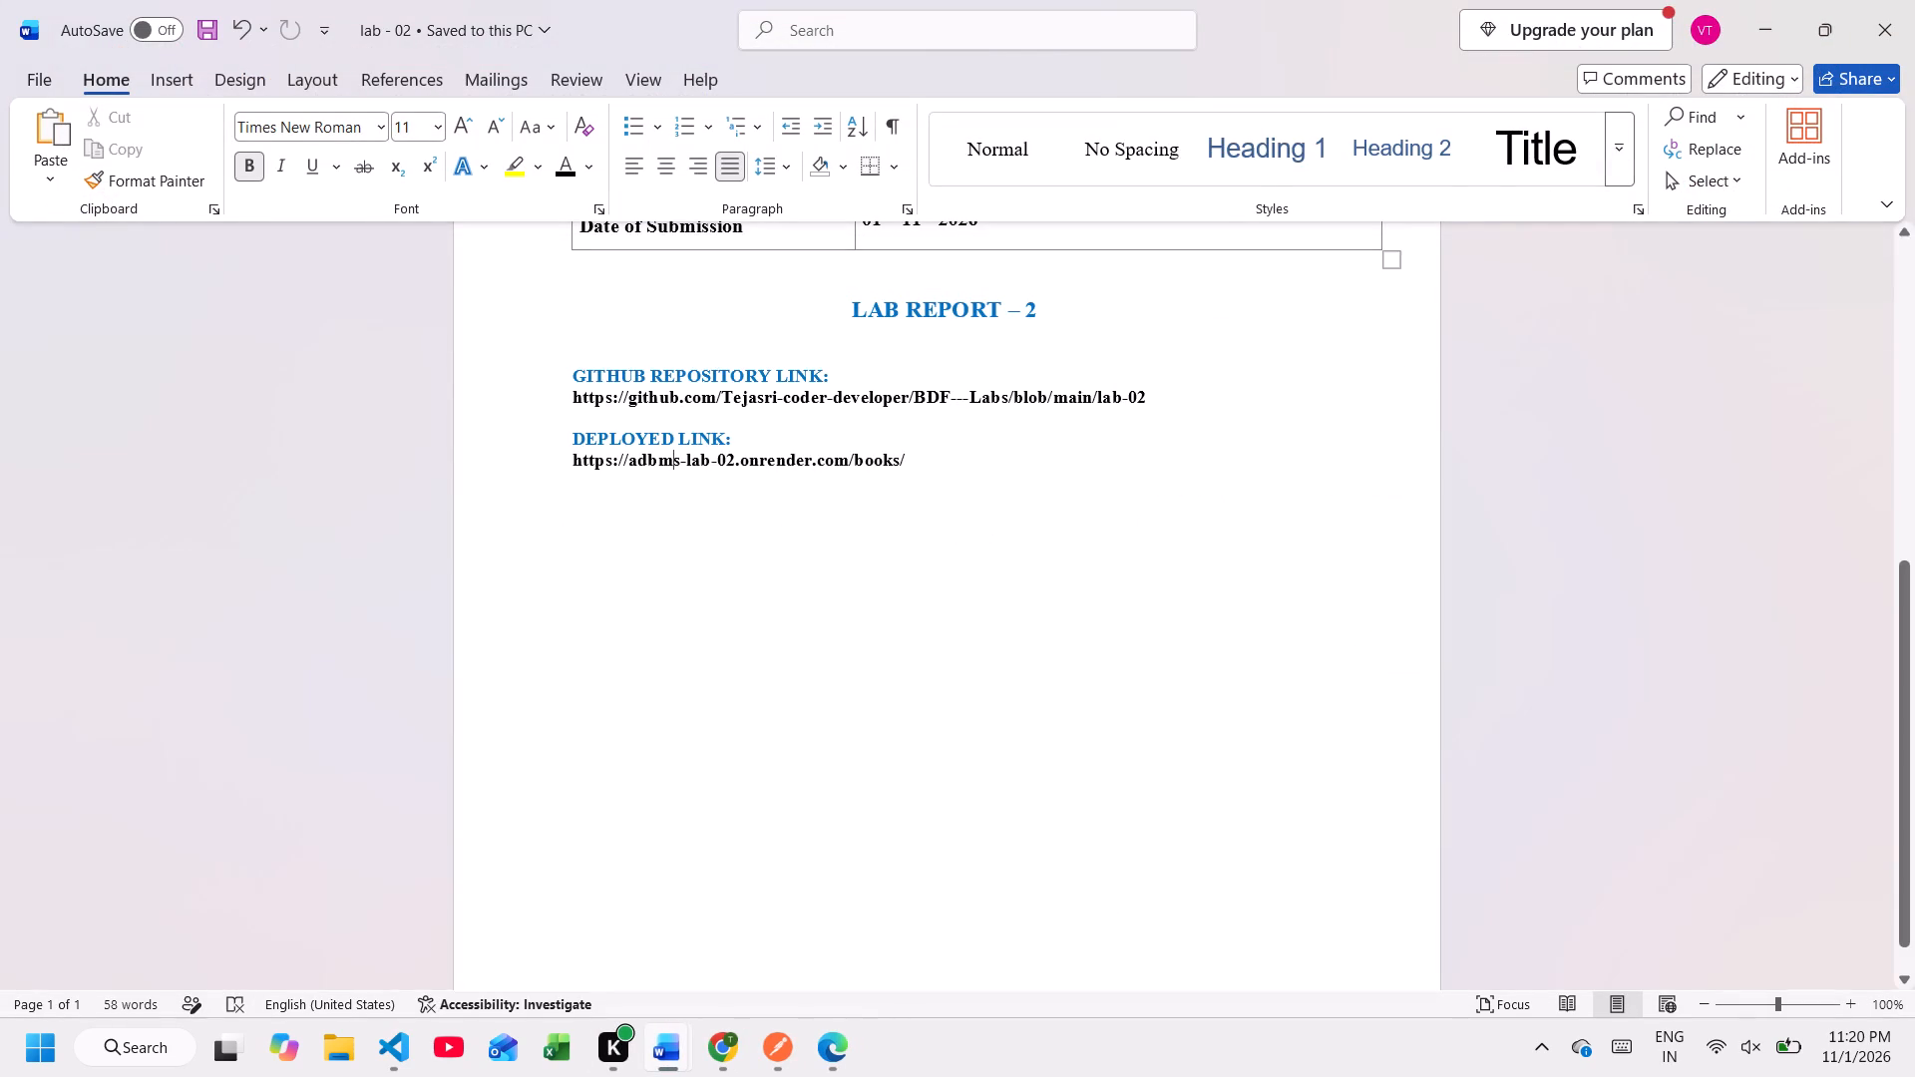
Close the lab - 02 Word document containing the GitHub repository and deployed links.
{"action": "left_click", "coordinate": [1906, 12]}
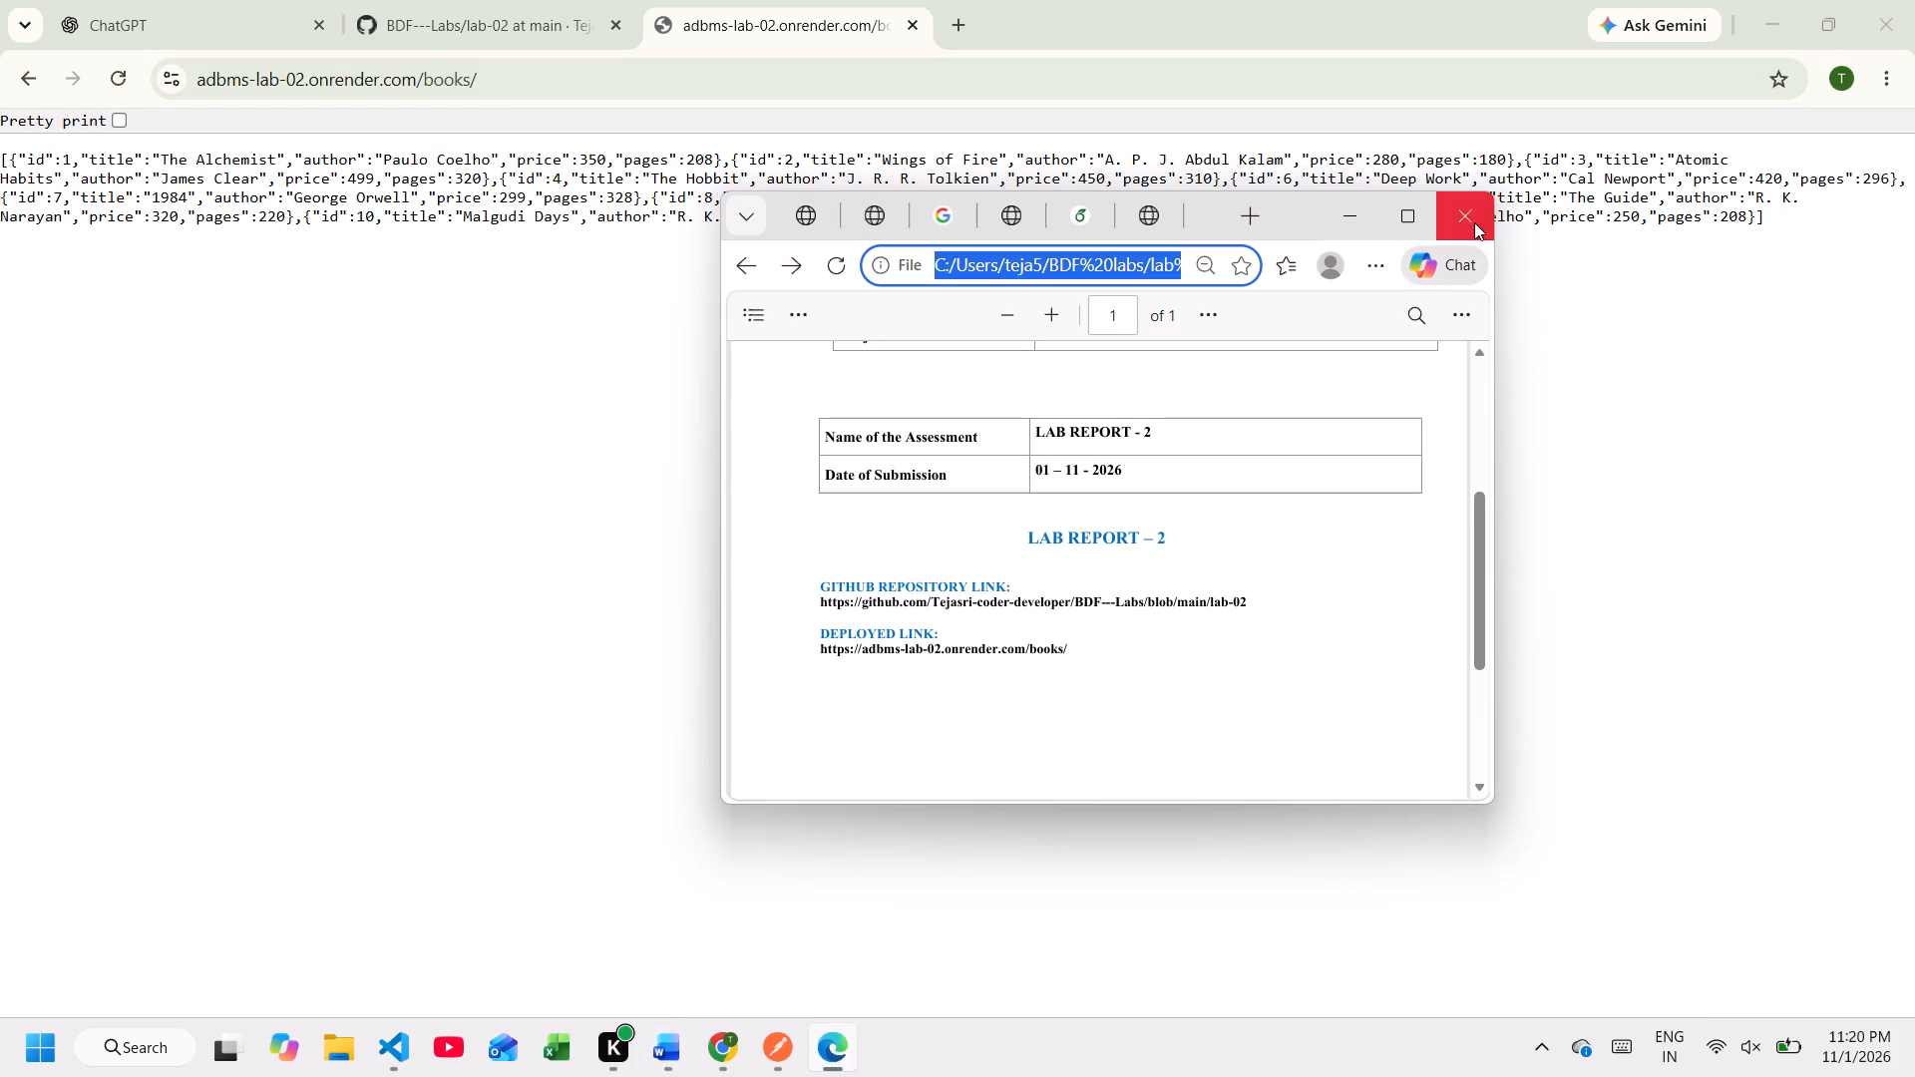
Close the Edge window showing the lab report PDF and the Chrome window with the deployed books page.
{"action": "left_click", "coordinate": [1473, 217]}
{"action": "left_click", "coordinate": [1910, 0]}
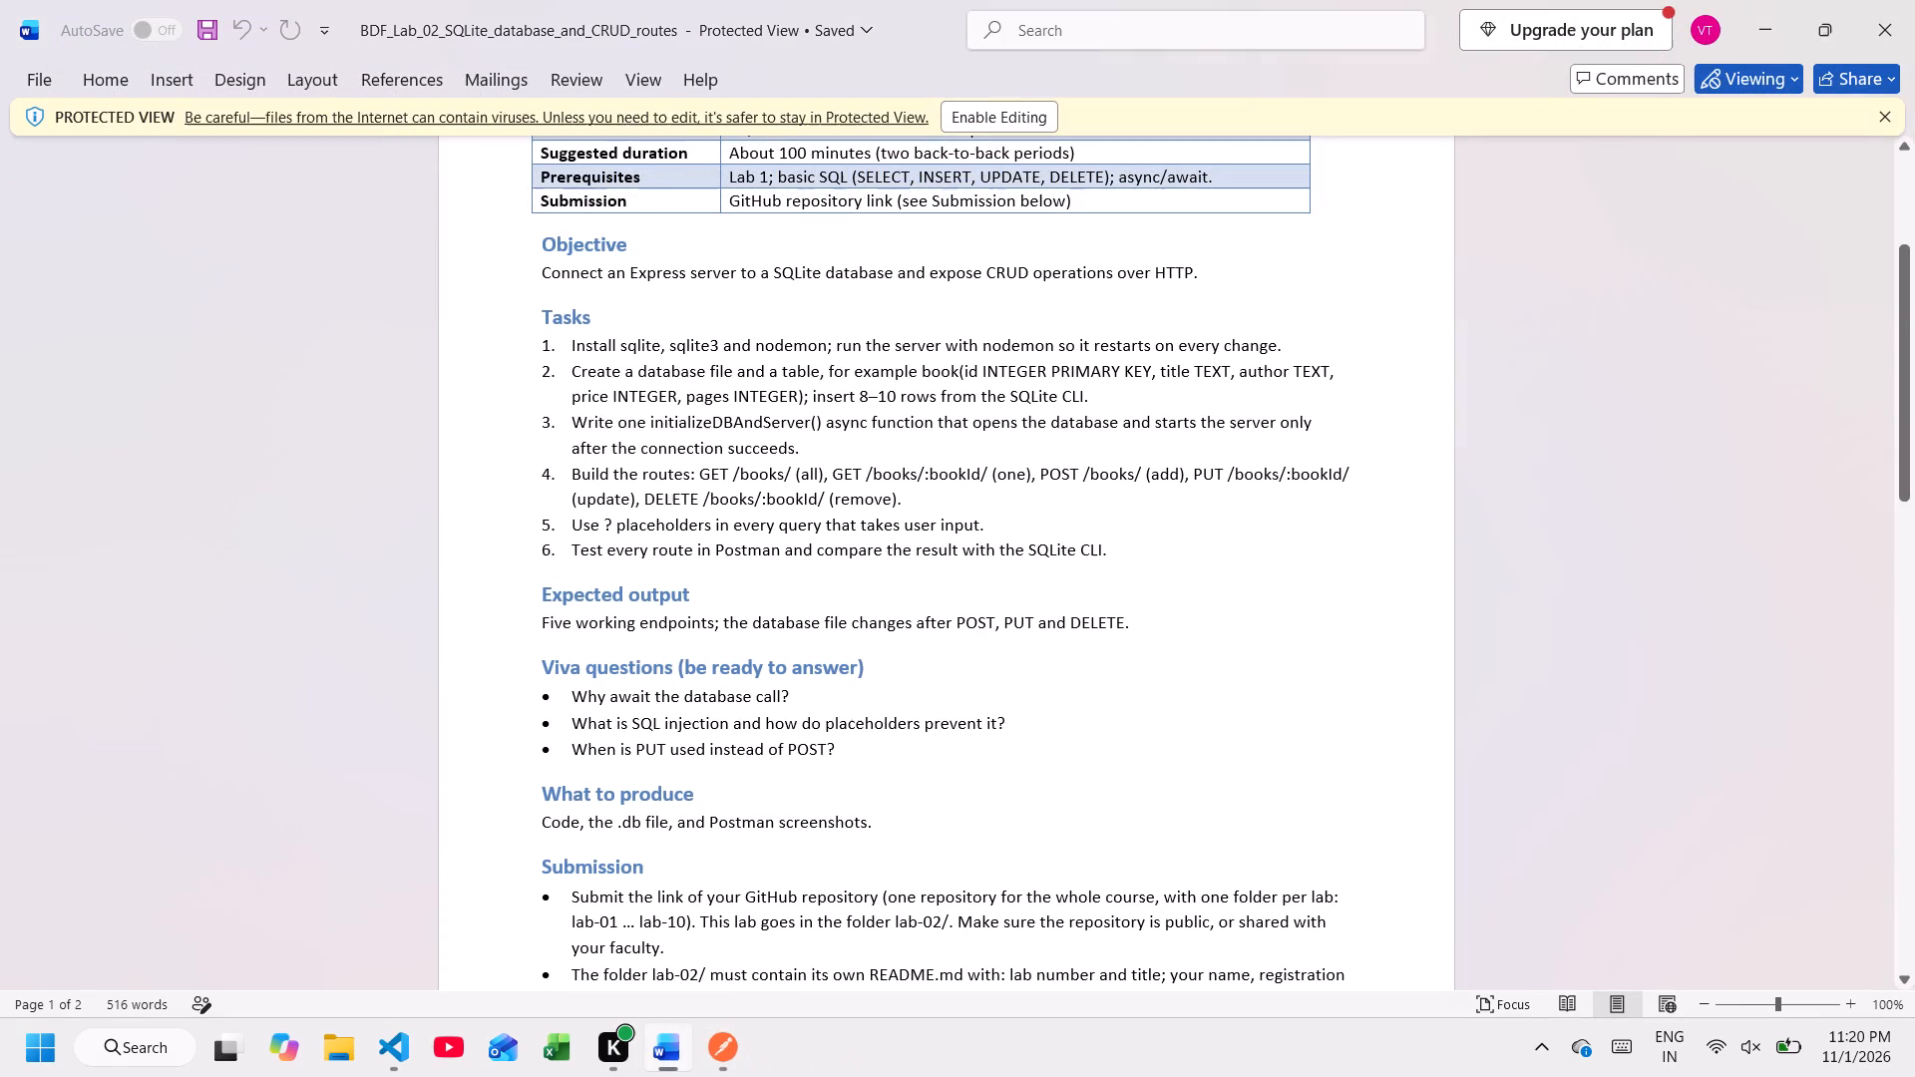
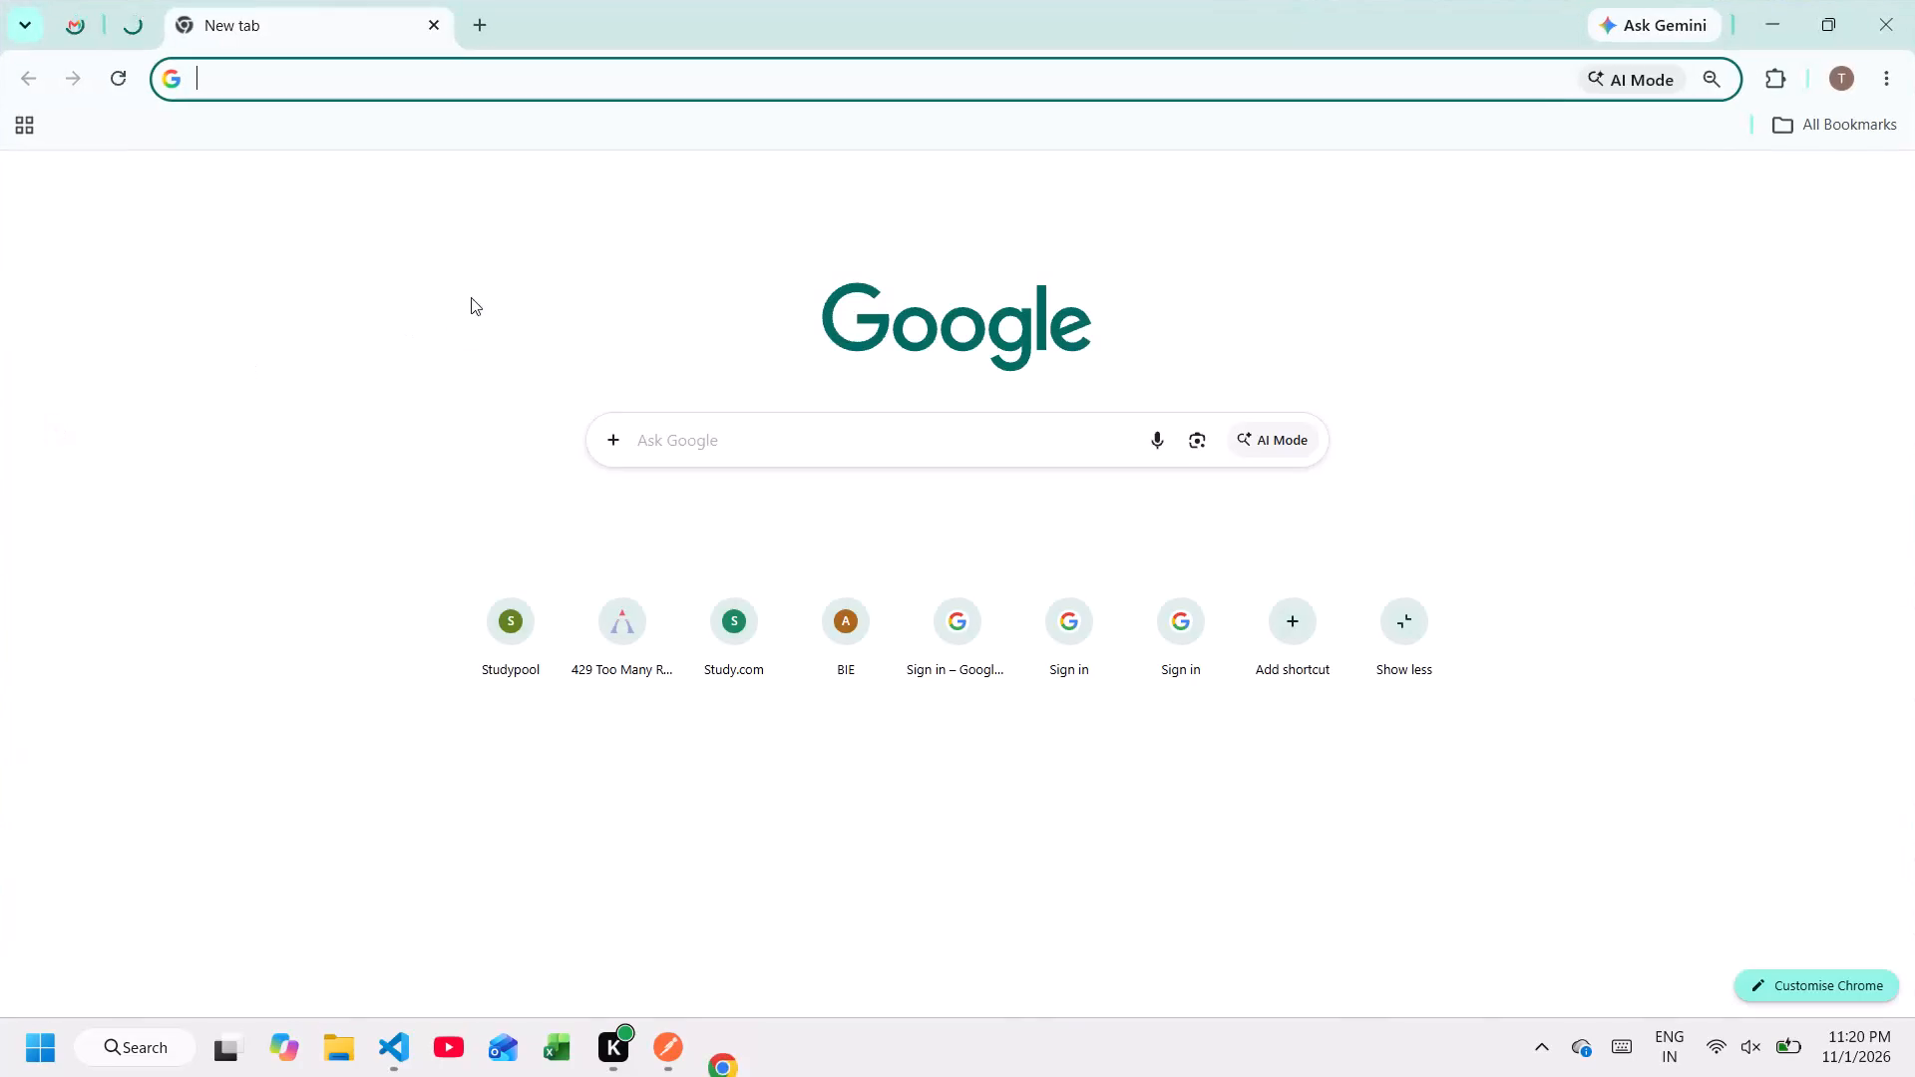
Go to admissions.aurora.edu.in, sign in, and open the Introduction to Artificial Intelligence assessments.
{"action": "left_click", "coordinate": [672, 446]}
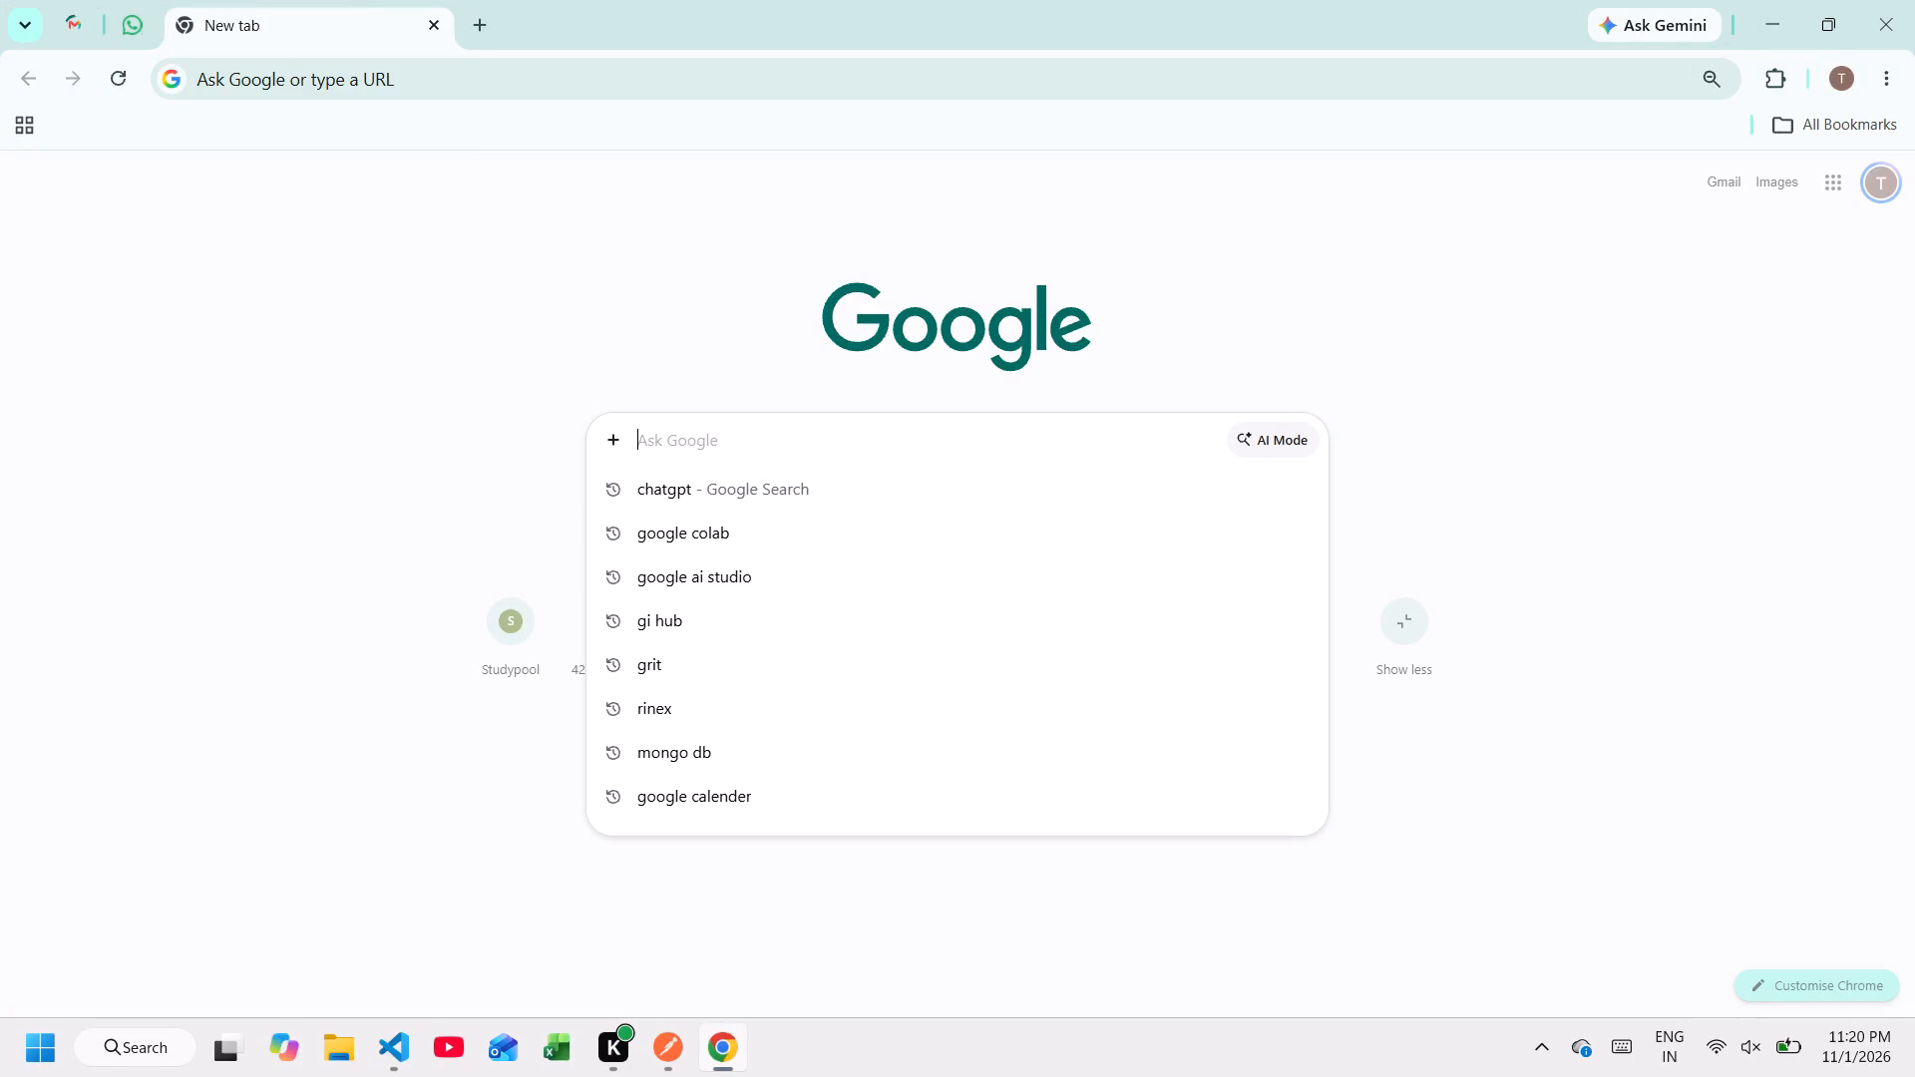
{"action": "type", "text": "admissions.aurora.edu.in"}
{"action": "key", "text": "Return"}
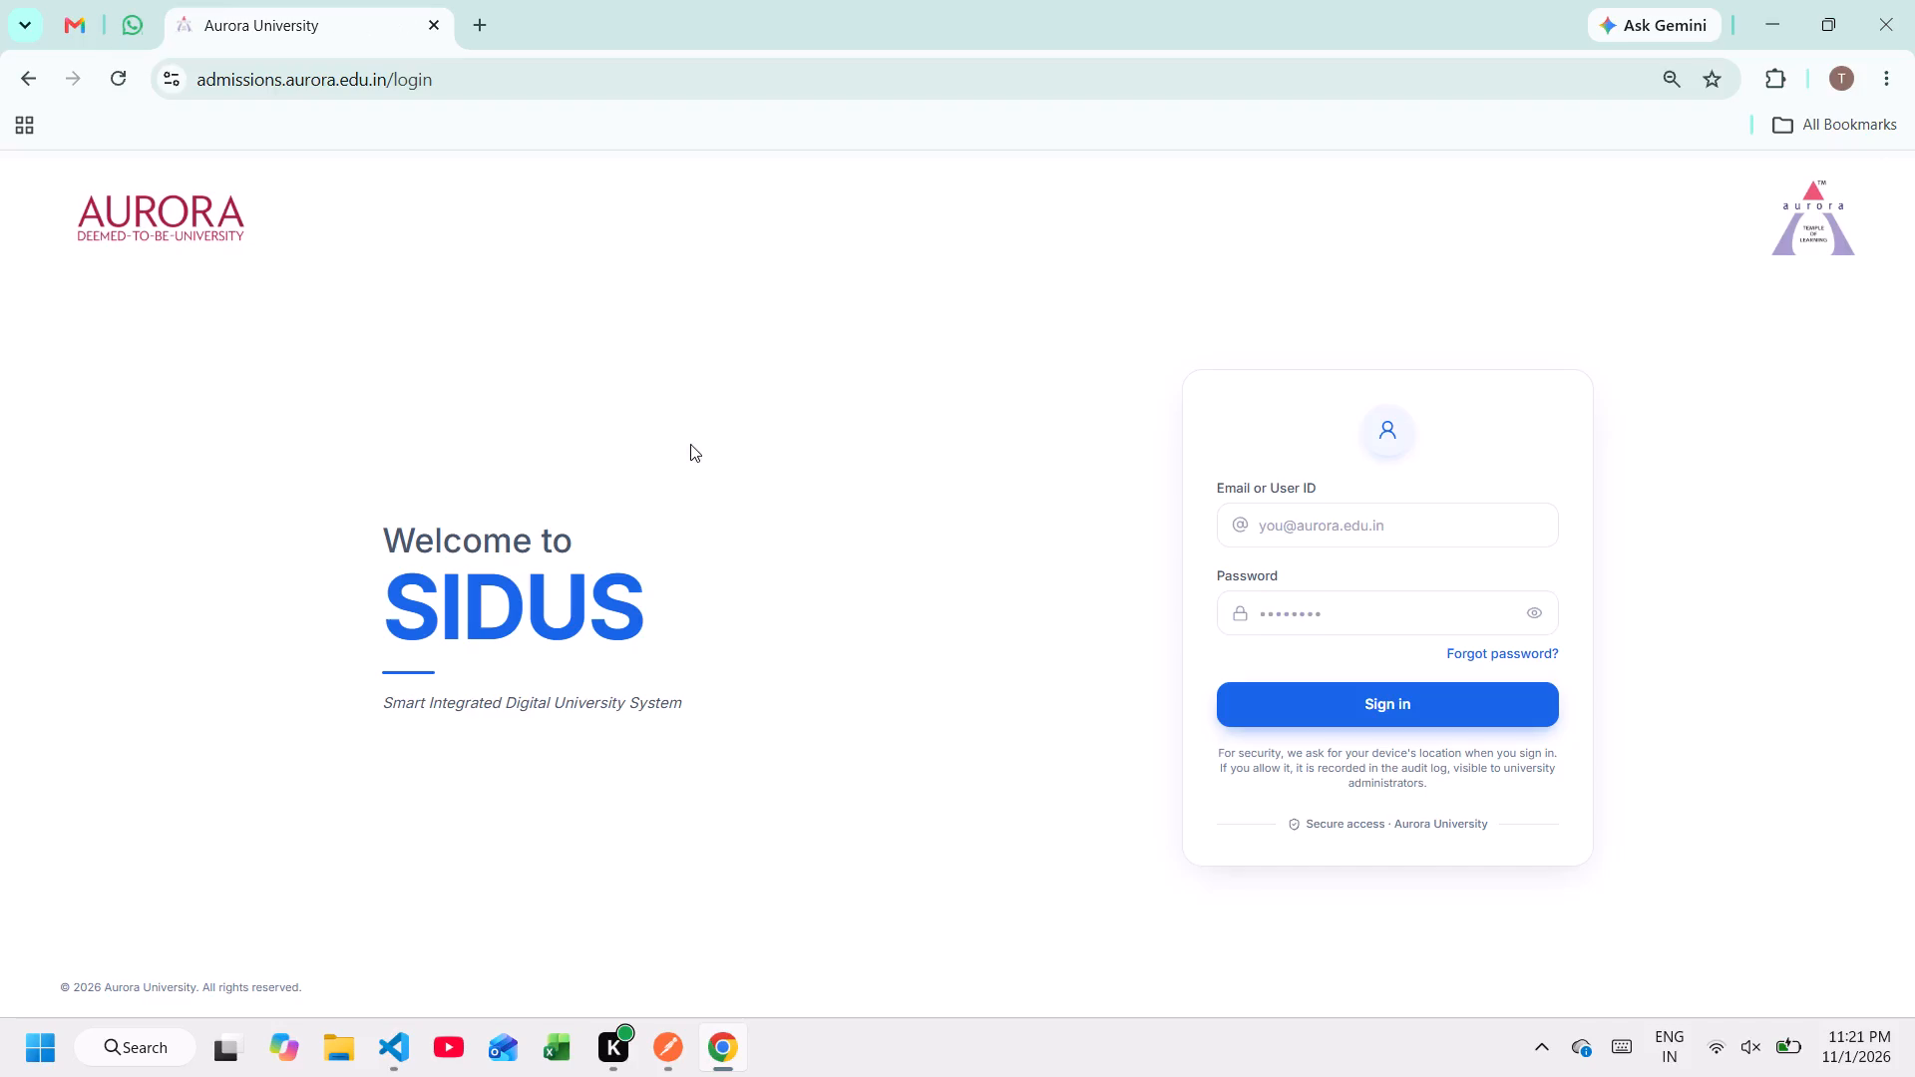
{"action": "left_click", "coordinate": [1357, 704]}
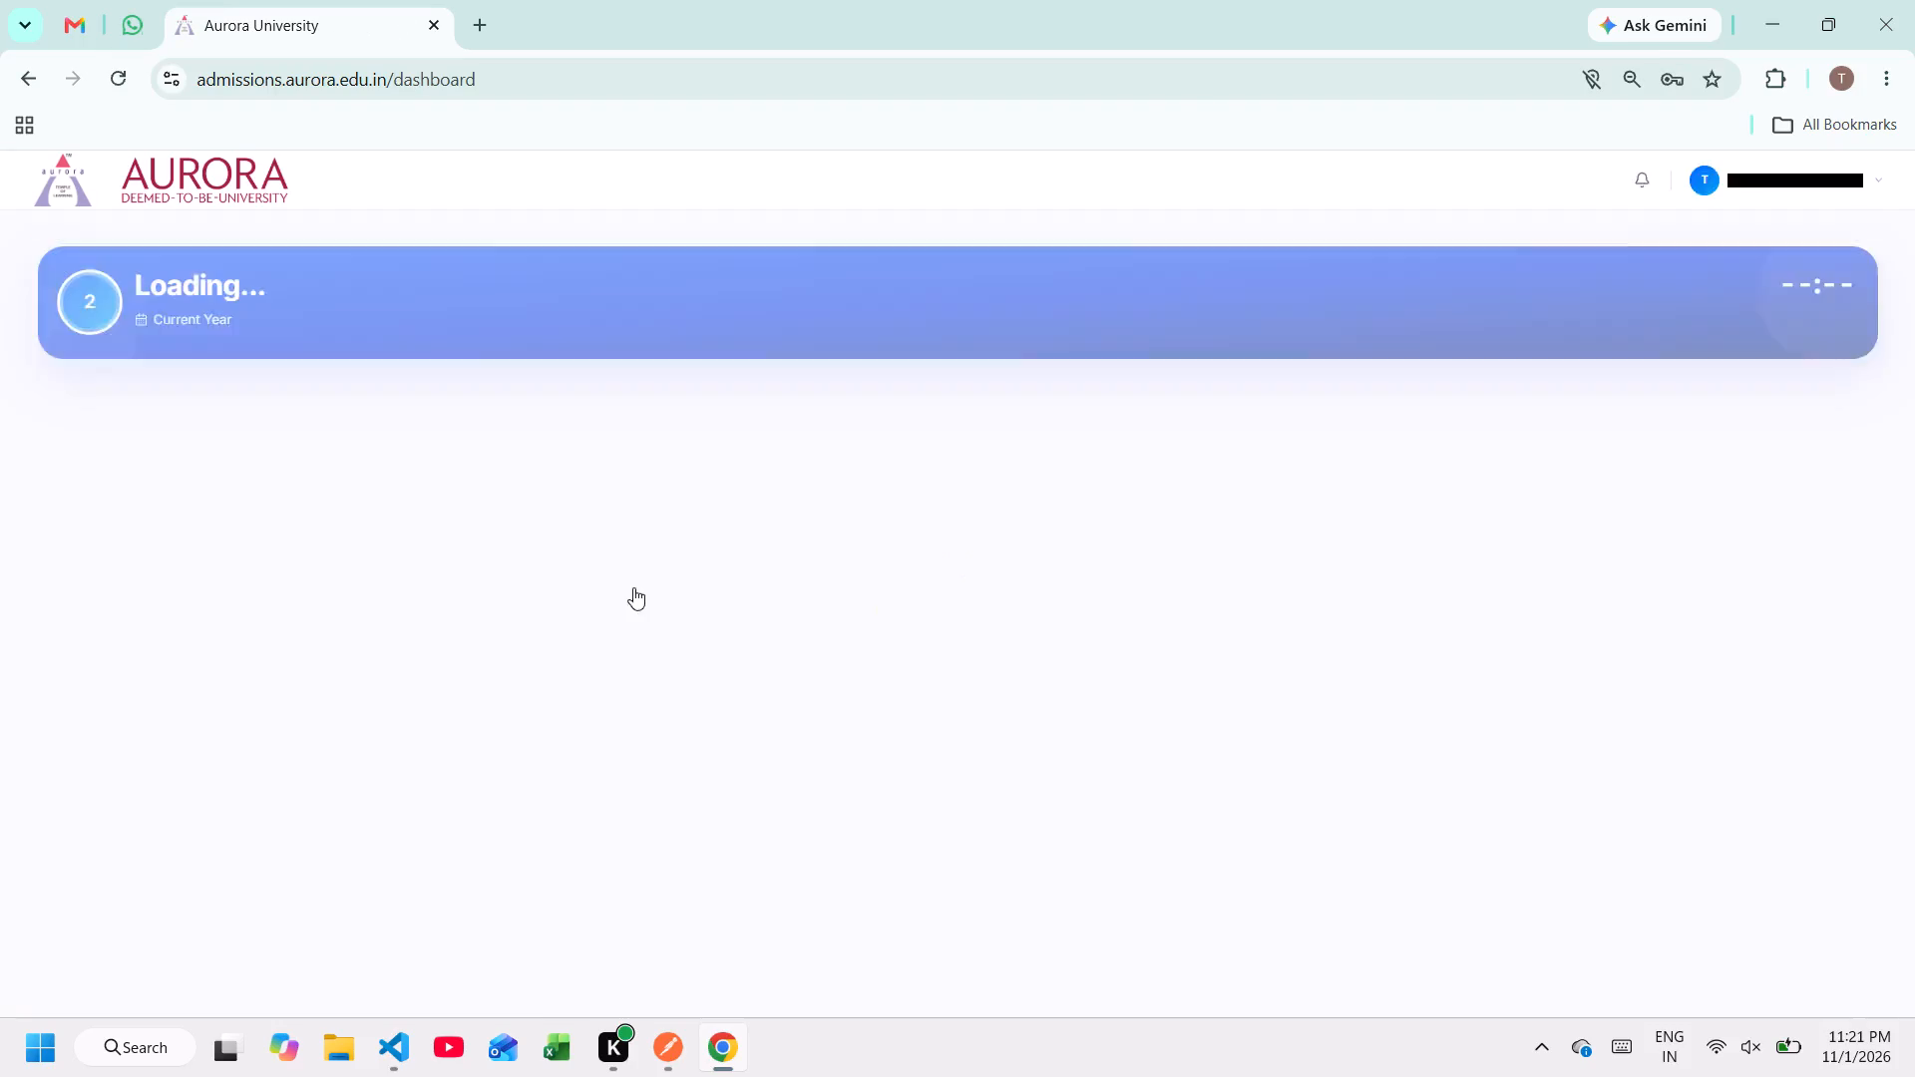
{"action": "left_click", "coordinate": [298, 505]}
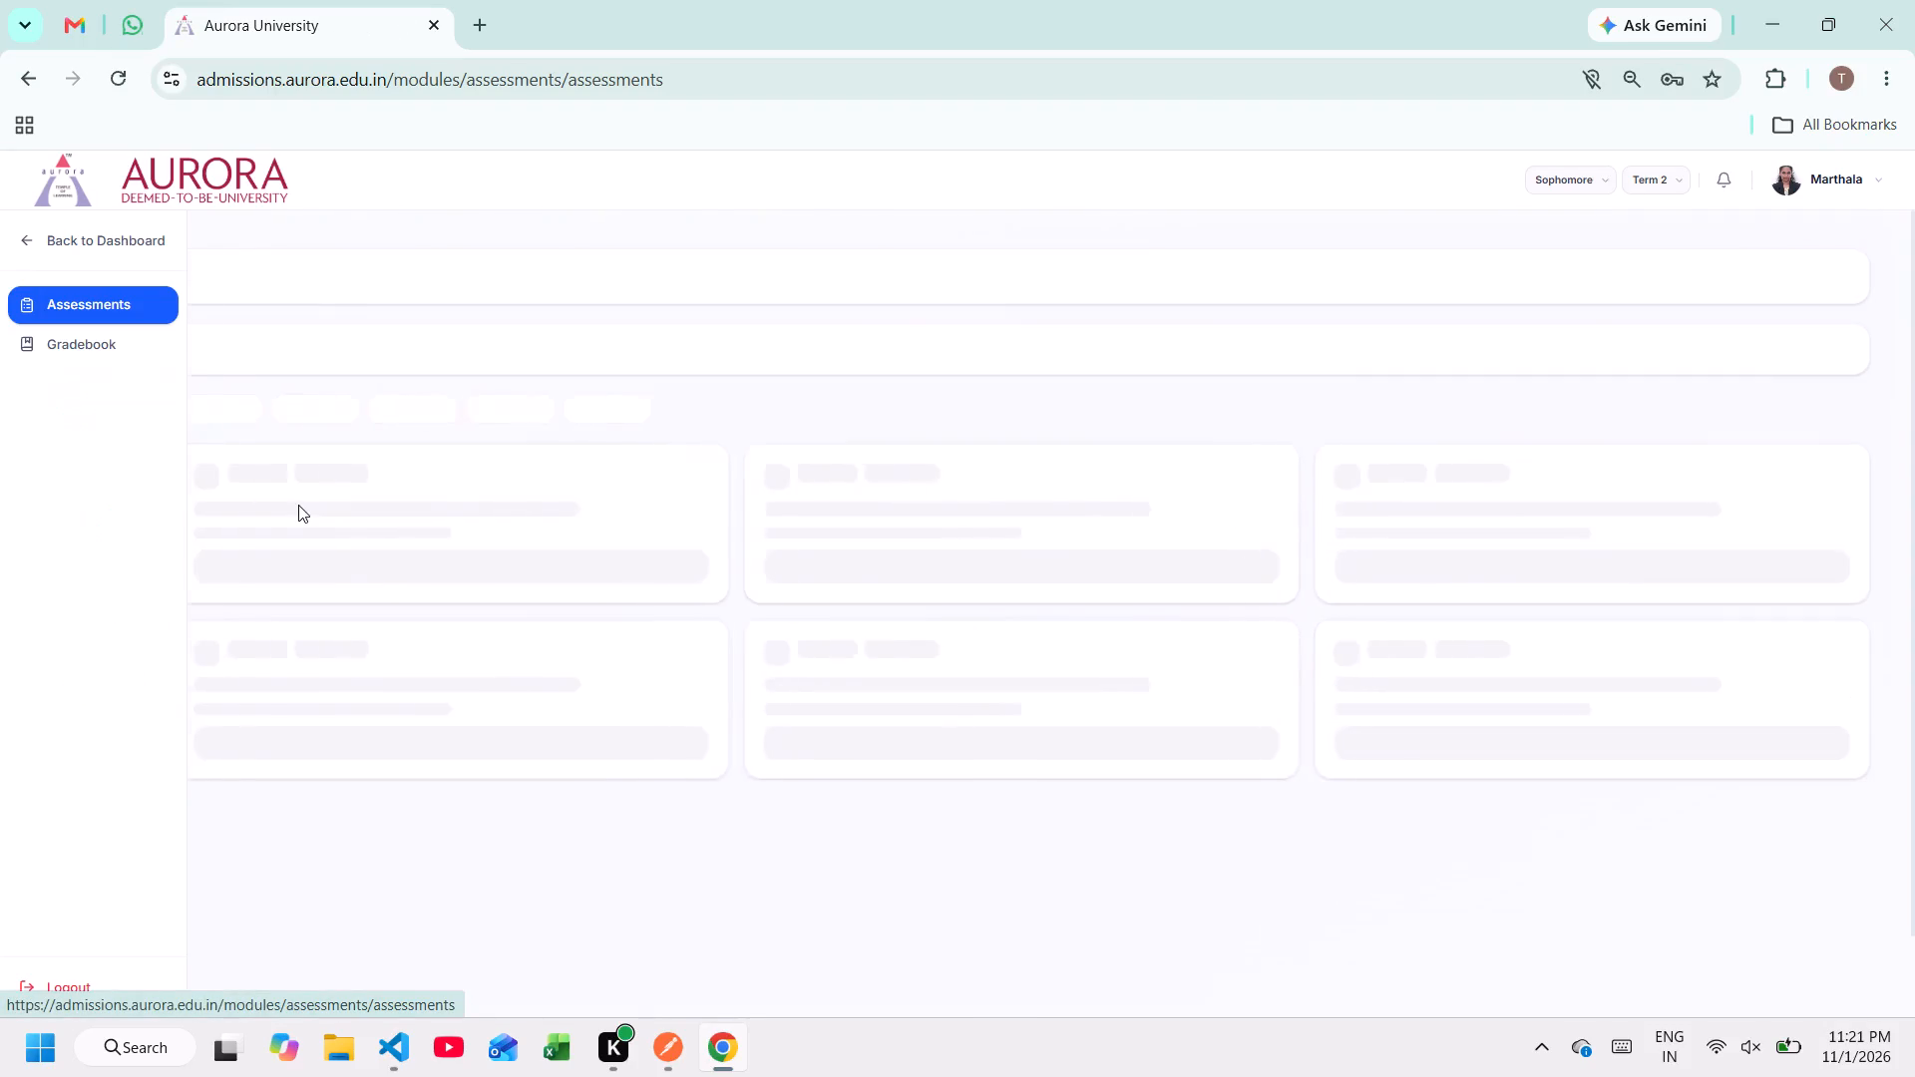
{"action": "left_click", "coordinate": [327, 519]}
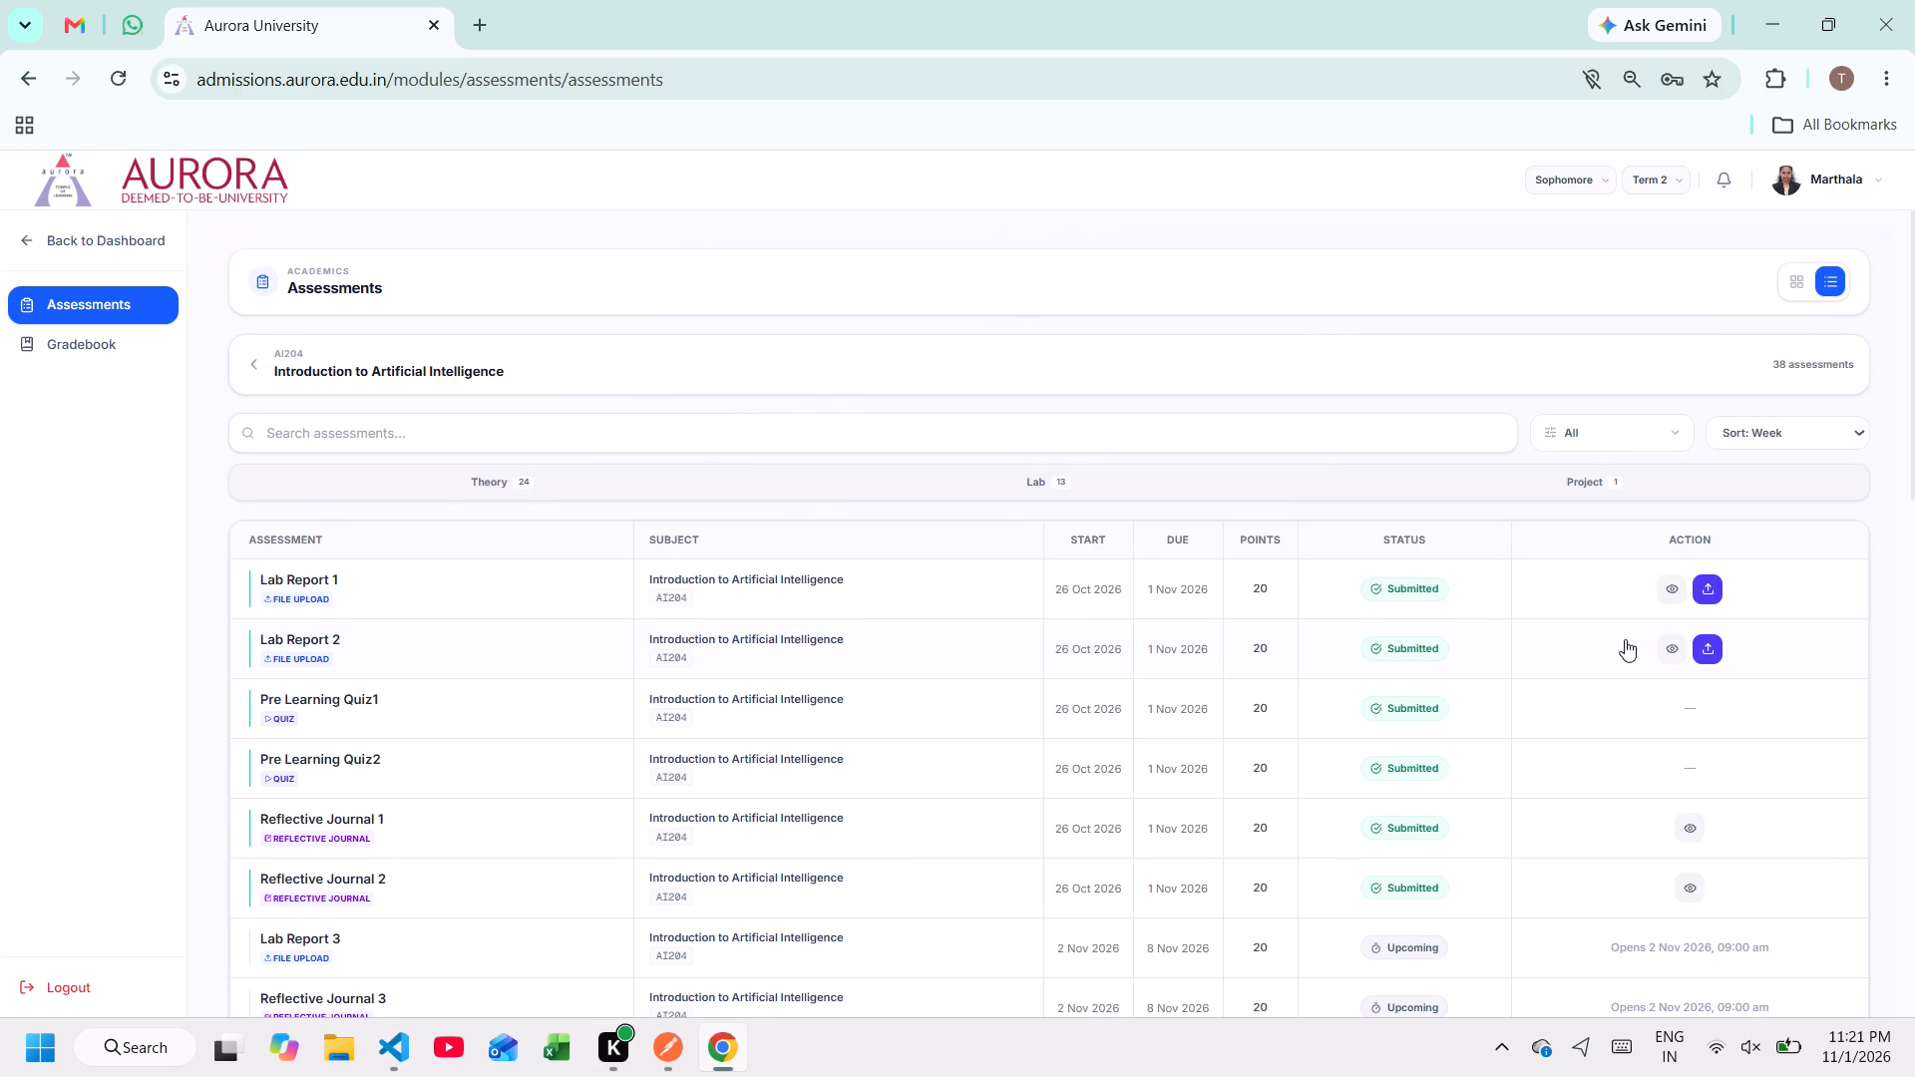
Look through the submitted Lab Report 2 PDF down to its last page and close it.
{"action": "left_click", "coordinate": [1672, 651]}
{"action": "scroll", "coordinate": [872, 672], "scroll_direction": "down", "scroll_amount": 14}
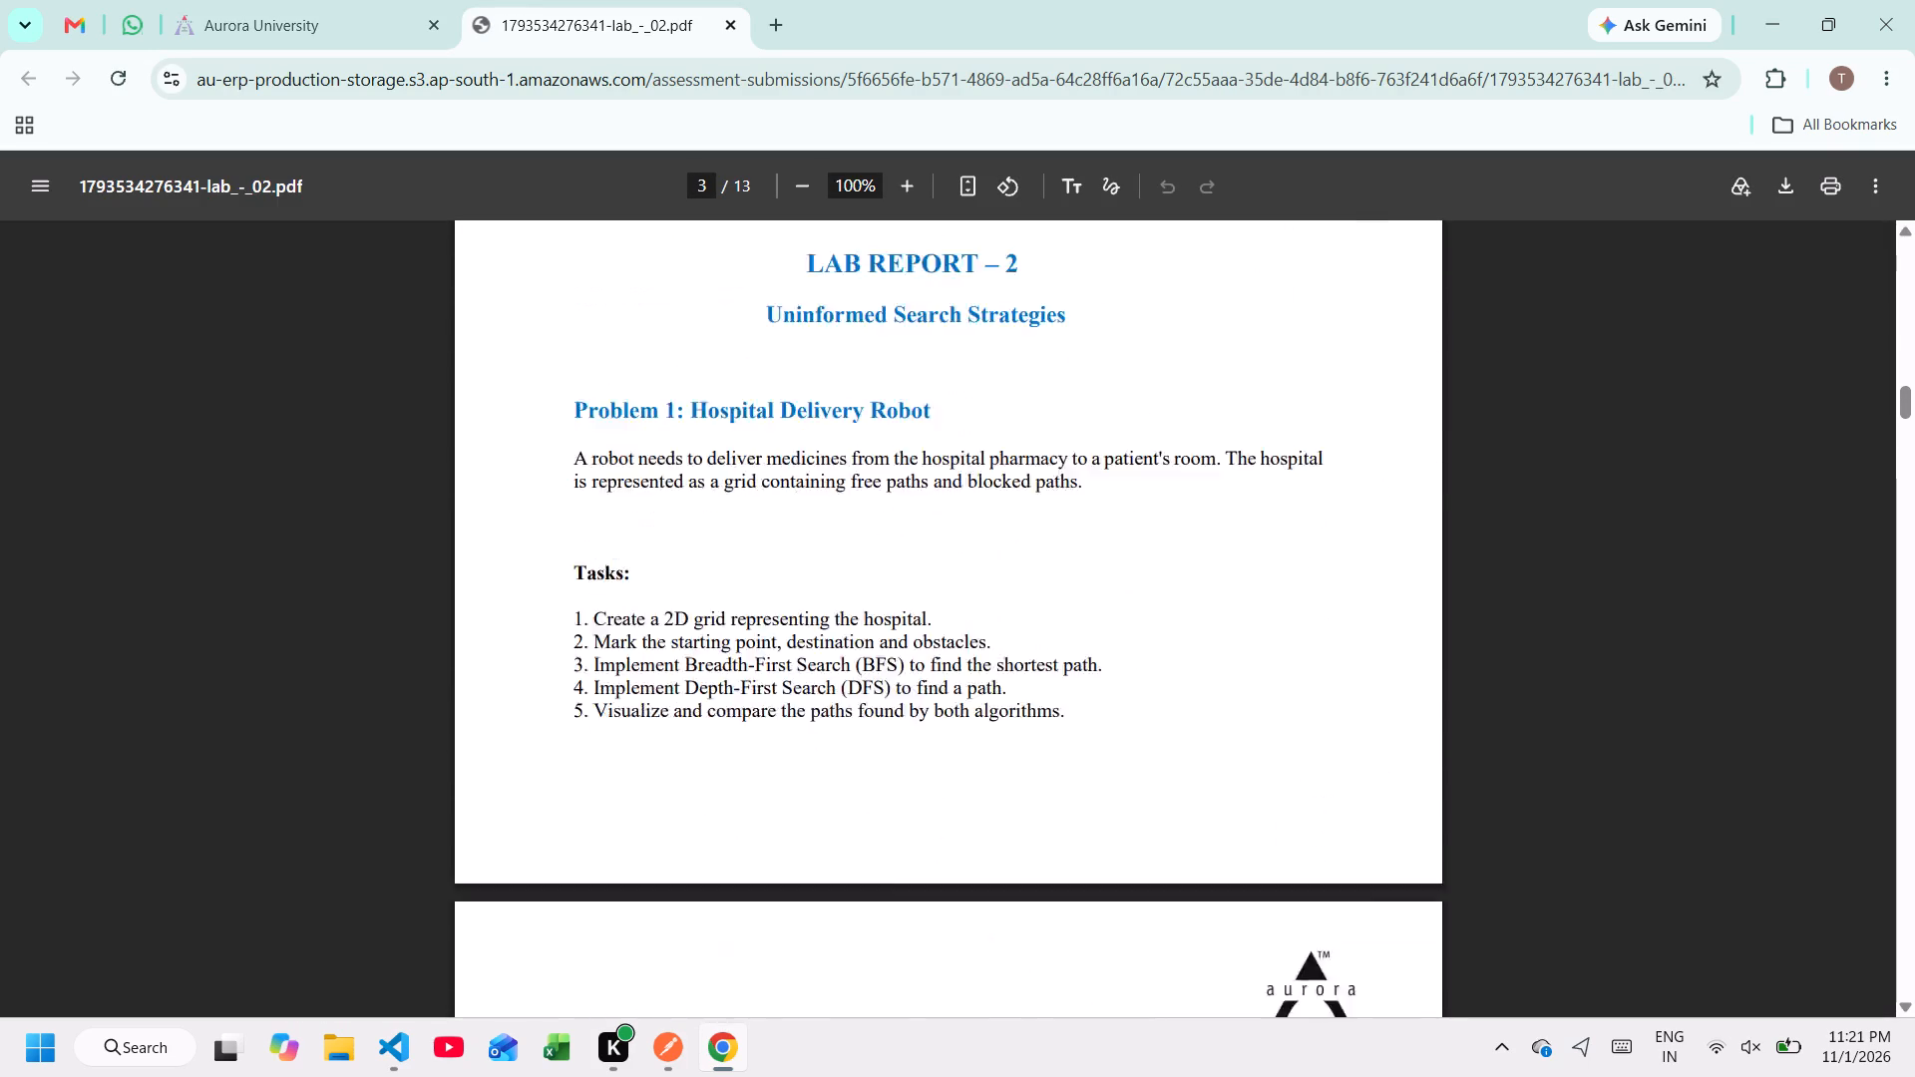
{"action": "scroll", "coordinate": [872, 672], "scroll_direction": "down", "scroll_amount": 9}
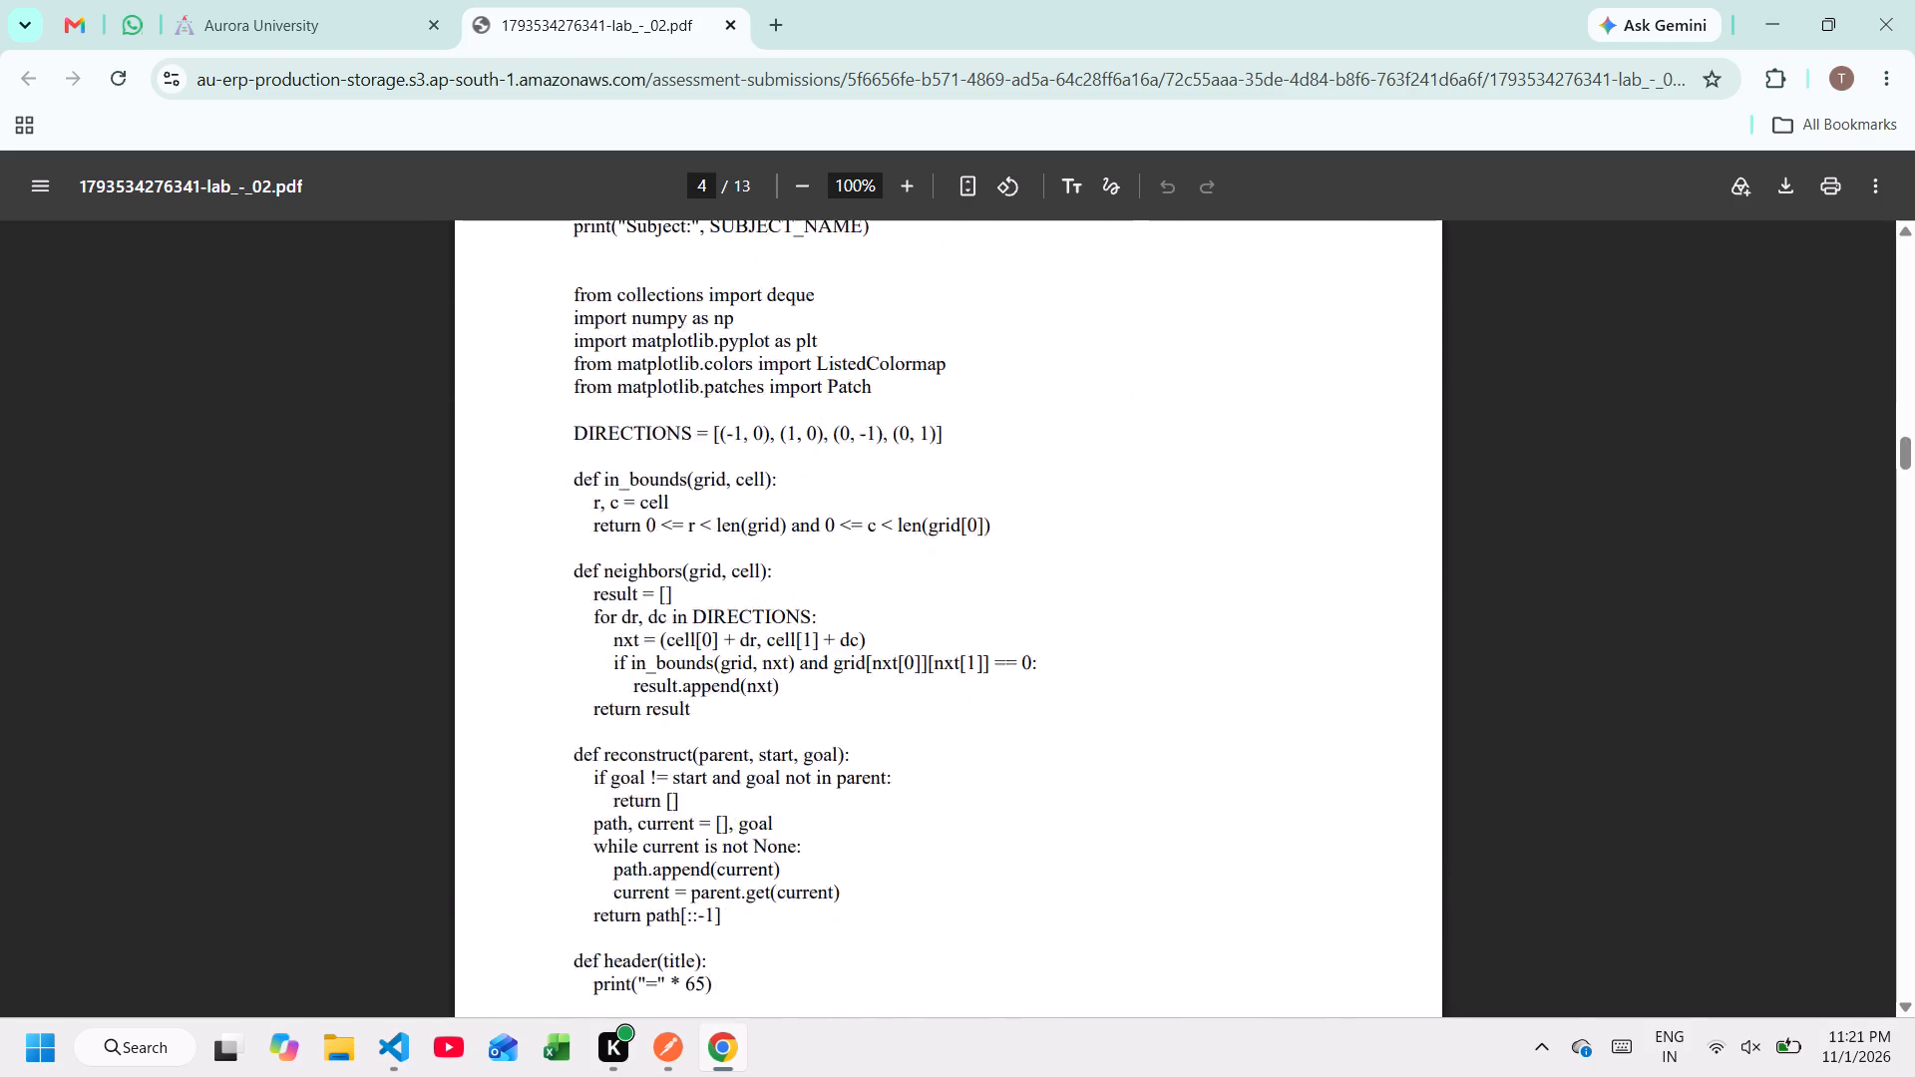
{"action": "scroll", "coordinate": [872, 672], "scroll_direction": "down", "scroll_amount": 2}
{"action": "scroll", "coordinate": [859, 504], "scroll_direction": "down", "scroll_amount": 12}
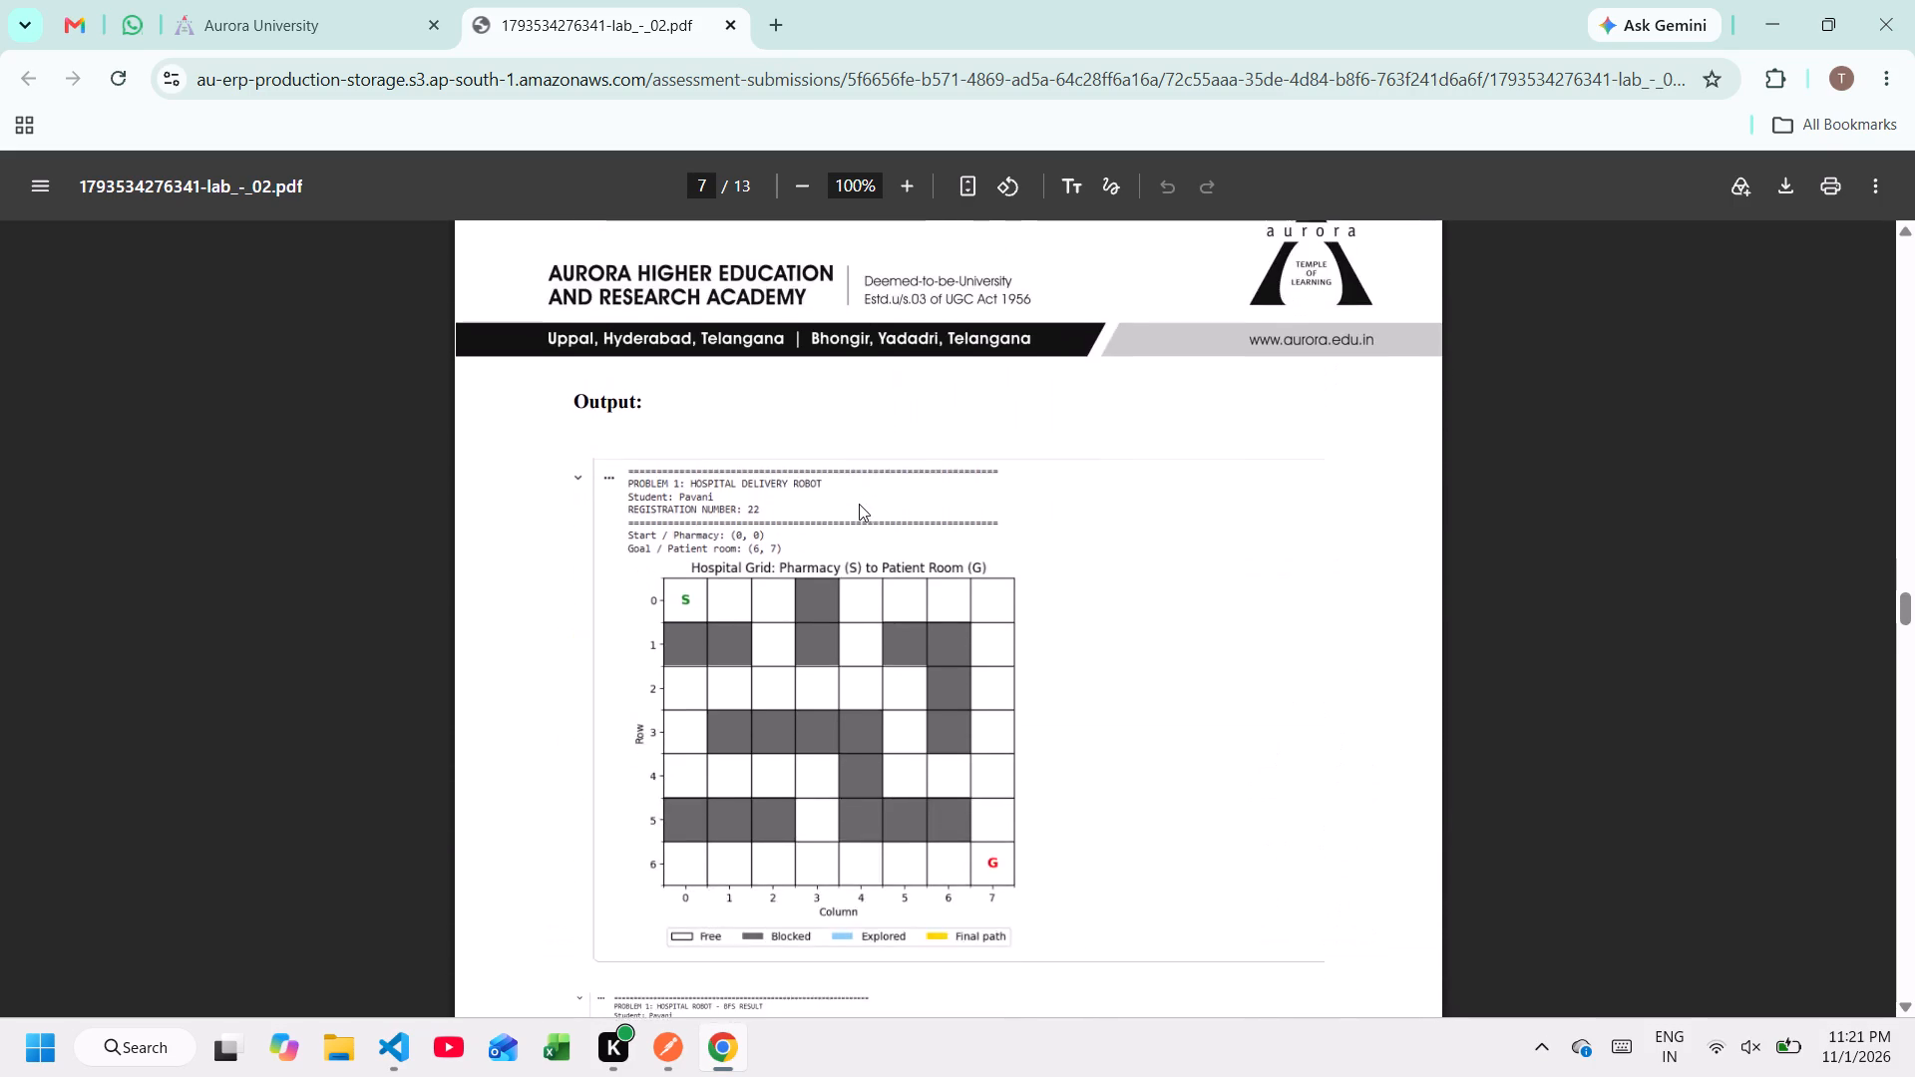
{"action": "scroll", "coordinate": [859, 504], "scroll_direction": "down", "scroll_amount": 9}
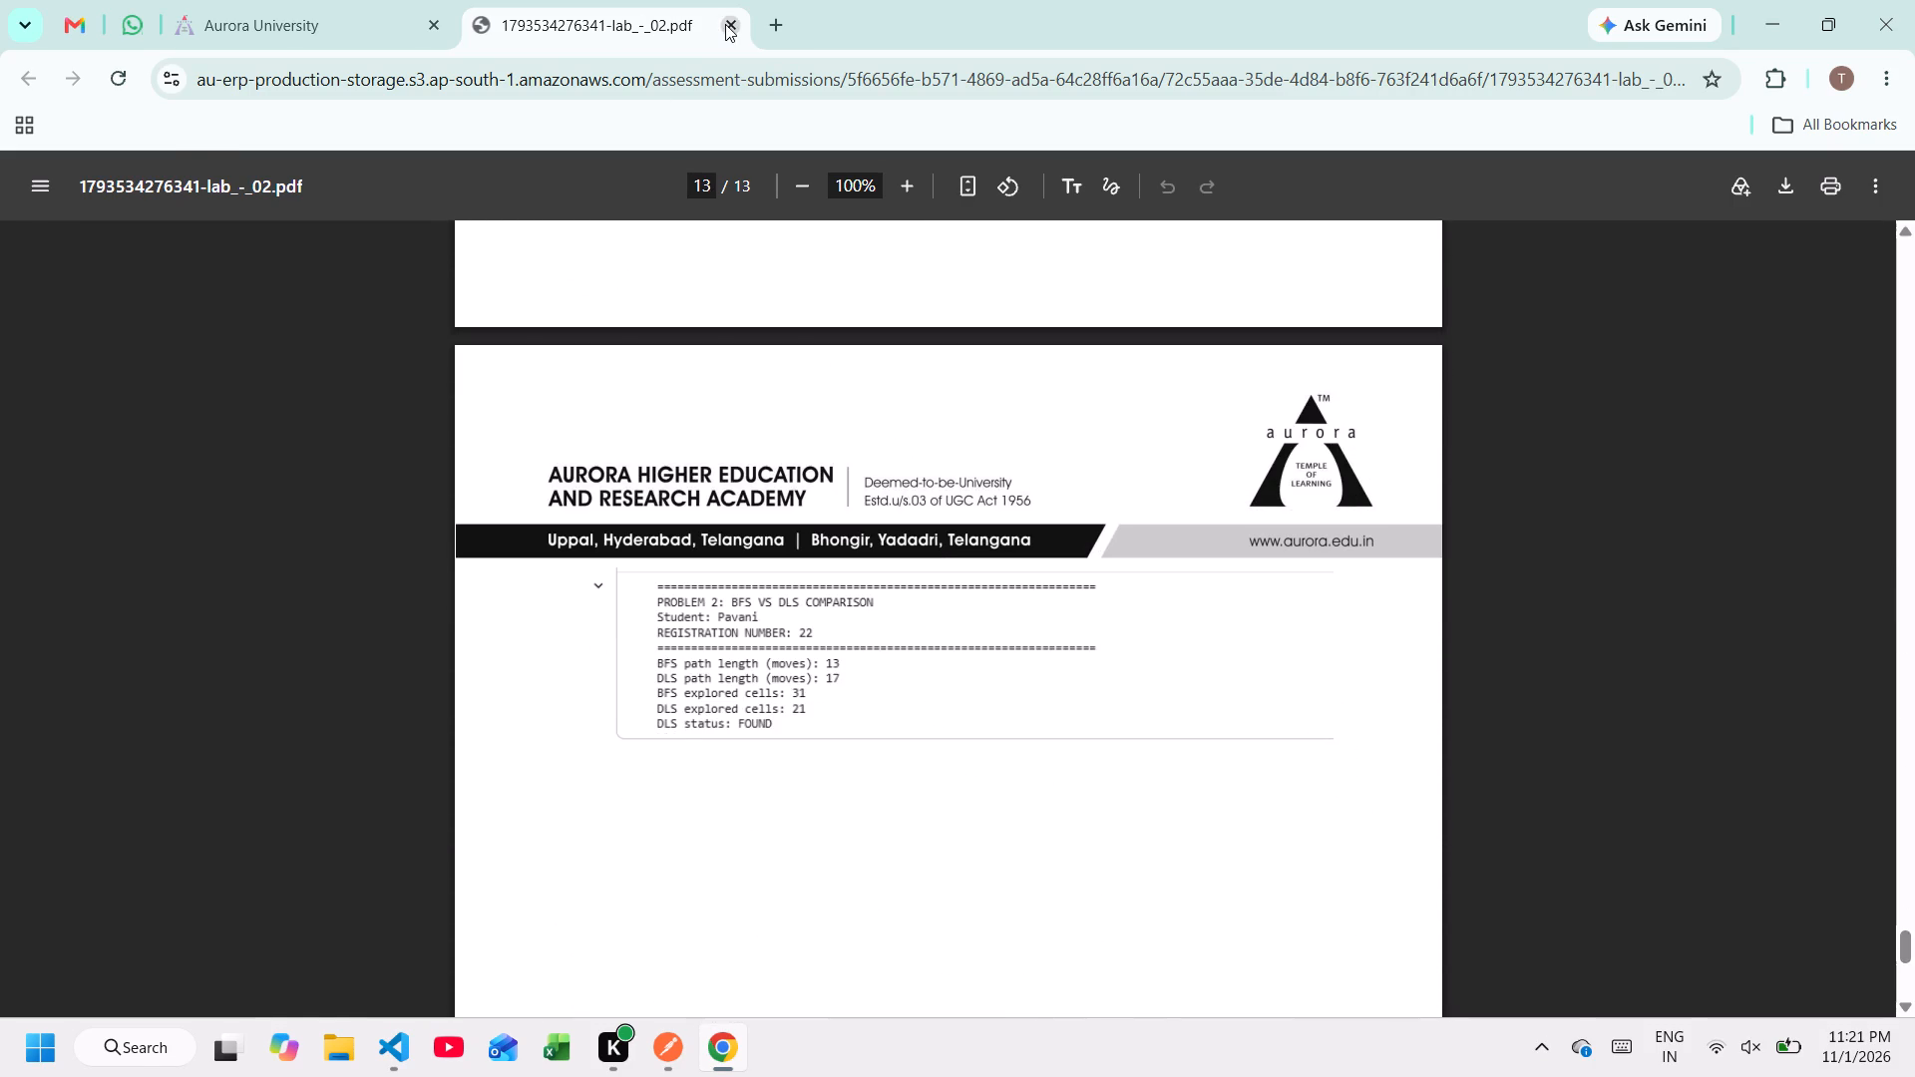
{"action": "left_click", "coordinate": [725, 24]}
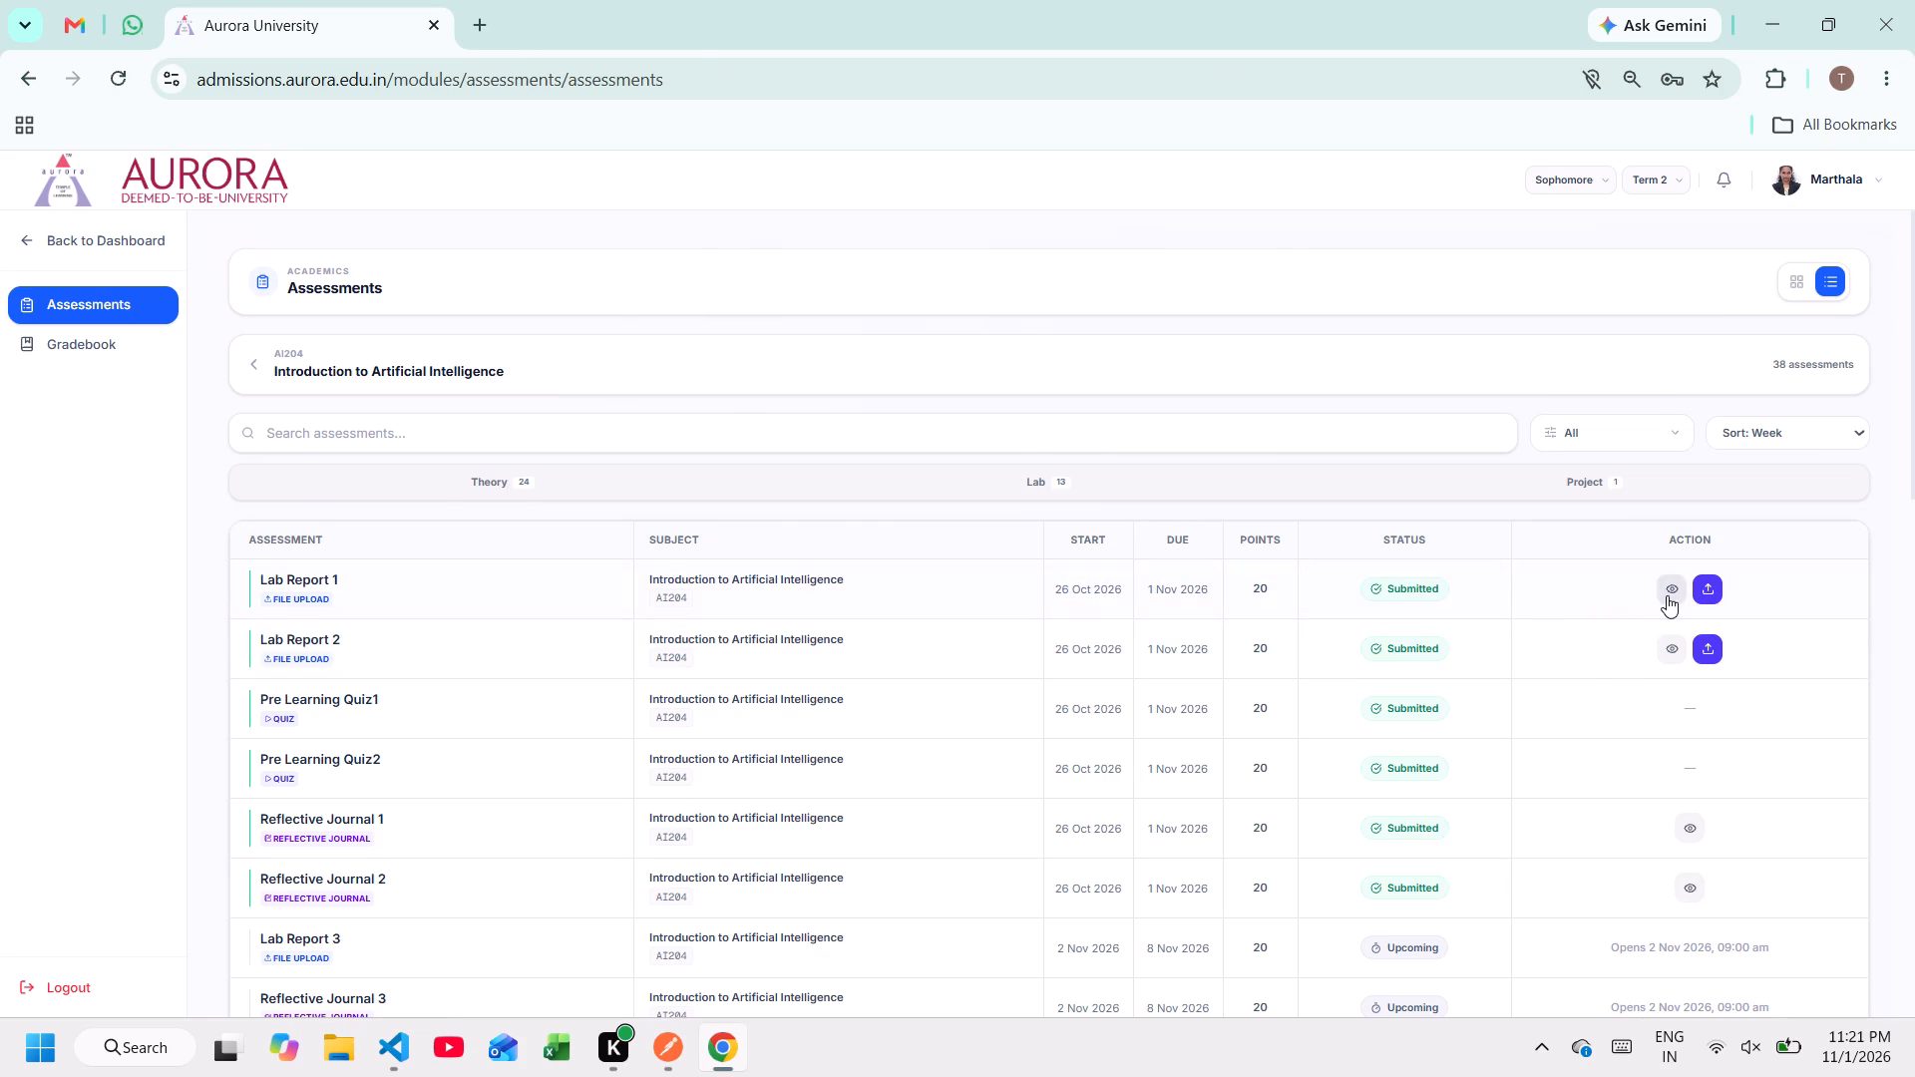
Look through the submitted Lab Report 1 PDF down to its final page and close it.
{"action": "left_click", "coordinate": [1669, 595]}
{"action": "scroll", "coordinate": [1013, 811], "scroll_direction": "down", "scroll_amount": 4}
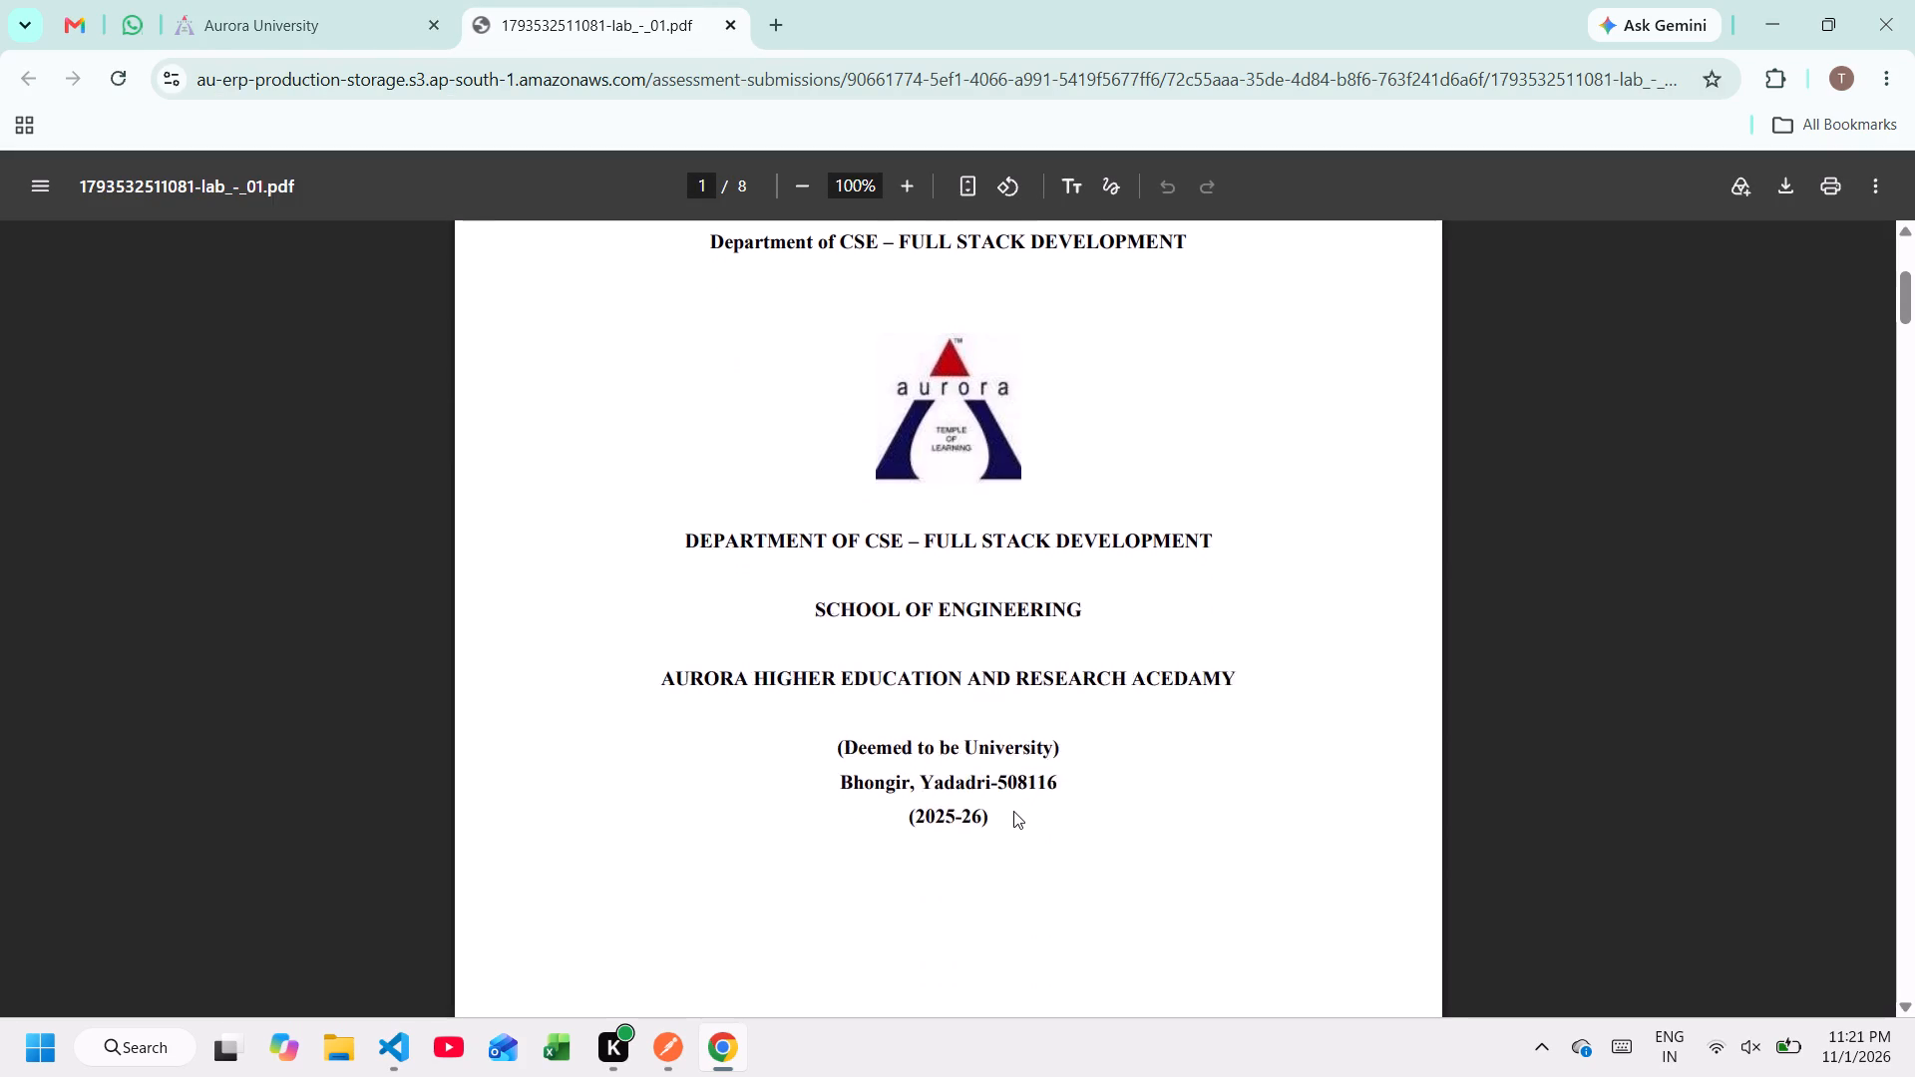
{"action": "scroll", "coordinate": [1013, 811], "scroll_direction": "down", "scroll_amount": 8}
{"action": "scroll", "coordinate": [1013, 811], "scroll_direction": "up", "scroll_amount": 7}
{"action": "scroll", "coordinate": [1013, 811], "scroll_direction": "down", "scroll_amount": 3}
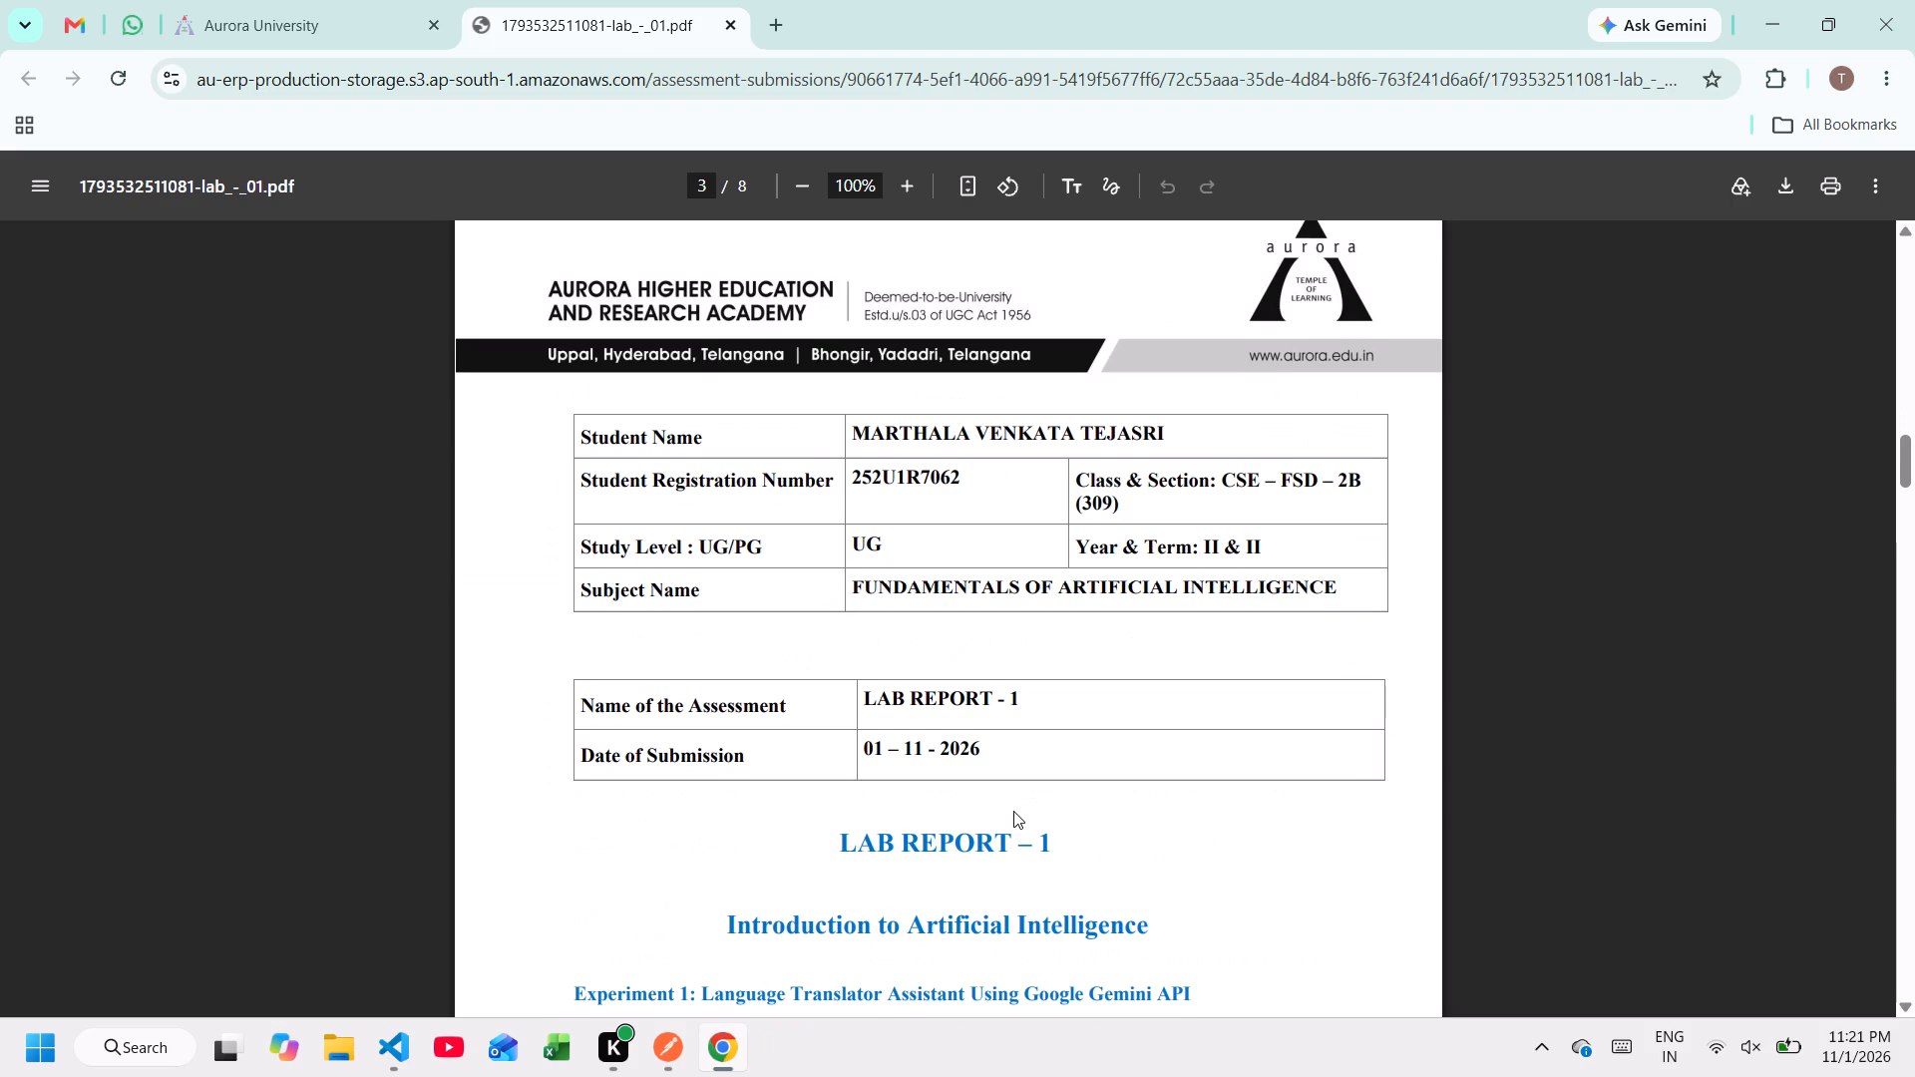
{"action": "scroll", "coordinate": [1013, 811], "scroll_direction": "down", "scroll_amount": 7}
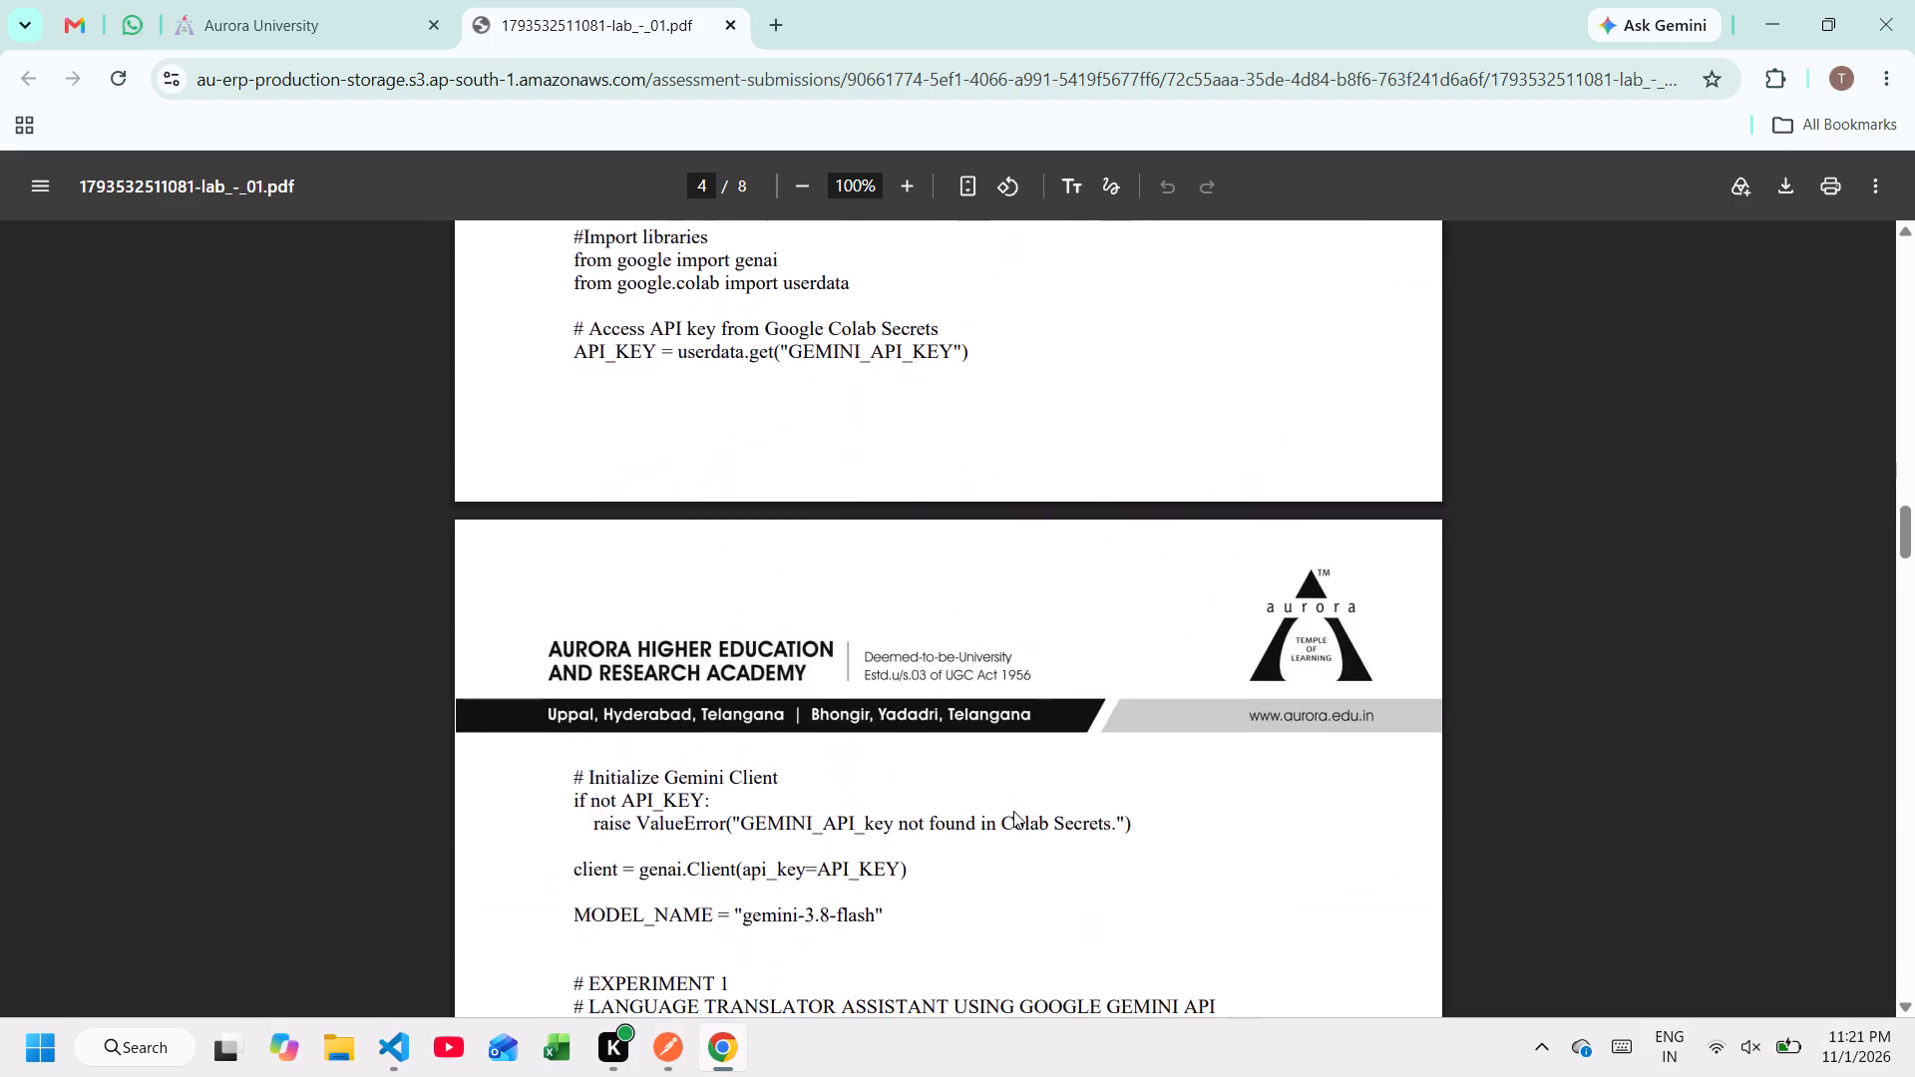
{"action": "scroll", "coordinate": [1013, 811], "scroll_direction": "down", "scroll_amount": 11}
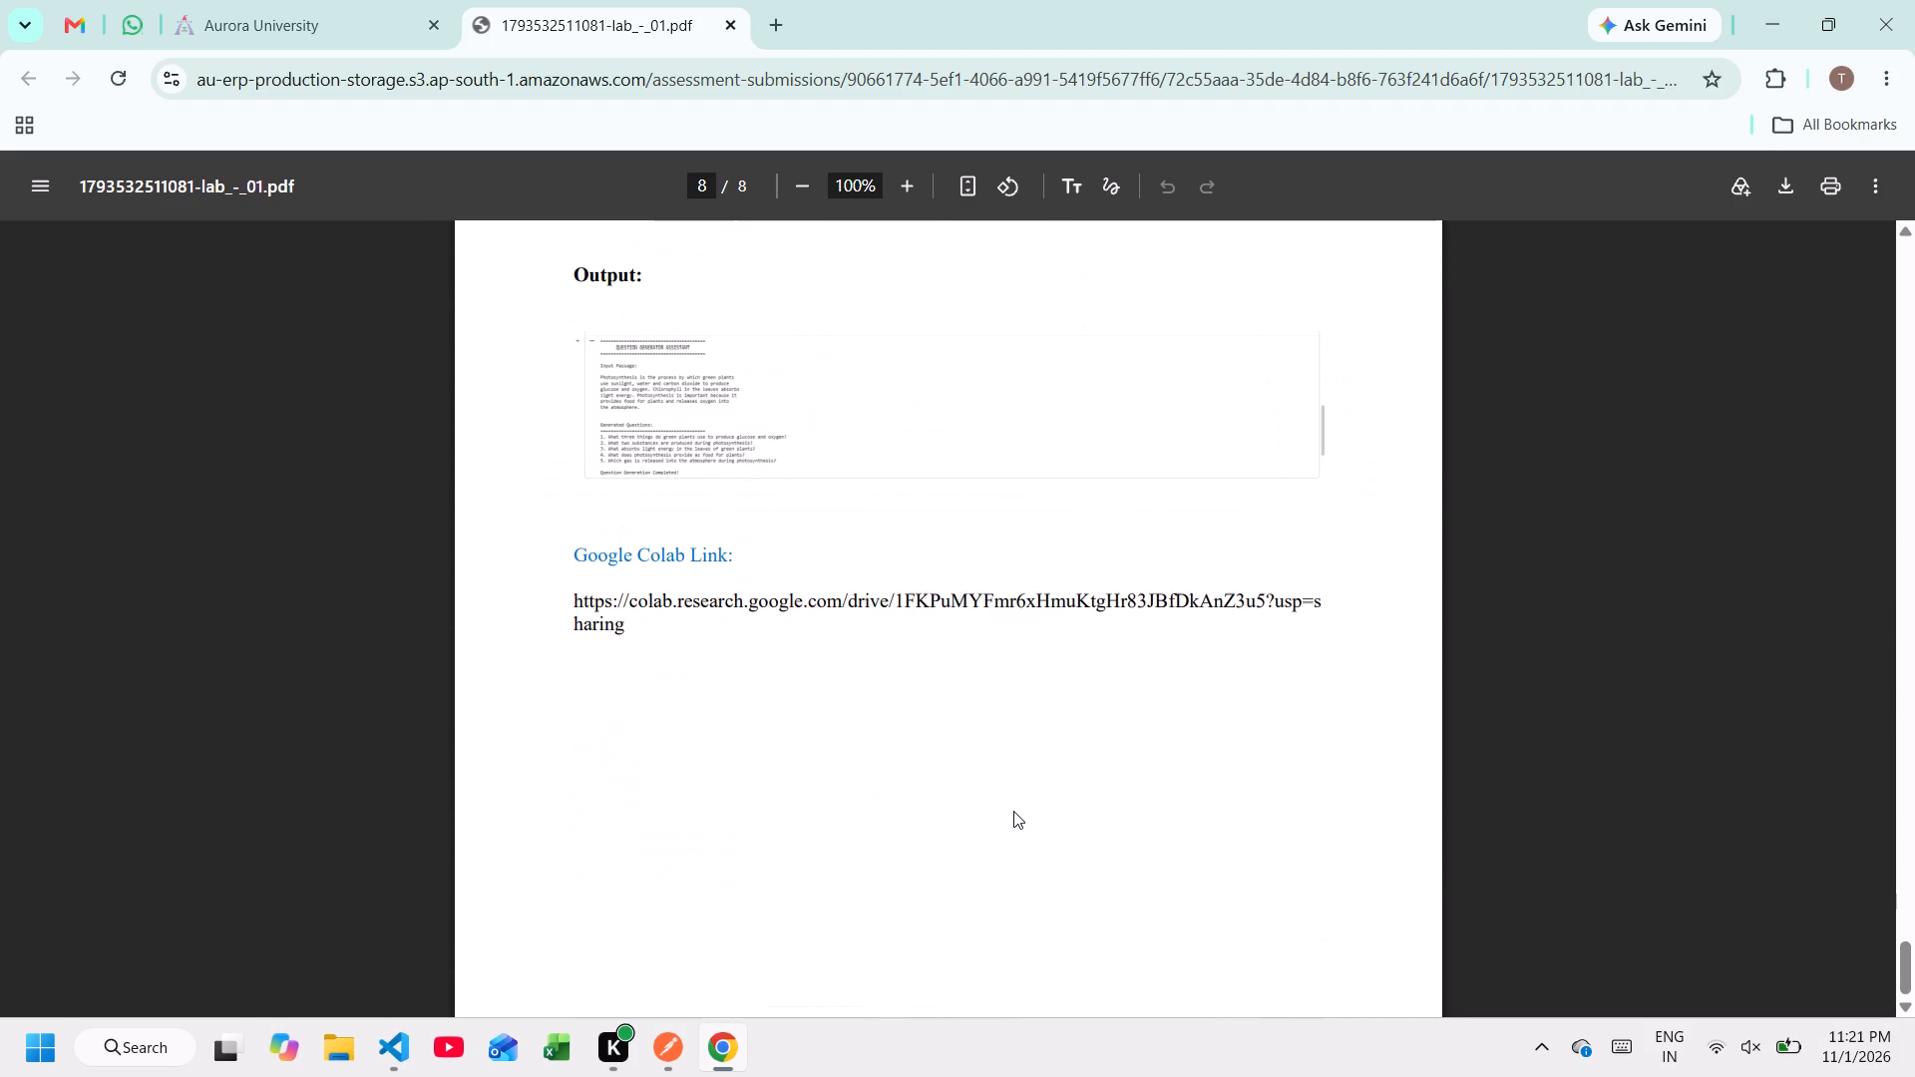
{"action": "scroll", "coordinate": [1013, 811], "scroll_direction": "down", "scroll_amount": 2}
{"action": "left_click", "coordinate": [728, 31]}
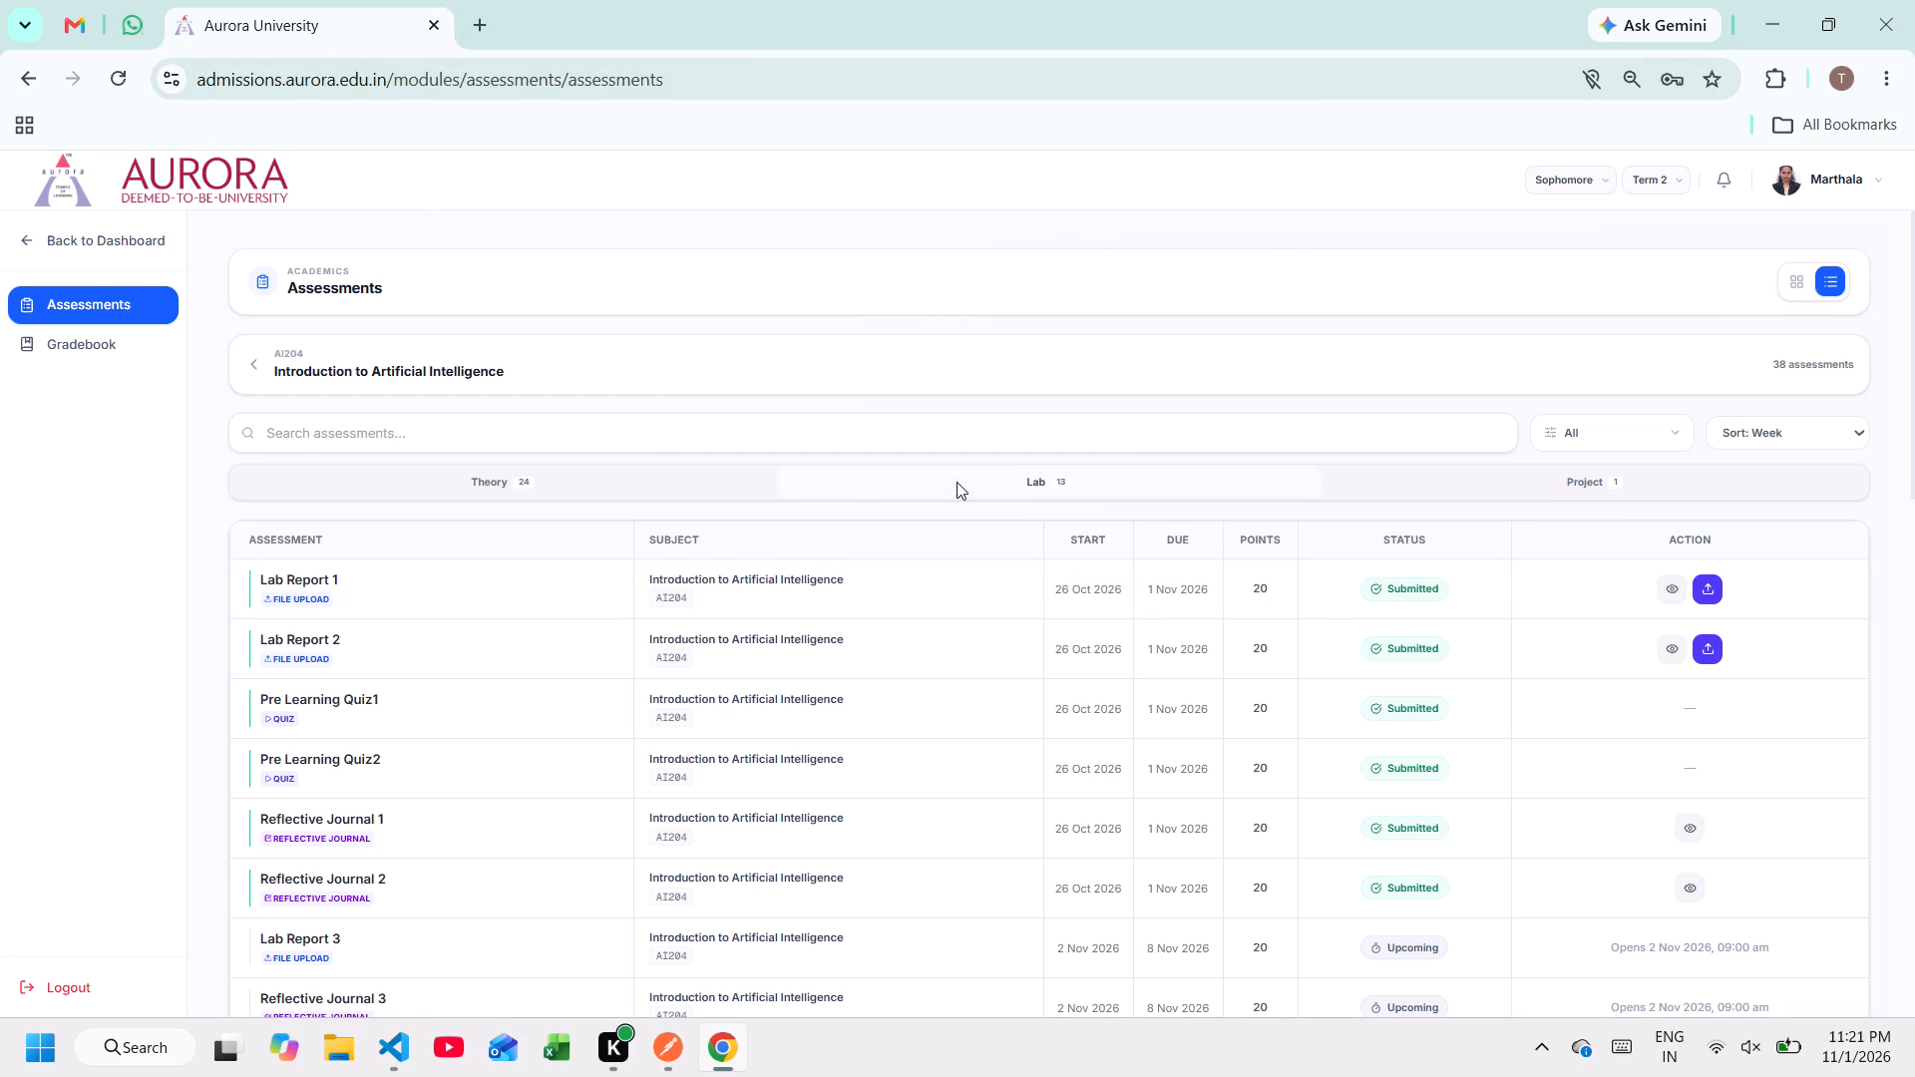
Reopen the submitted Lab Report 1, follow the Google Colab link on its last page, and close that tab.
{"action": "left_click", "coordinate": [1677, 579]}
{"action": "scroll", "coordinate": [983, 787], "scroll_direction": "down", "scroll_amount": 7}
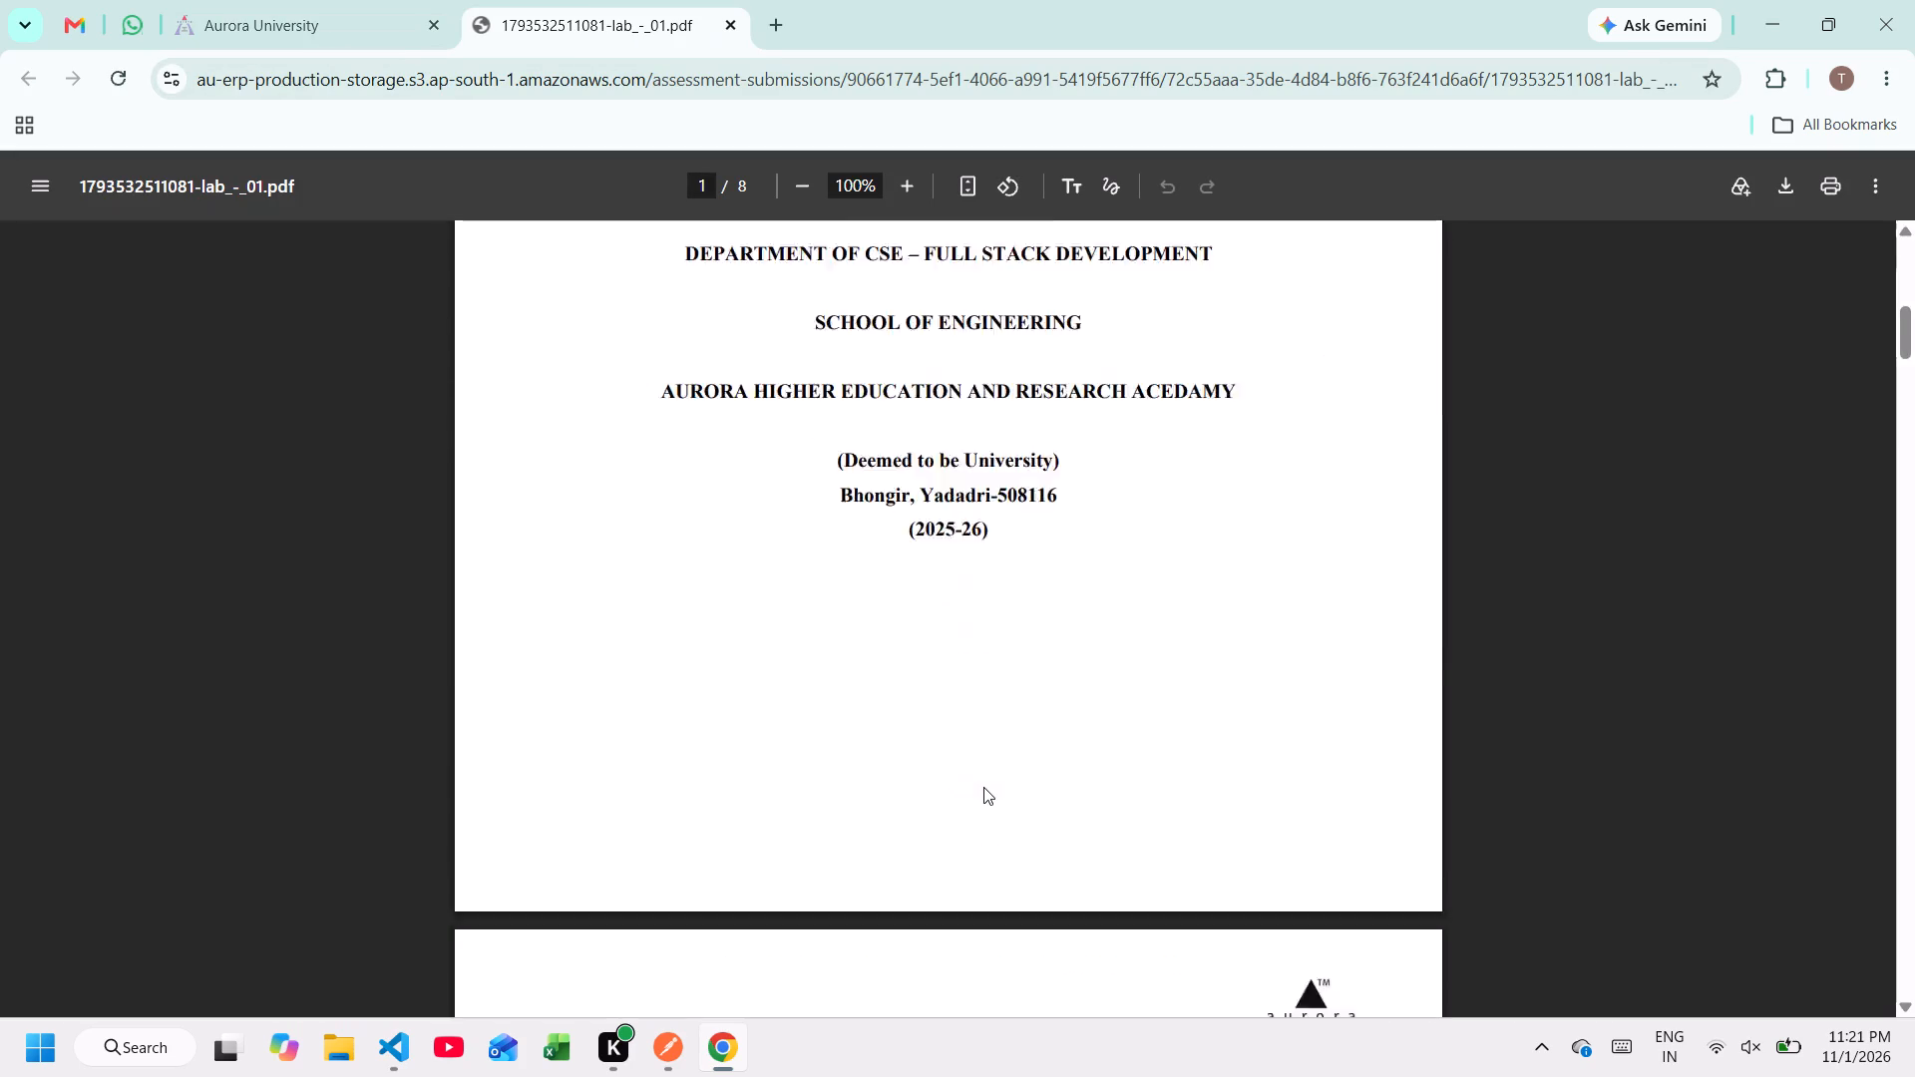
{"action": "scroll", "coordinate": [983, 787], "scroll_direction": "down", "scroll_amount": 12}
{"action": "scroll", "coordinate": [831, 827], "scroll_direction": "down", "scroll_amount": 14}
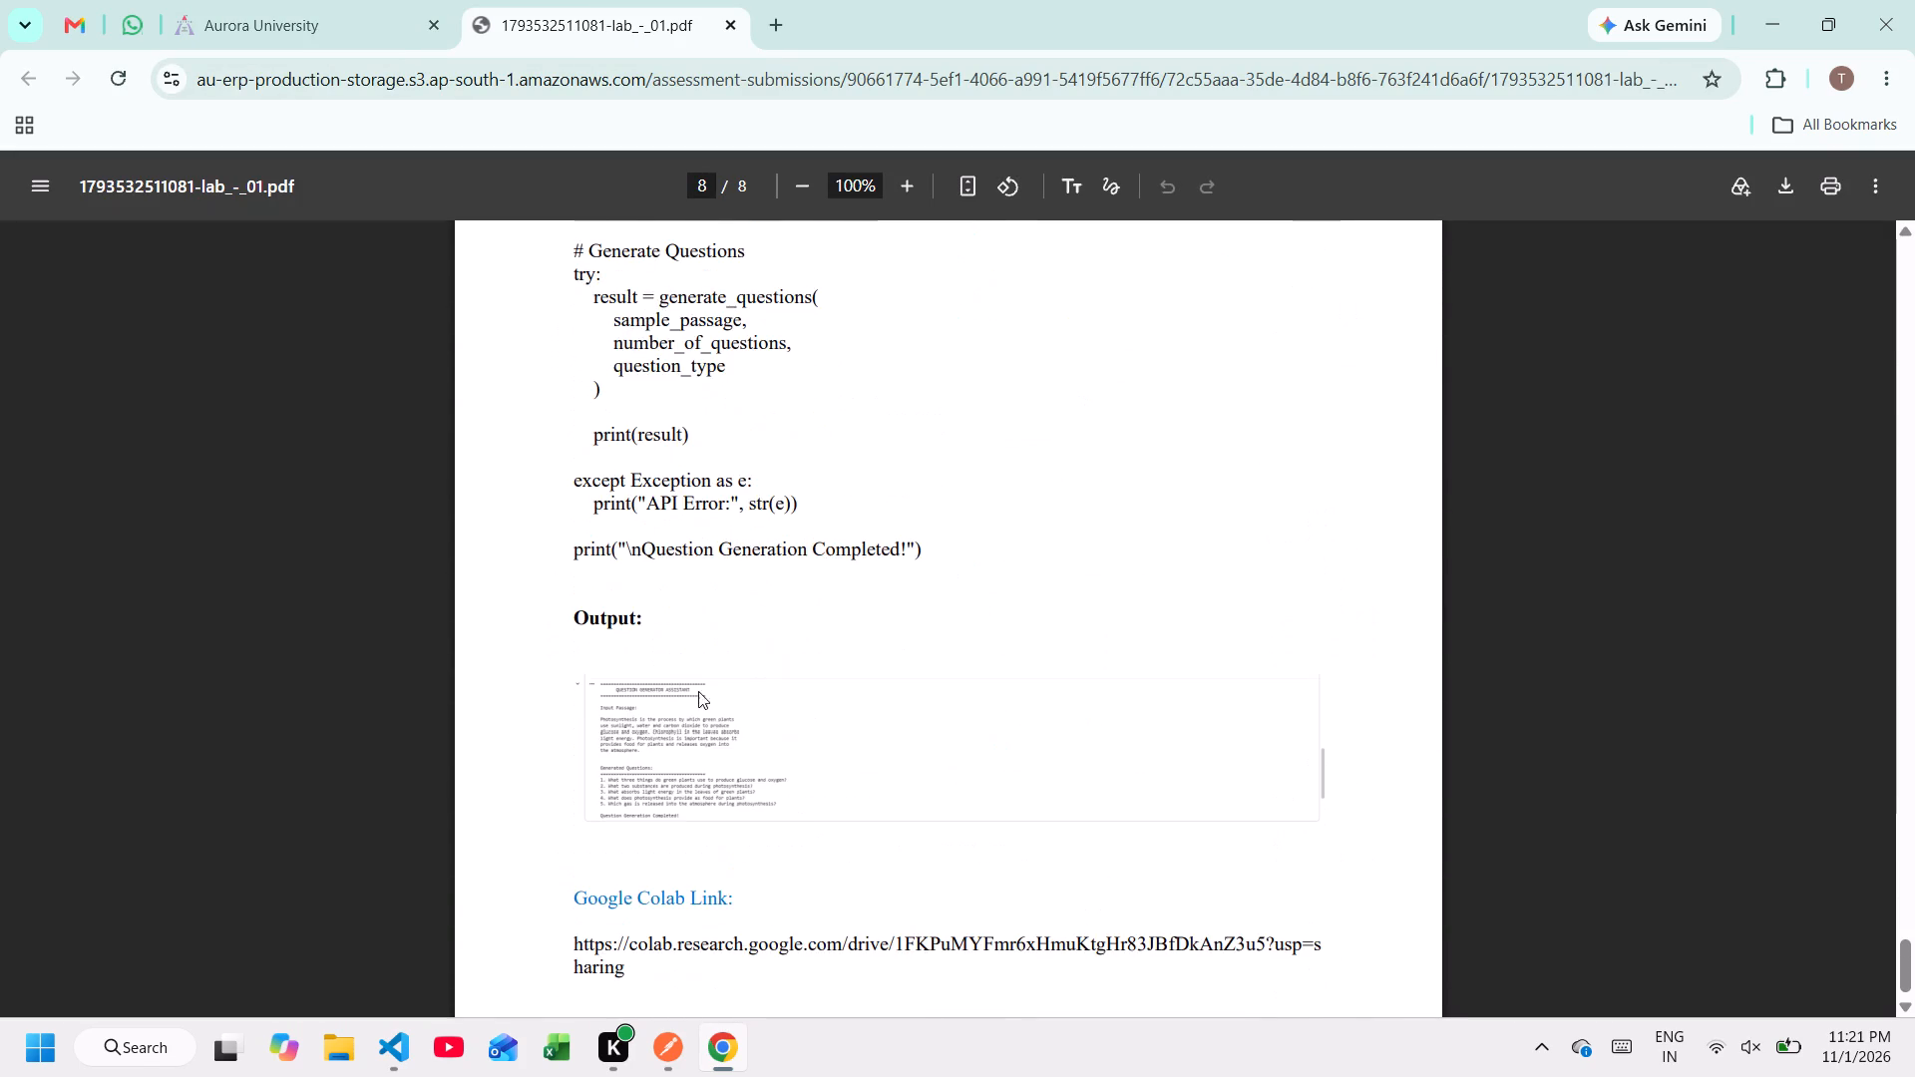
{"action": "left_click", "coordinate": [628, 575]}
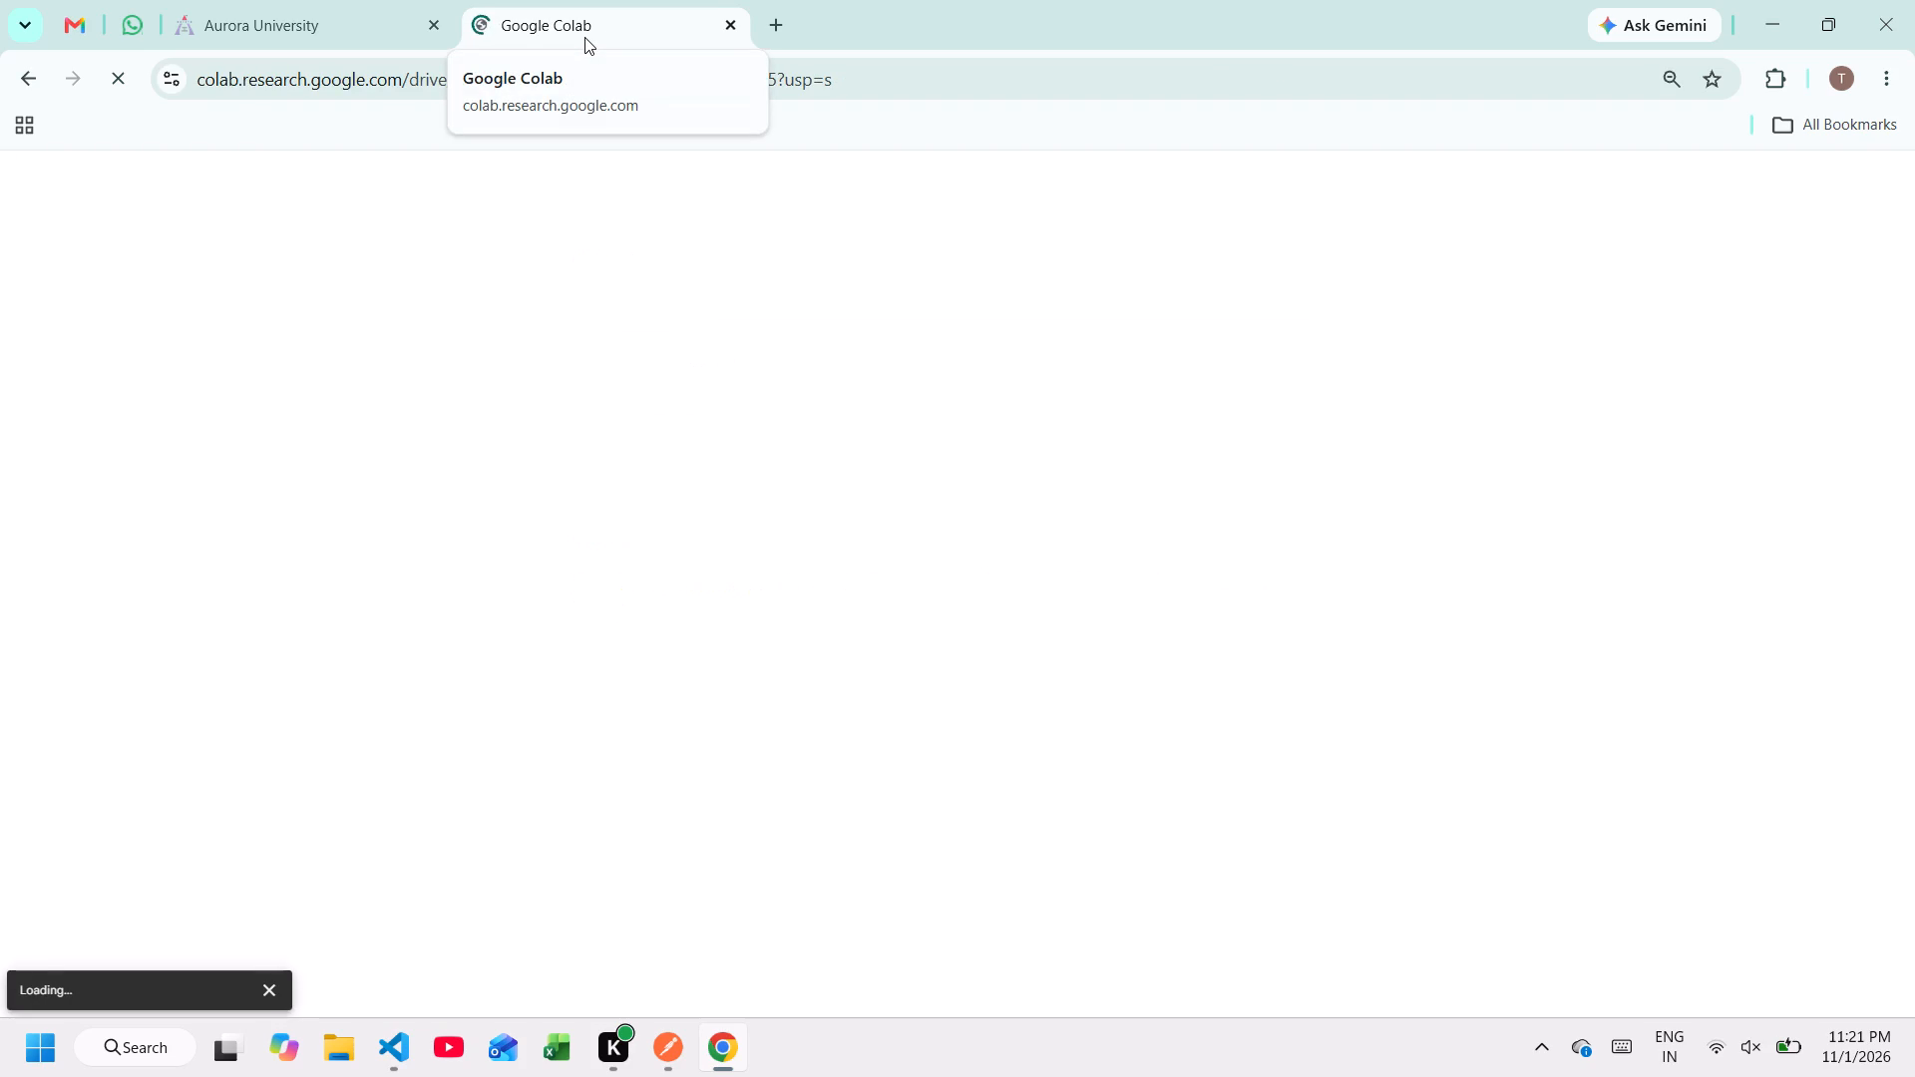
{"action": "left_click", "coordinate": [733, 23]}
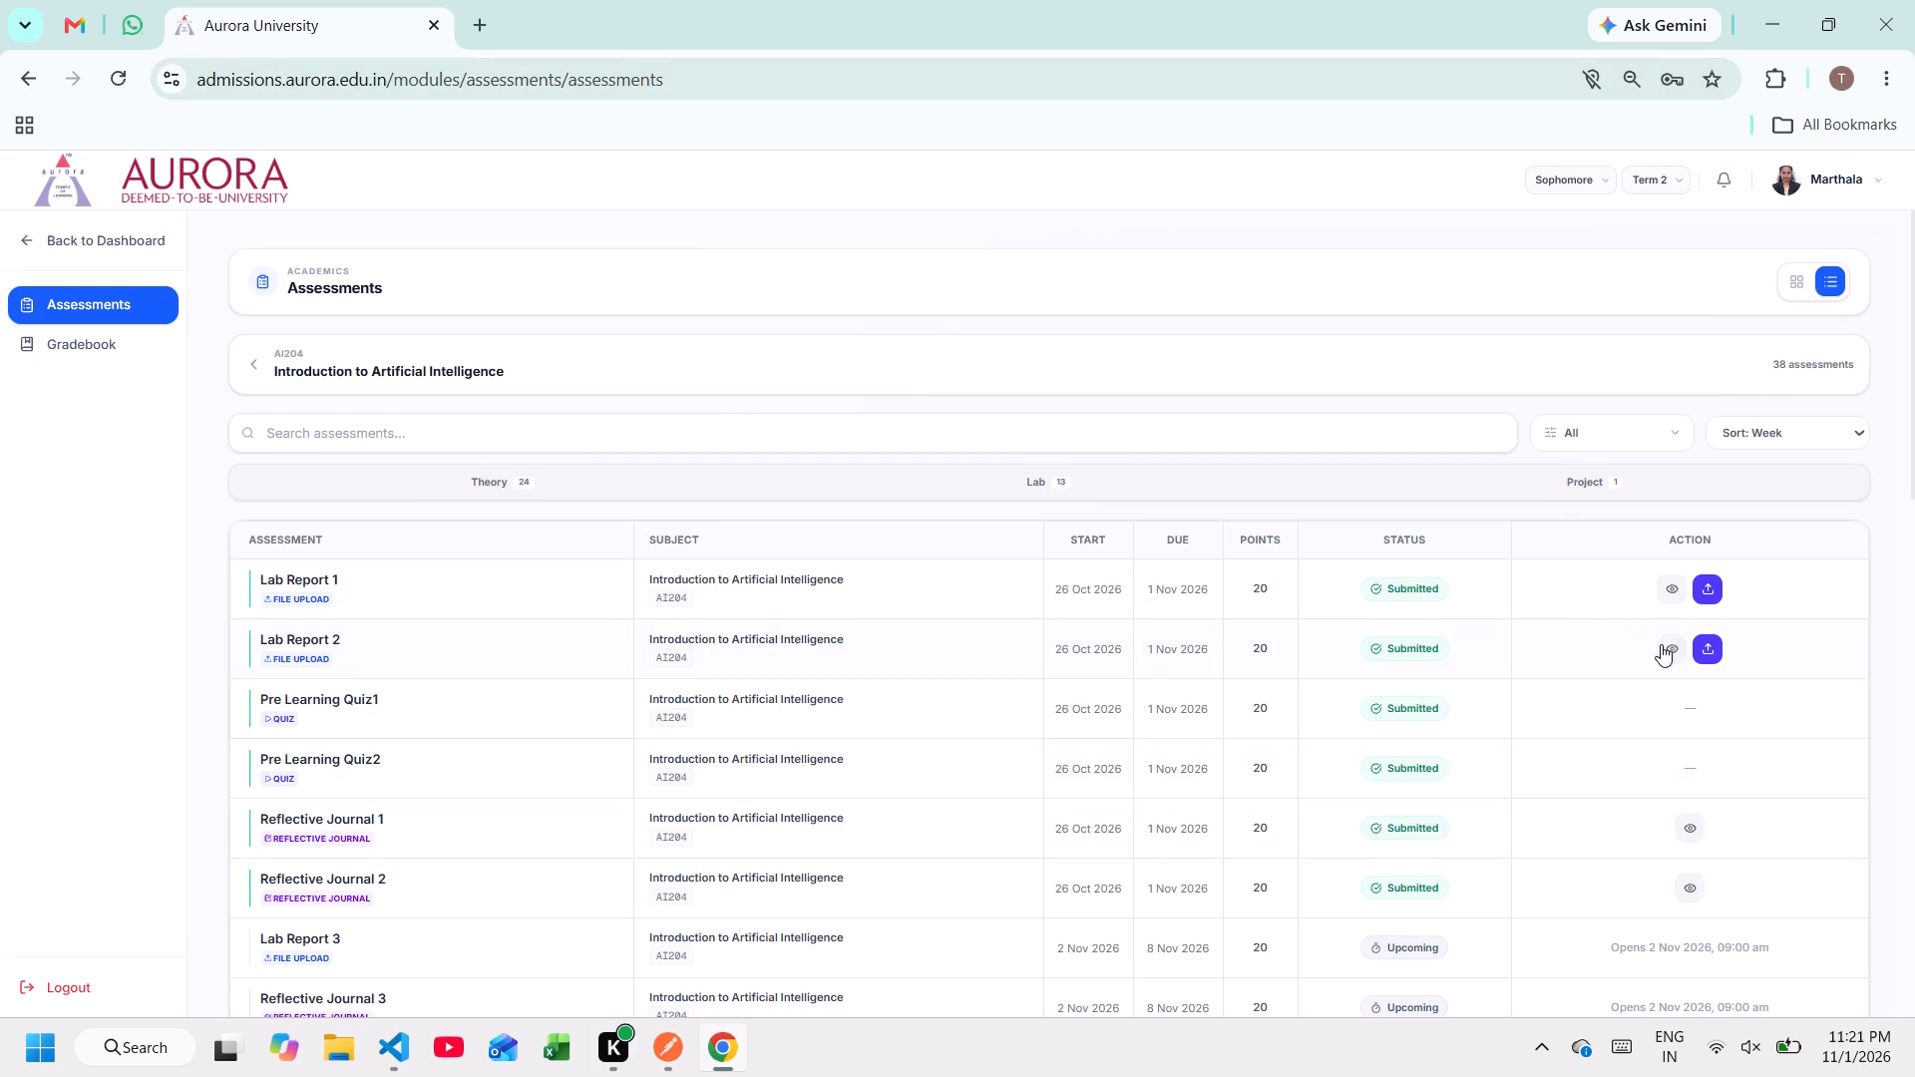
Reopen the submitted Lab Report 2, check its last pages for a Google Colab link, and close it.
{"action": "left_click", "coordinate": [1663, 645]}
{"action": "scroll", "coordinate": [937, 716], "scroll_direction": "down", "scroll_amount": 20}
{"action": "scroll", "coordinate": [937, 716], "scroll_direction": "down", "scroll_amount": 6}
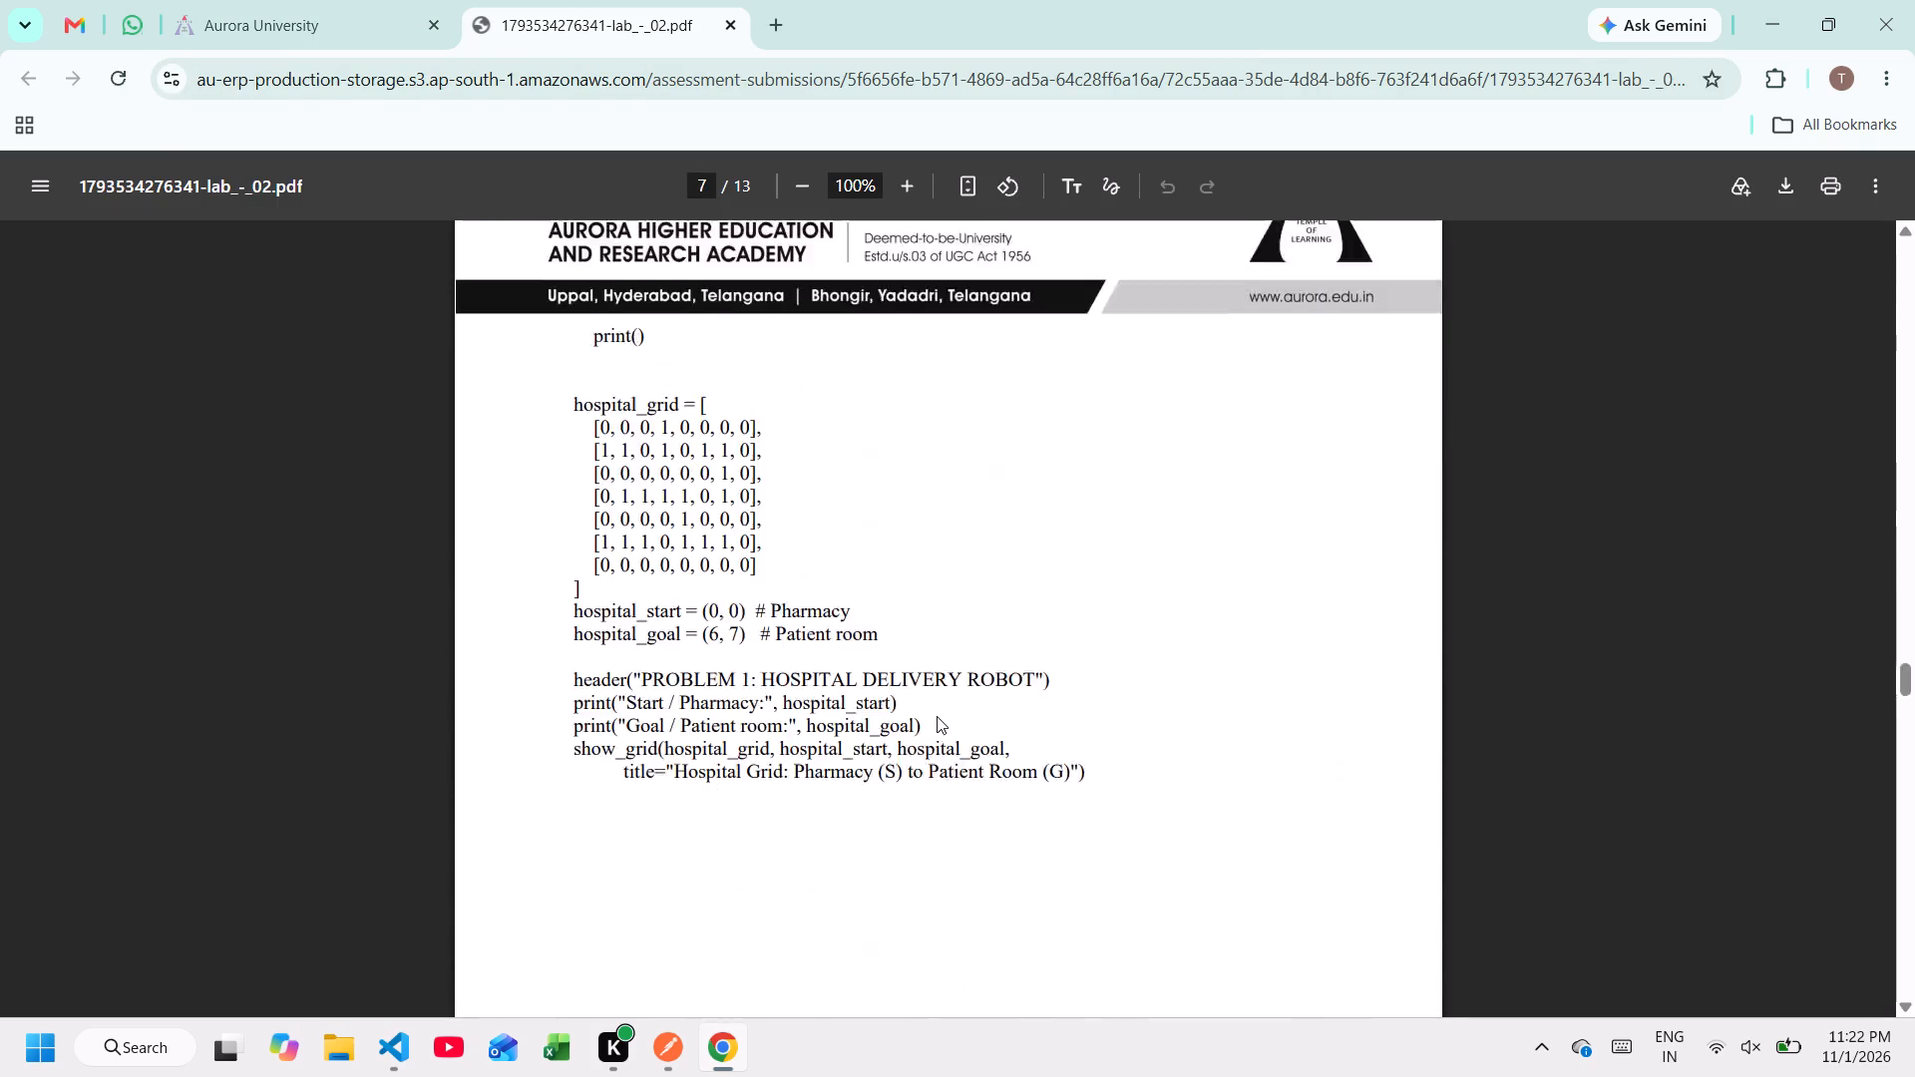
{"action": "scroll", "coordinate": [937, 716], "scroll_direction": "down", "scroll_amount": 1}
{"action": "scroll", "coordinate": [809, 790], "scroll_direction": "down", "scroll_amount": 14}
{"action": "scroll", "coordinate": [809, 790], "scroll_direction": "down", "scroll_amount": 8}
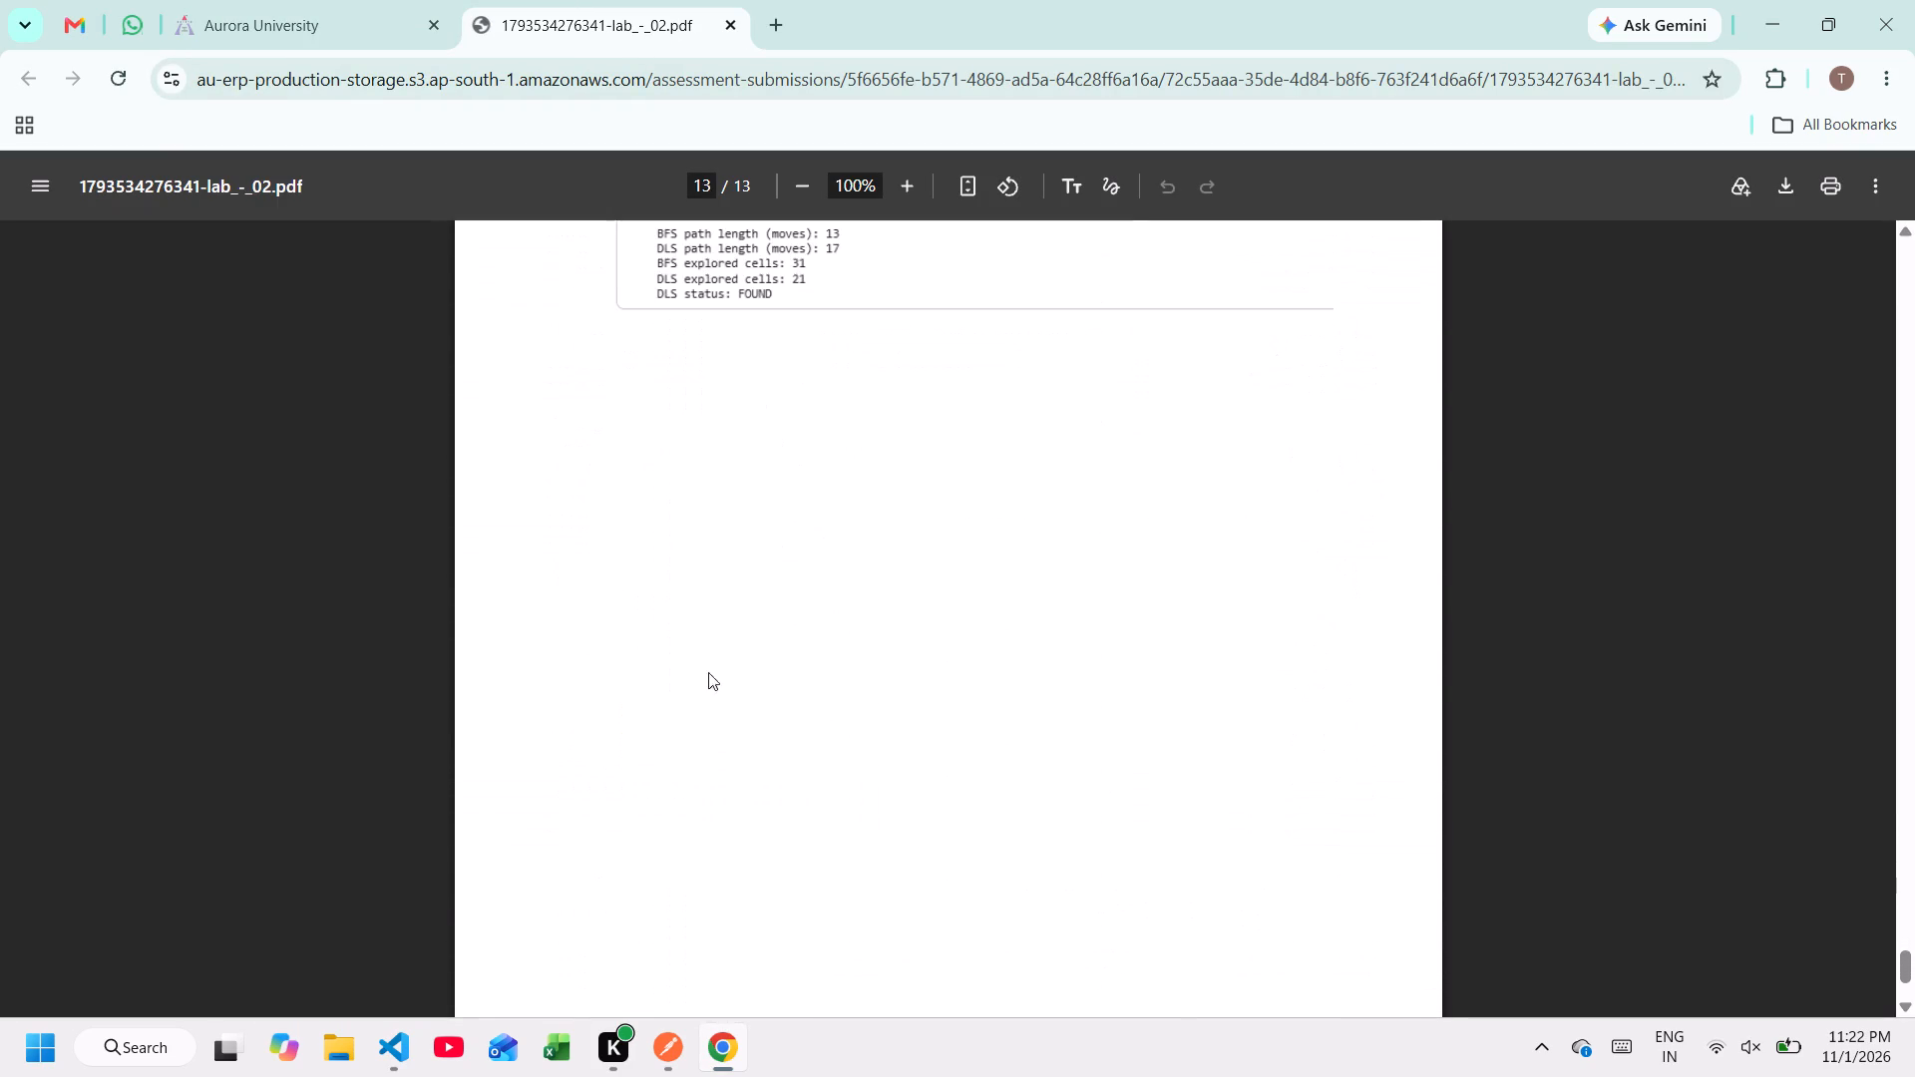
{"action": "scroll", "coordinate": [700, 664], "scroll_direction": "up", "scroll_amount": 5}
{"action": "scroll", "coordinate": [700, 664], "scroll_direction": "down", "scroll_amount": 9}
{"action": "scroll", "coordinate": [700, 664], "scroll_direction": "up", "scroll_amount": 6}
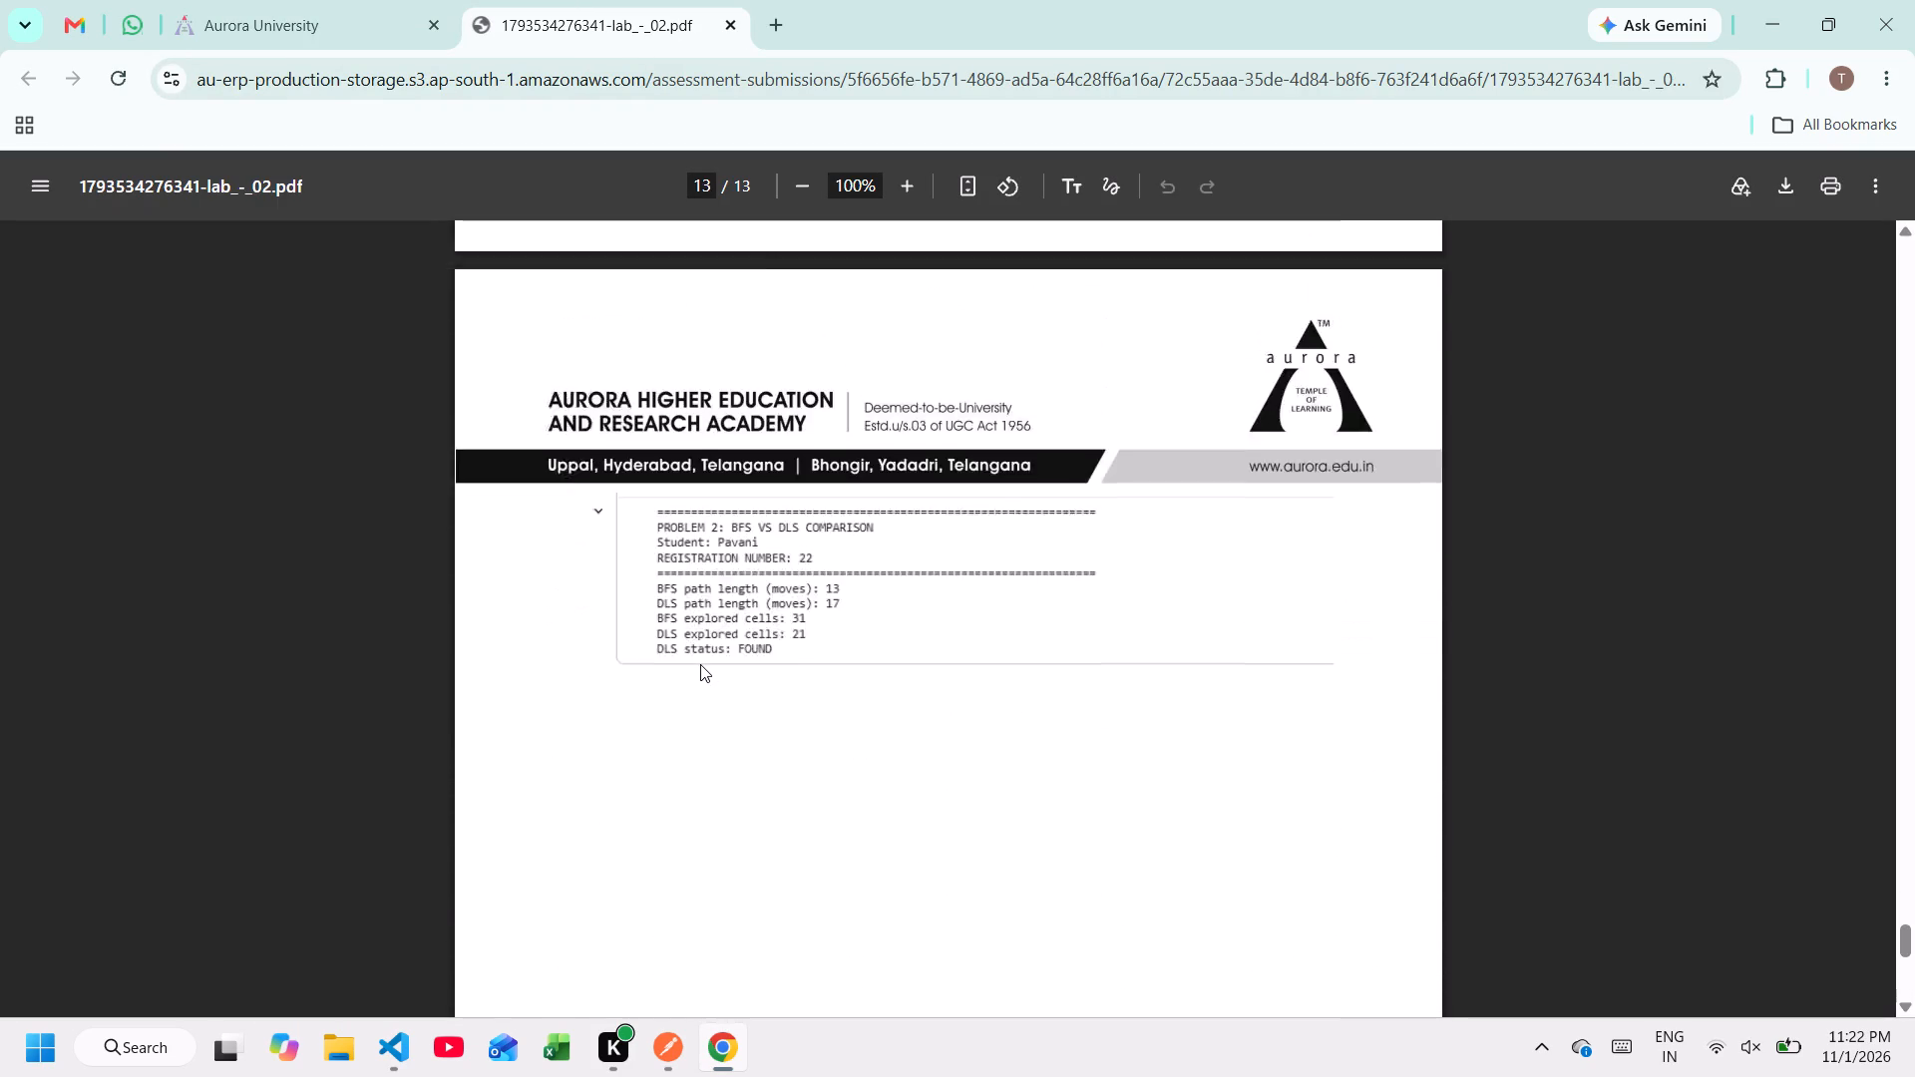
{"action": "scroll", "coordinate": [700, 664], "scroll_direction": "up", "scroll_amount": 8}
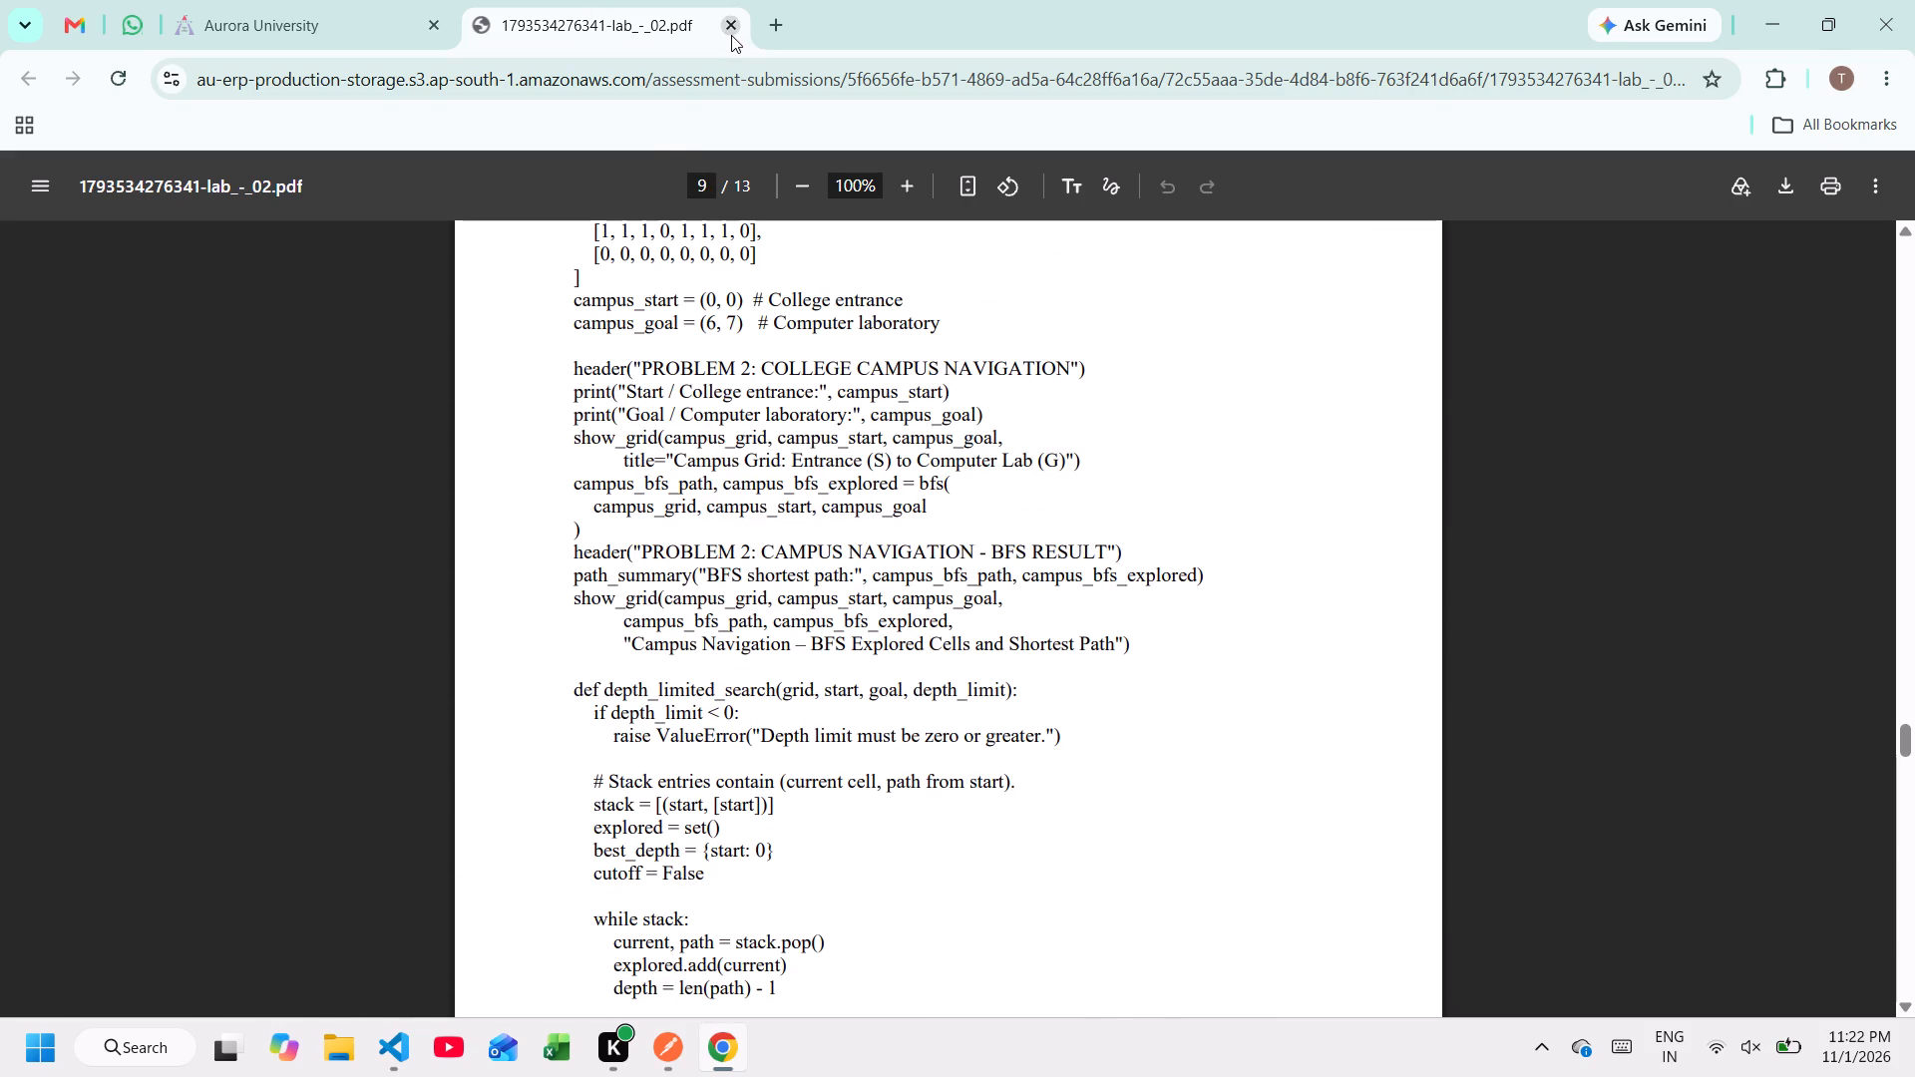
{"action": "left_click", "coordinate": [731, 35]}
Open a new browser tab and run one of the suggested recent searches.
{"action": "left_click", "coordinate": [483, 10]}
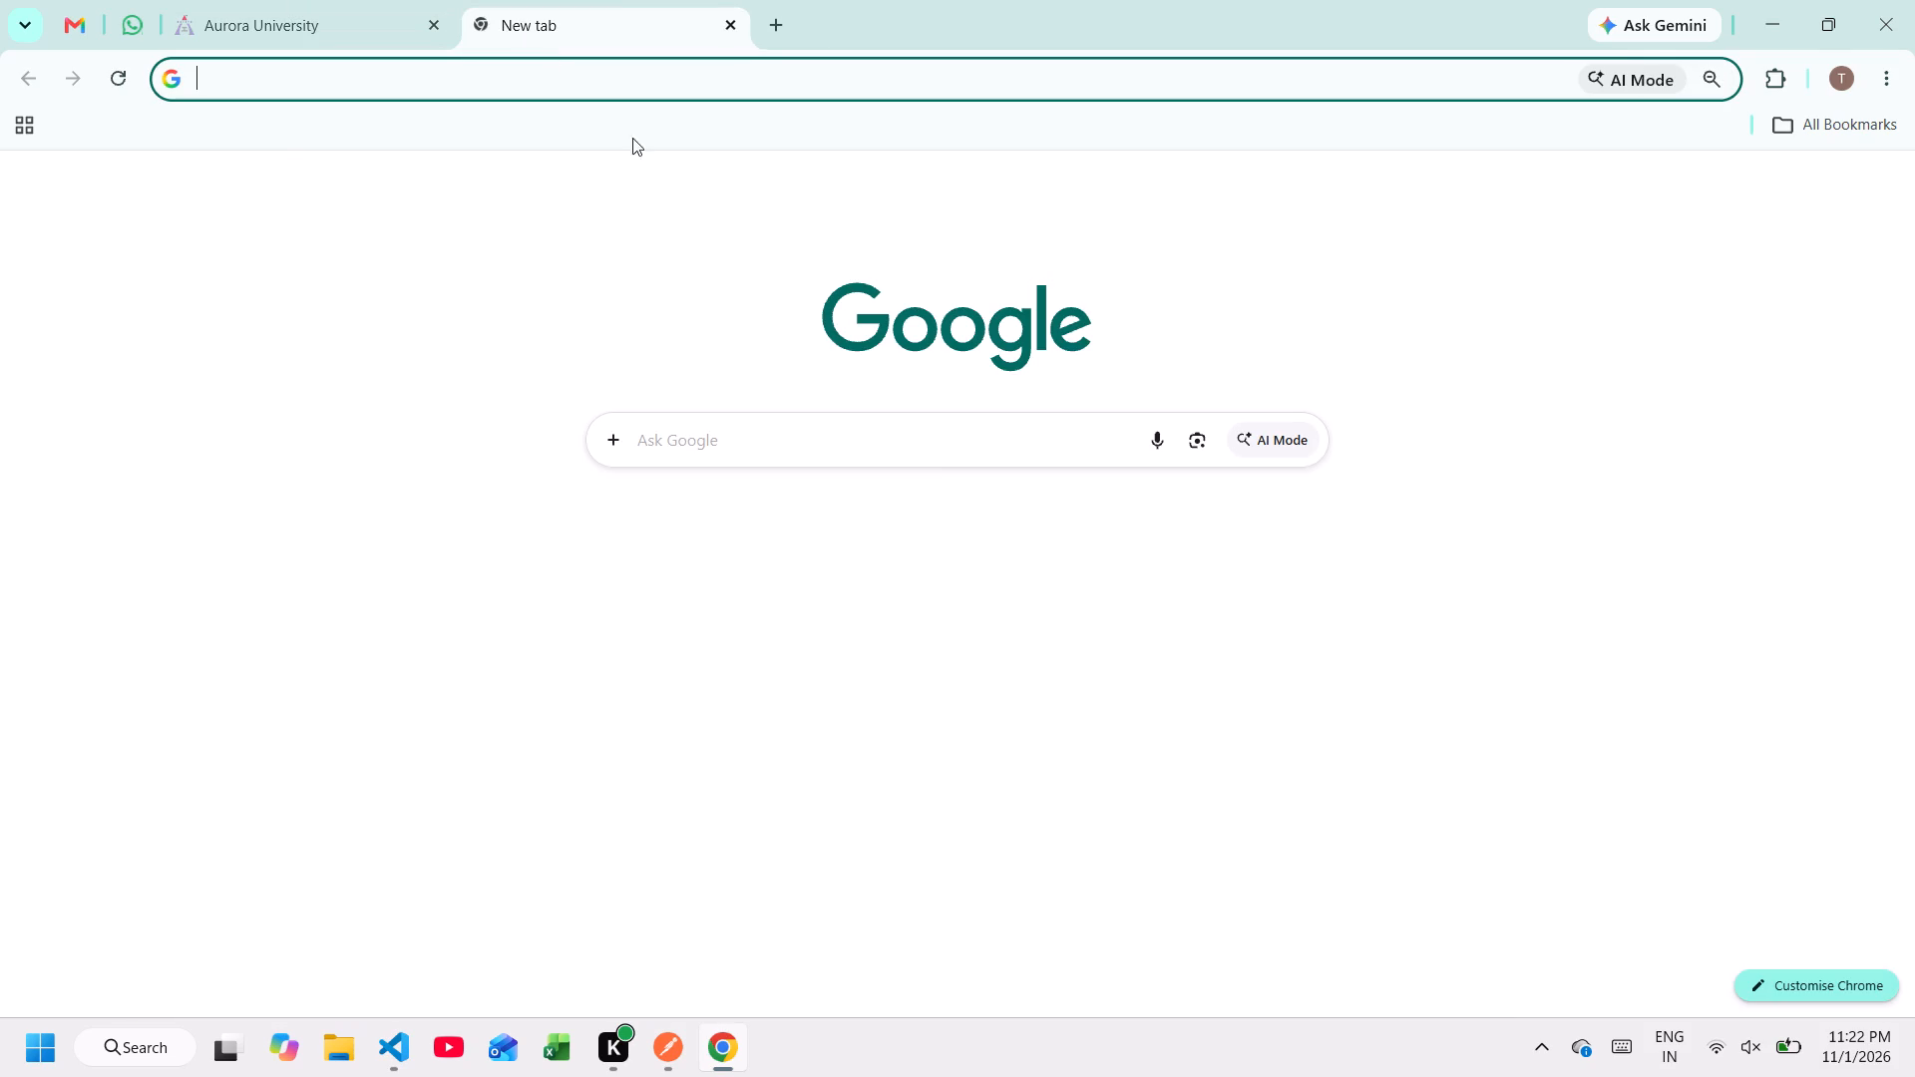
{"action": "left_click", "coordinate": [682, 434]}
{"action": "left_click", "coordinate": [685, 519]}
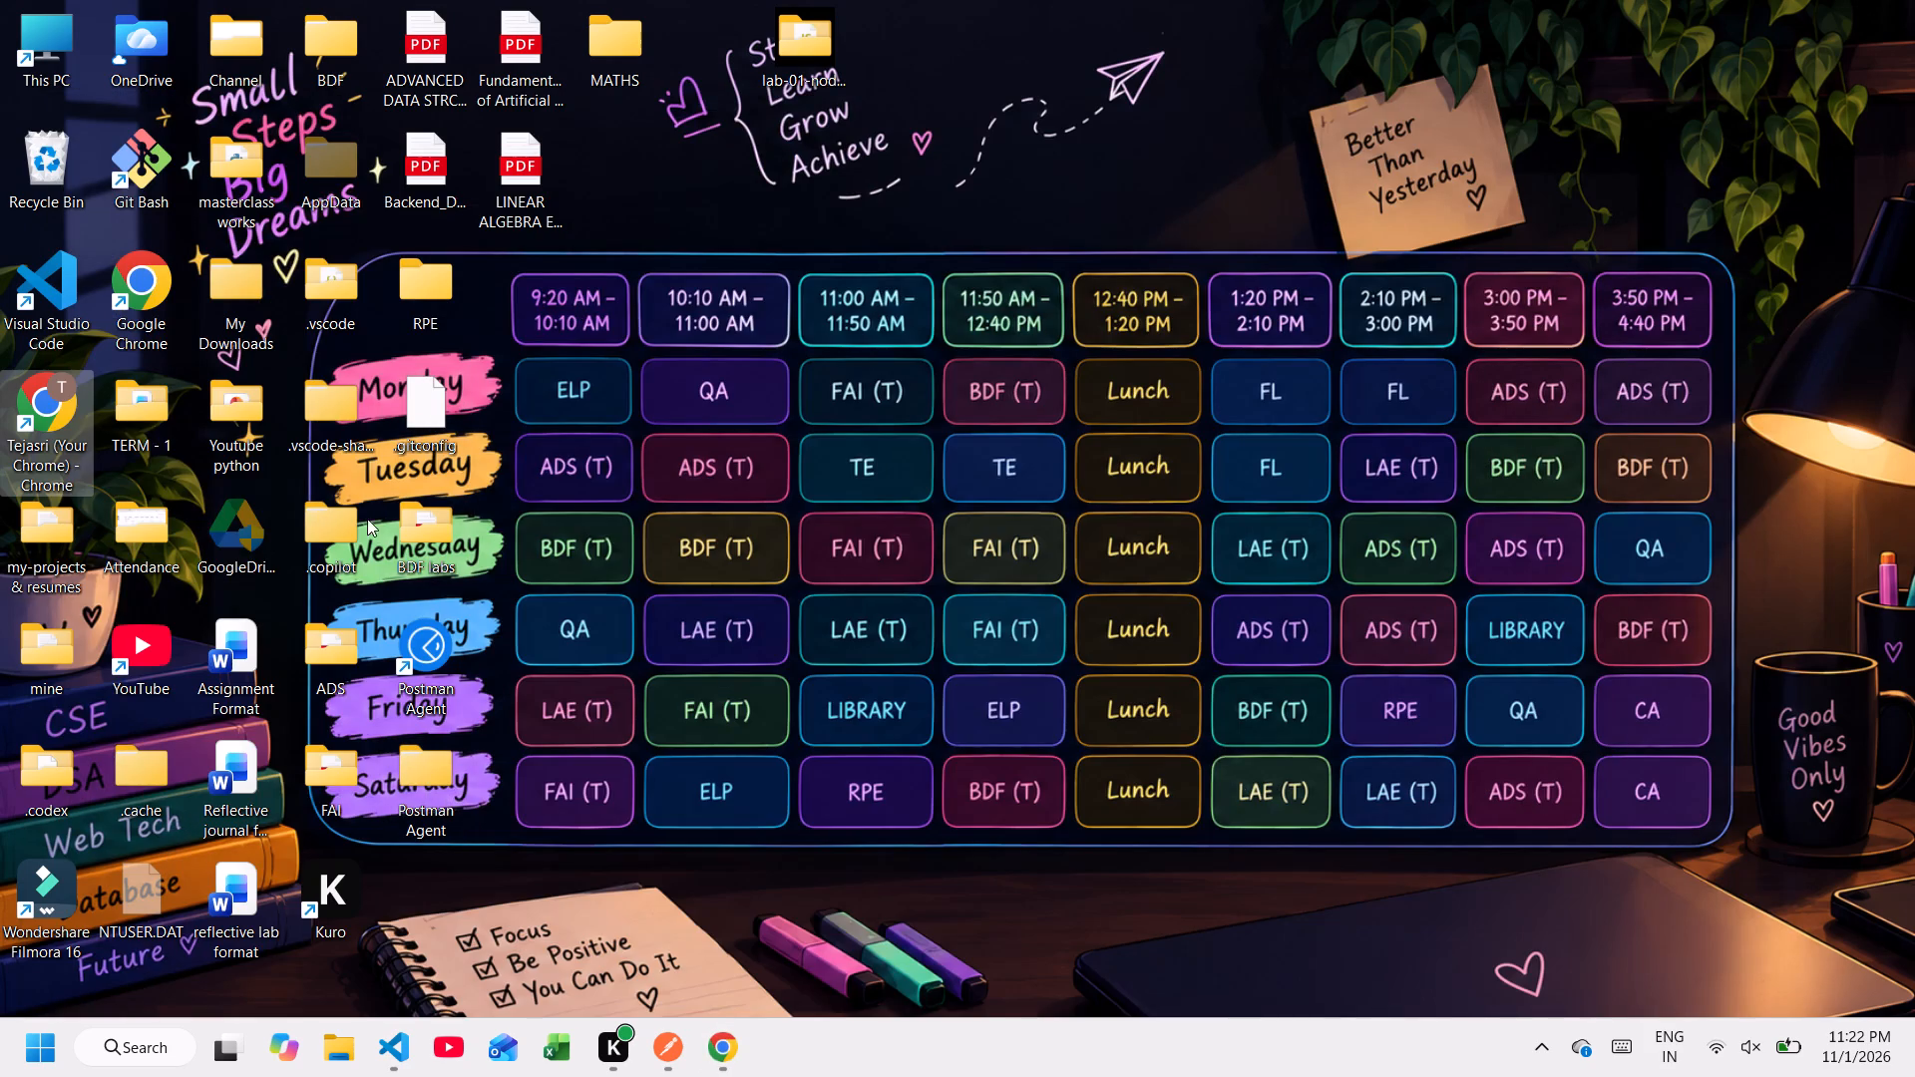
Delete the lab - 02 PDF from the FAI folder on the desktop.
{"action": "double_click", "coordinate": [334, 739]}
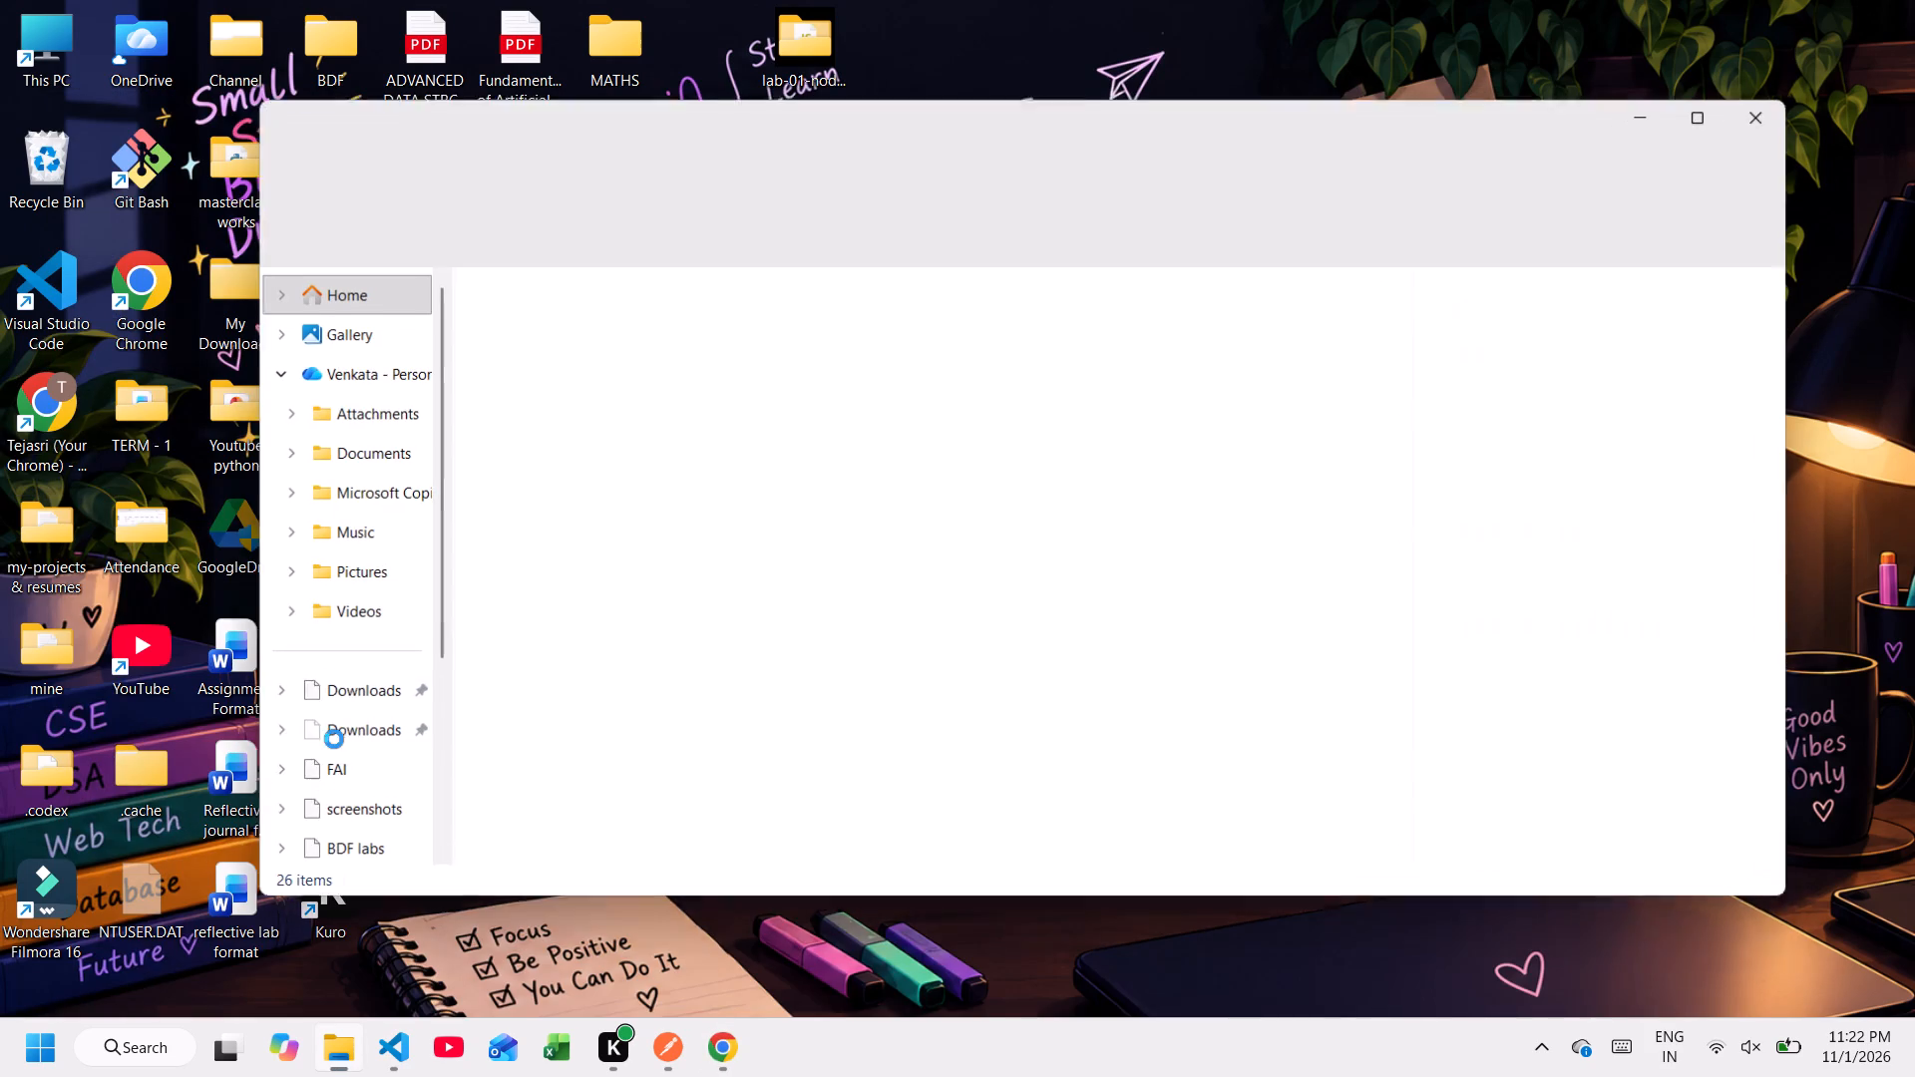
{"action": "left_click", "coordinate": [542, 442]}
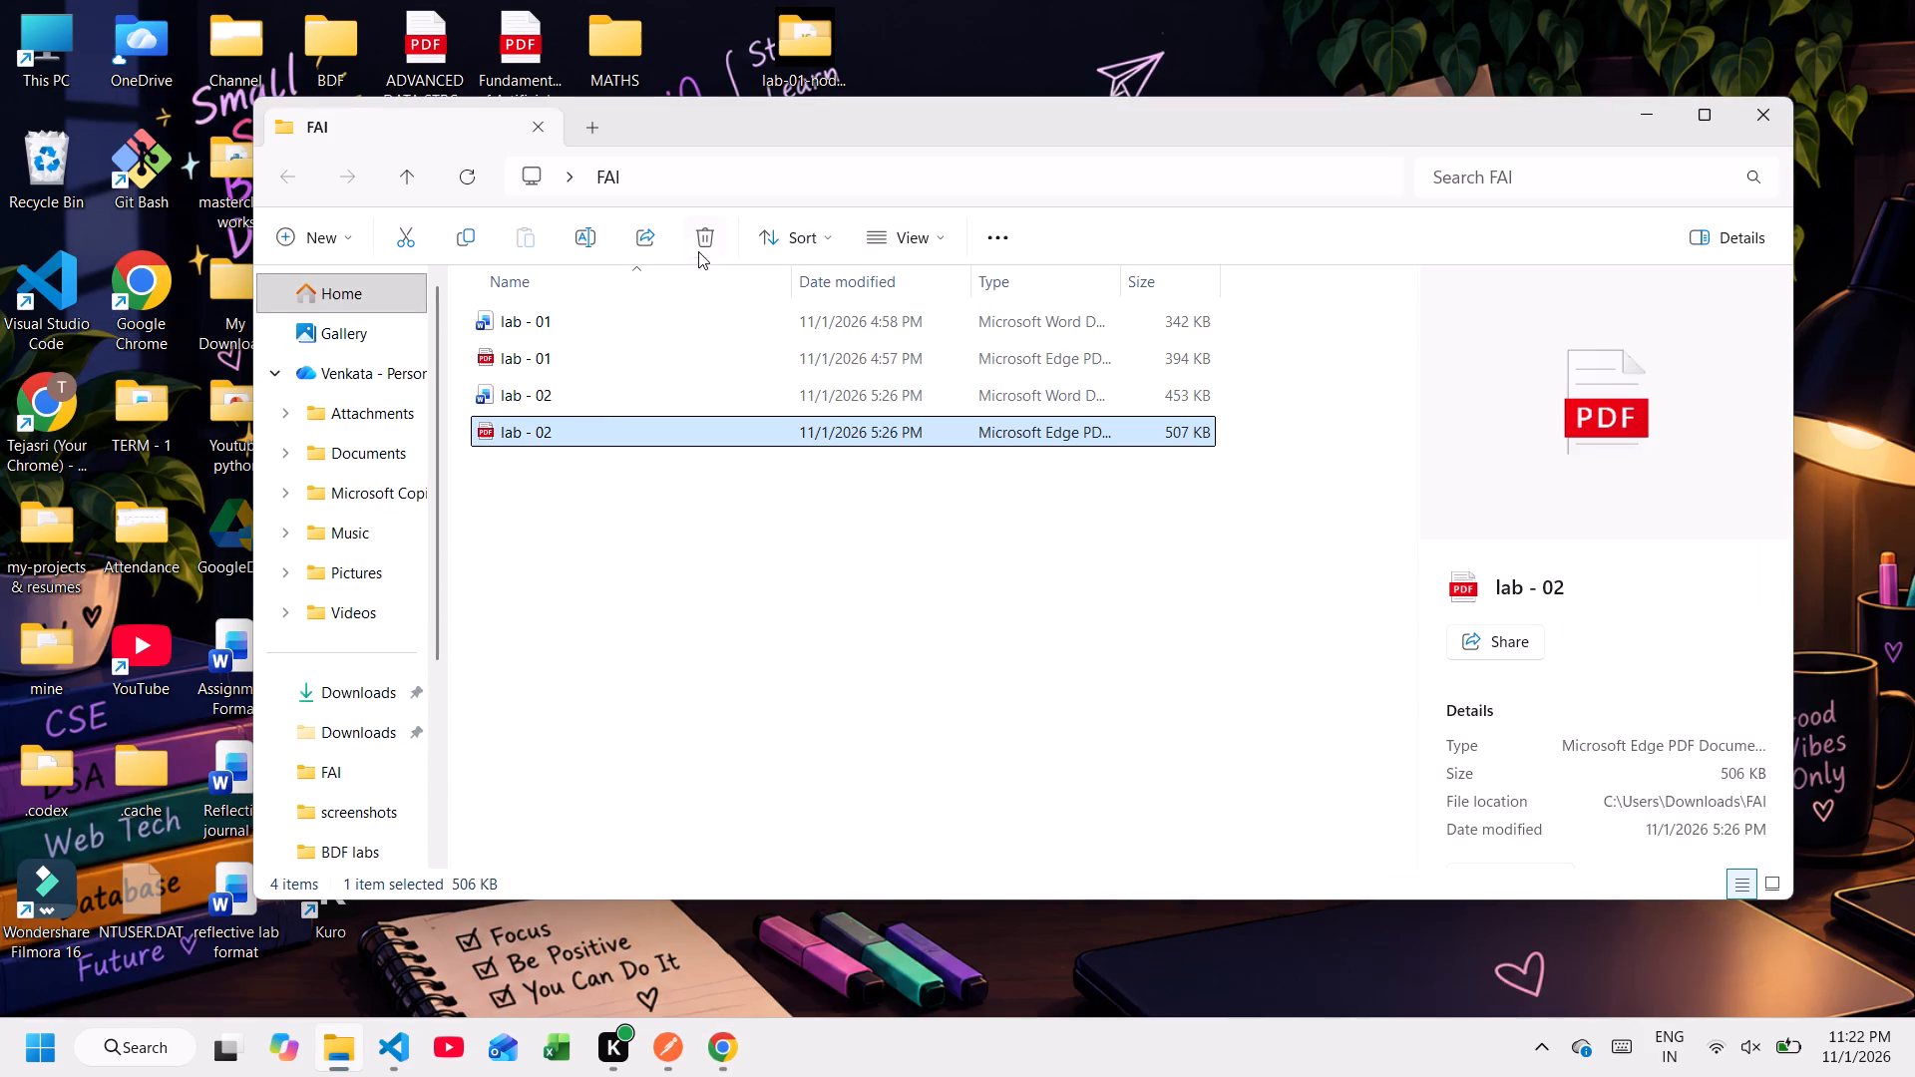
{"action": "left_click", "coordinate": [698, 245]}
Open the lab - 02 Word document and place the cursor below the final output on the last page.
{"action": "double_click", "coordinate": [592, 404]}
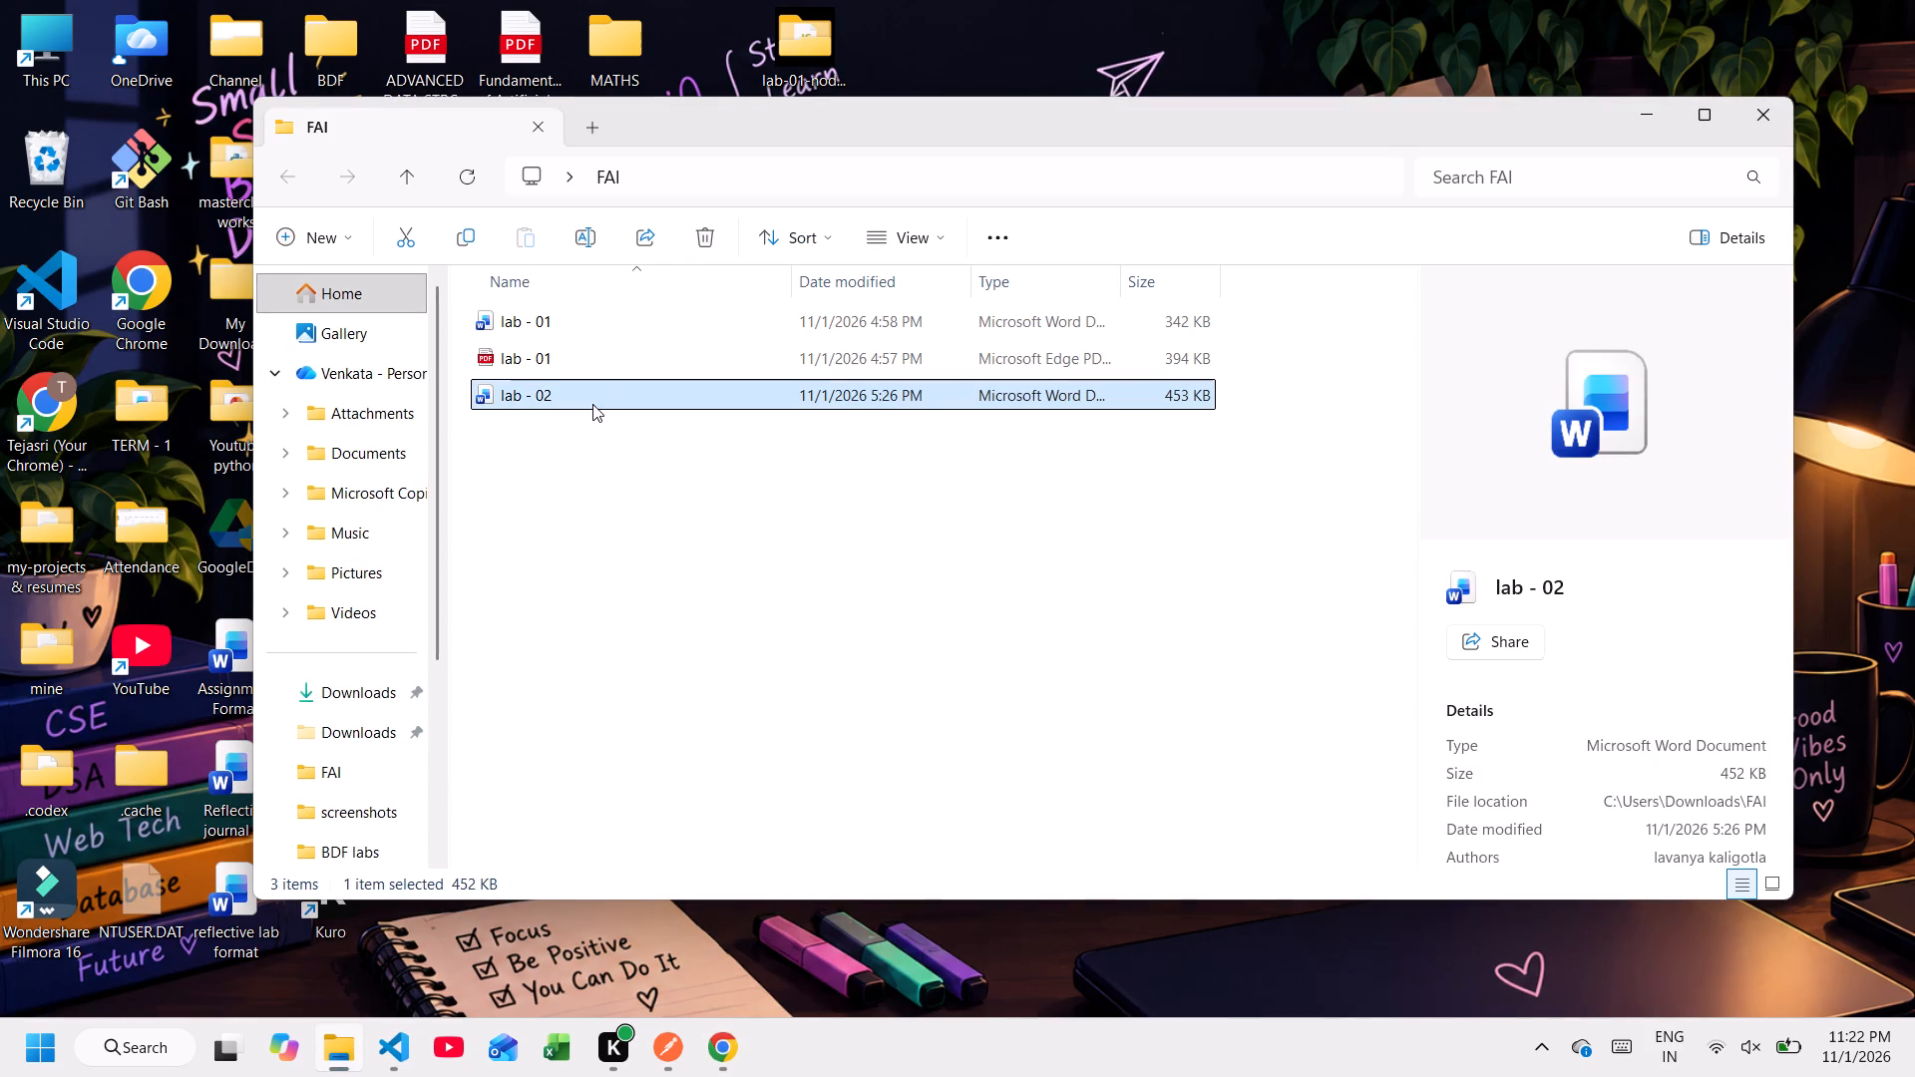
{"action": "scroll", "coordinate": [772, 574], "scroll_direction": "down", "scroll_amount": 6}
{"action": "scroll", "coordinate": [1094, 674], "scroll_direction": "down", "scroll_amount": 7}
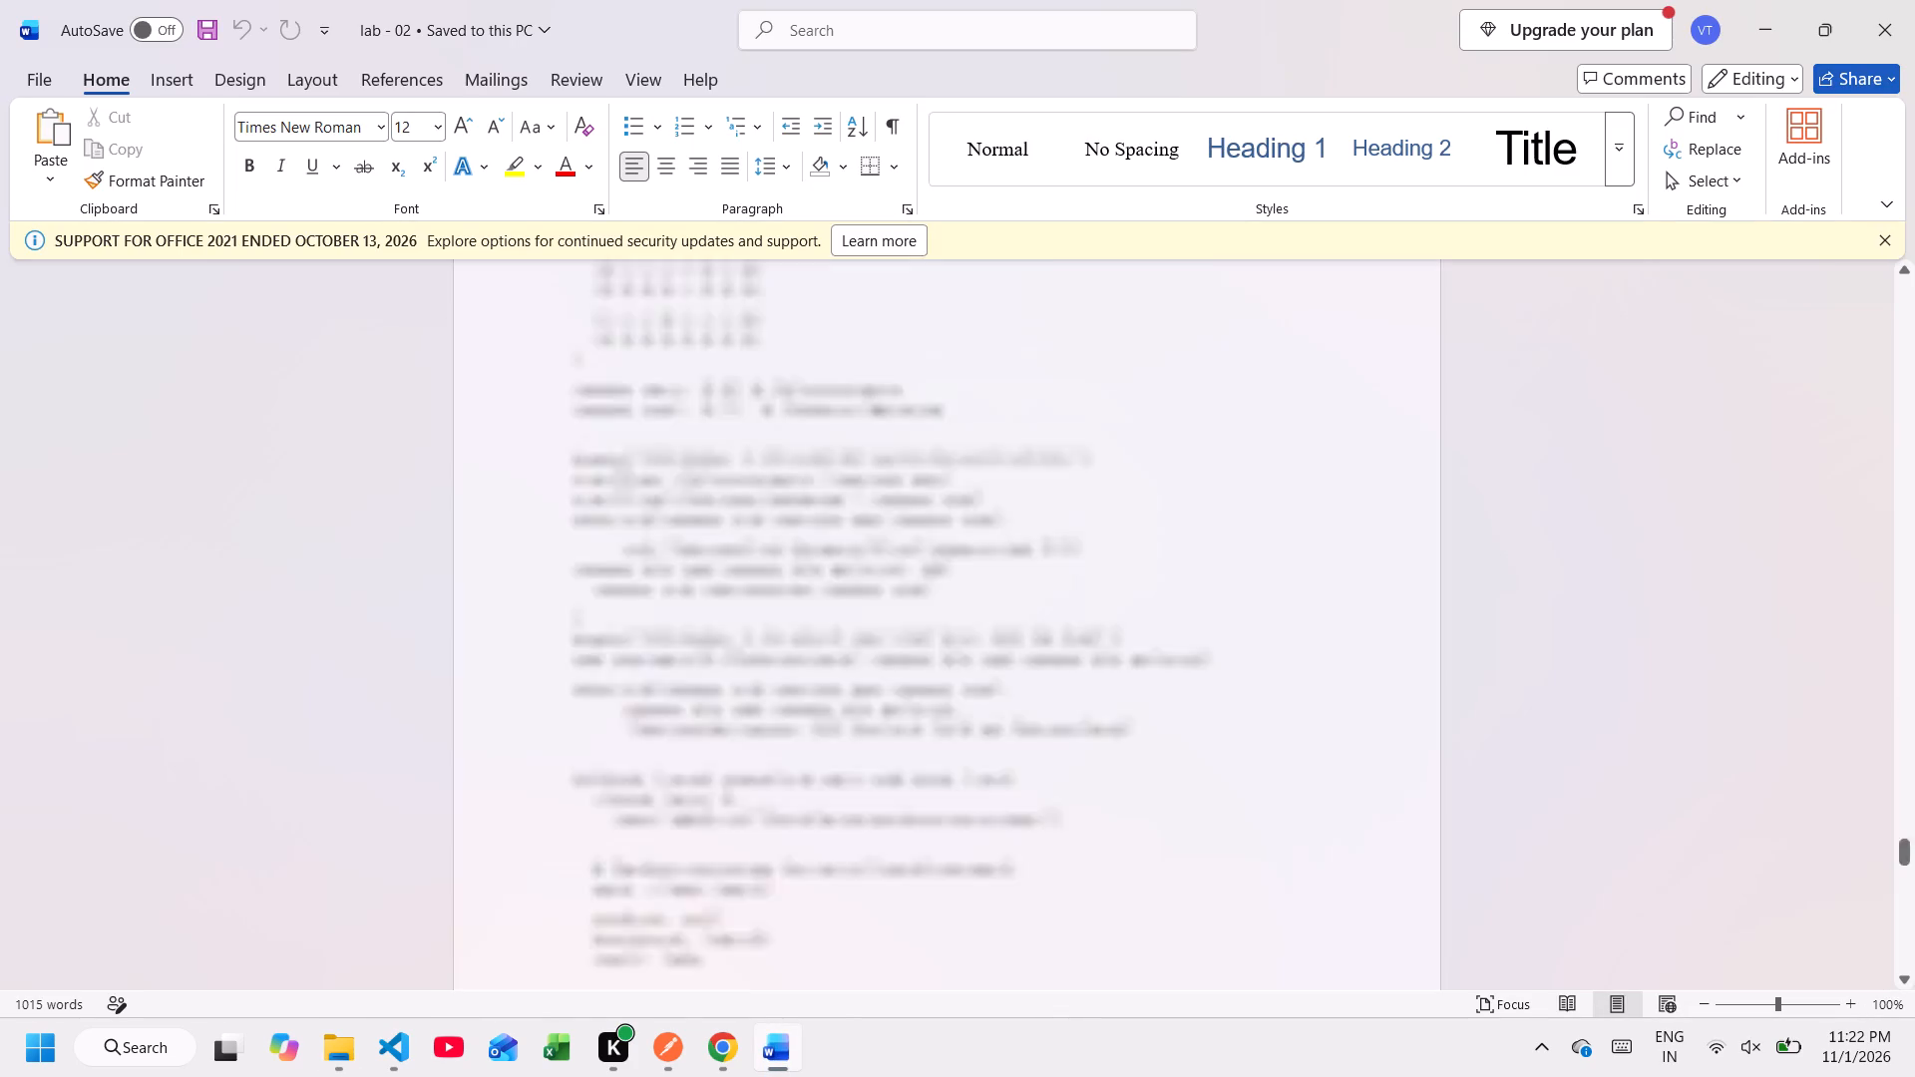
{"action": "scroll", "coordinate": [855, 625], "scroll_direction": "up", "scroll_amount": 1}
{"action": "scroll", "coordinate": [855, 625], "scroll_direction": "down", "scroll_amount": 1}
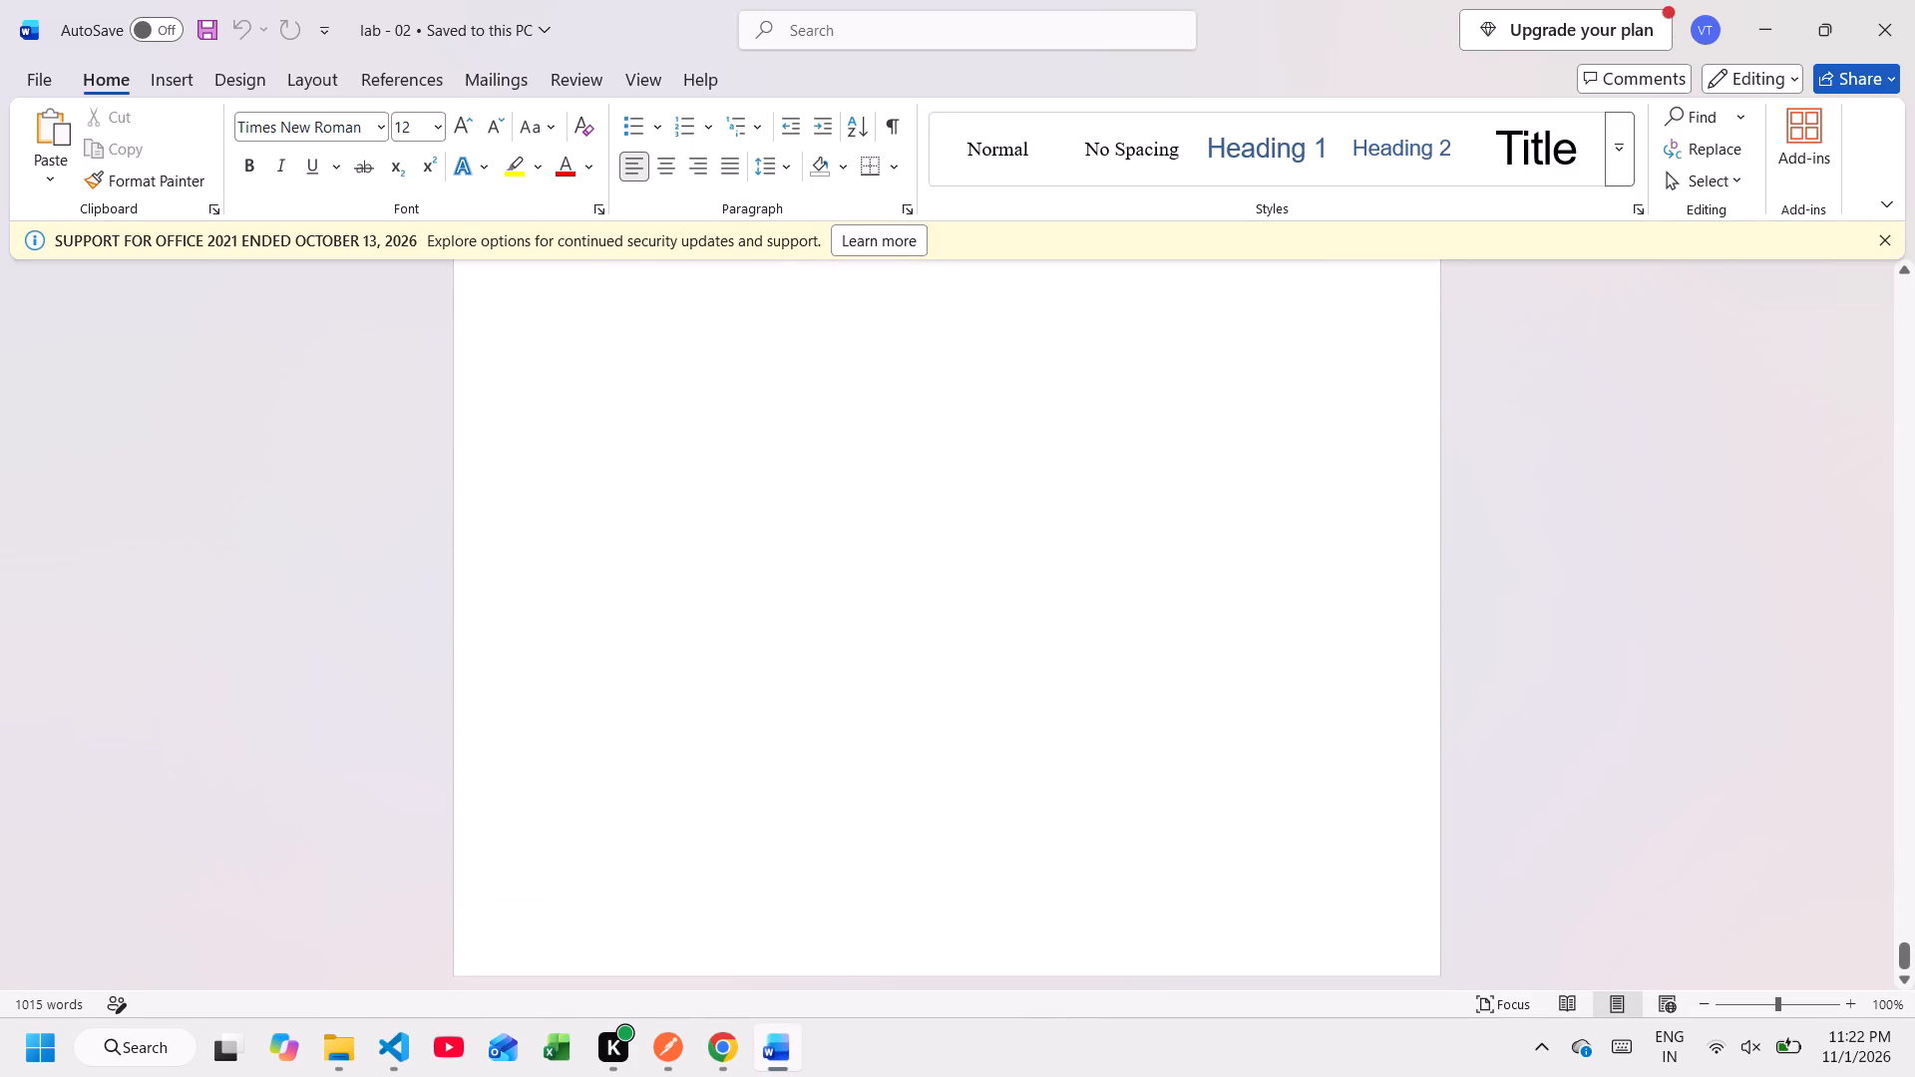
{"action": "left_click", "coordinate": [699, 386]}
{"action": "scroll", "coordinate": [699, 386], "scroll_direction": "up", "scroll_amount": 1}
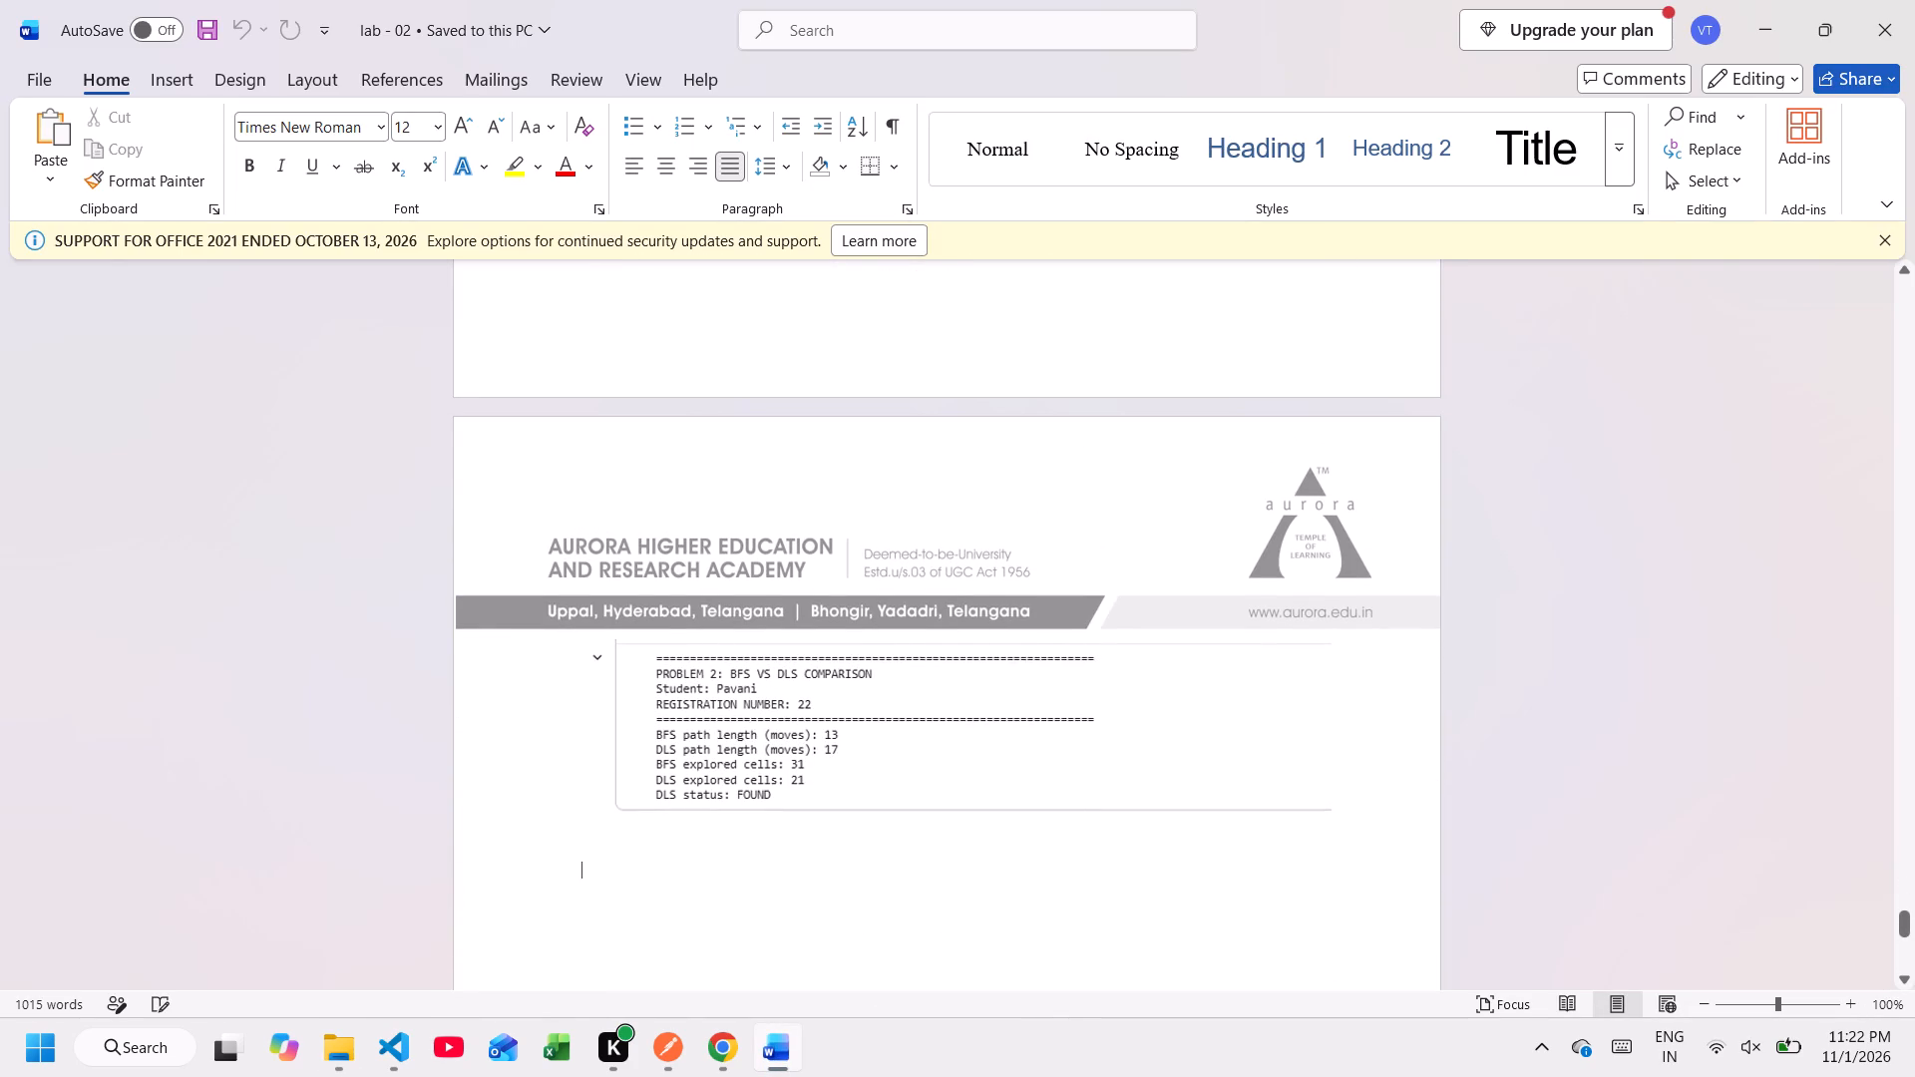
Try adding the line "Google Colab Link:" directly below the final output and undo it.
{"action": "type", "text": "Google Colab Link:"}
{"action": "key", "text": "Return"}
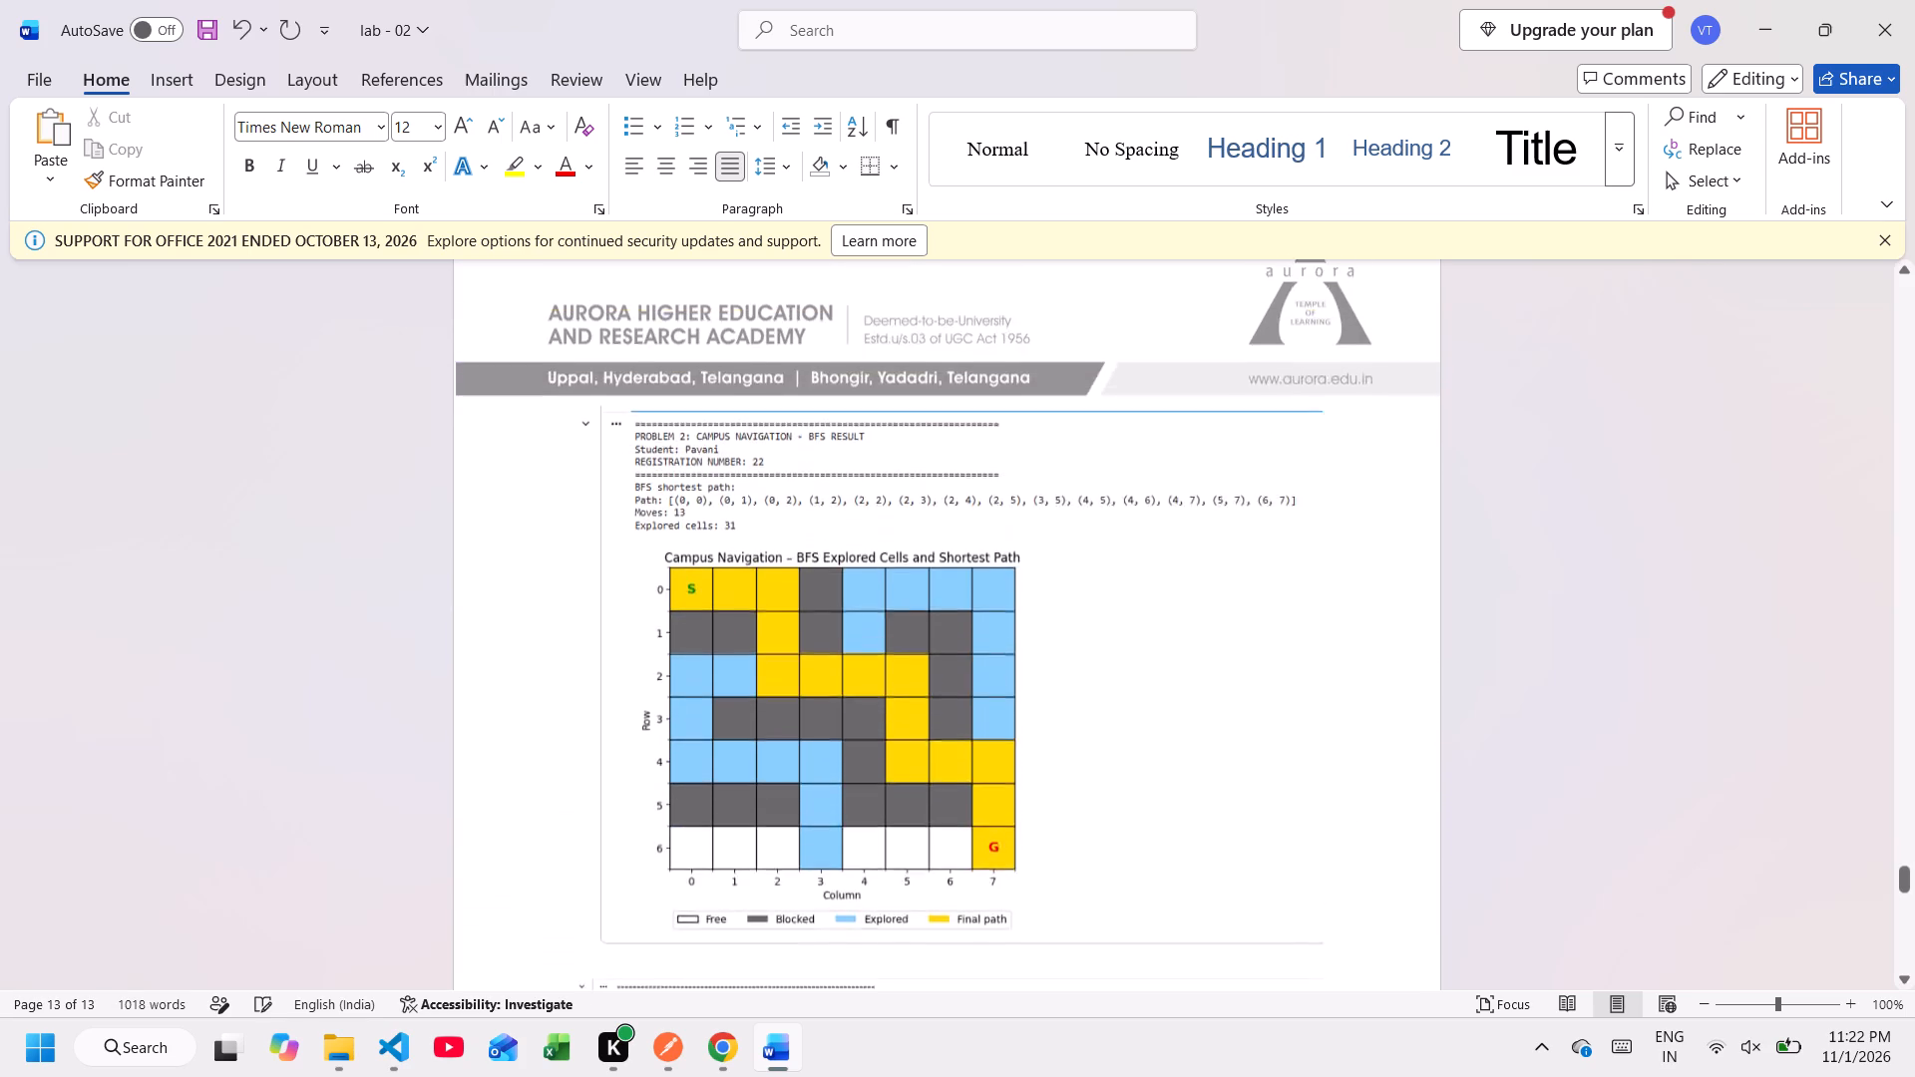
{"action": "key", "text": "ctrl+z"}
Add the line "Google Colab Link:" below the final output on the last page, followed by a new empty line.
{"action": "scroll", "coordinate": [661, 673], "scroll_direction": "down", "scroll_amount": 1}
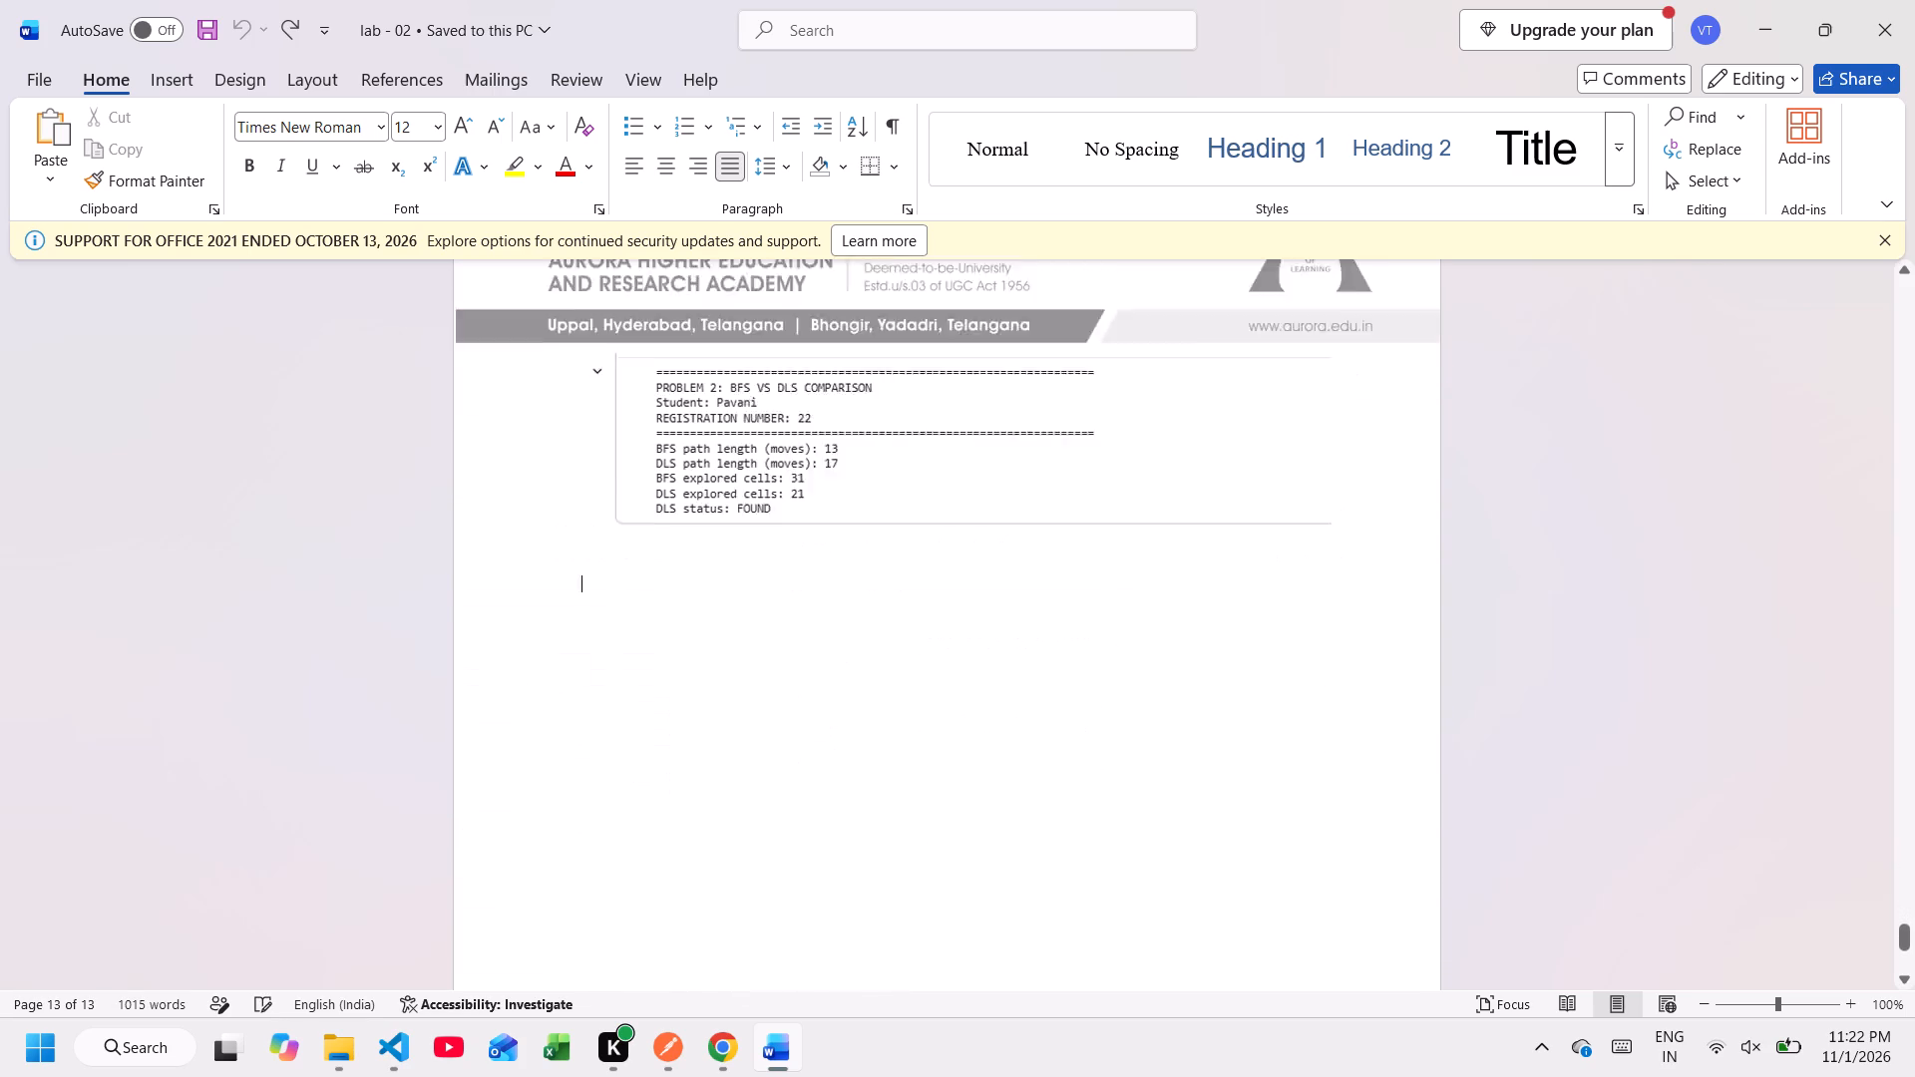
{"action": "scroll", "coordinate": [661, 673], "scroll_direction": "down", "scroll_amount": 1}
{"action": "key", "text": "Return"}
{"action": "key", "text": "Return"}
{"action": "key", "text": "Return"}
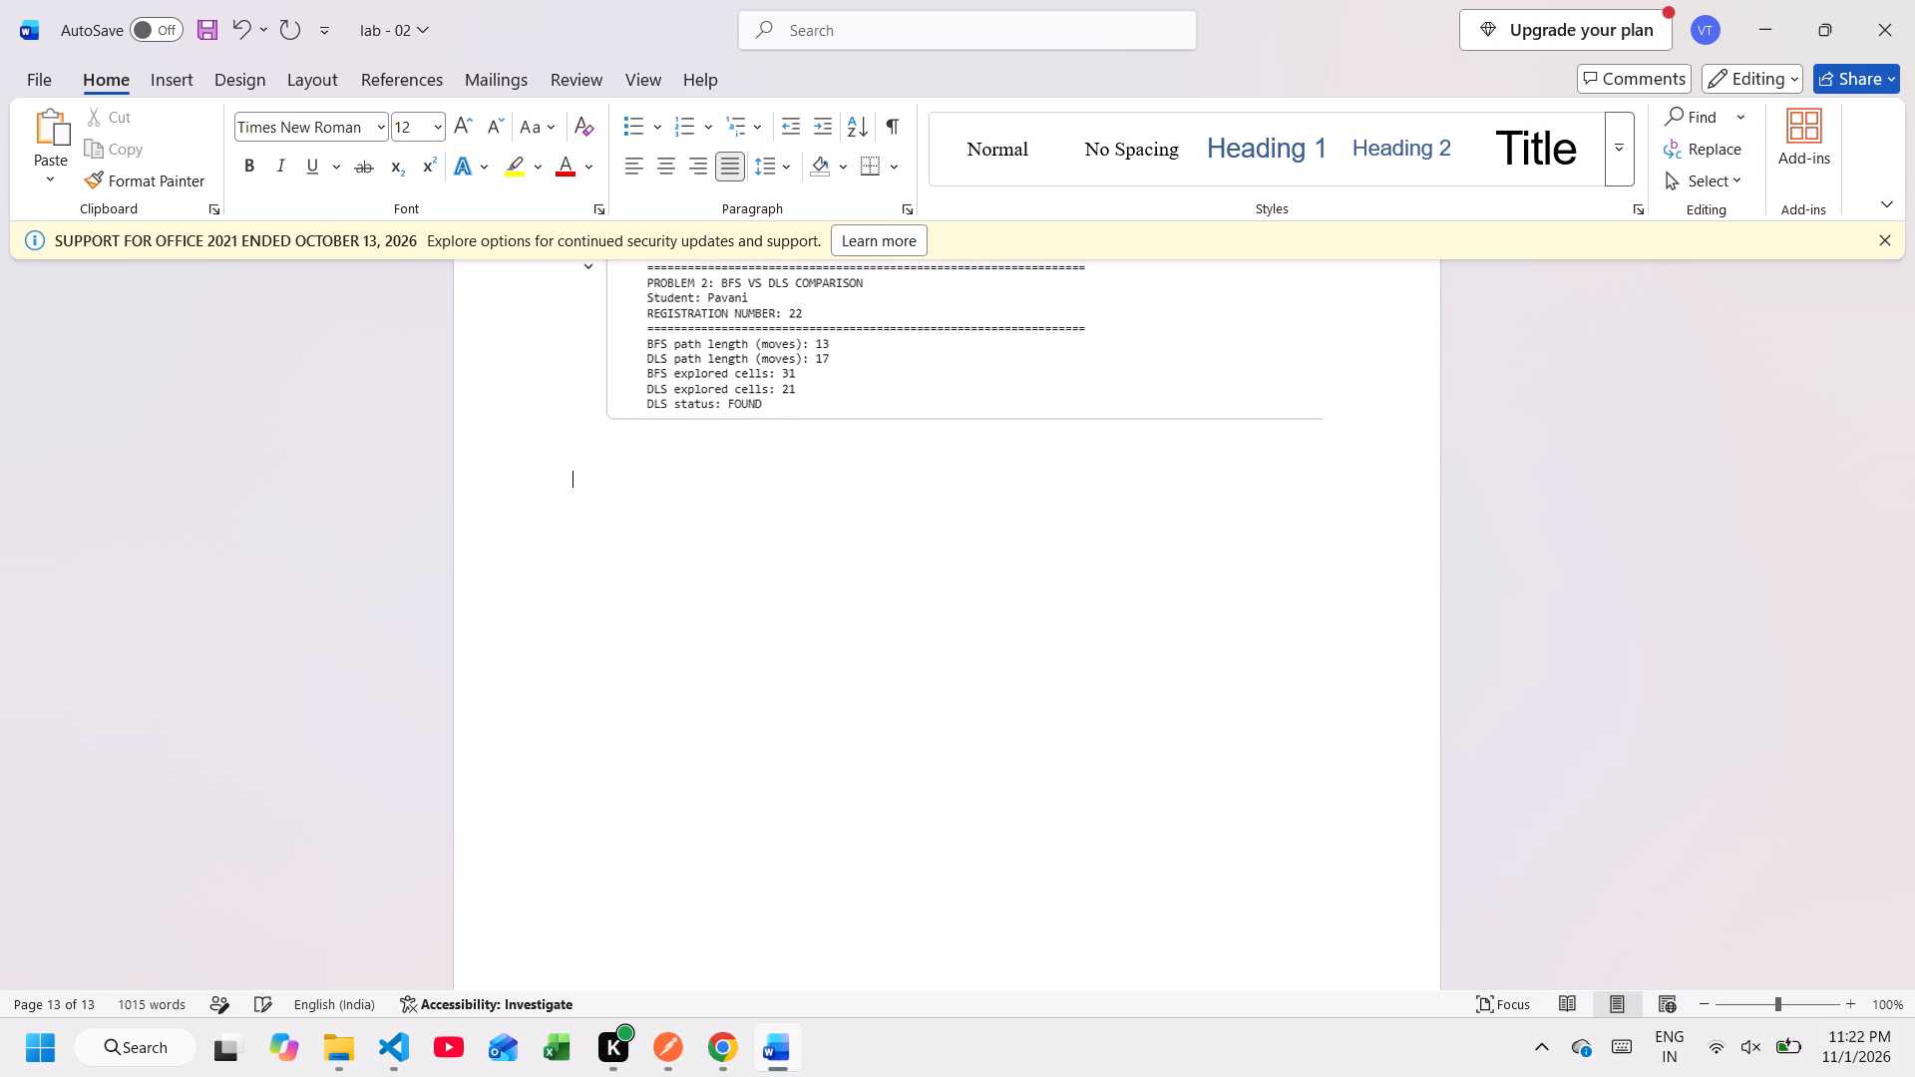
{"action": "key", "text": "Return"}
{"action": "key", "text": "Return"}
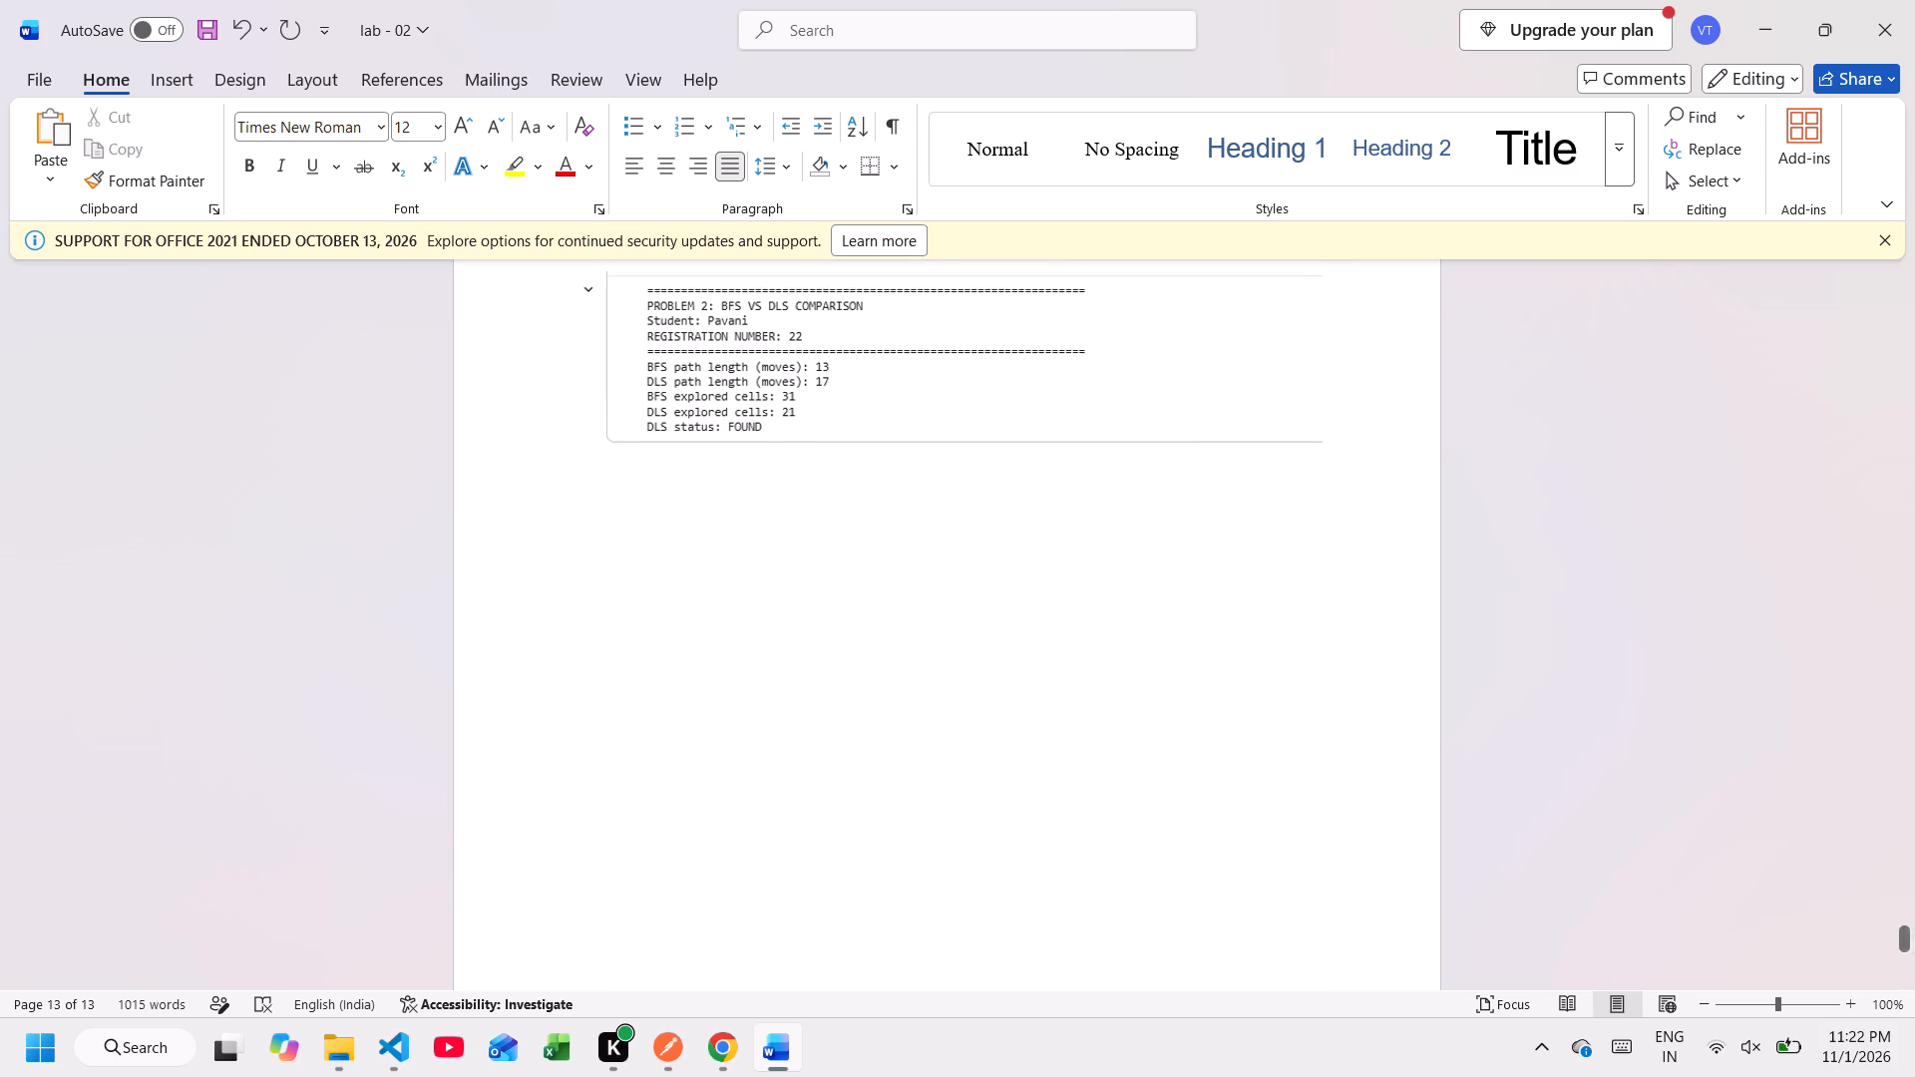
{"action": "key", "text": "h"}
{"action": "key", "text": "BackSpace"}
{"action": "scroll", "coordinate": [754, 623], "scroll_direction": "up", "scroll_amount": 1}
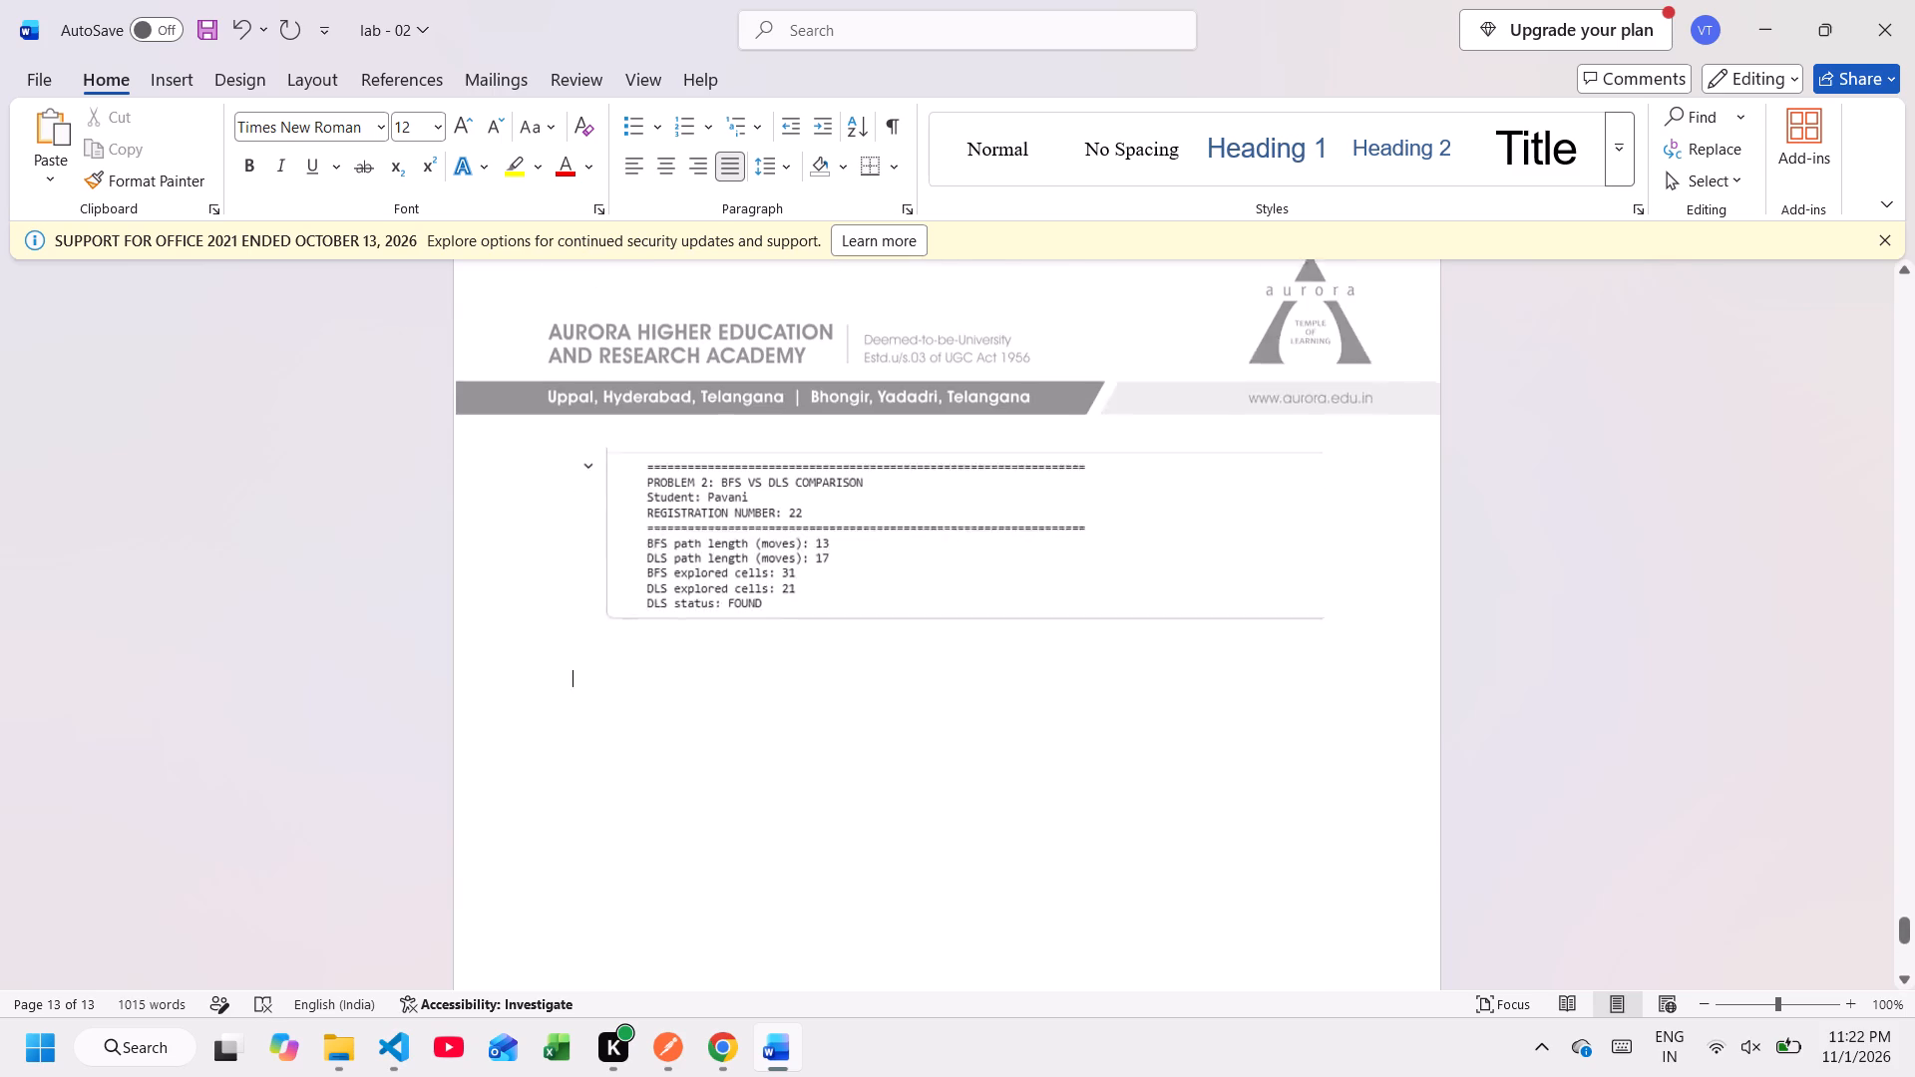
{"action": "scroll", "coordinate": [754, 623], "scroll_direction": "up", "scroll_amount": 1}
{"action": "left_click", "coordinate": [722, 610]}
{"action": "left_click", "coordinate": [659, 840]}
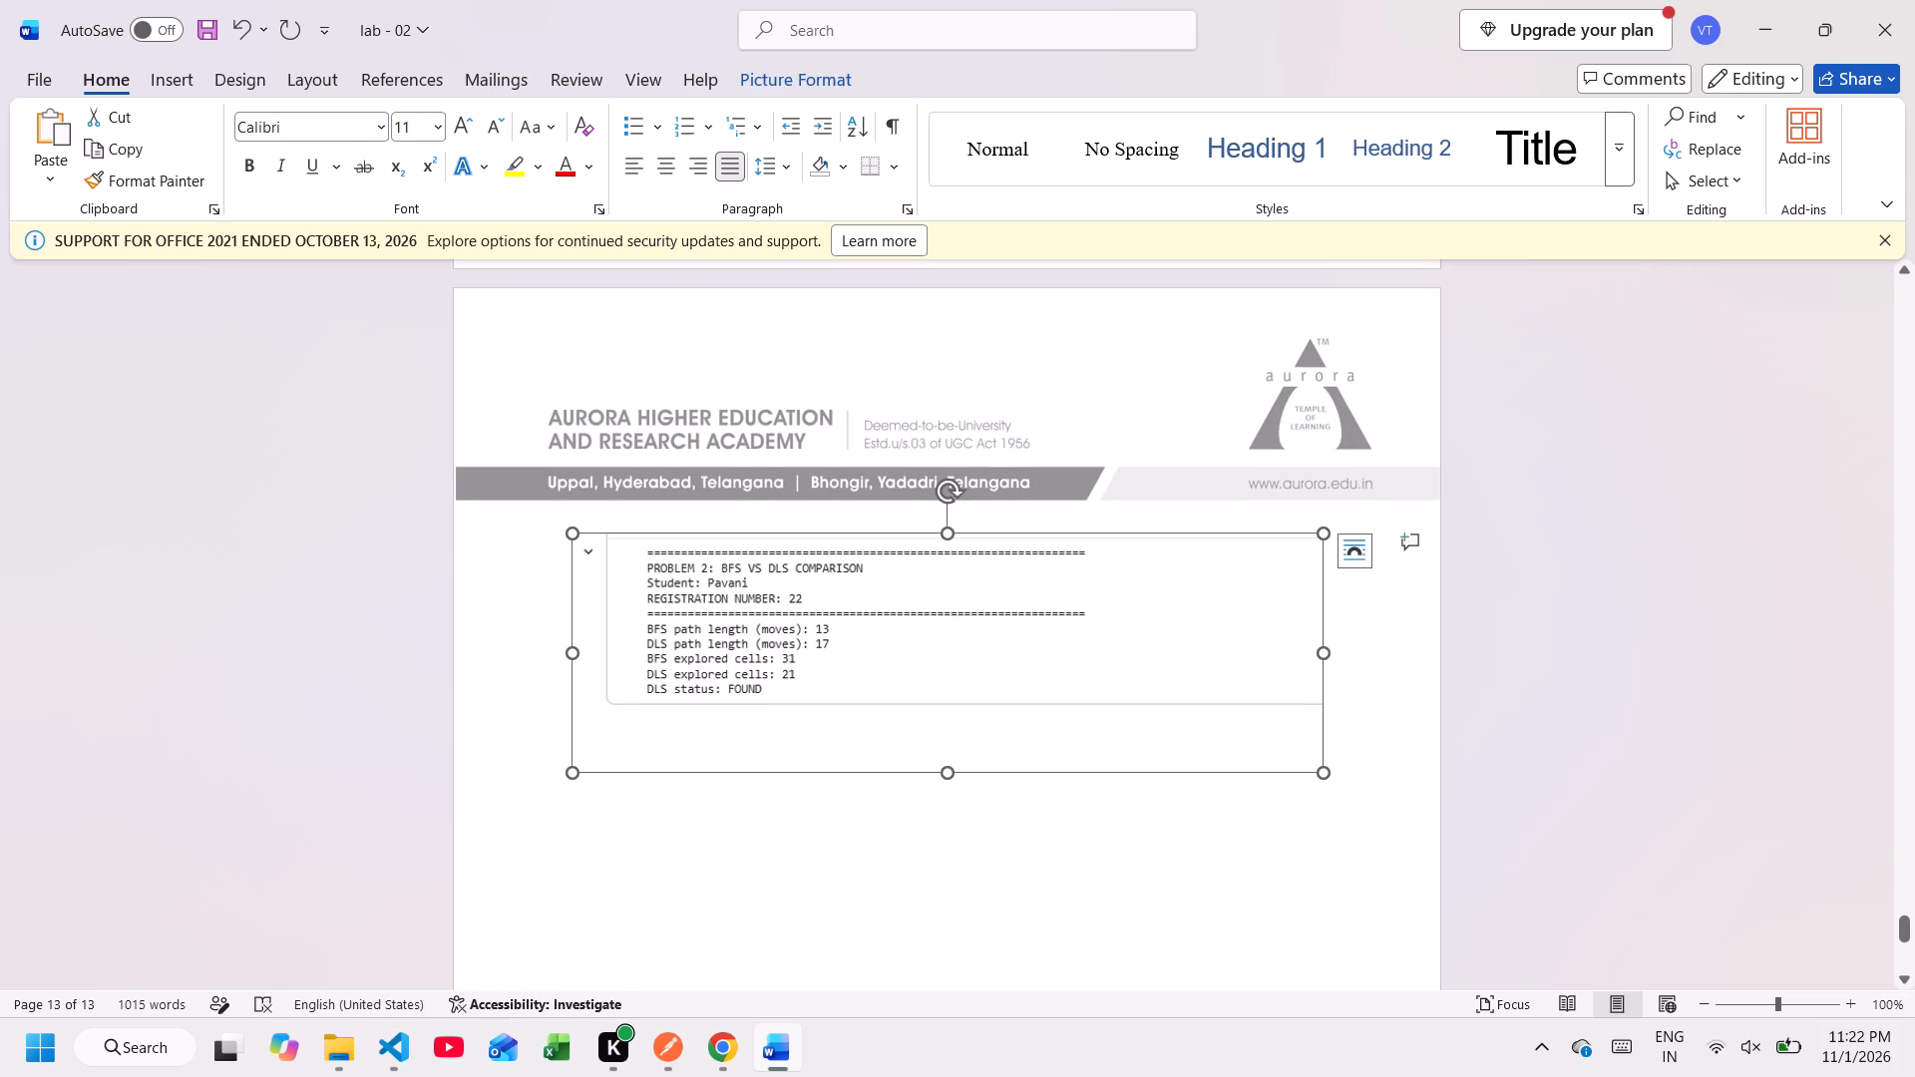
{"action": "left_click", "coordinate": [1246, 672]}
{"action": "left_click", "coordinate": [1358, 784]}
{"action": "key", "text": "Return"}
{"action": "key", "text": "Return"}
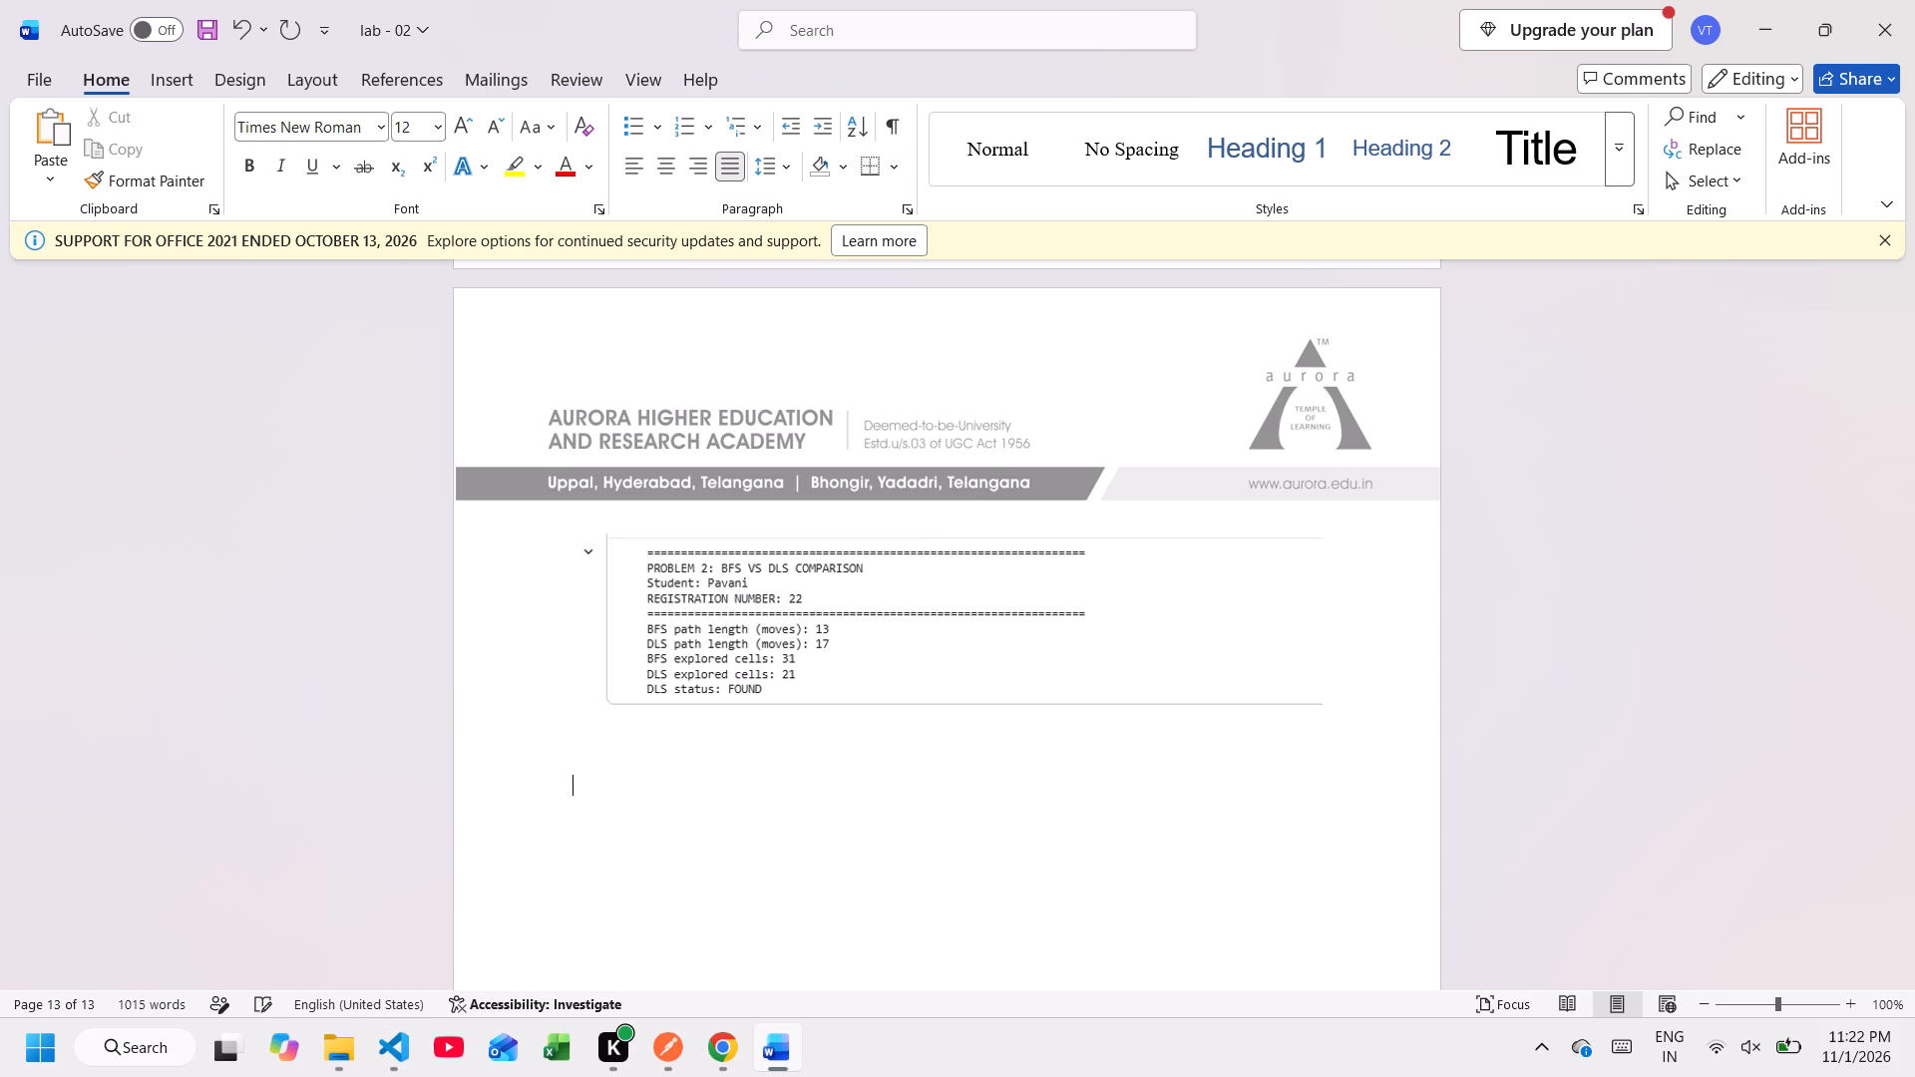
{"action": "type", "text": "Google Colab Link:"}
{"action": "key", "text": "Return"}
{"action": "key", "text": "Return"}
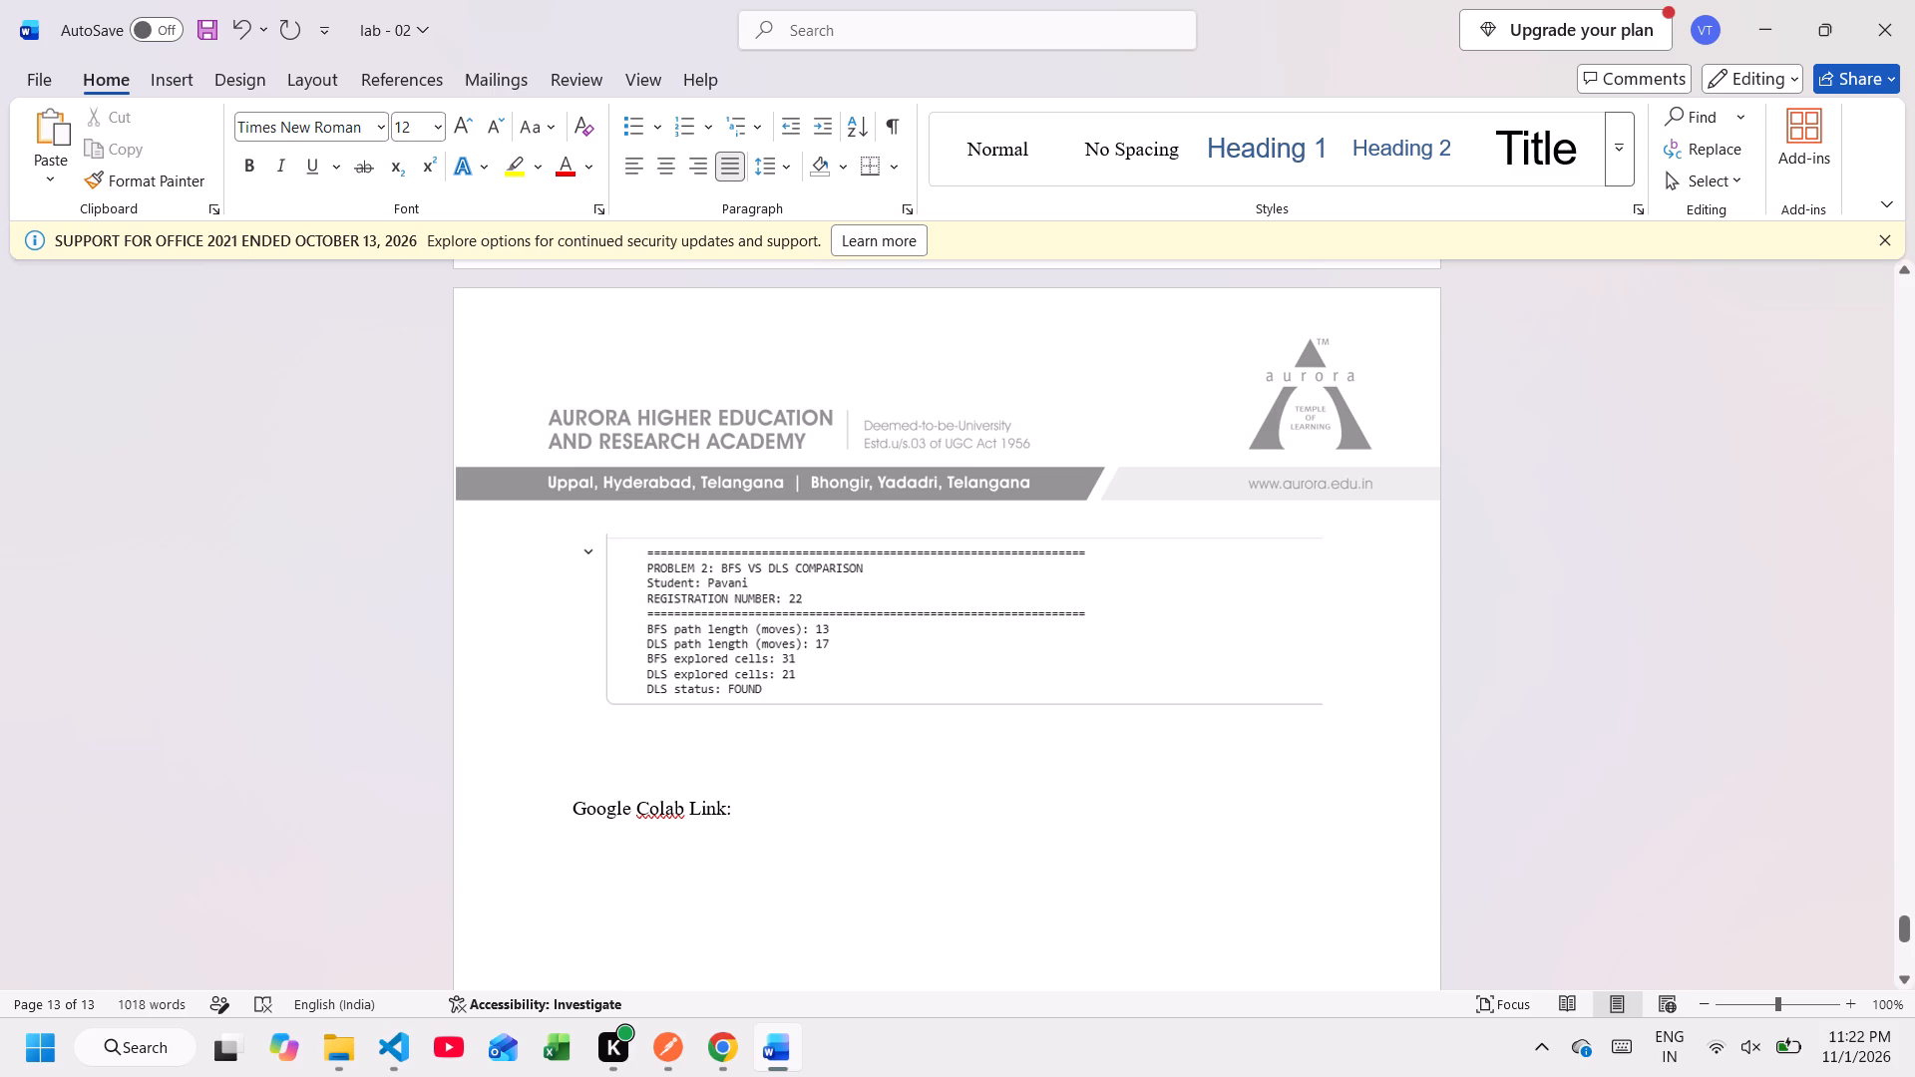
Switch to Chrome and open the FAI_Lab_Report_2_Search_Algorithms.ipynb notebook in Google Colab.
{"action": "left_click", "coordinate": [889, 226]}
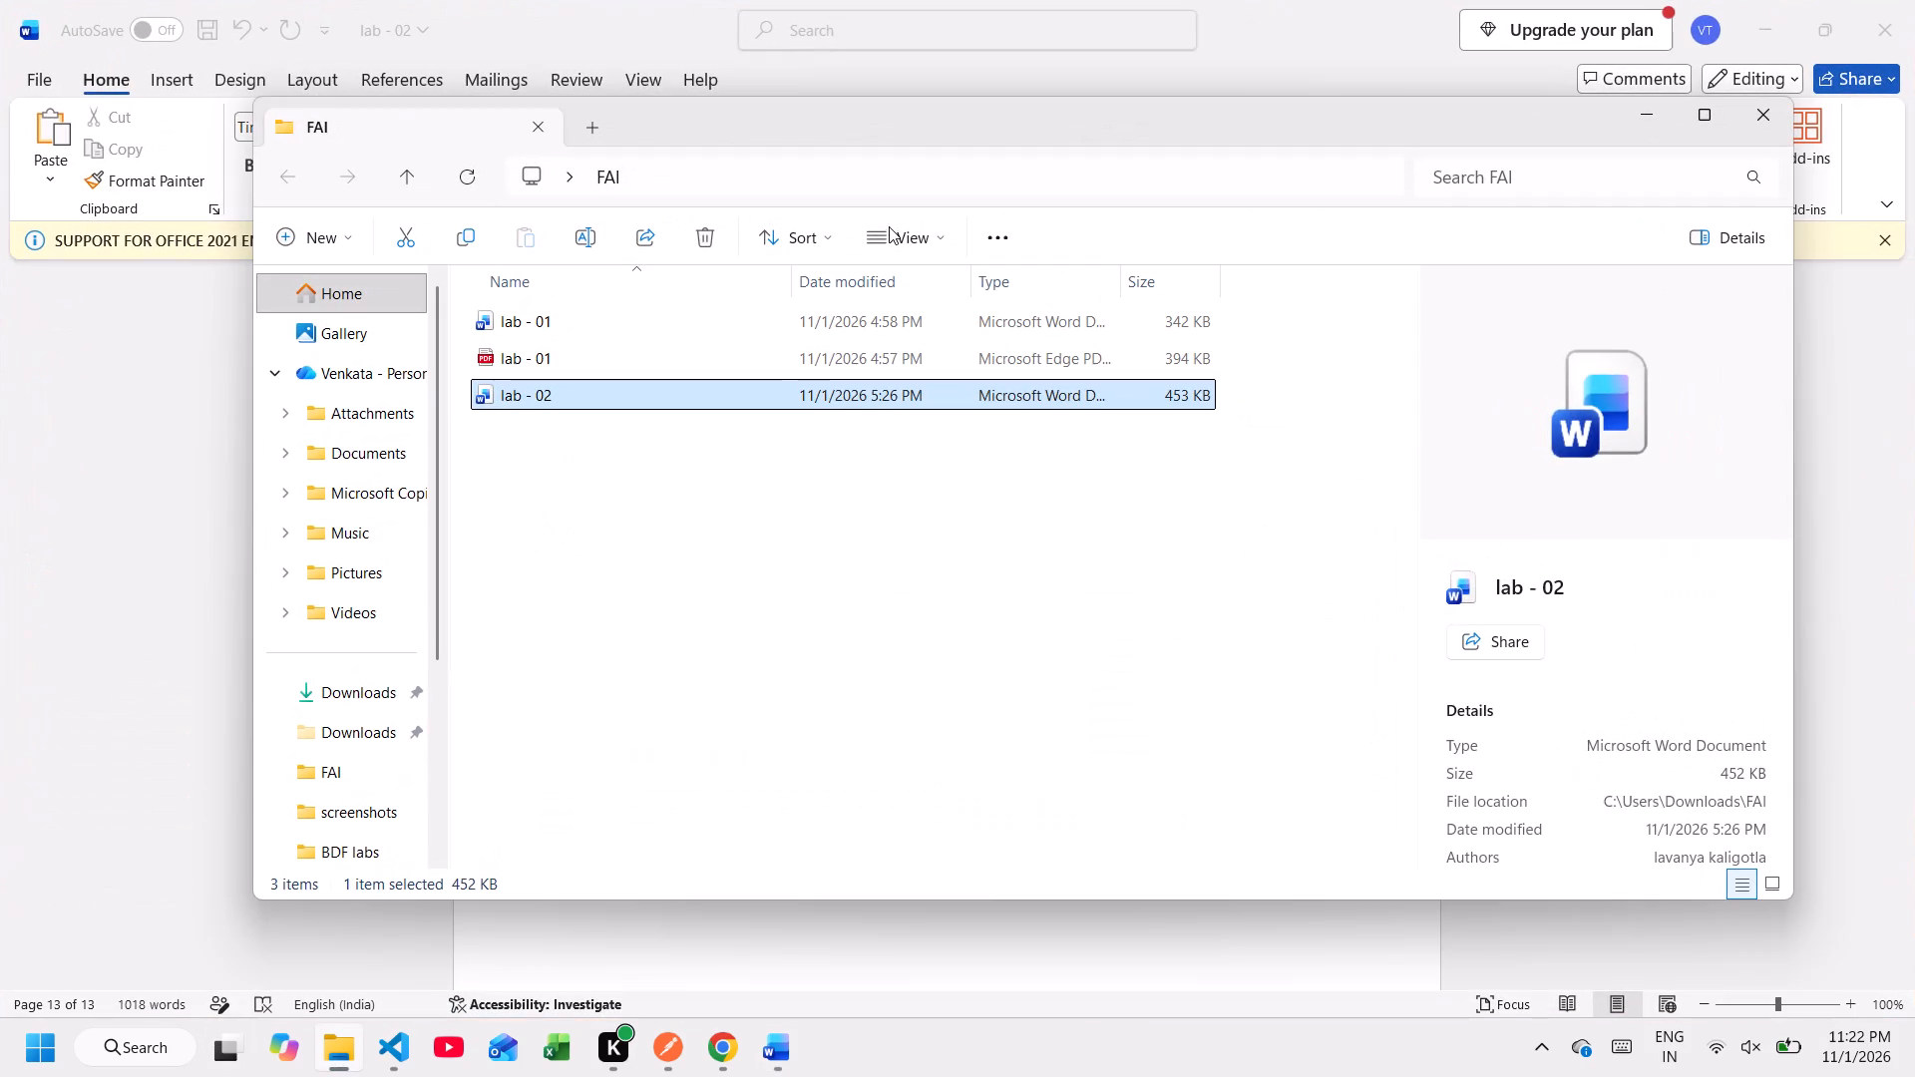
{"action": "left_click", "coordinate": [1464, 237]}
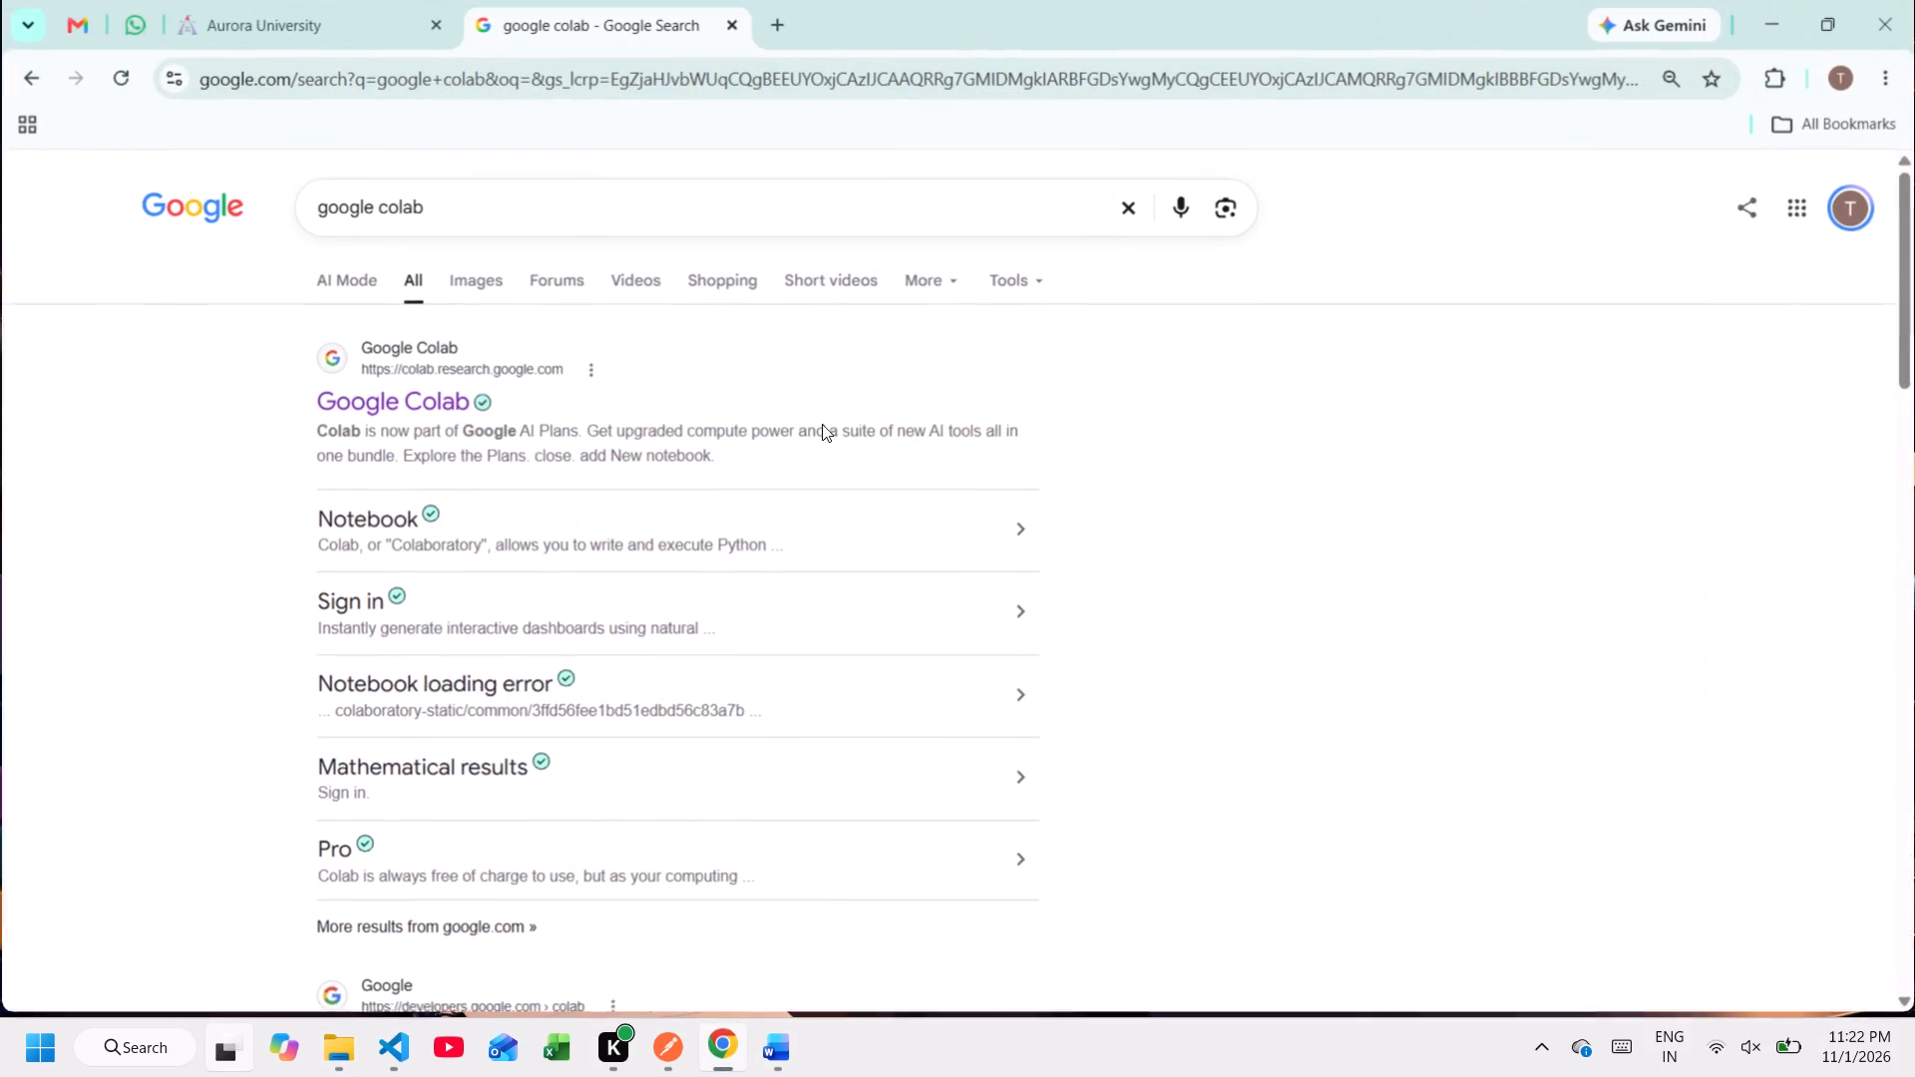
{"action": "left_click", "coordinate": [410, 417]}
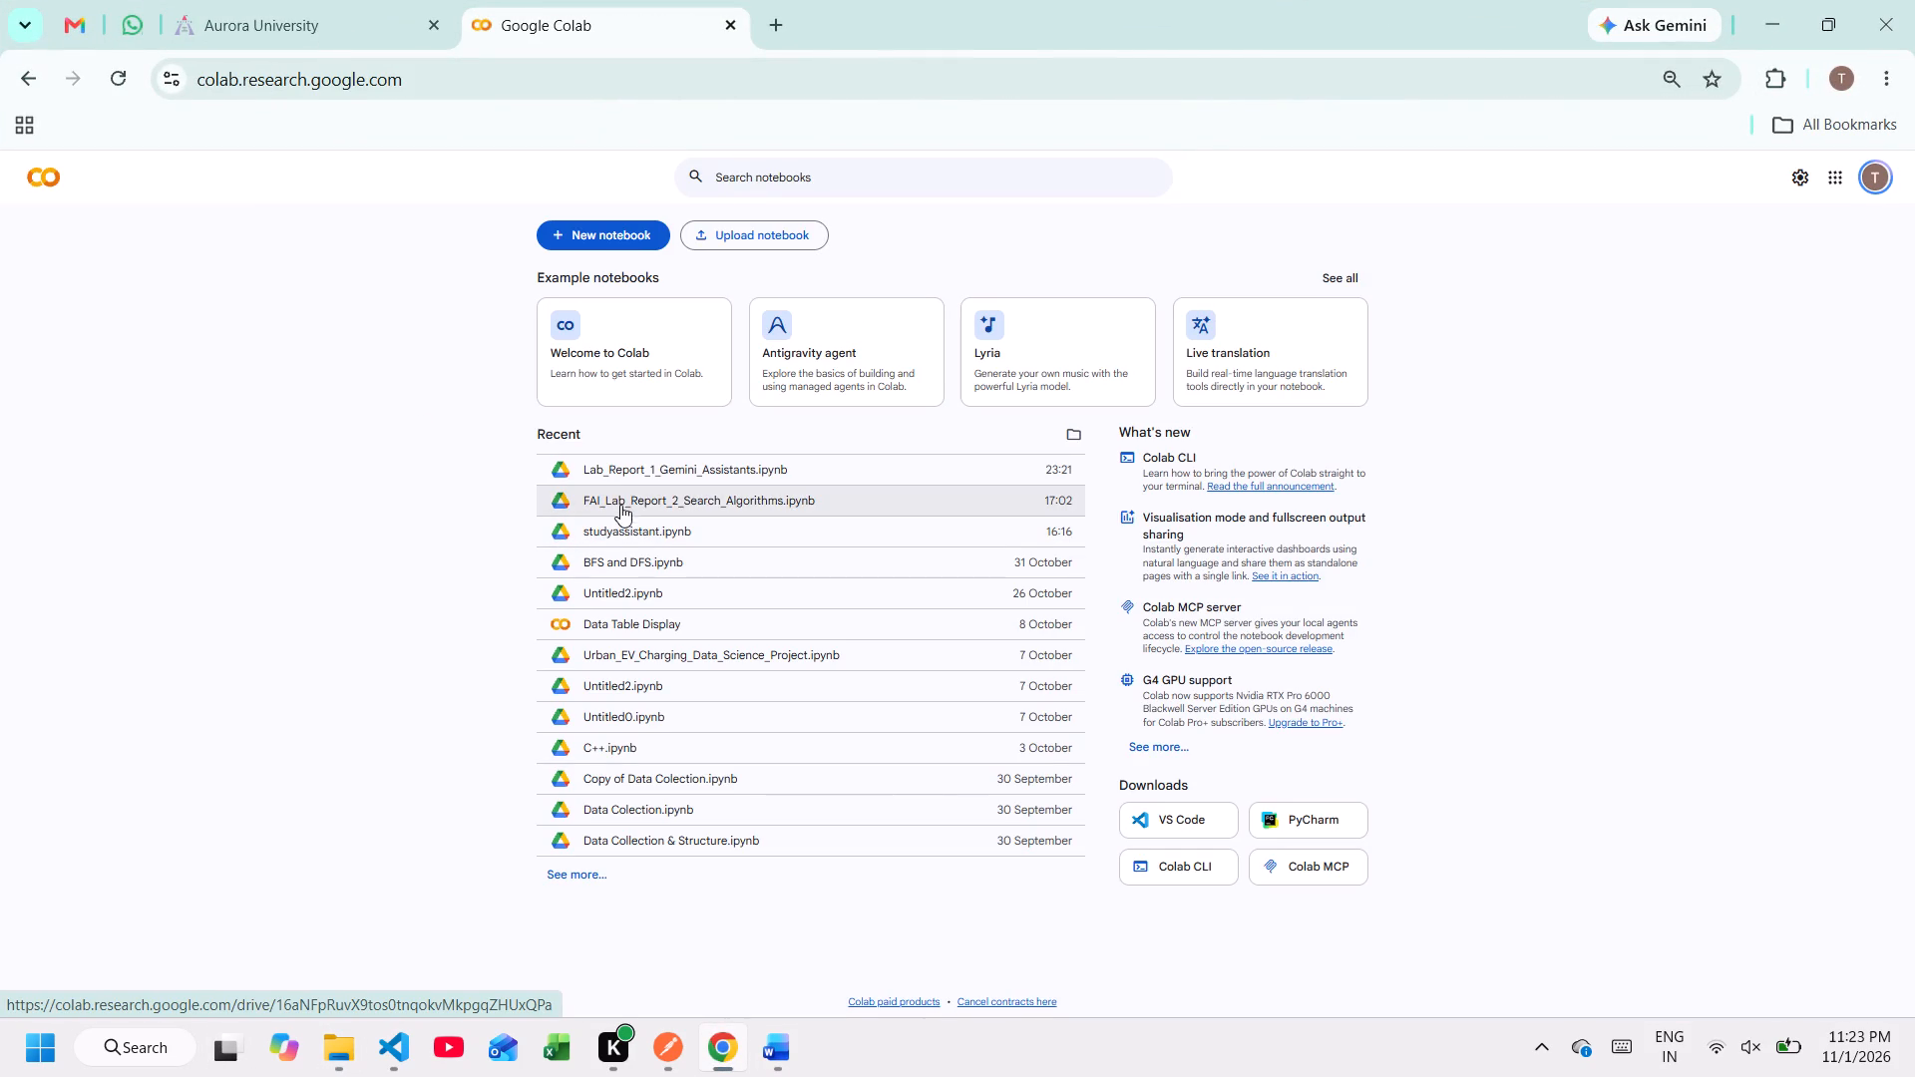
{"action": "left_click", "coordinate": [619, 498]}
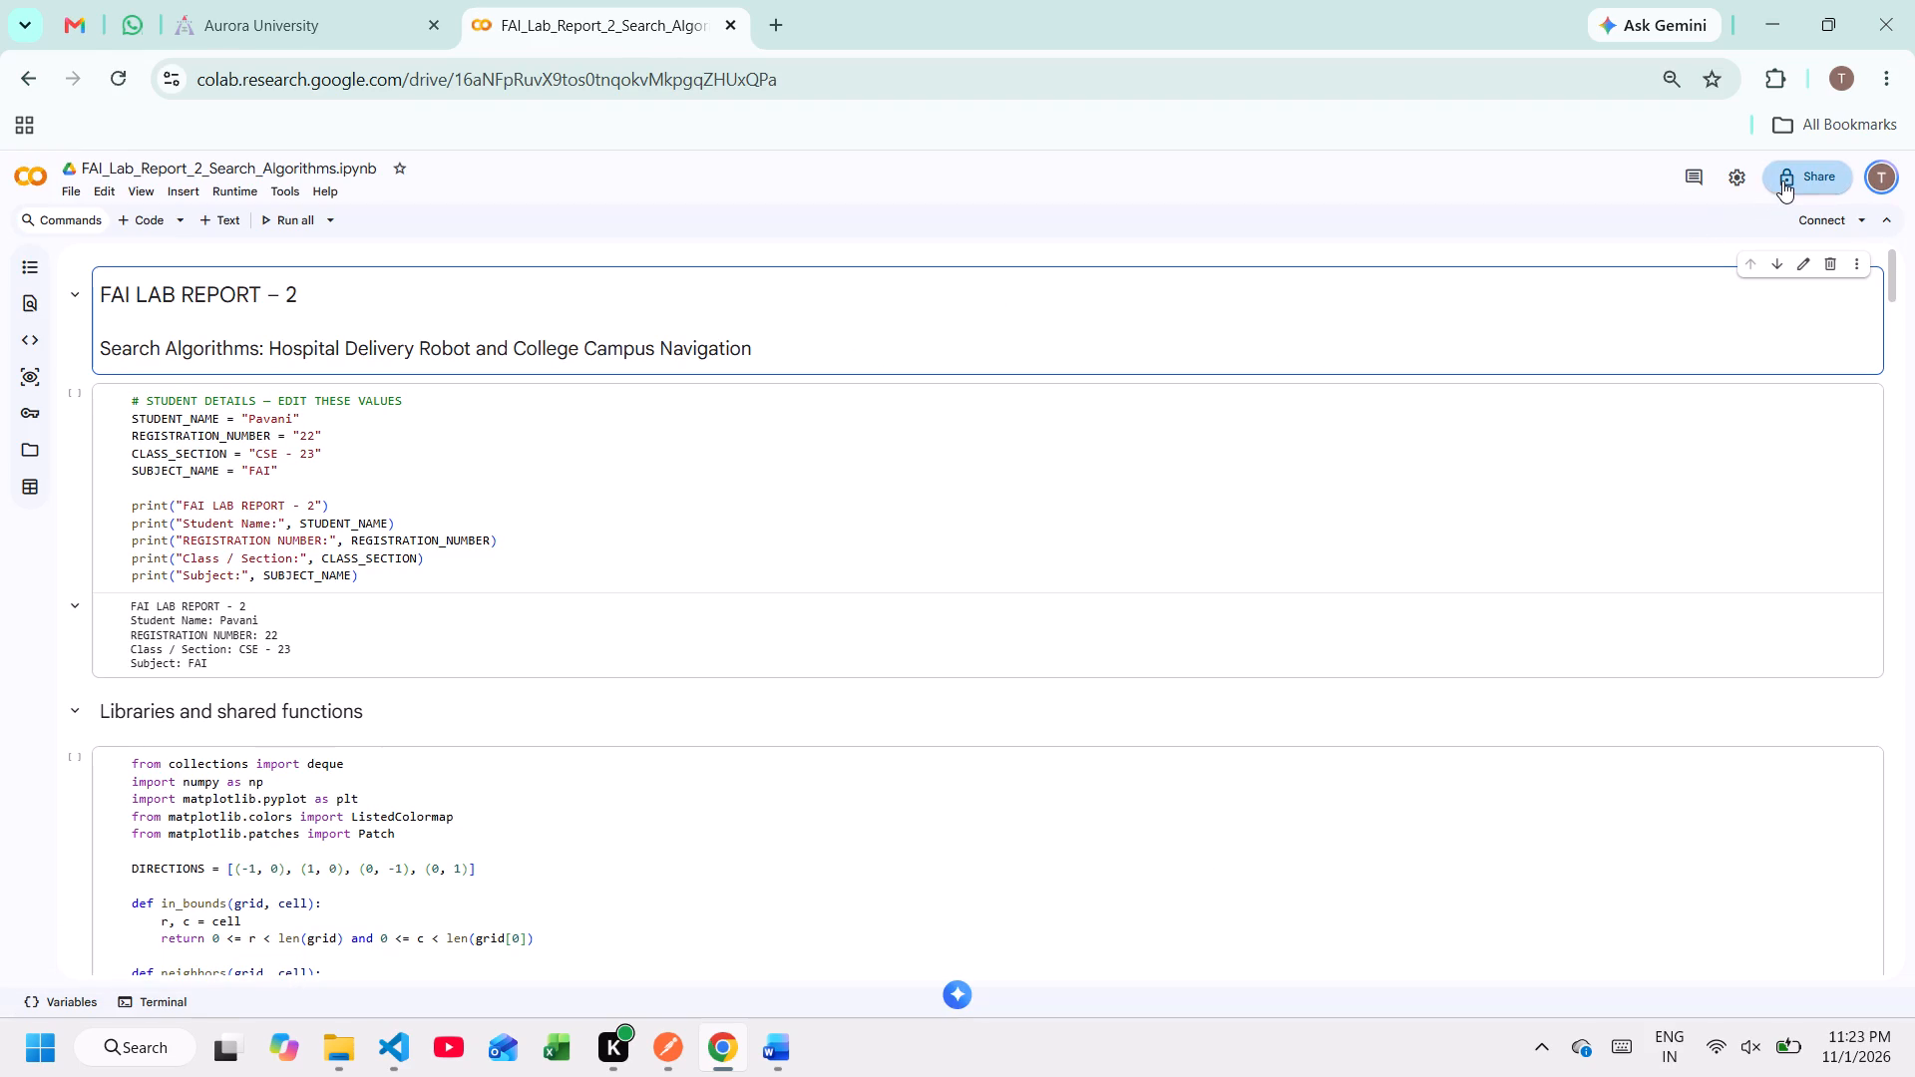
Change the notebook's general access to "Anyone with the link".
{"action": "left_click", "coordinate": [1782, 180]}
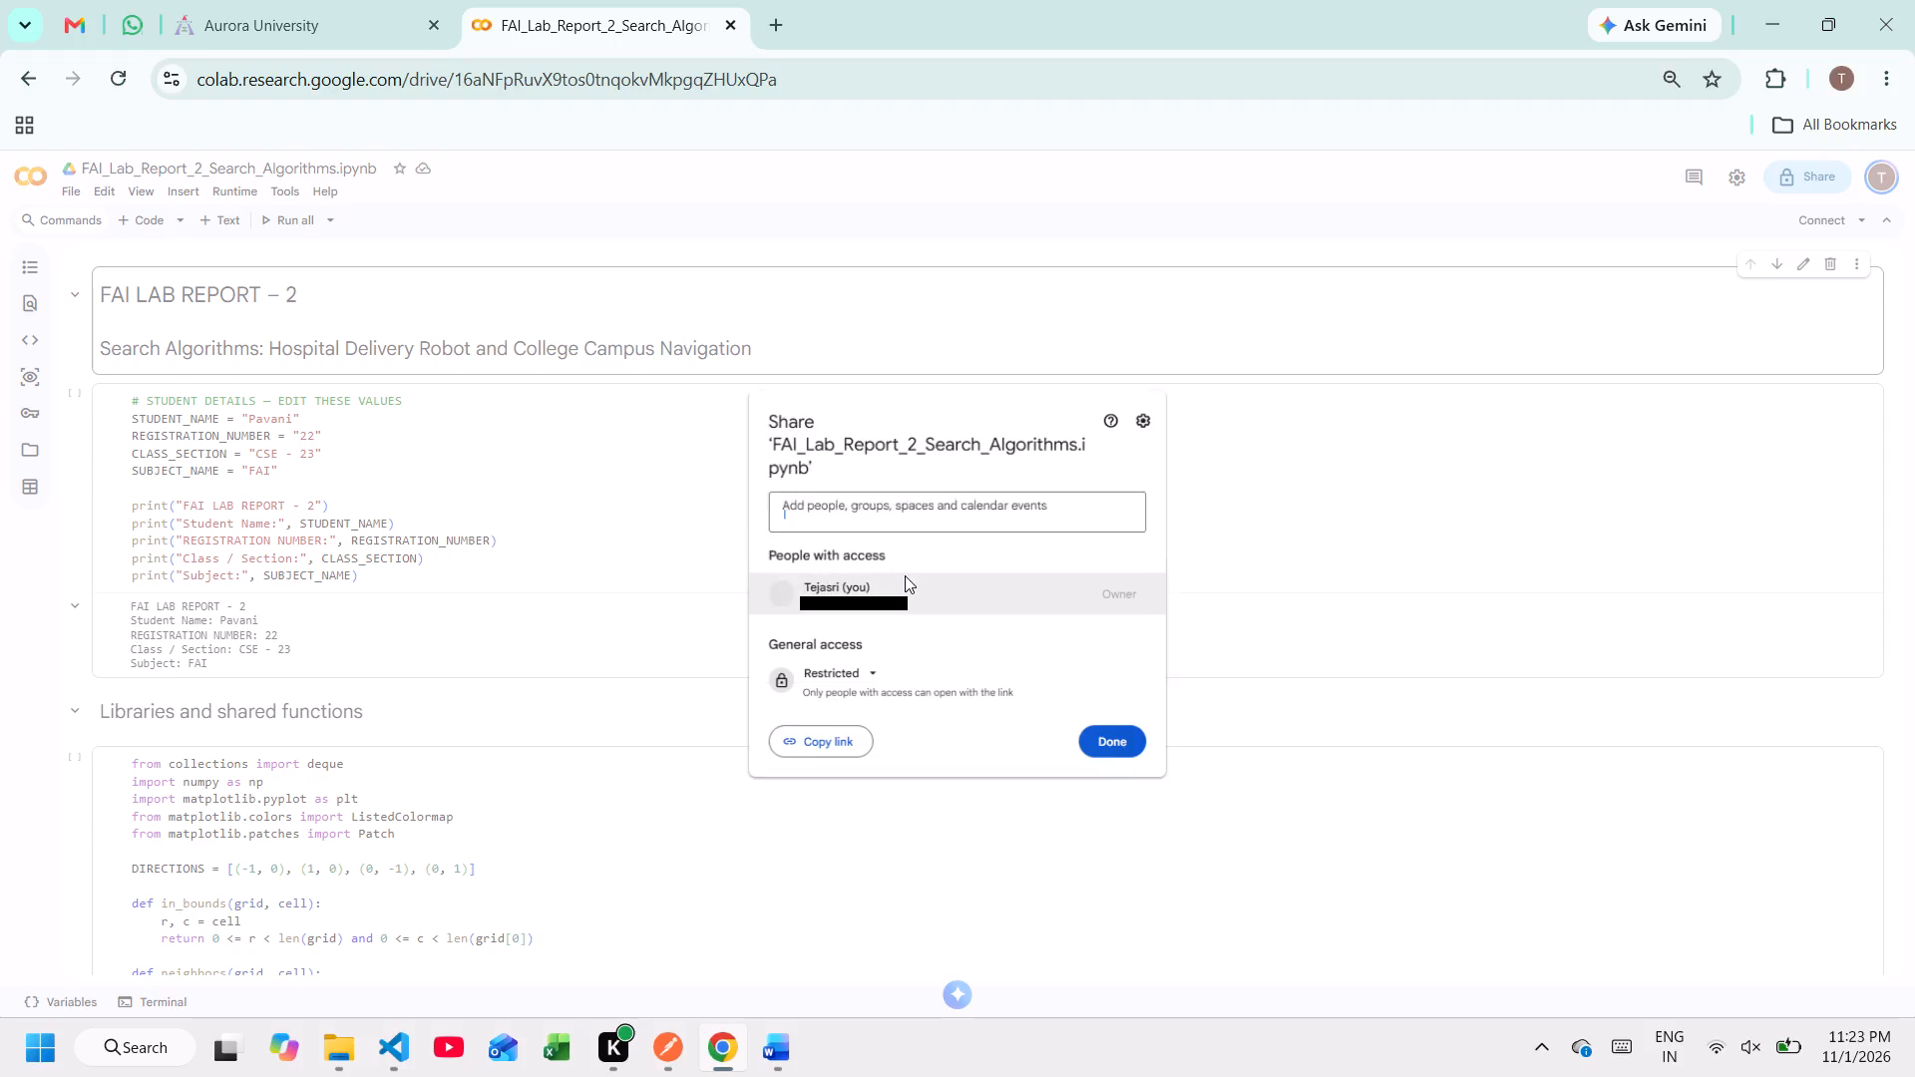
{"action": "left_click", "coordinate": [857, 666]}
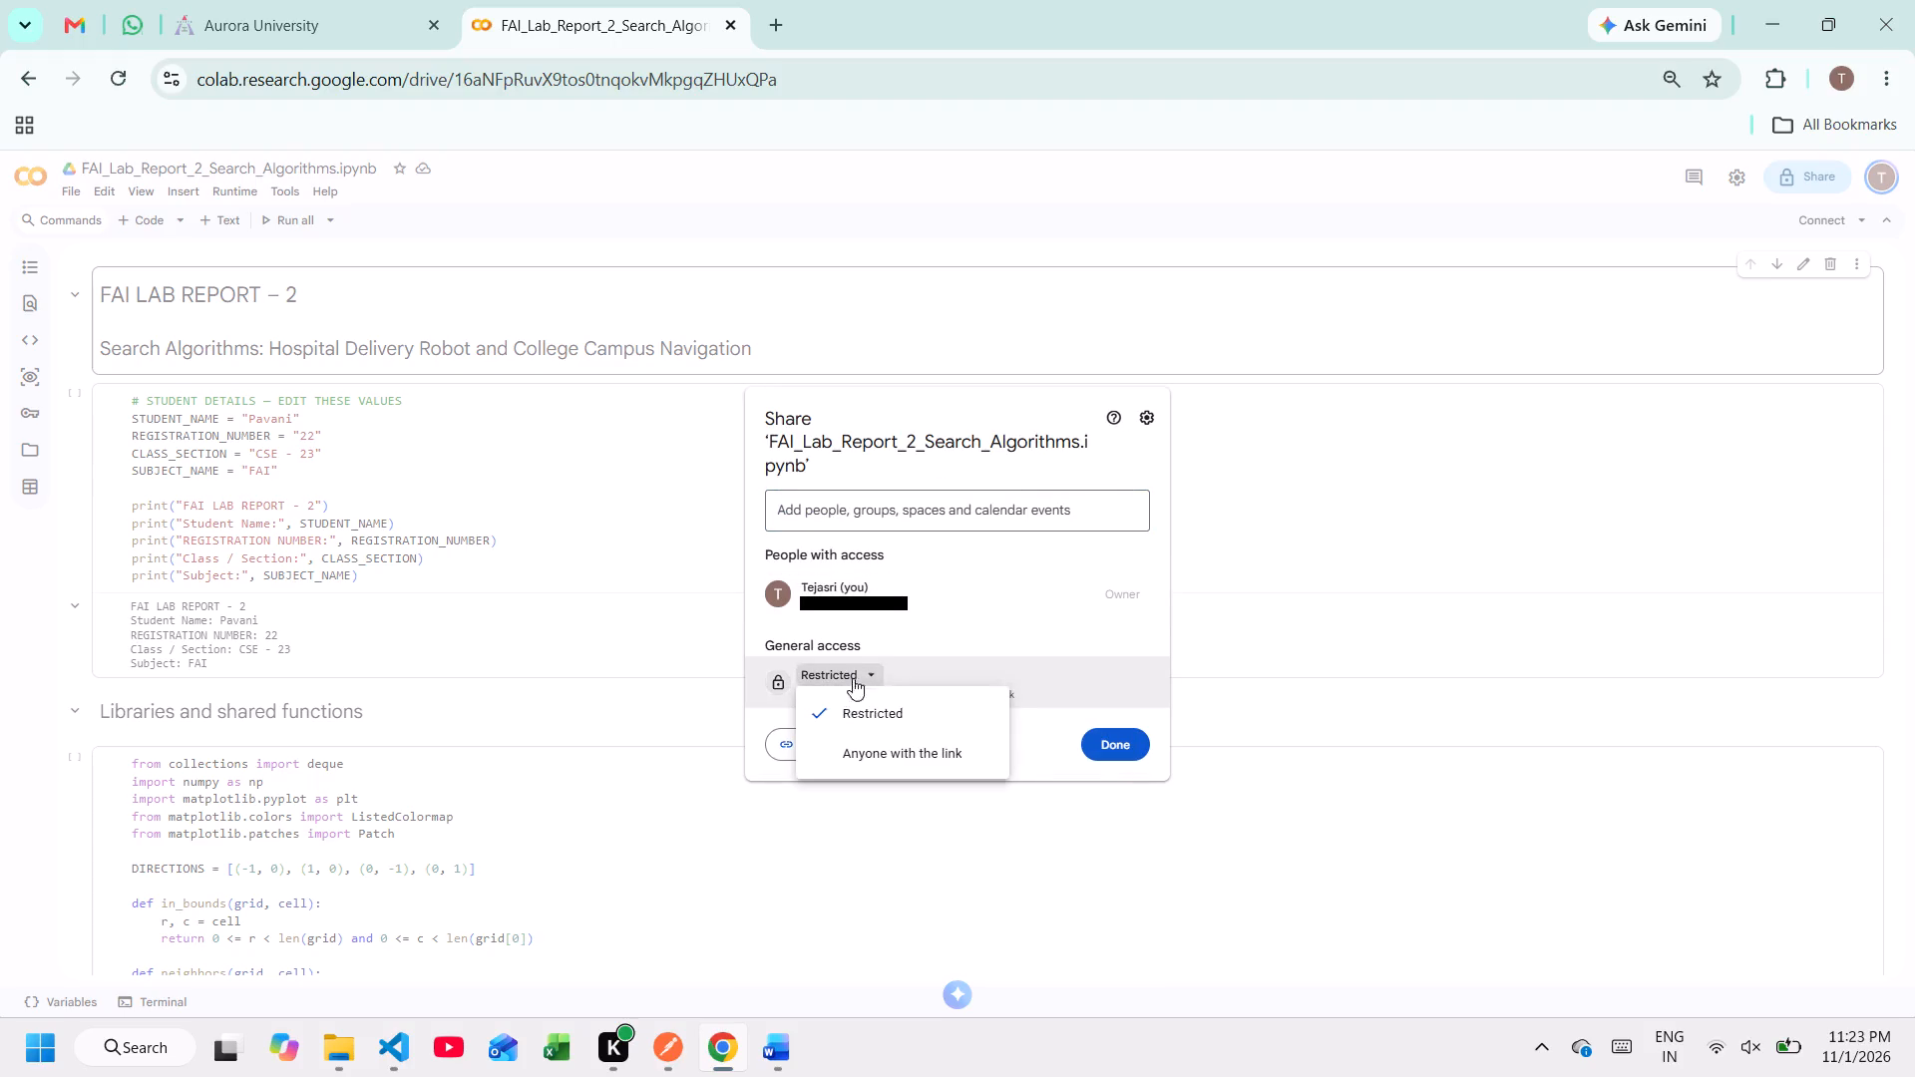
{"action": "left_click", "coordinate": [854, 749]}
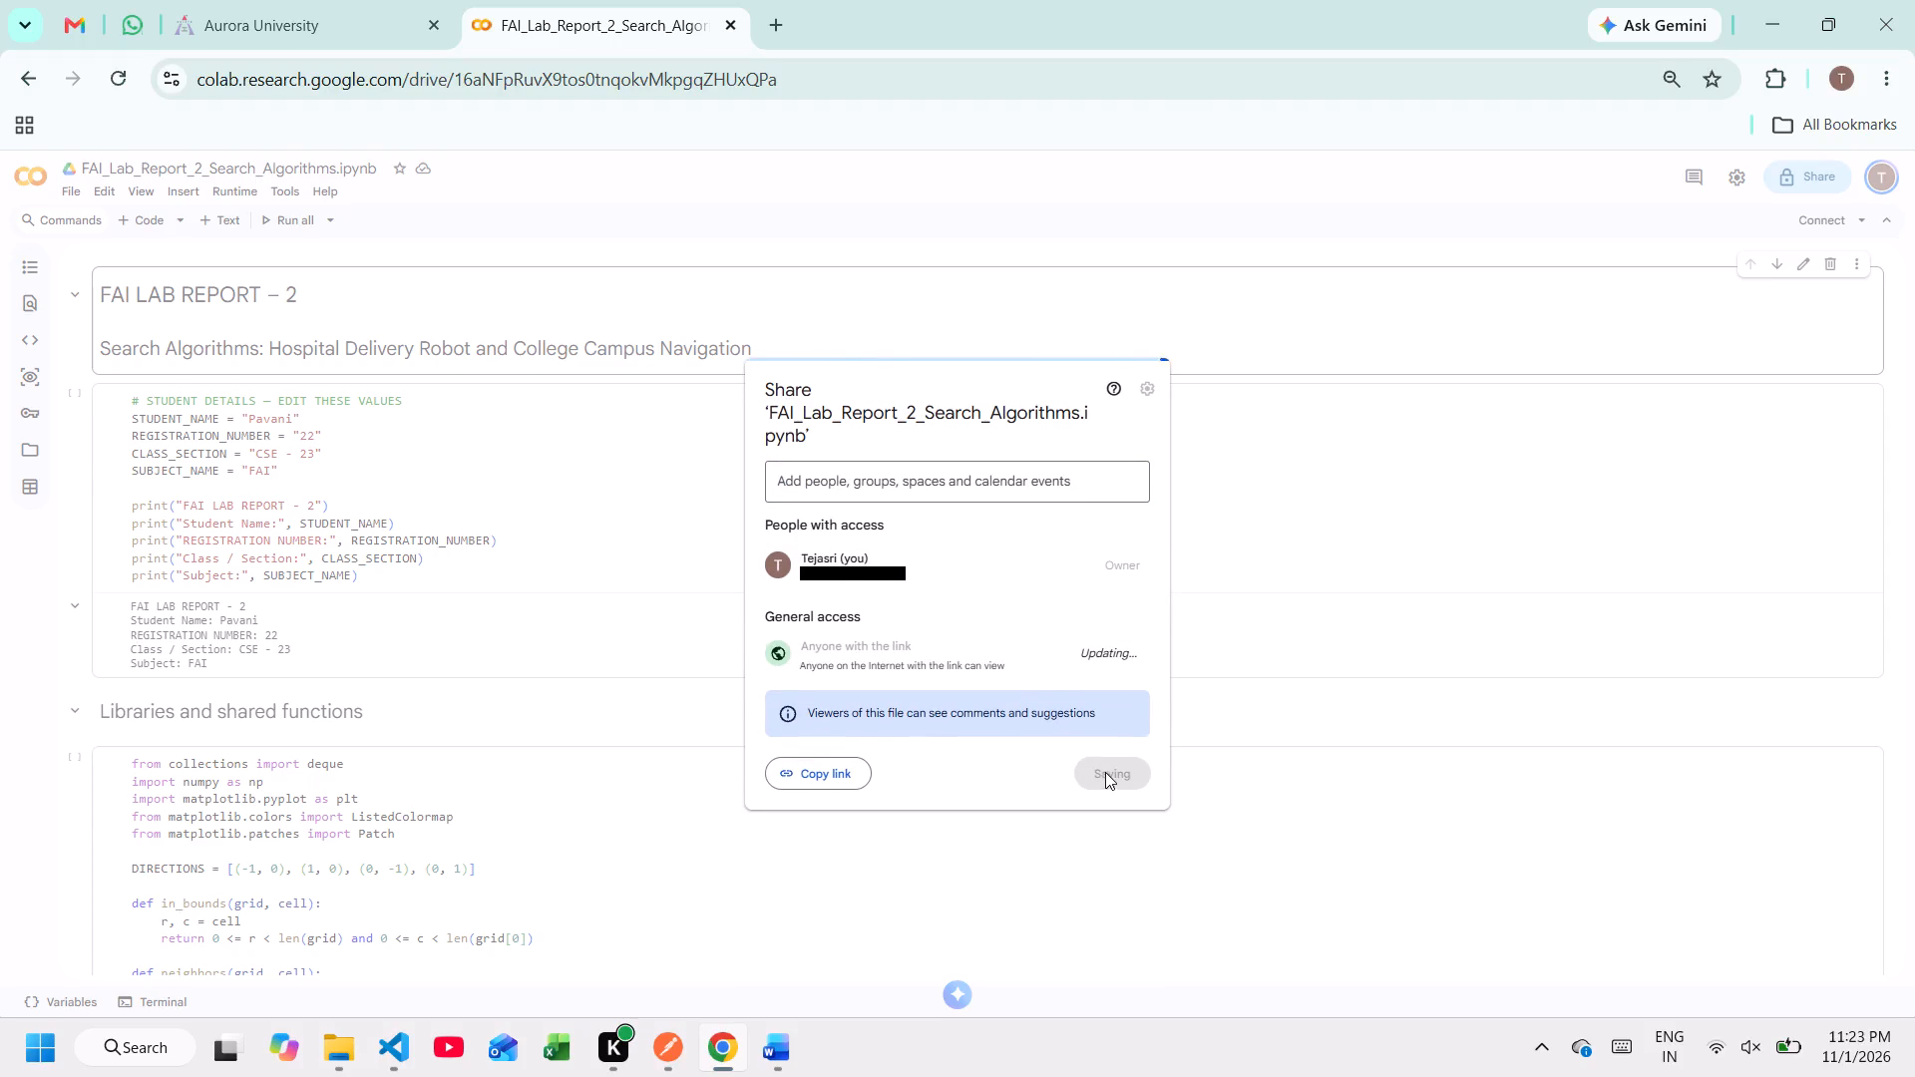
{"action": "left_click", "coordinate": [1106, 773]}
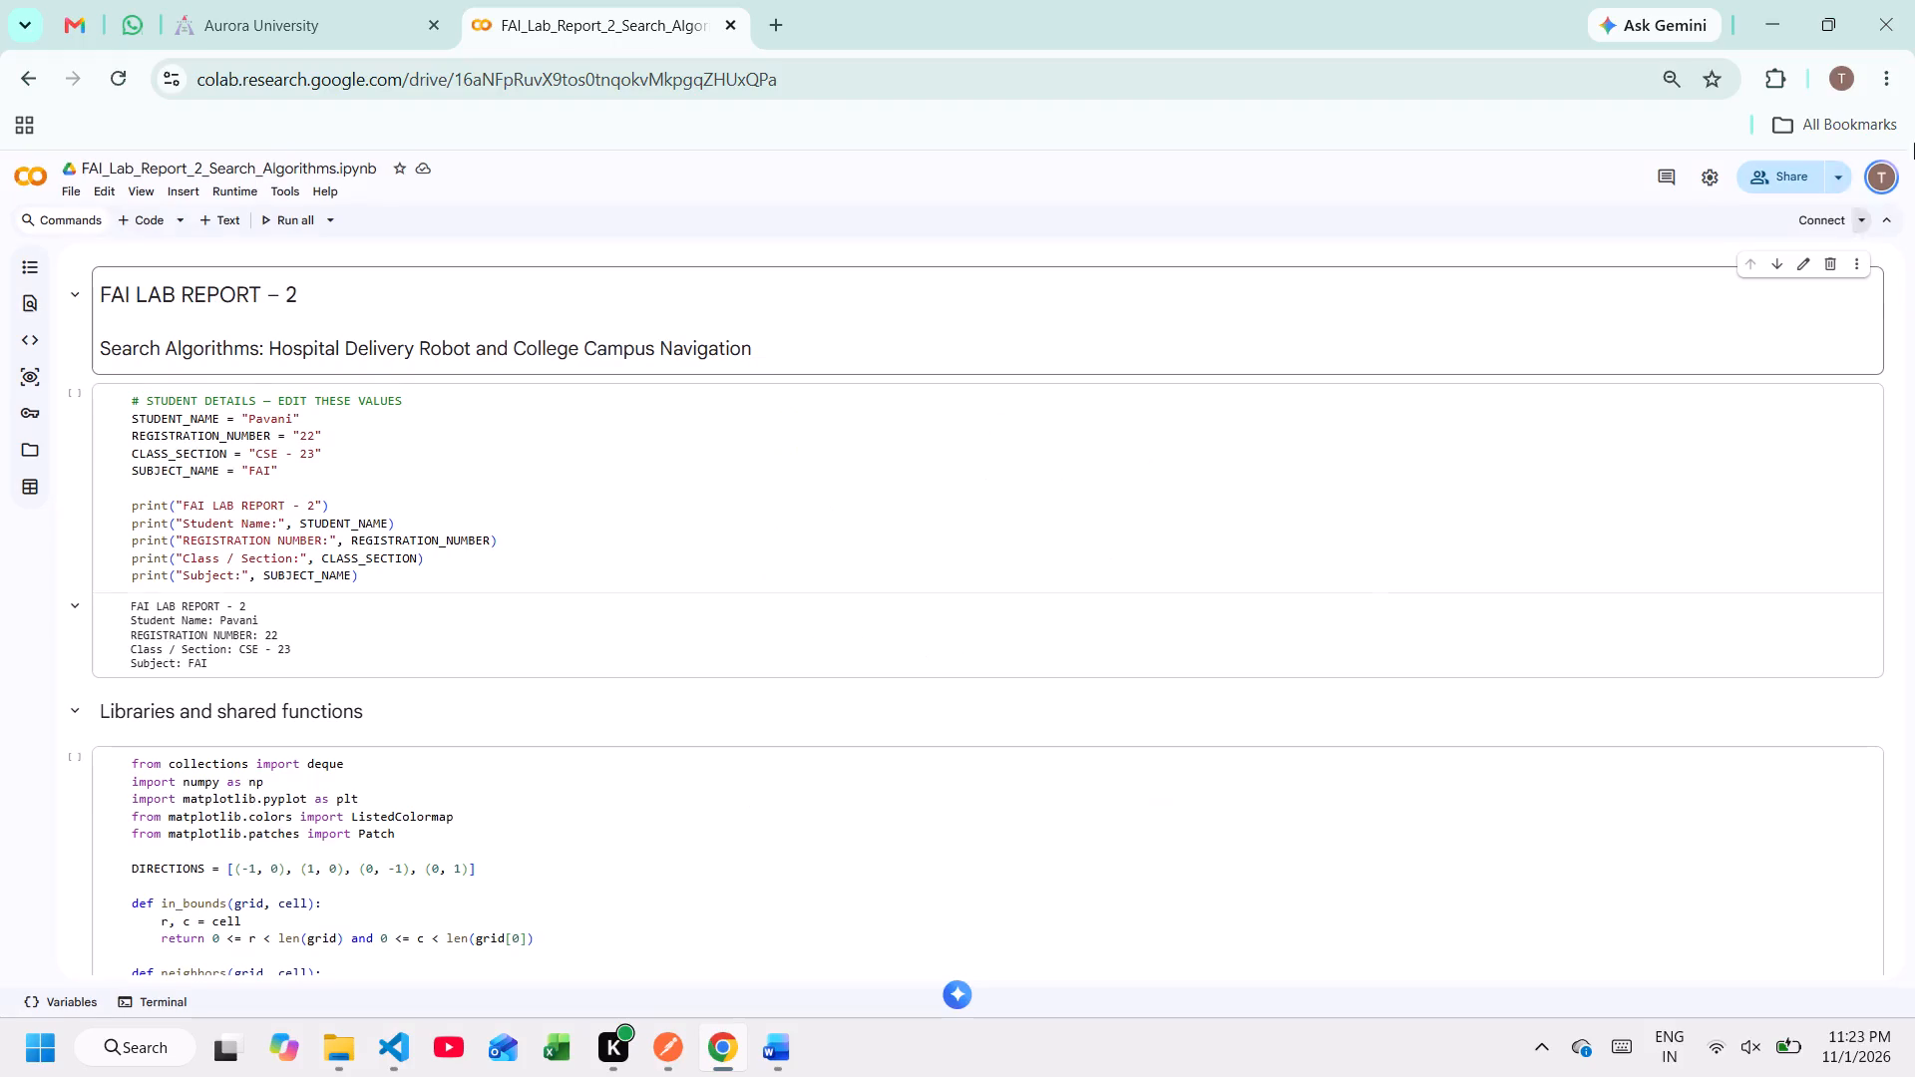
Copy the notebook's share link and paste it under "Google Colab Link:" in the lab - 02 Word document.
{"action": "left_click", "coordinate": [1779, 191]}
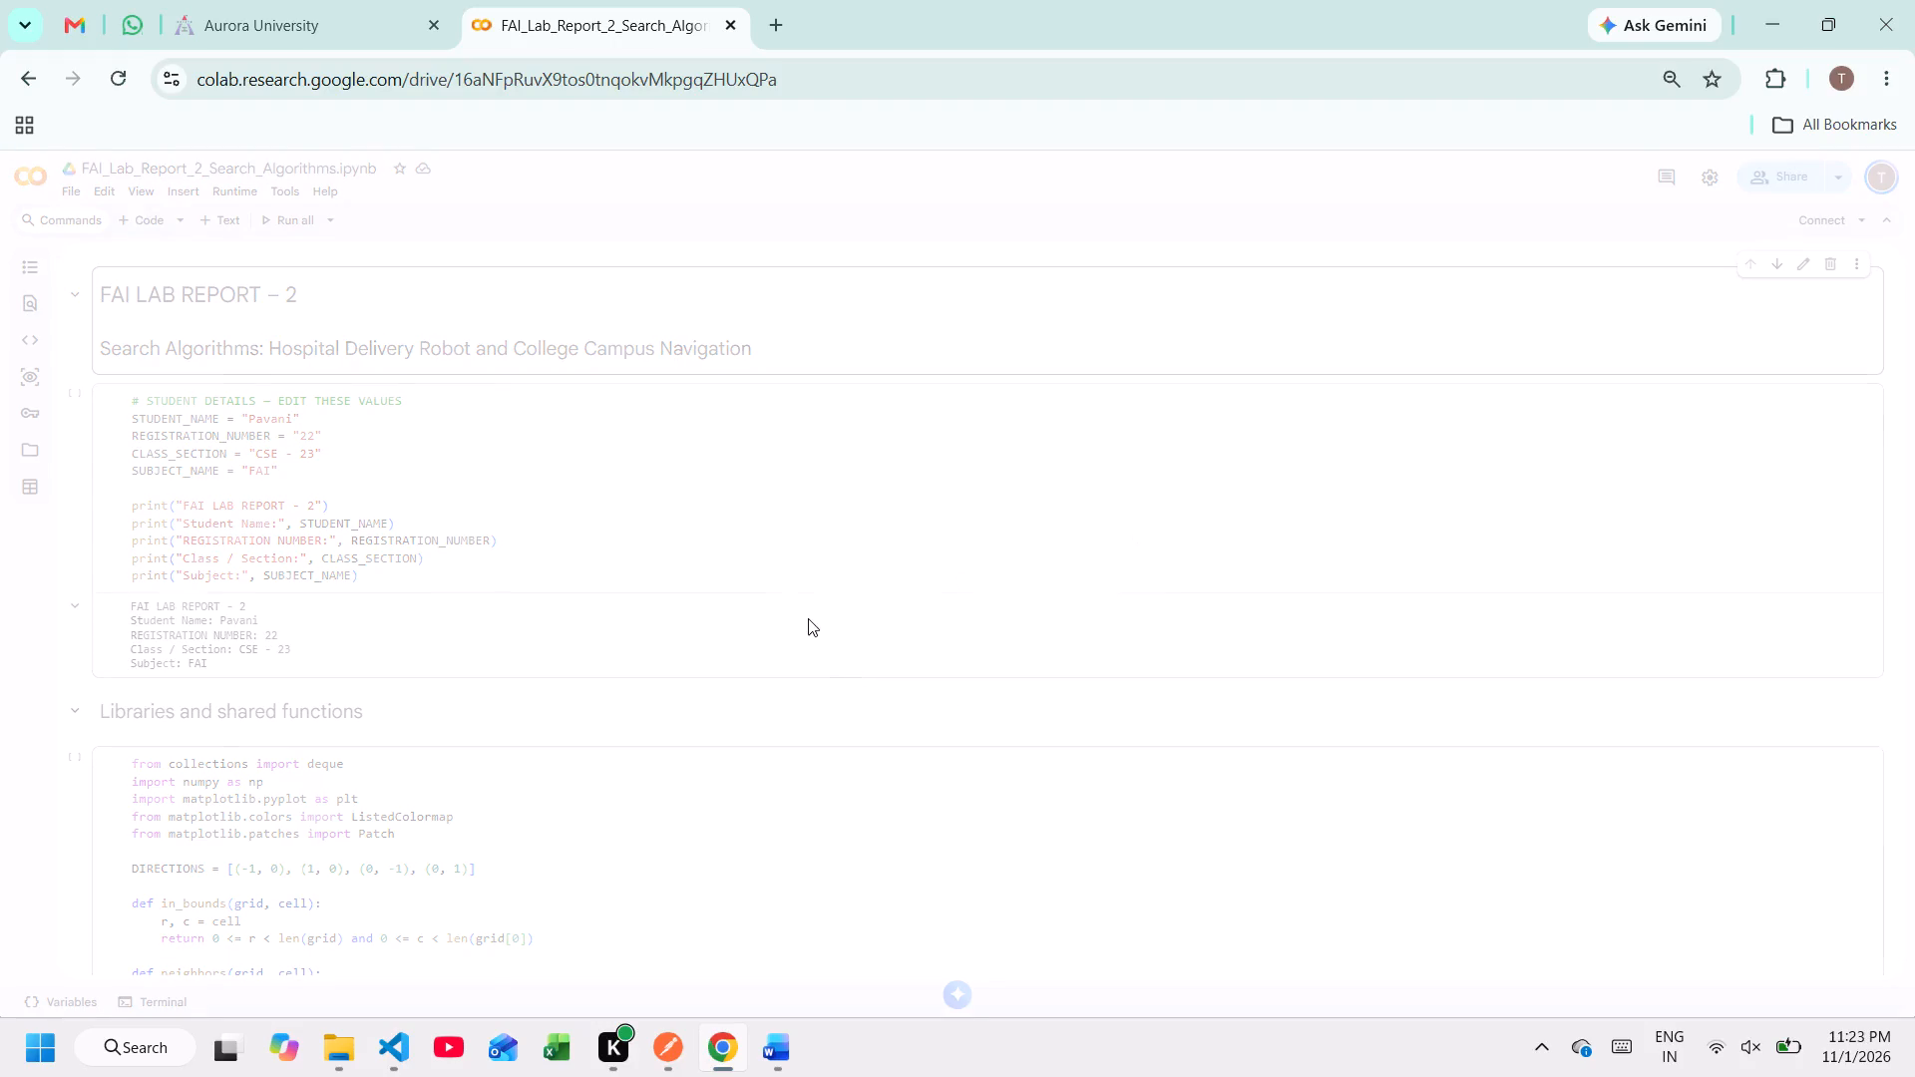
{"action": "left_click", "coordinate": [803, 760]}
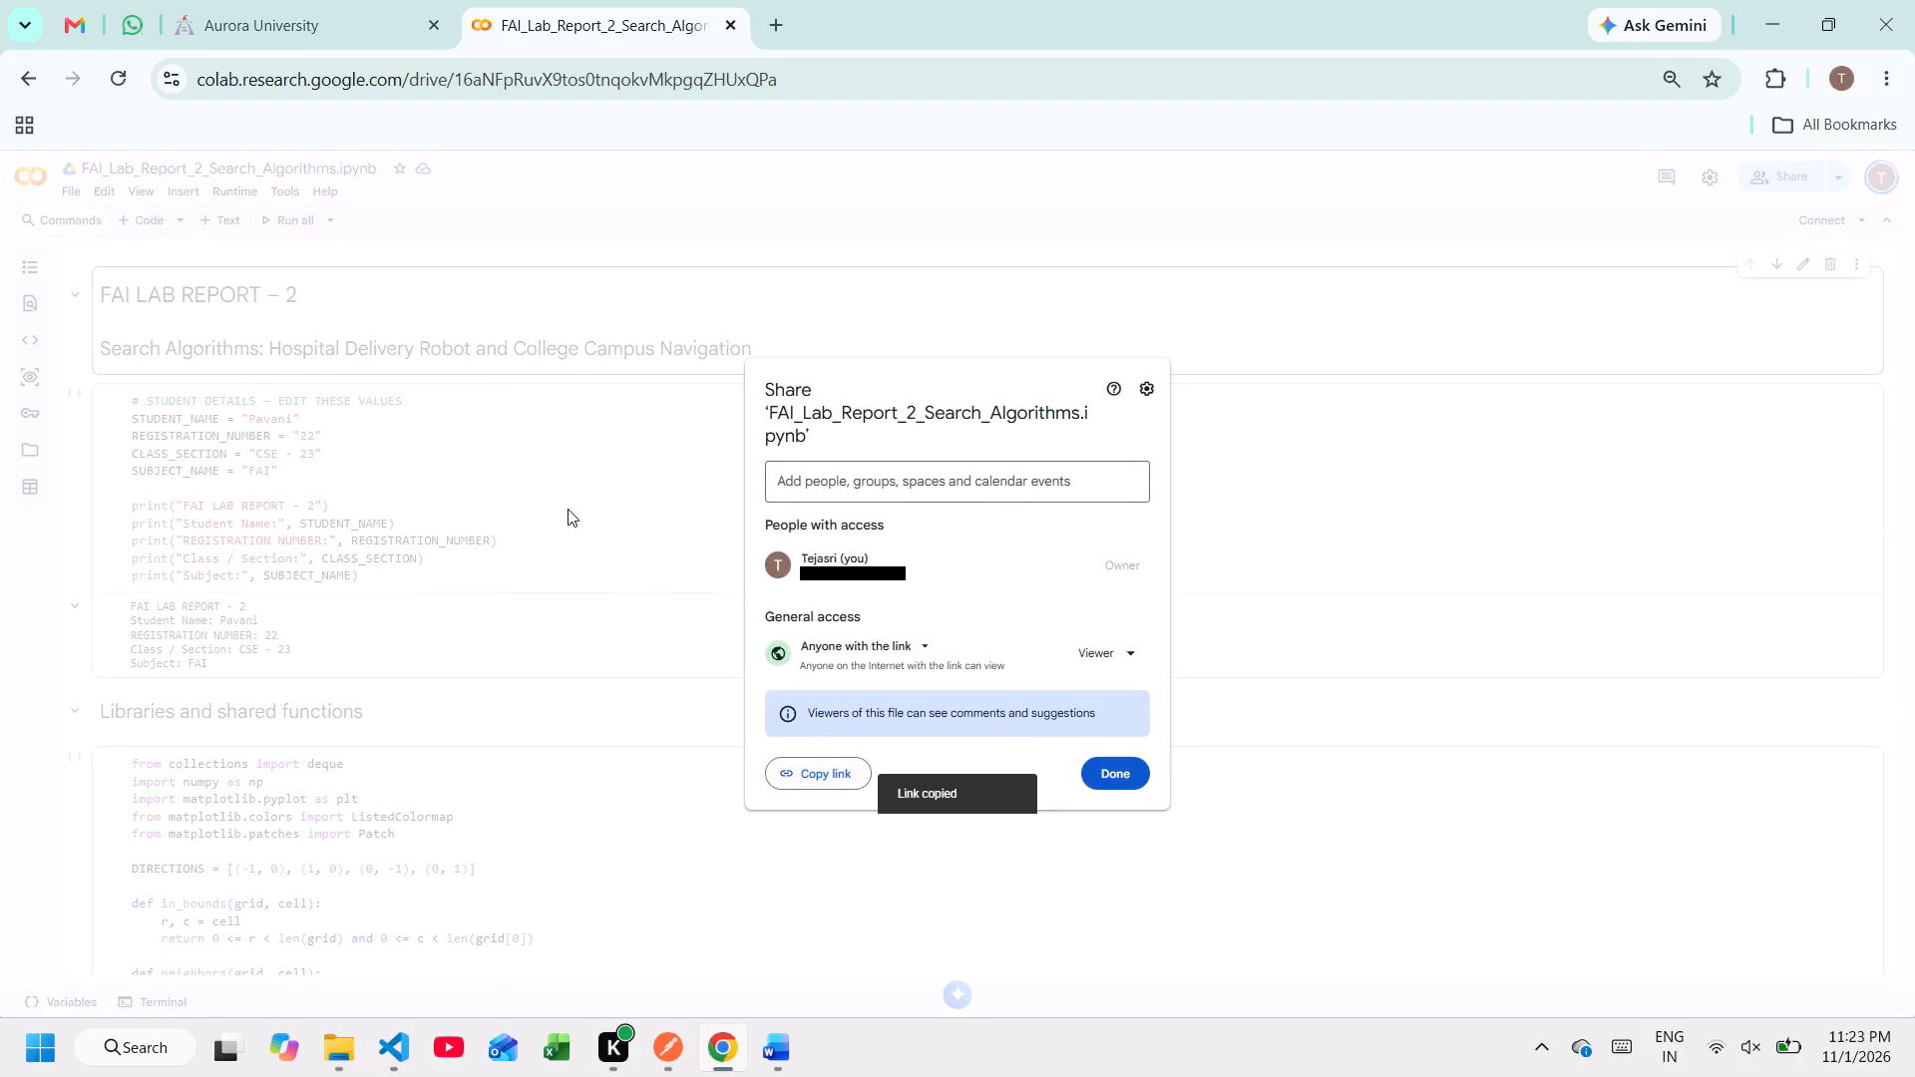
{"action": "left_click", "coordinate": [866, 200]}
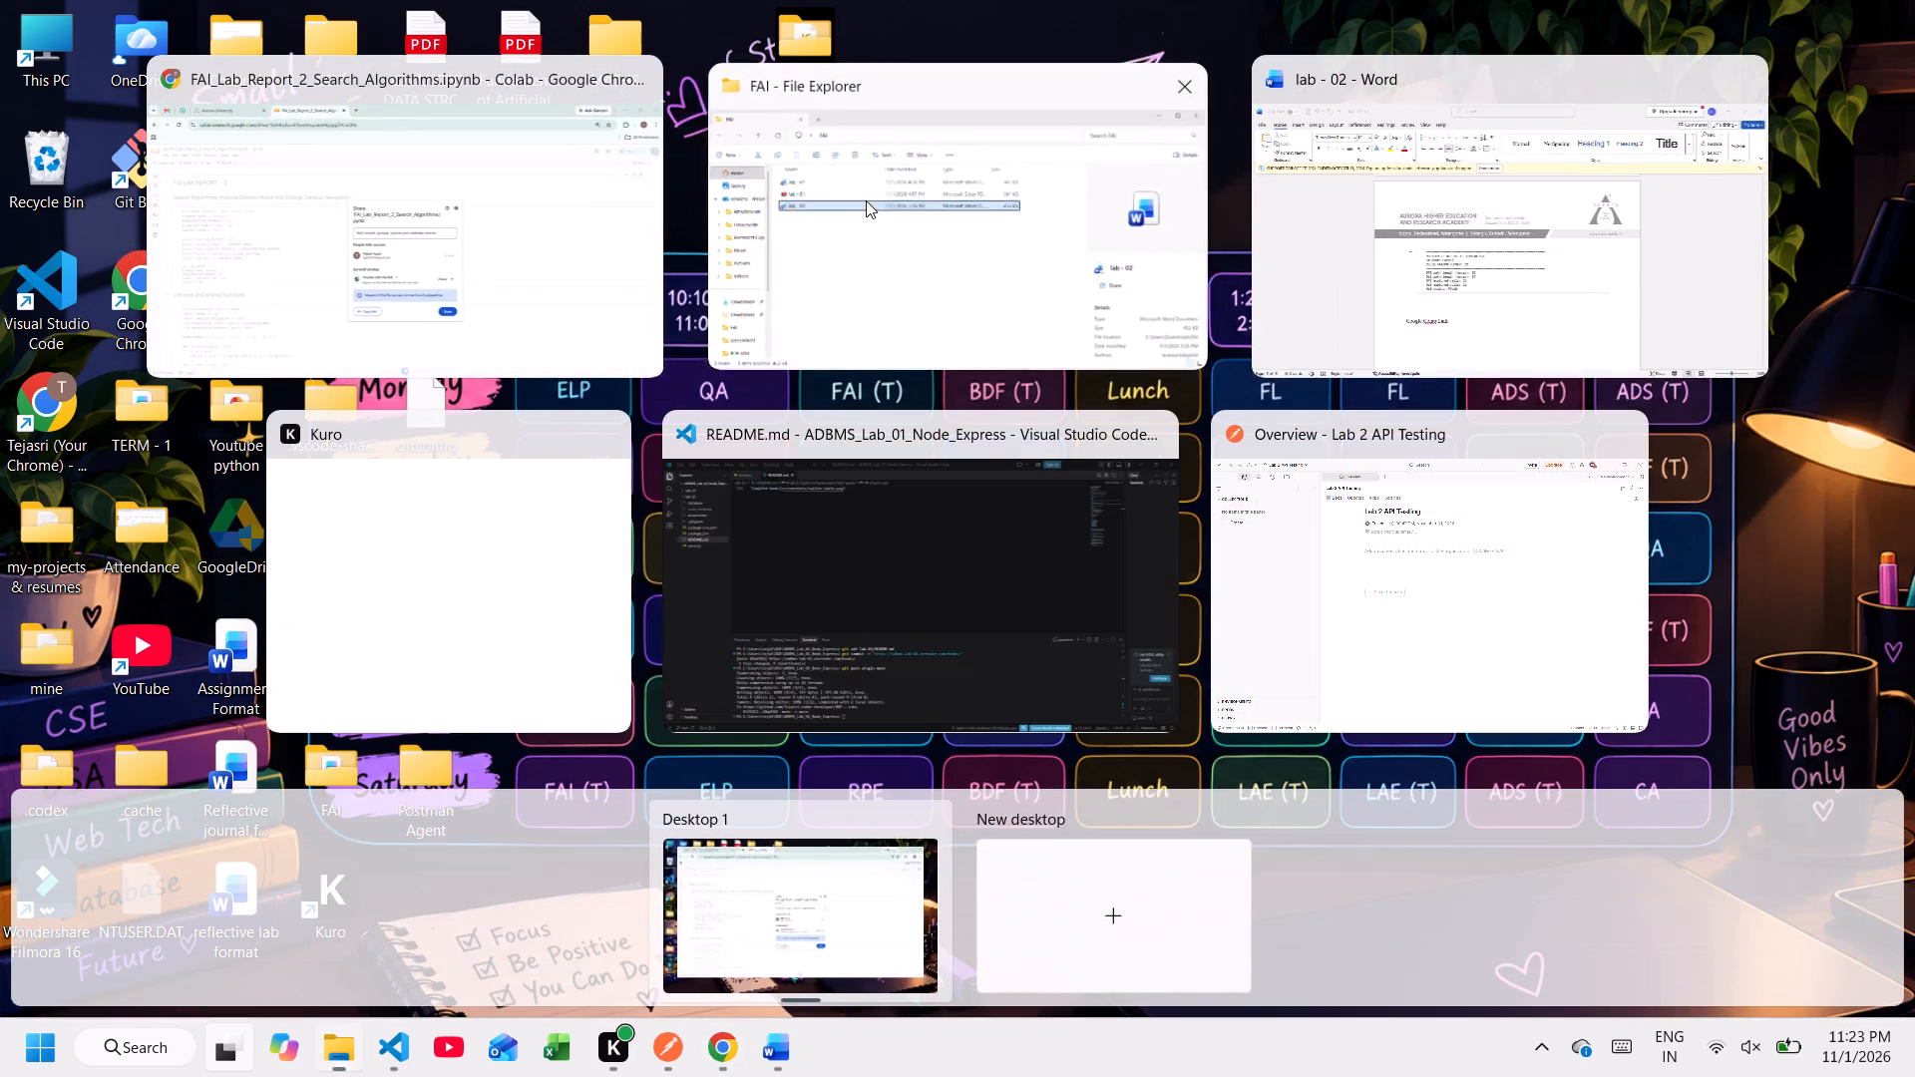
{"action": "left_click", "coordinate": [1369, 256]}
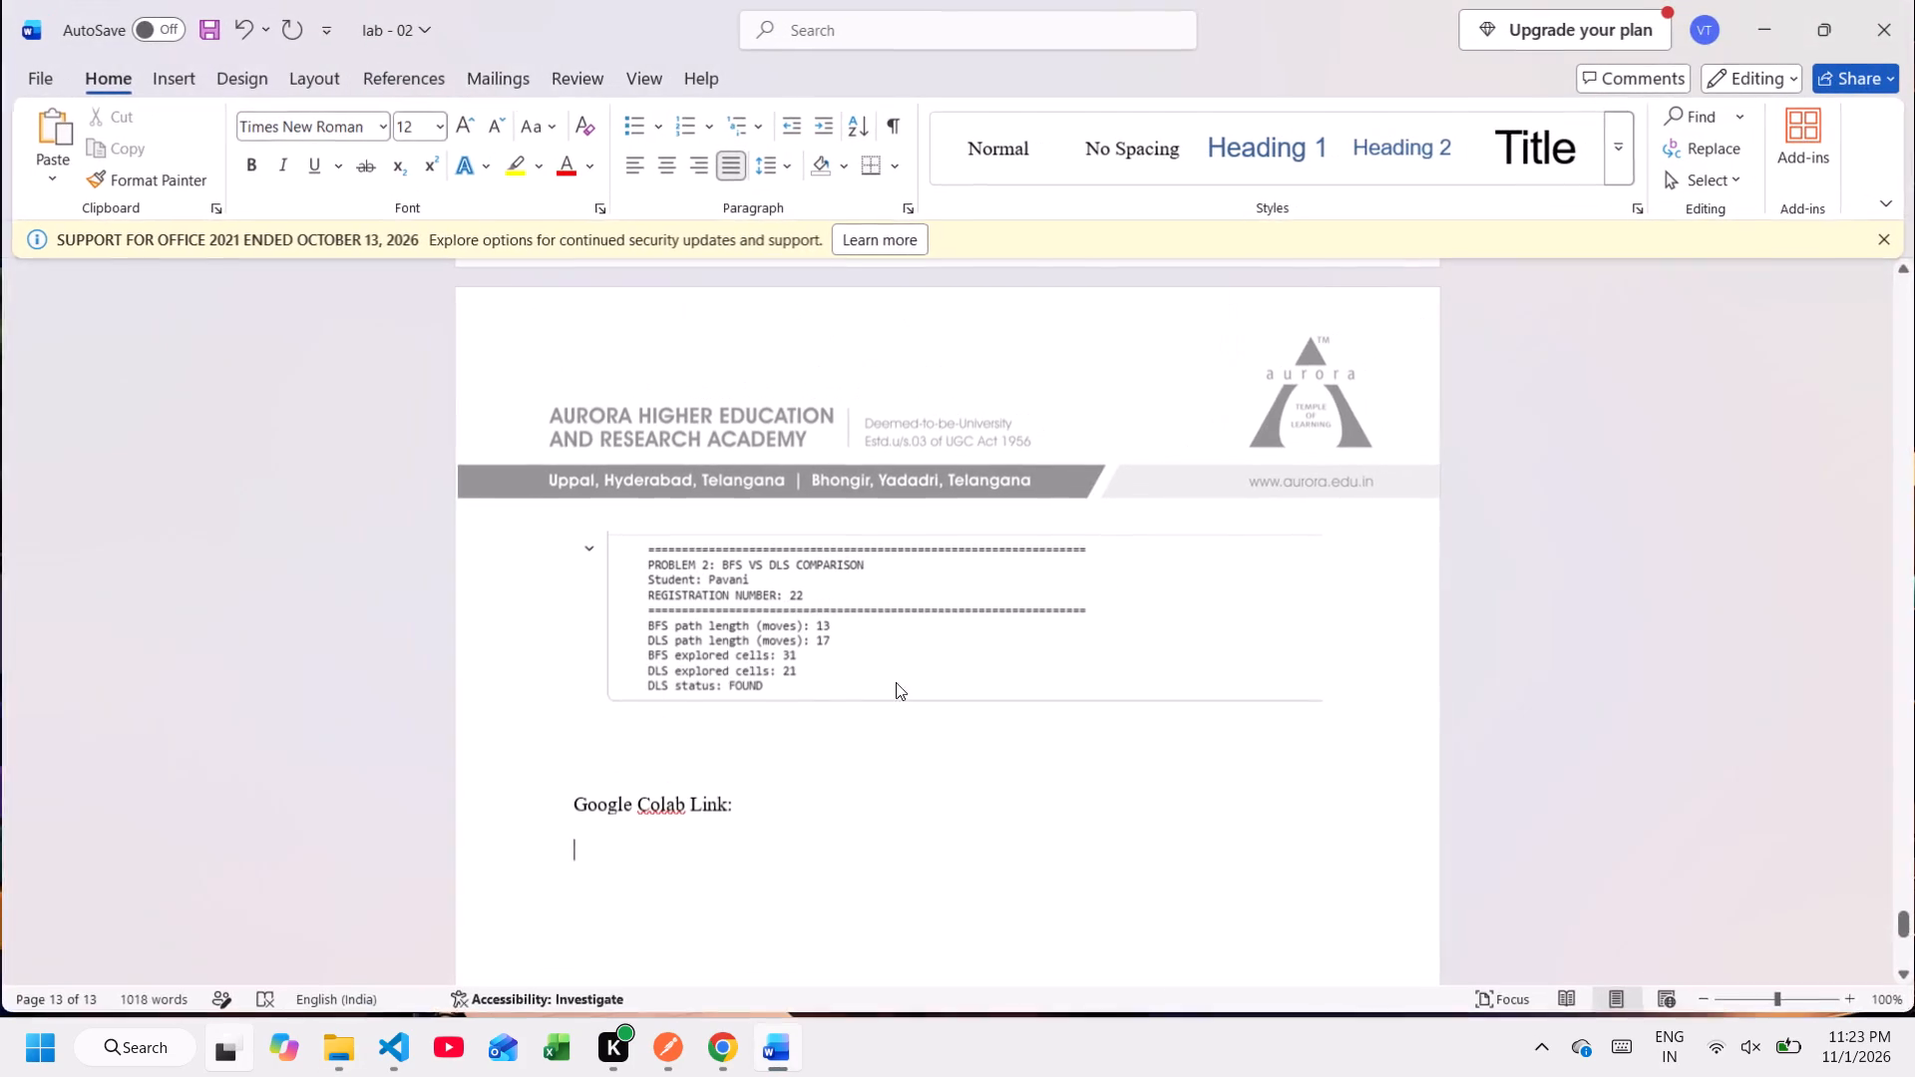
{"action": "key", "text": "ctrl+v"}
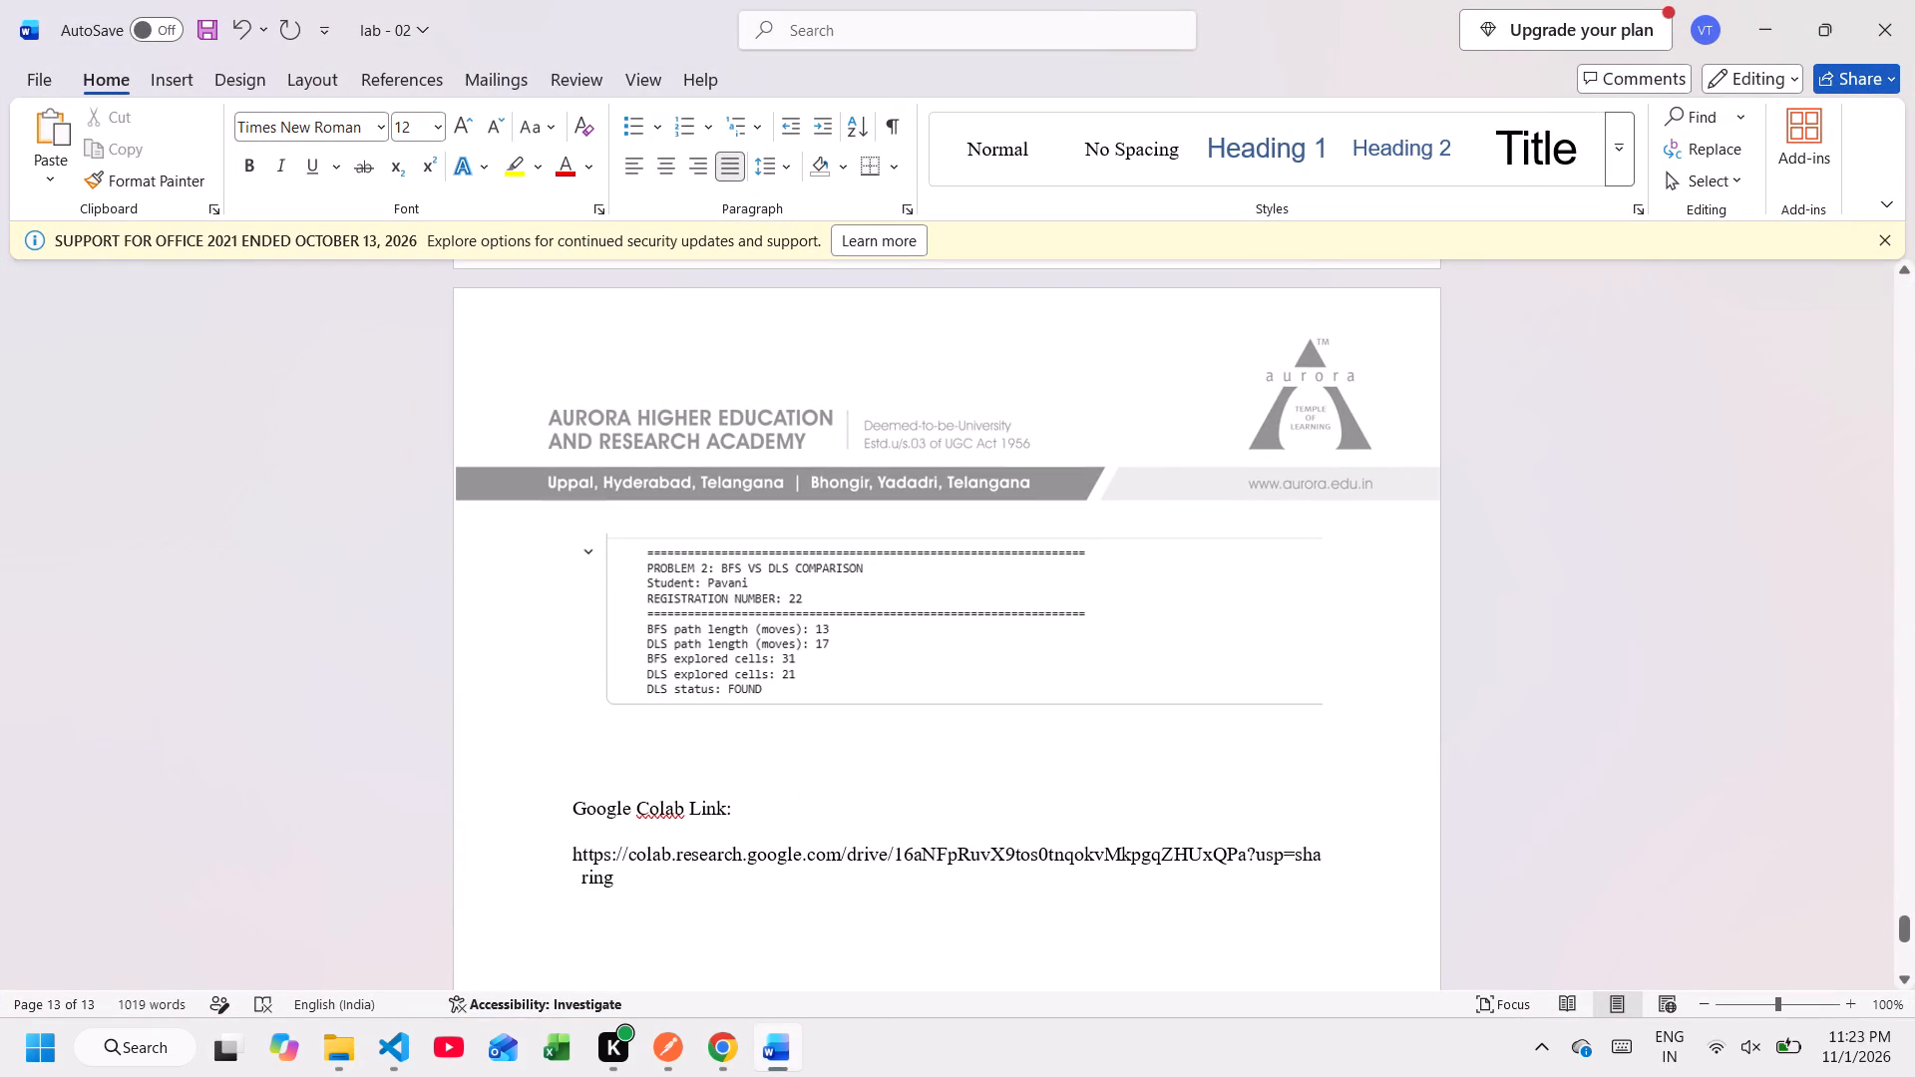
Remove the indent from the pasted link paragraph and save the document.
{"action": "key", "text": "Up"}
{"action": "key", "text": "Left"}
{"action": "key", "text": "Left"}
{"action": "key", "text": "Left"}
{"action": "key", "text": "Left"}
{"action": "key", "text": "Left"}
{"action": "key", "text": "BackSpace"}
{"action": "key", "text": "ctrl+s"}
Save the document as a PDF named lab - 02 in the FAI folder under Downloads.
{"action": "left_click", "coordinate": [42, 69]}
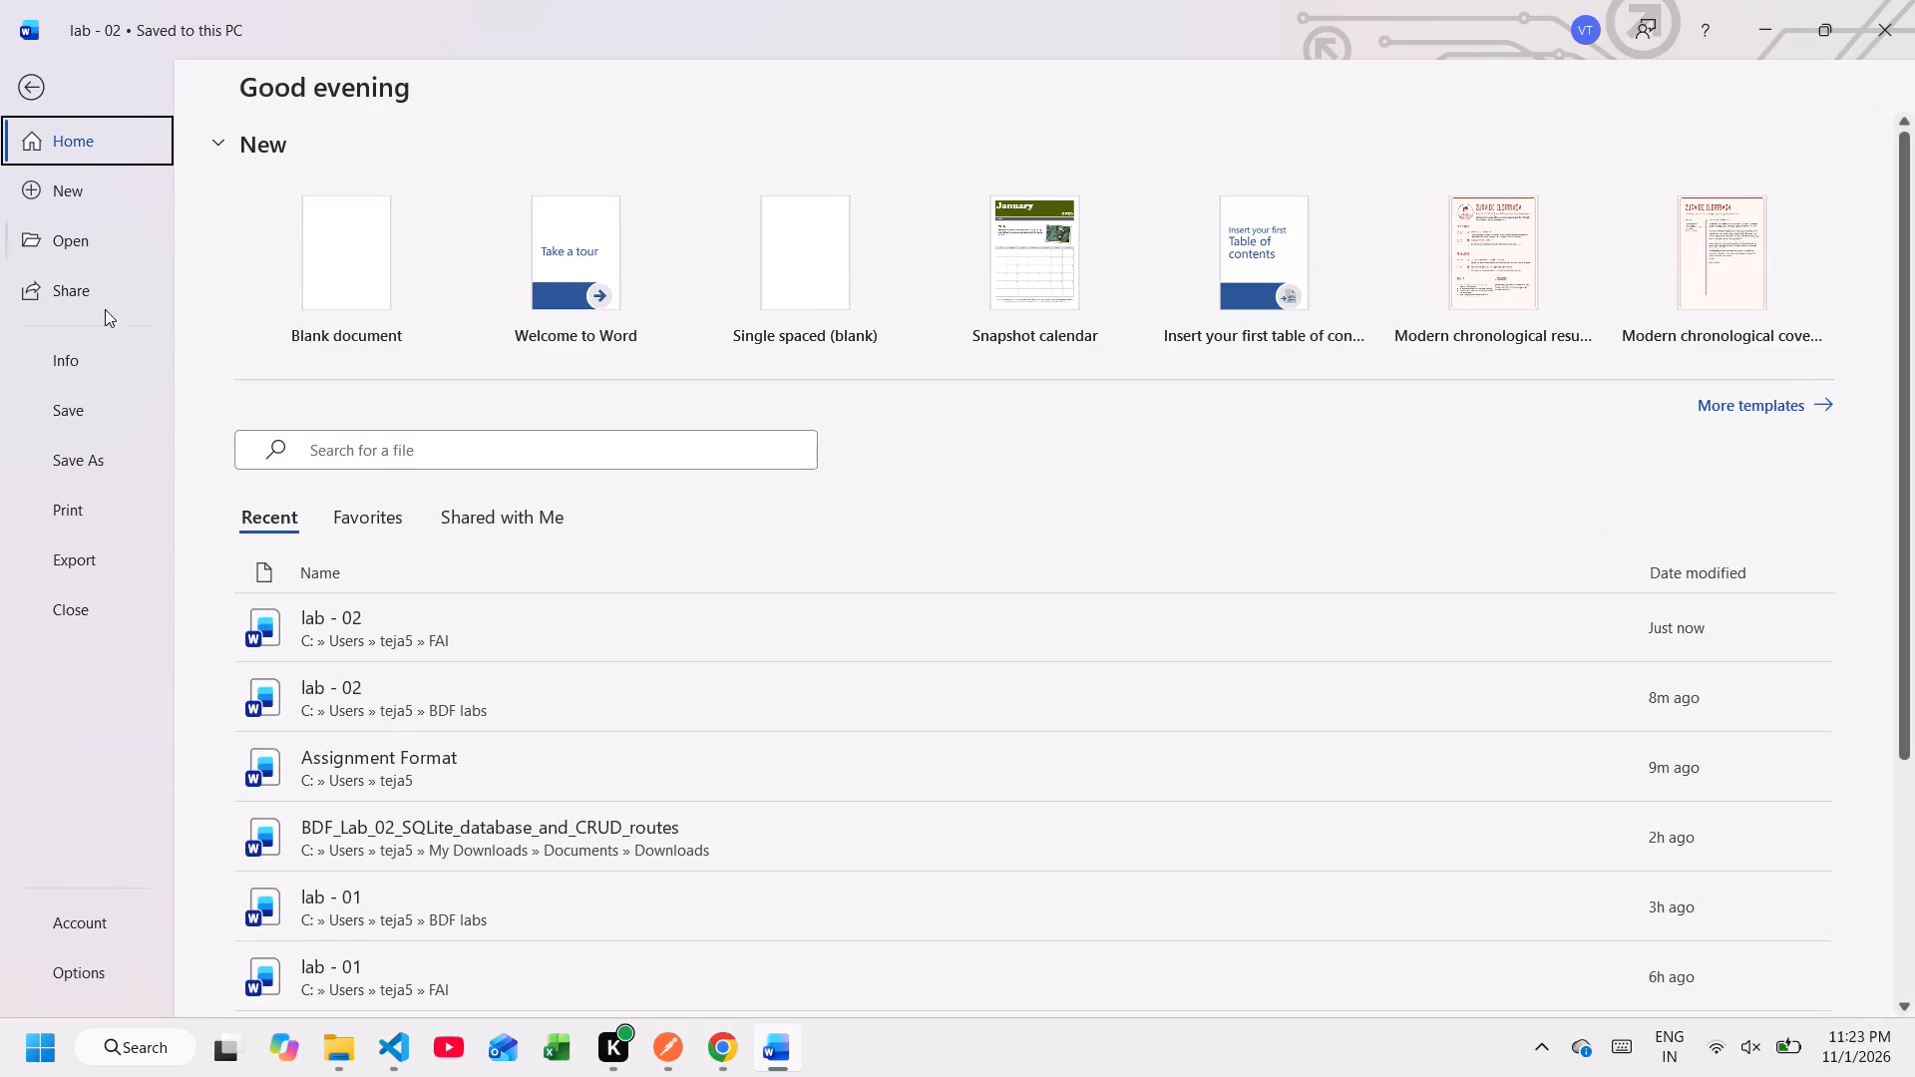
{"action": "left_click", "coordinate": [99, 461]}
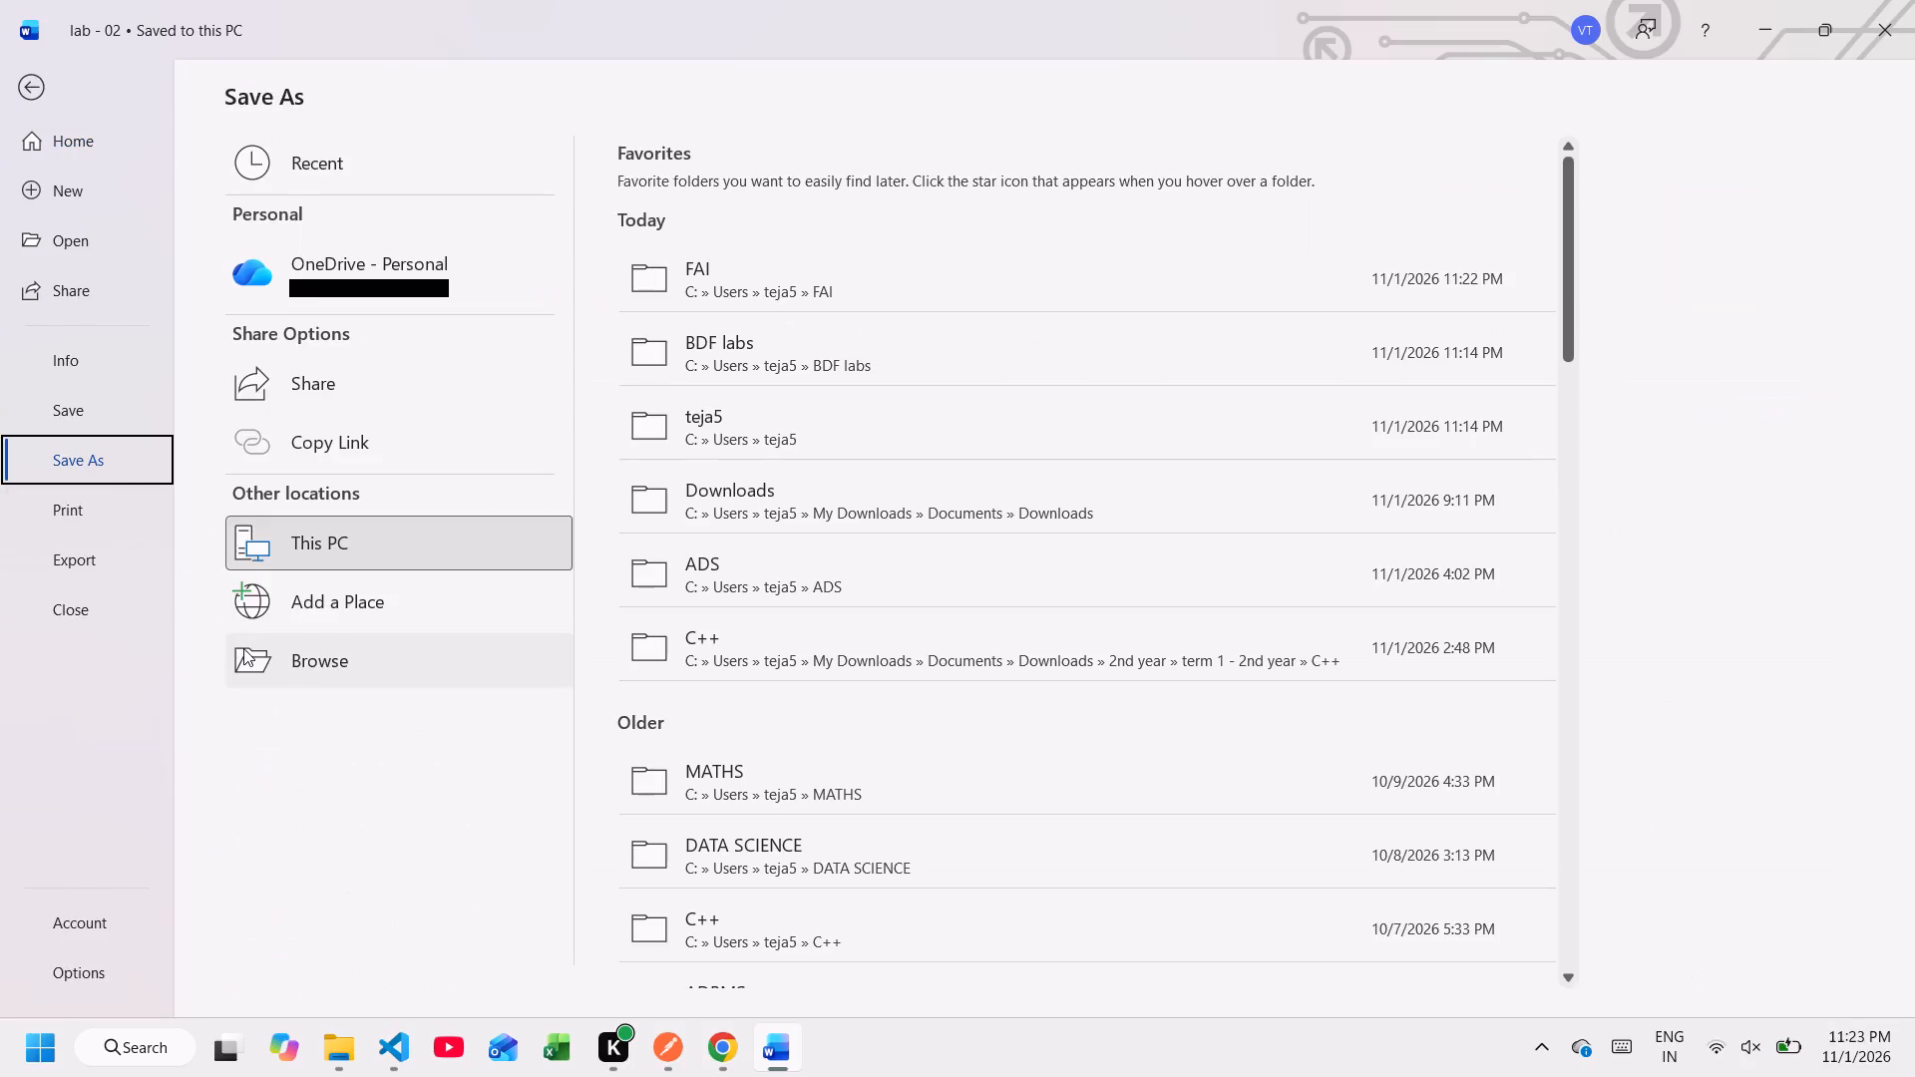
{"action": "left_click", "coordinate": [243, 648]}
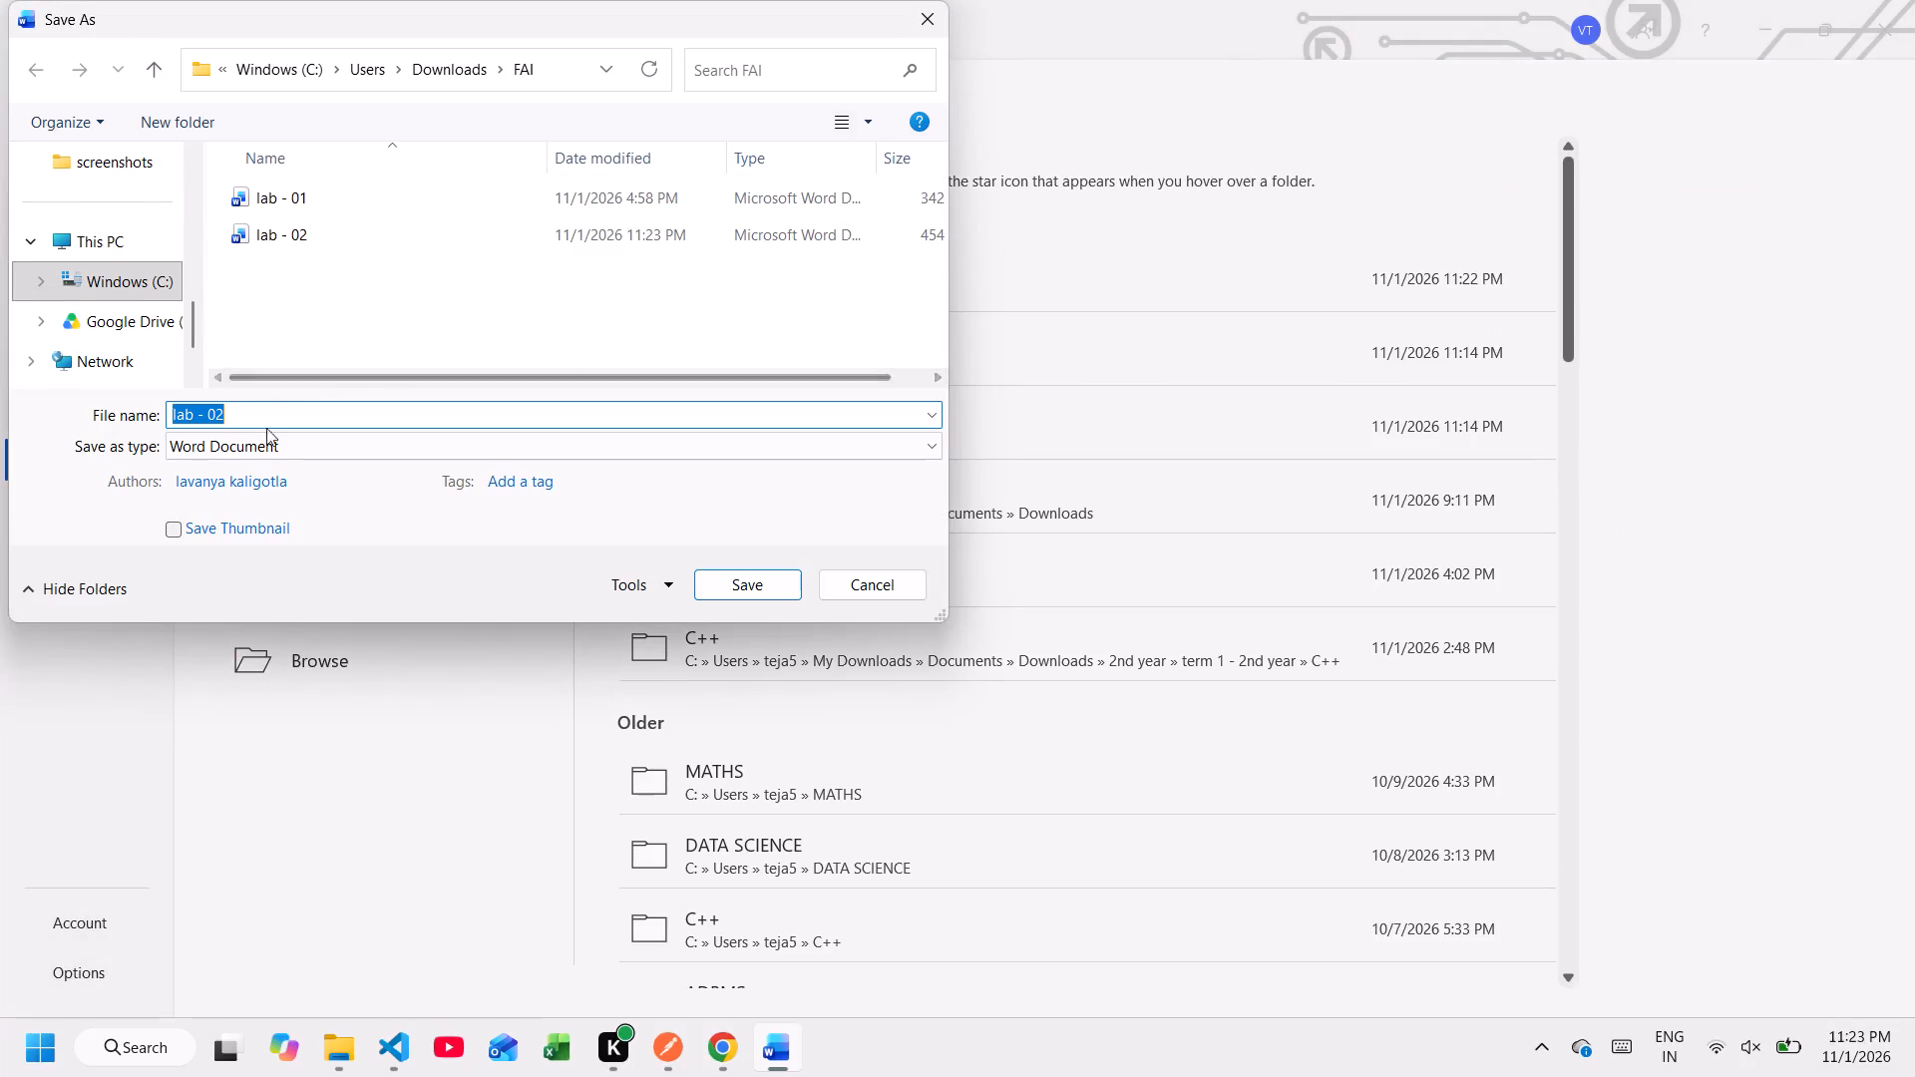
{"action": "left_click", "coordinate": [248, 455]}
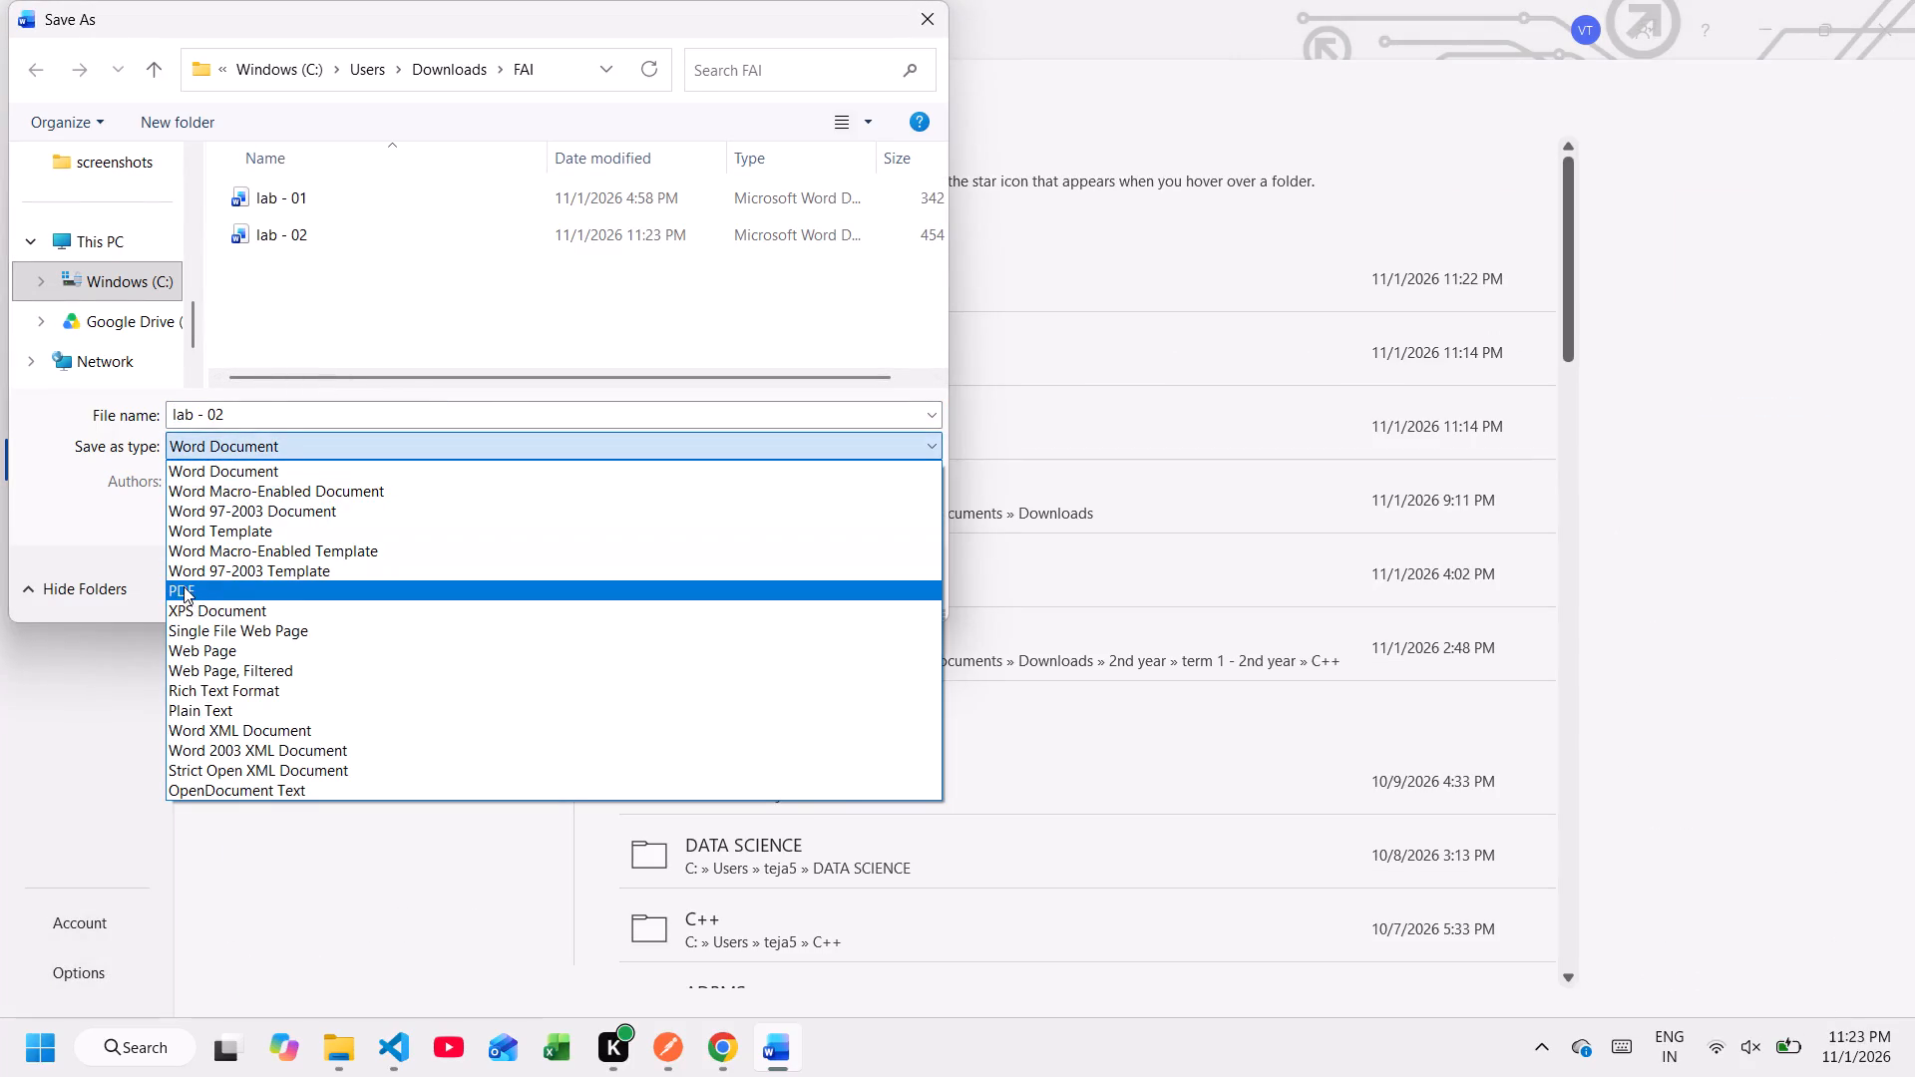
{"action": "left_click", "coordinate": [184, 586]}
{"action": "left_click", "coordinate": [90, 169]}
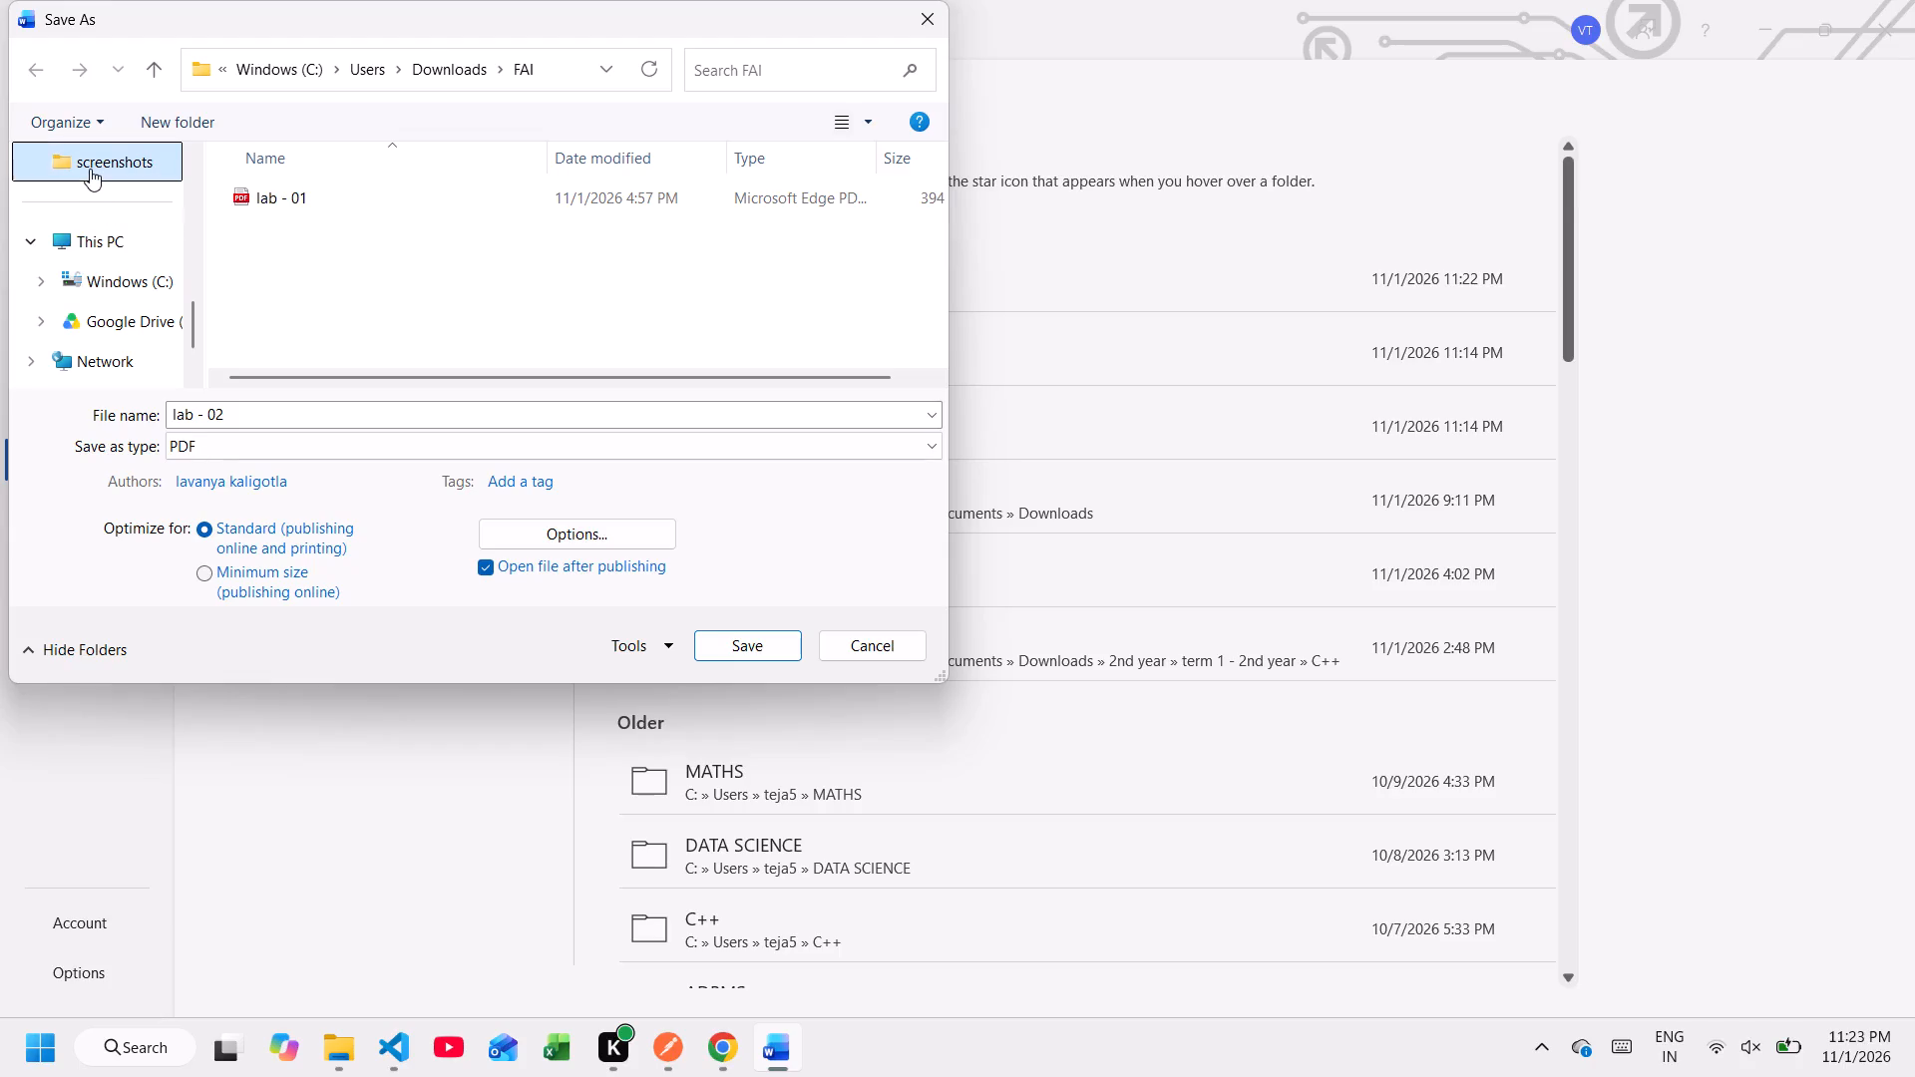
{"action": "scroll", "coordinate": [90, 169], "scroll_direction": "up", "scroll_amount": 1}
{"action": "left_click", "coordinate": [90, 204]}
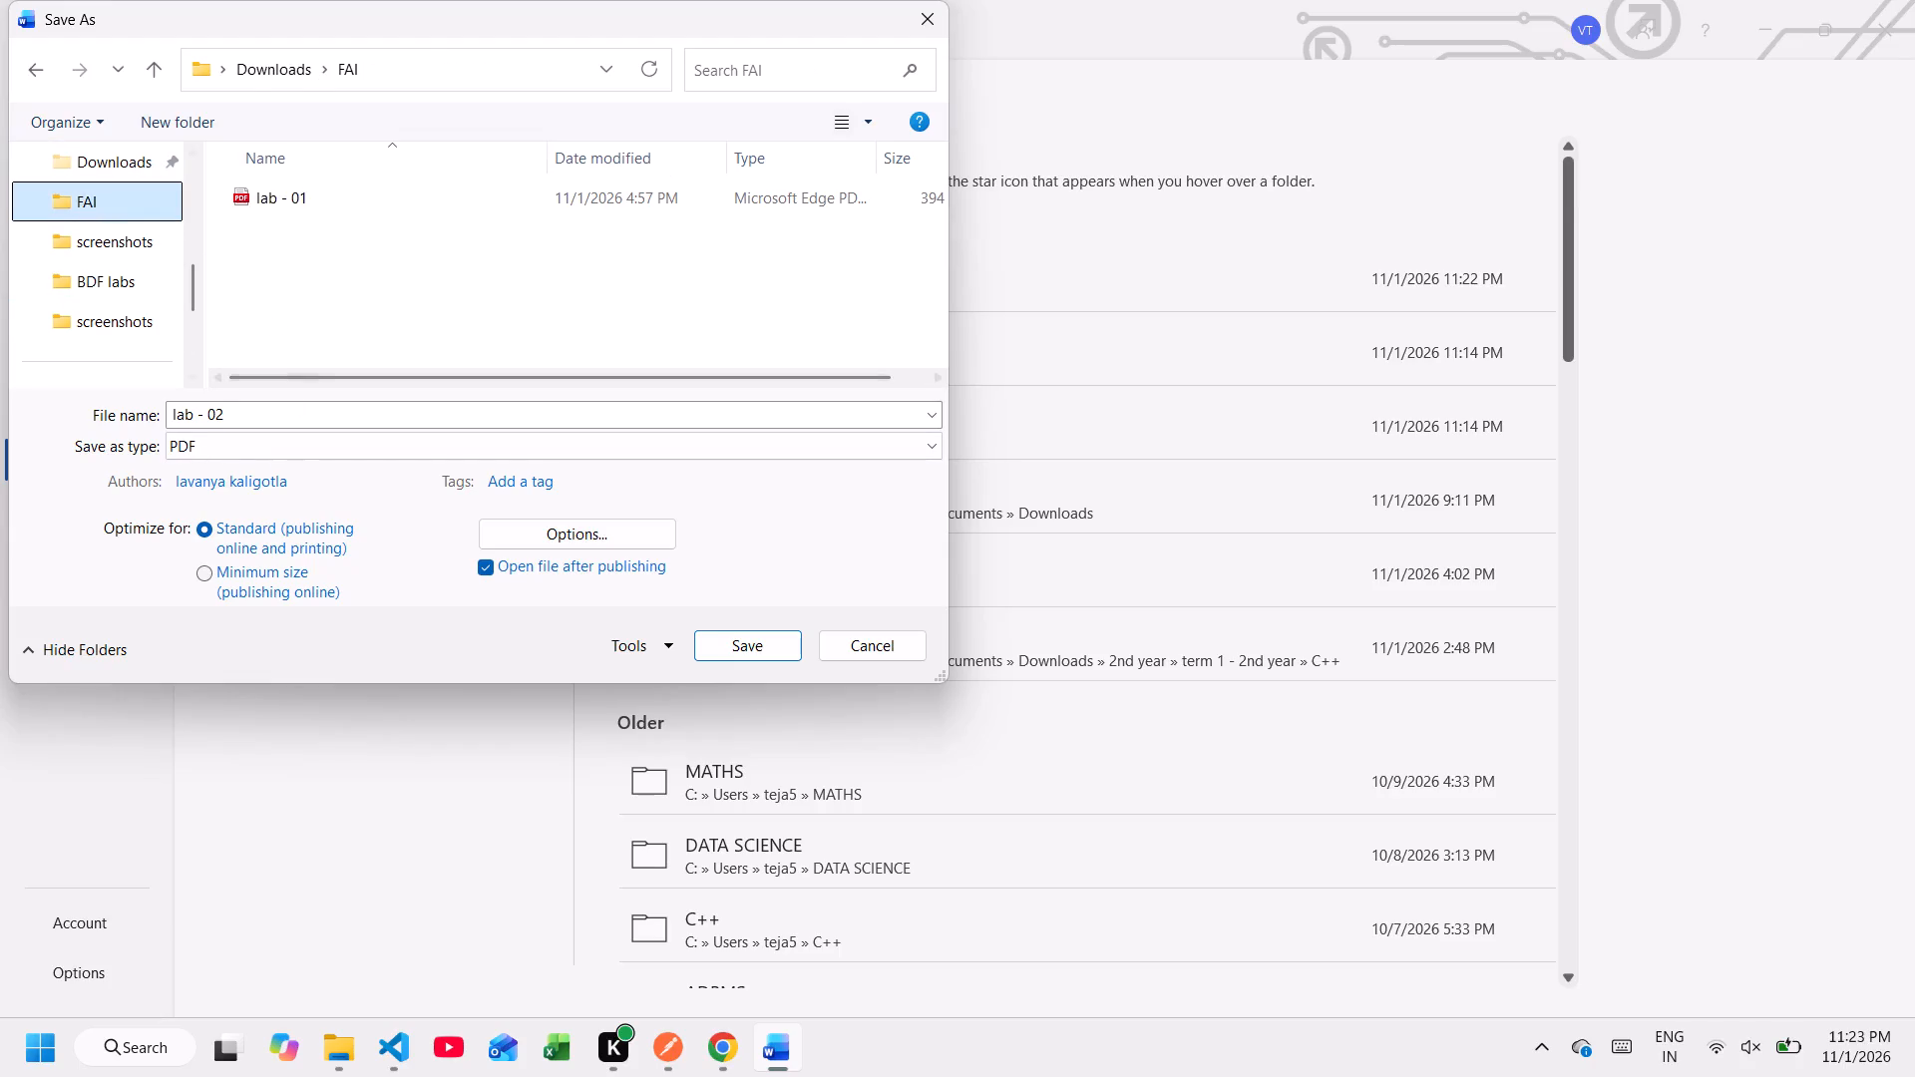
{"action": "left_click", "coordinate": [734, 645]}
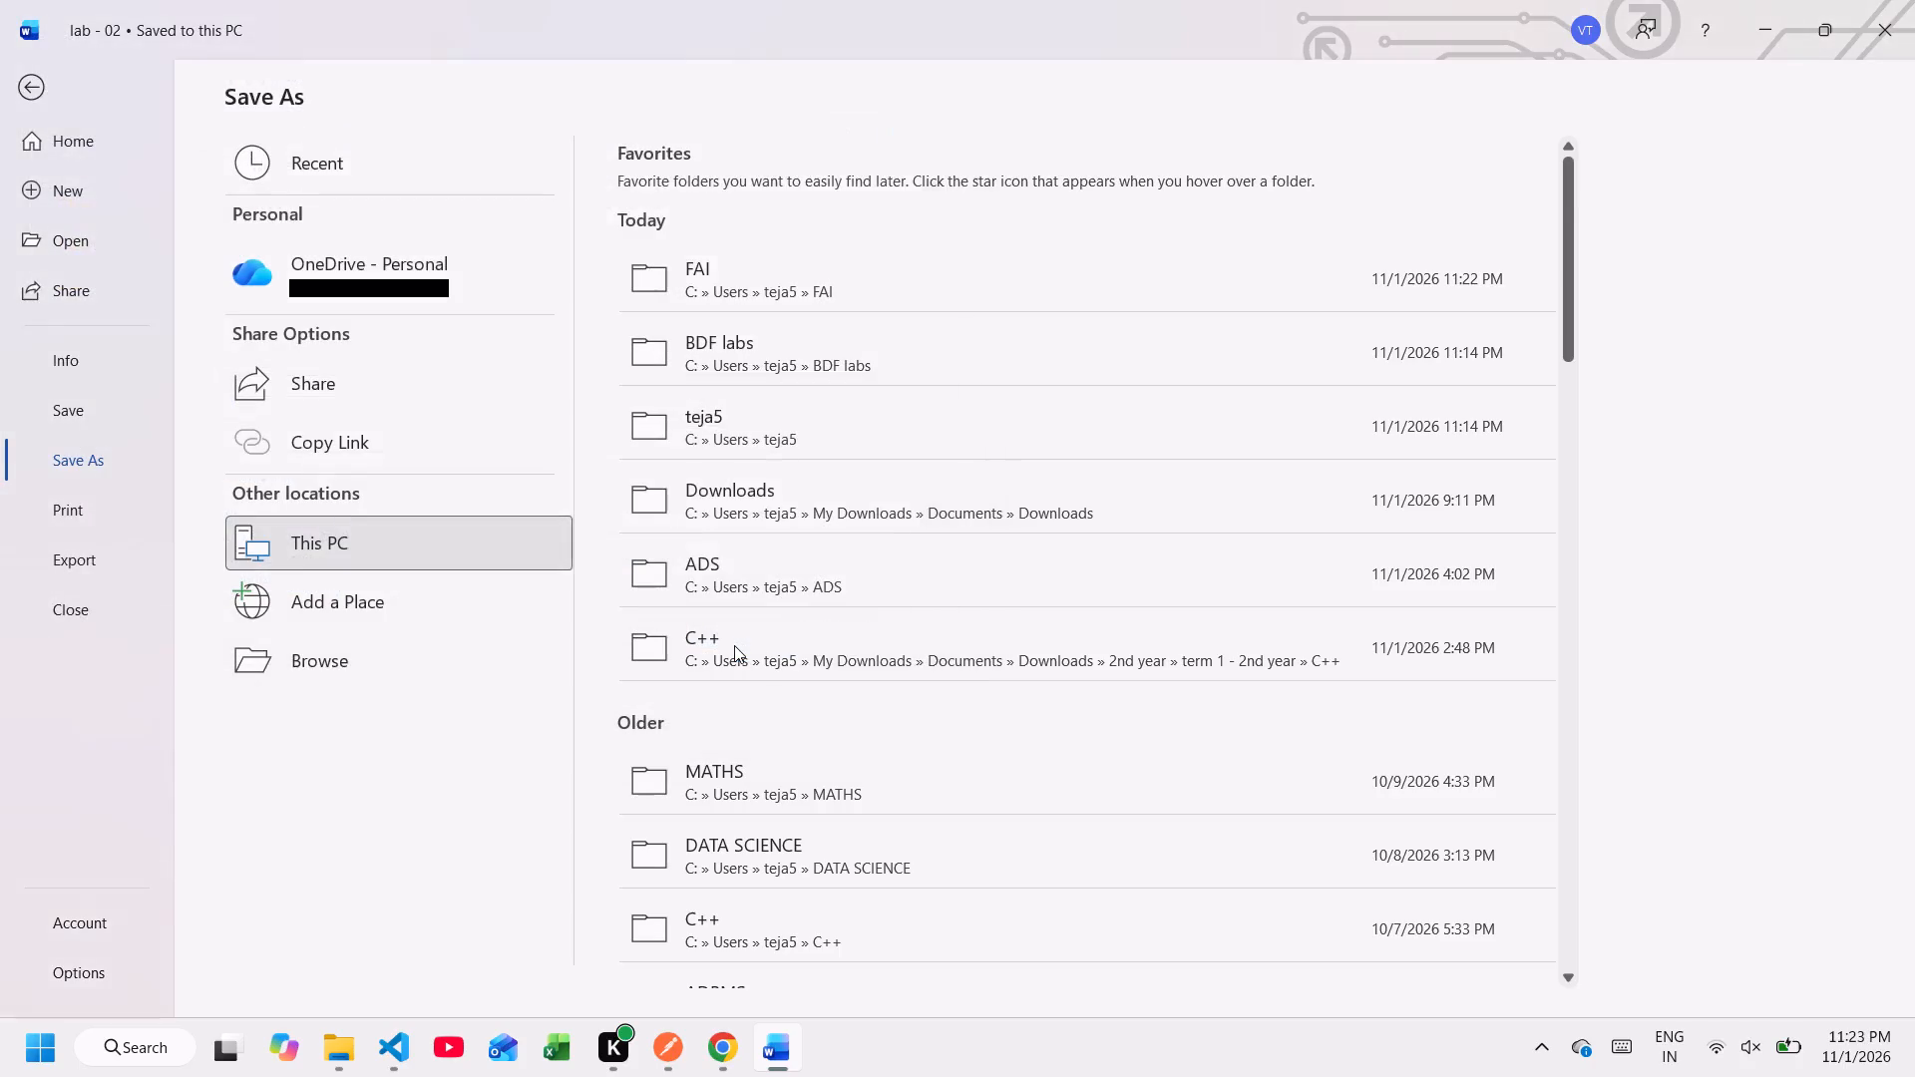
Switch to the university portal in Chrome and upload the lab - 02 PDF from the FAI folder for Lab Report 2.
{"action": "left_click", "coordinate": [1313, 250]}
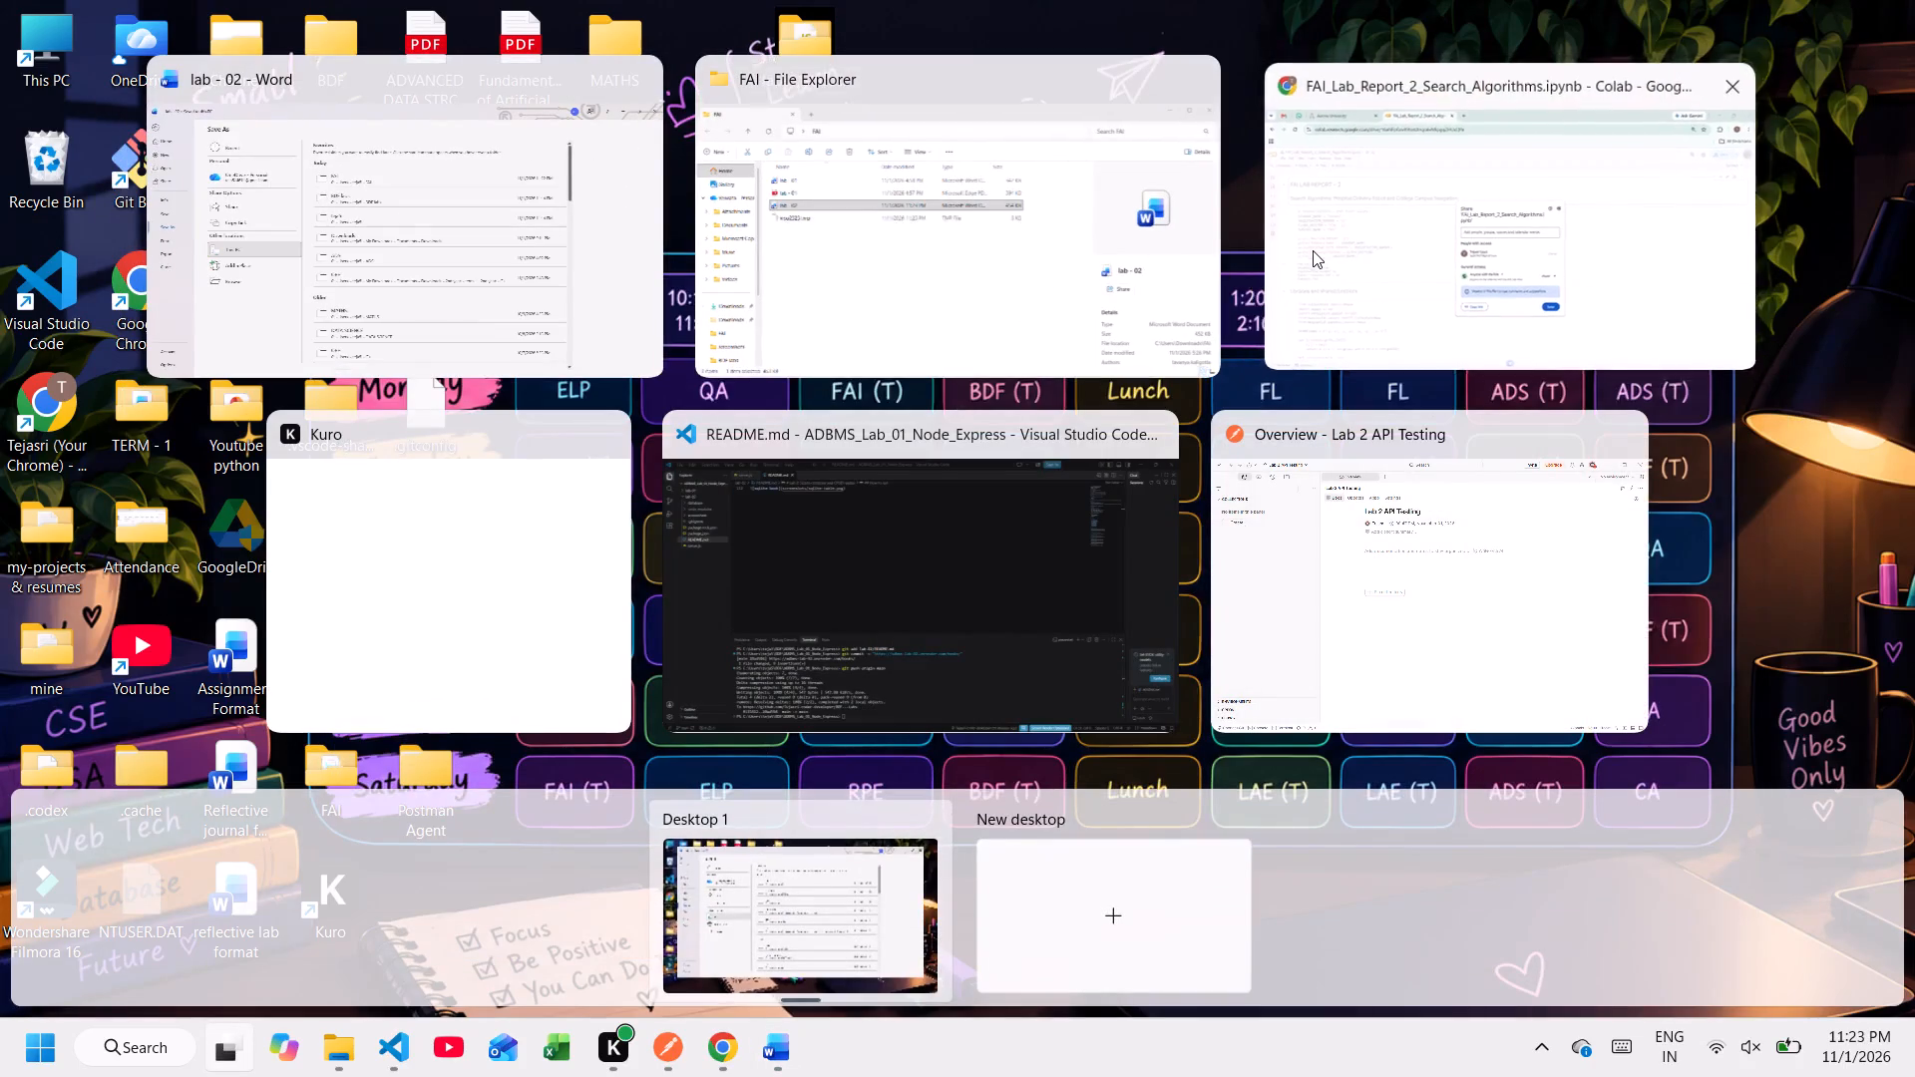
{"action": "left_click", "coordinate": [365, 0]}
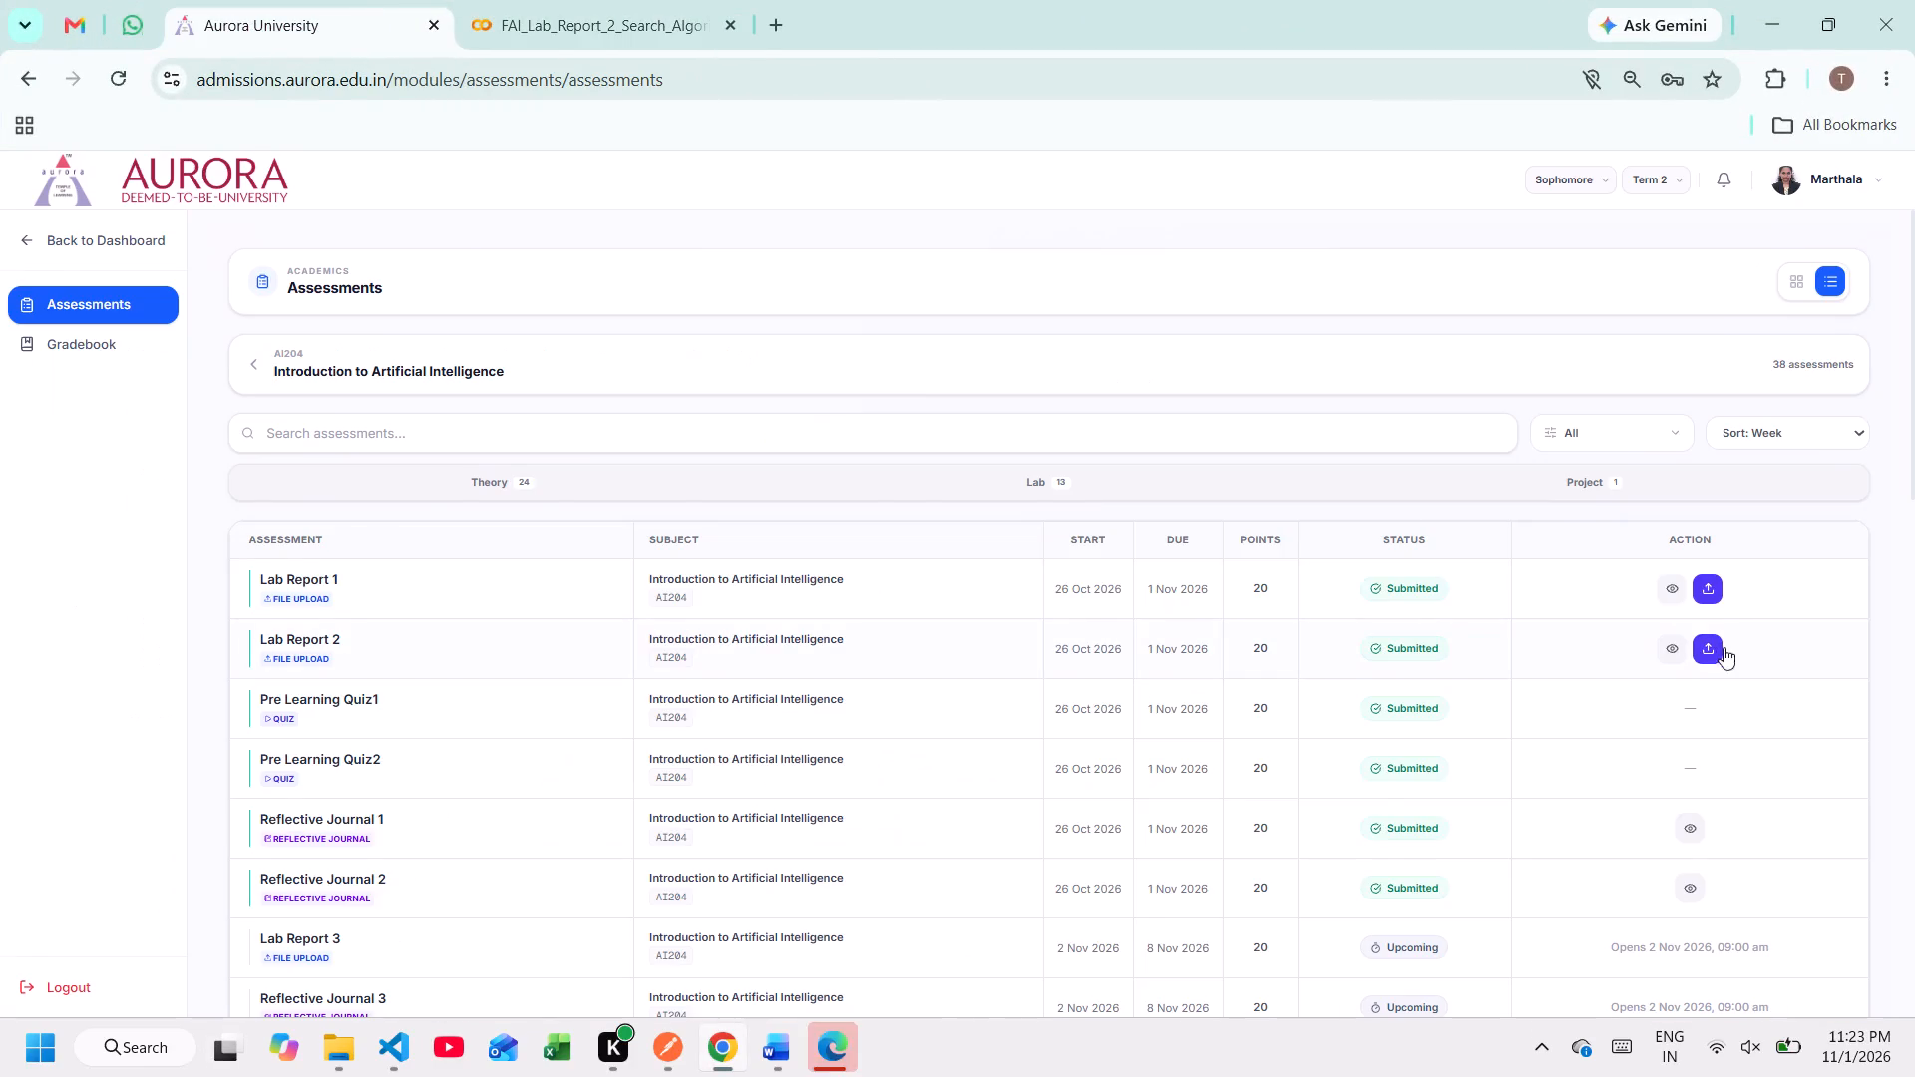
{"action": "left_click", "coordinate": [1702, 648]}
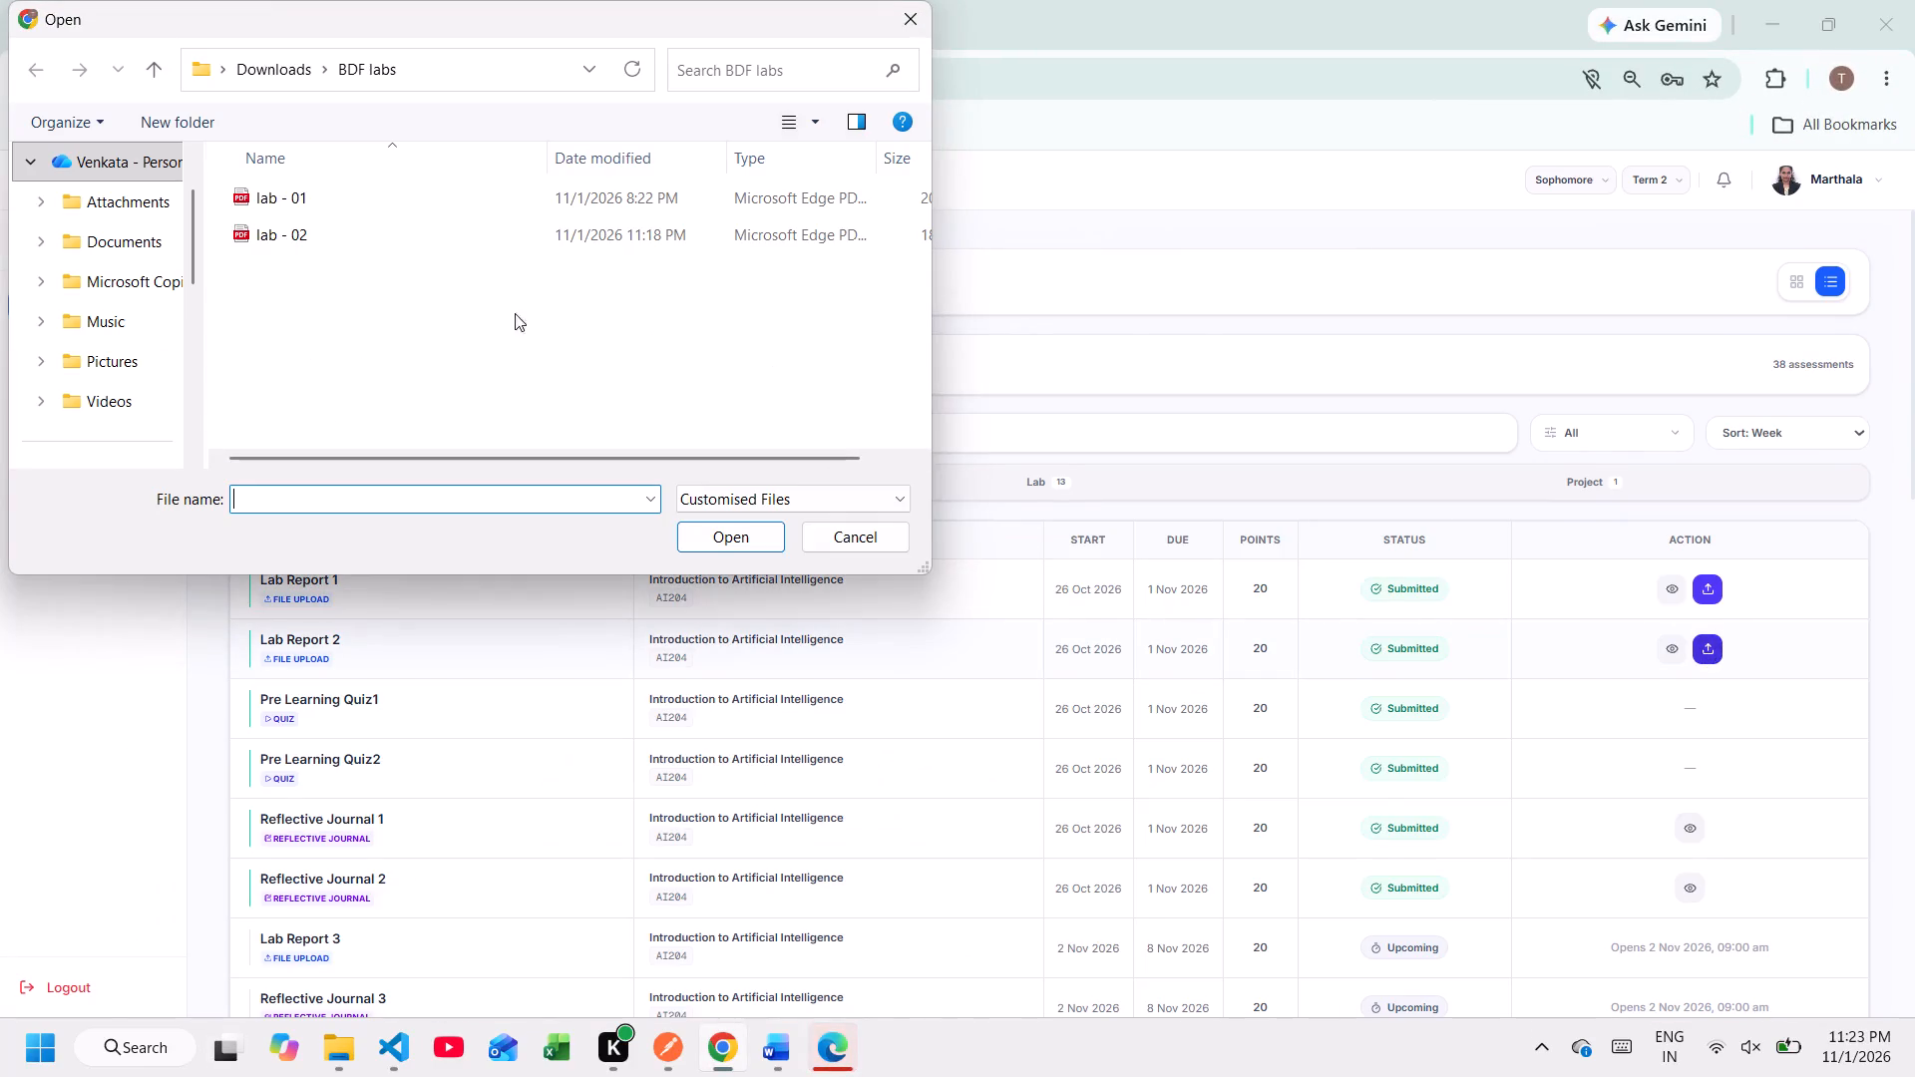
{"action": "left_click", "coordinate": [363, 232]}
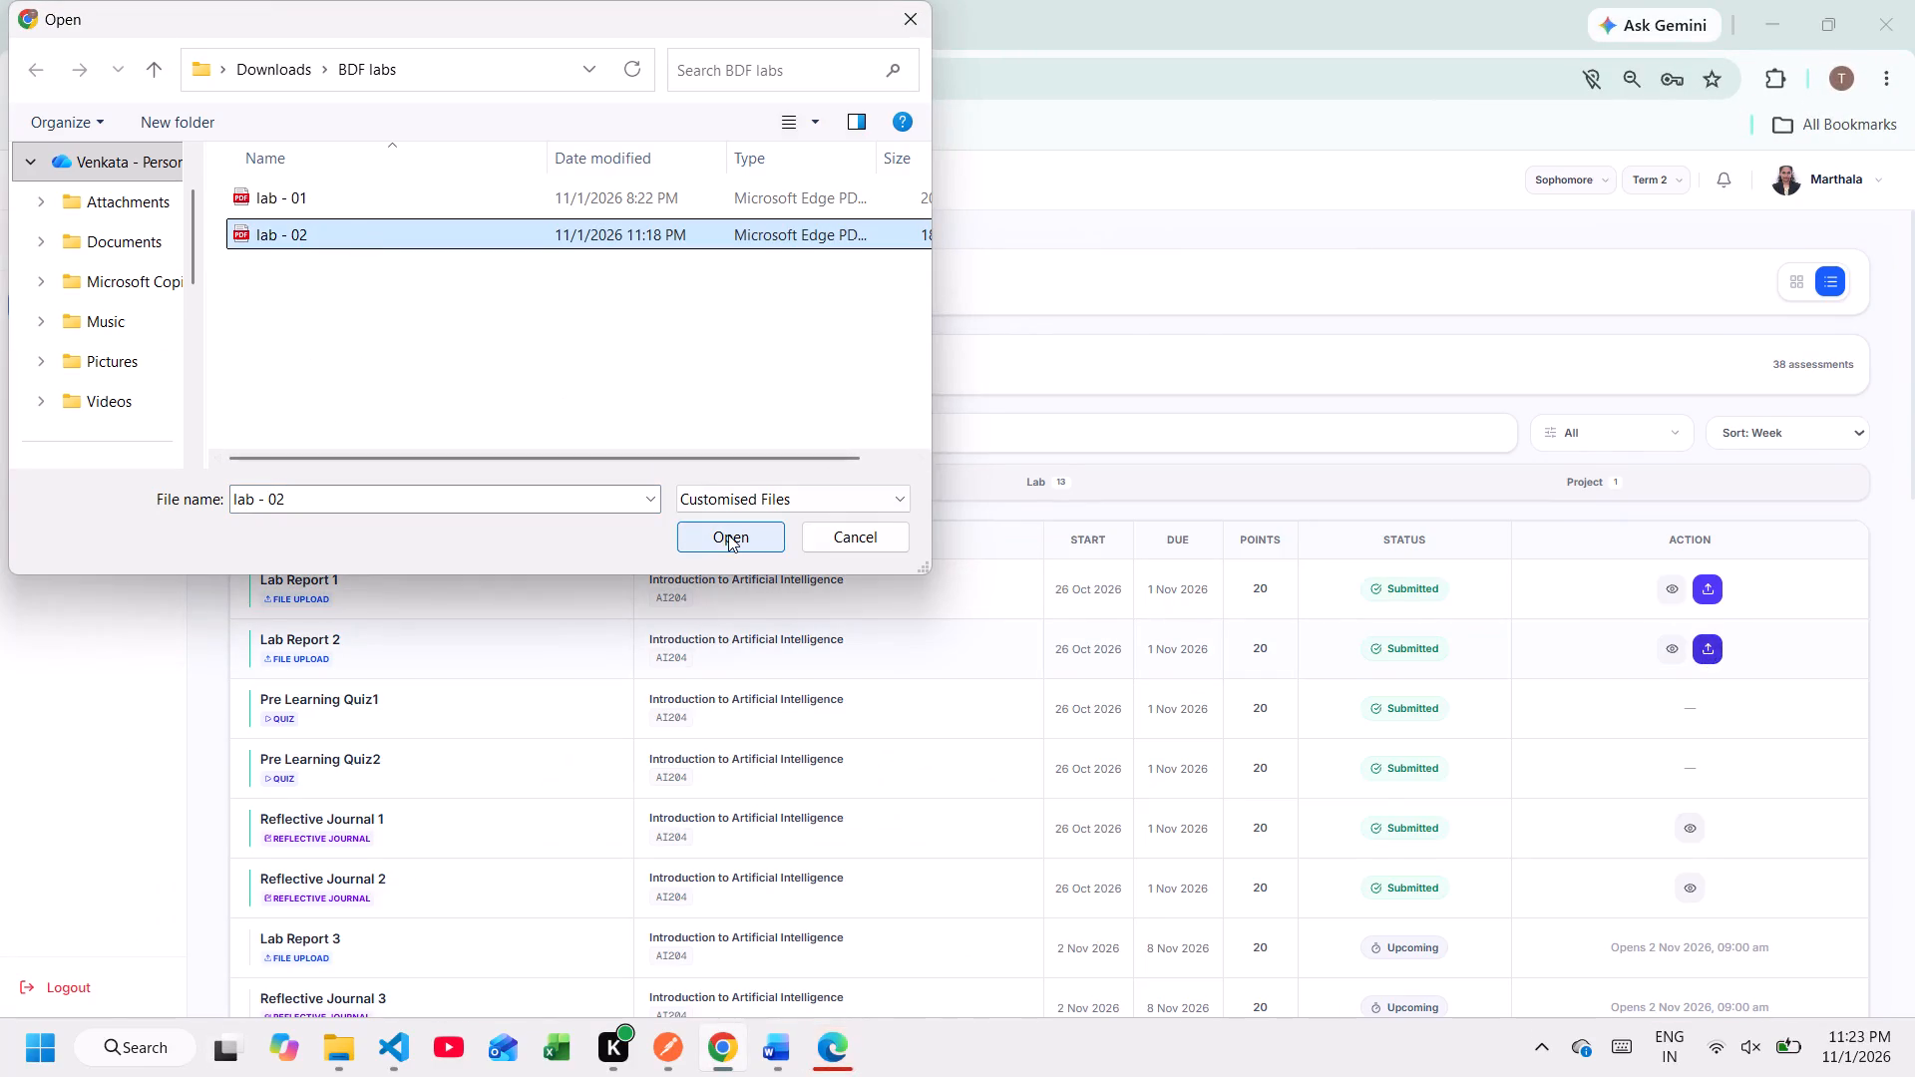
{"action": "scroll", "coordinate": [113, 382], "scroll_direction": "down", "scroll_amount": 1}
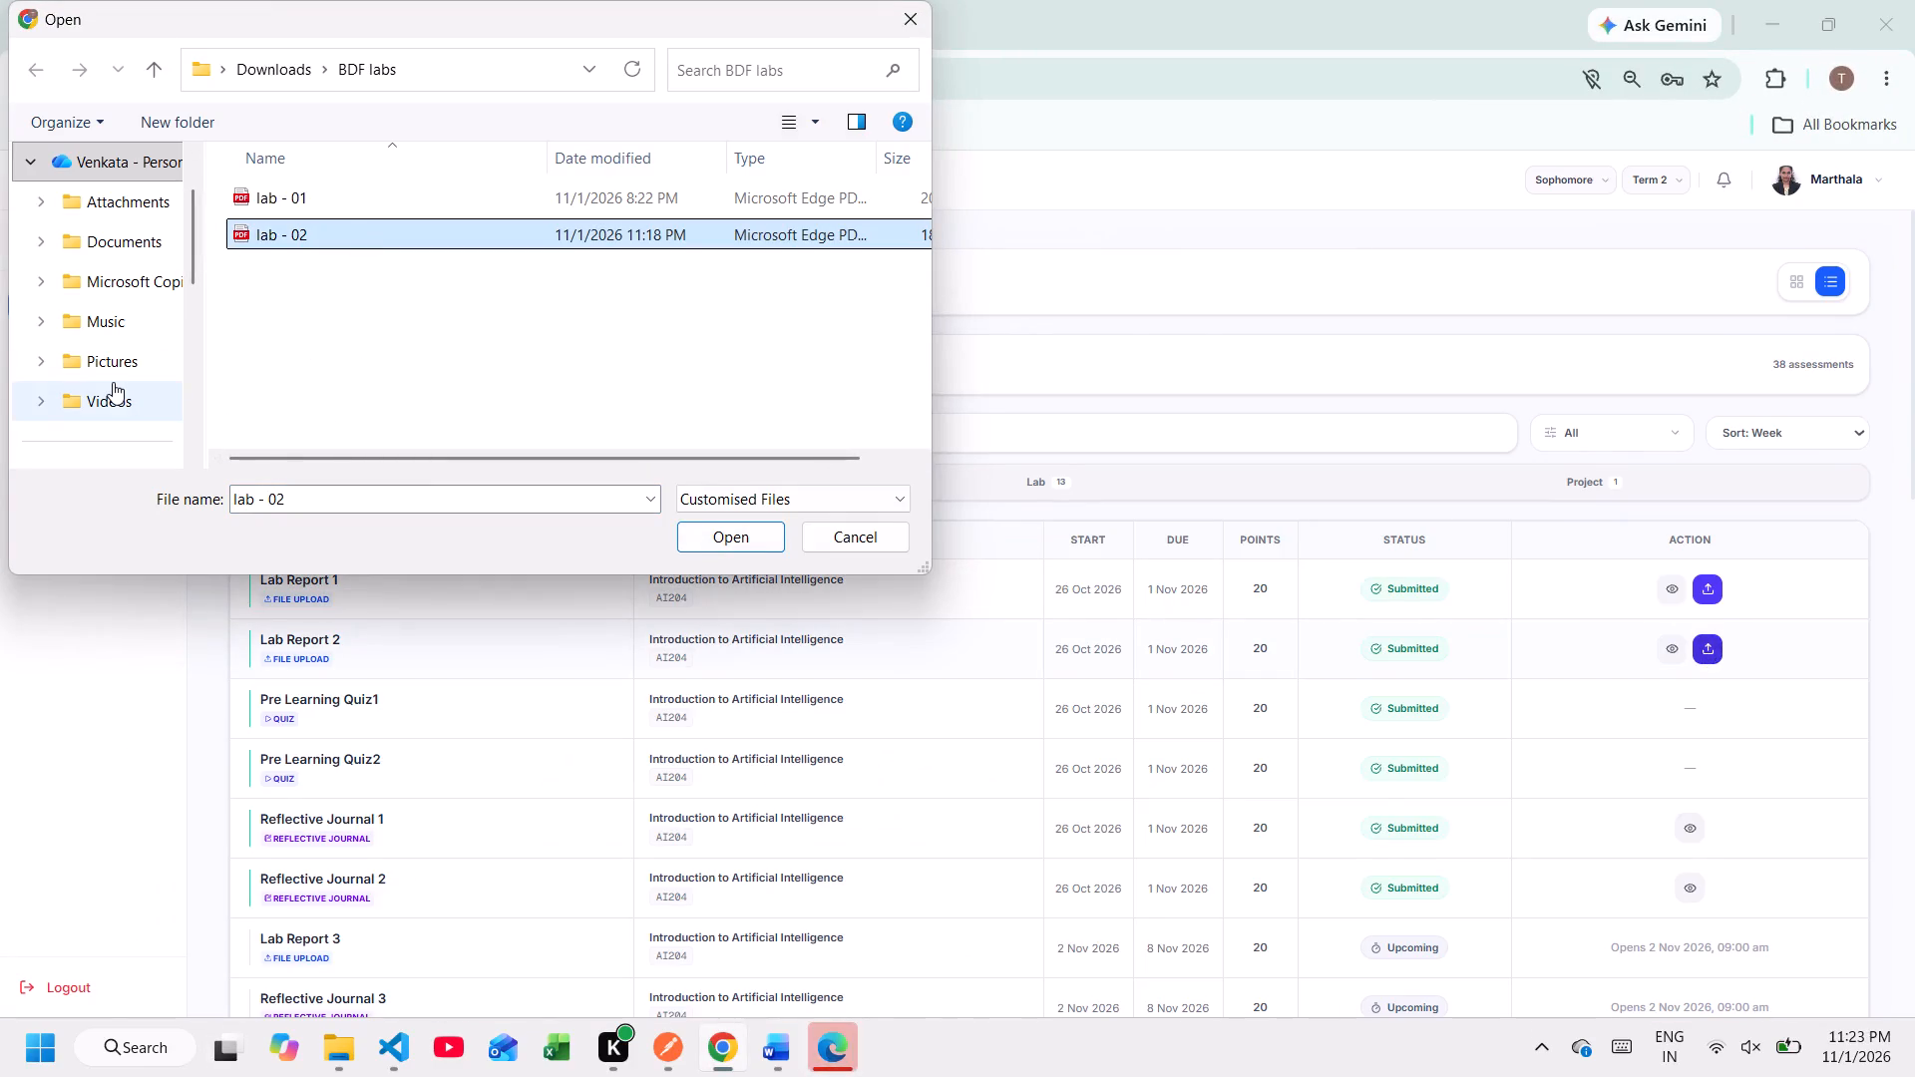
{"action": "scroll", "coordinate": [113, 382], "scroll_direction": "down", "scroll_amount": 1}
{"action": "left_click", "coordinate": [81, 314]}
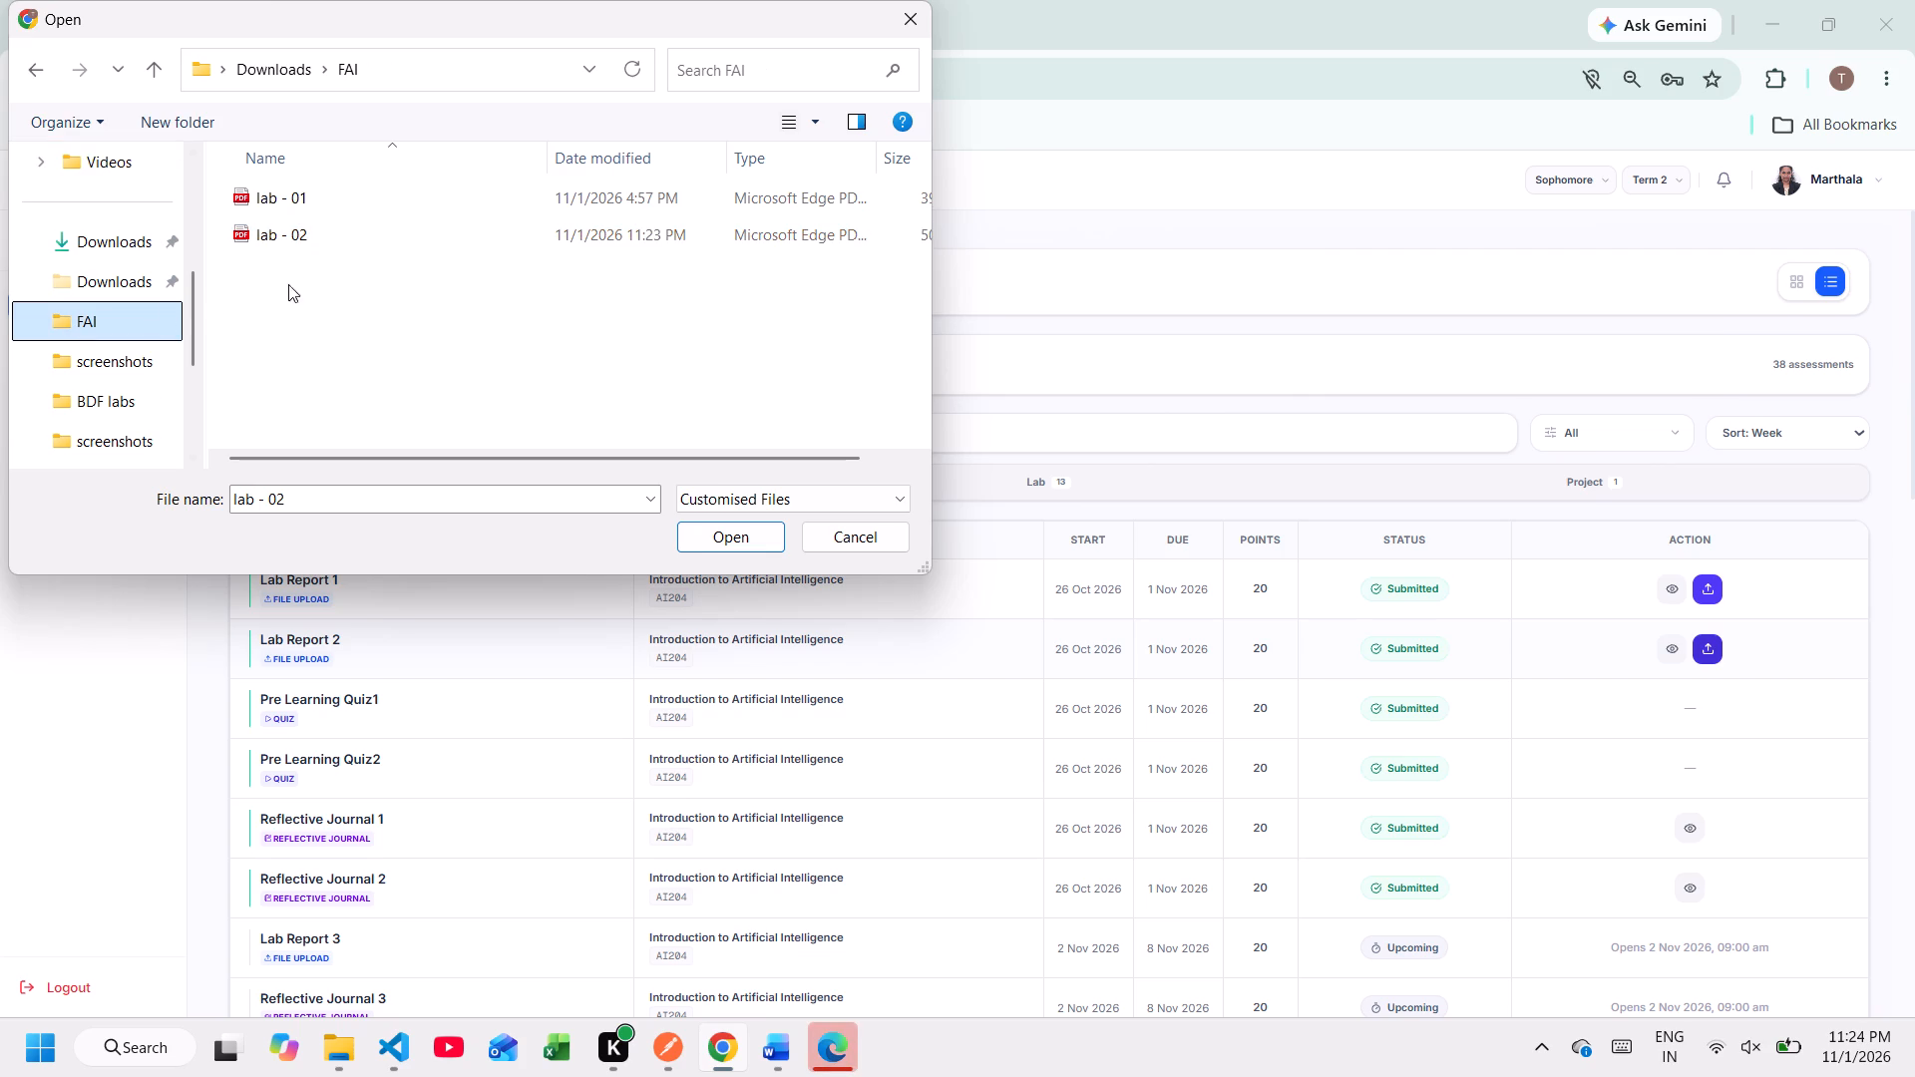
{"action": "left_click", "coordinate": [378, 243]}
{"action": "key", "text": "Return"}
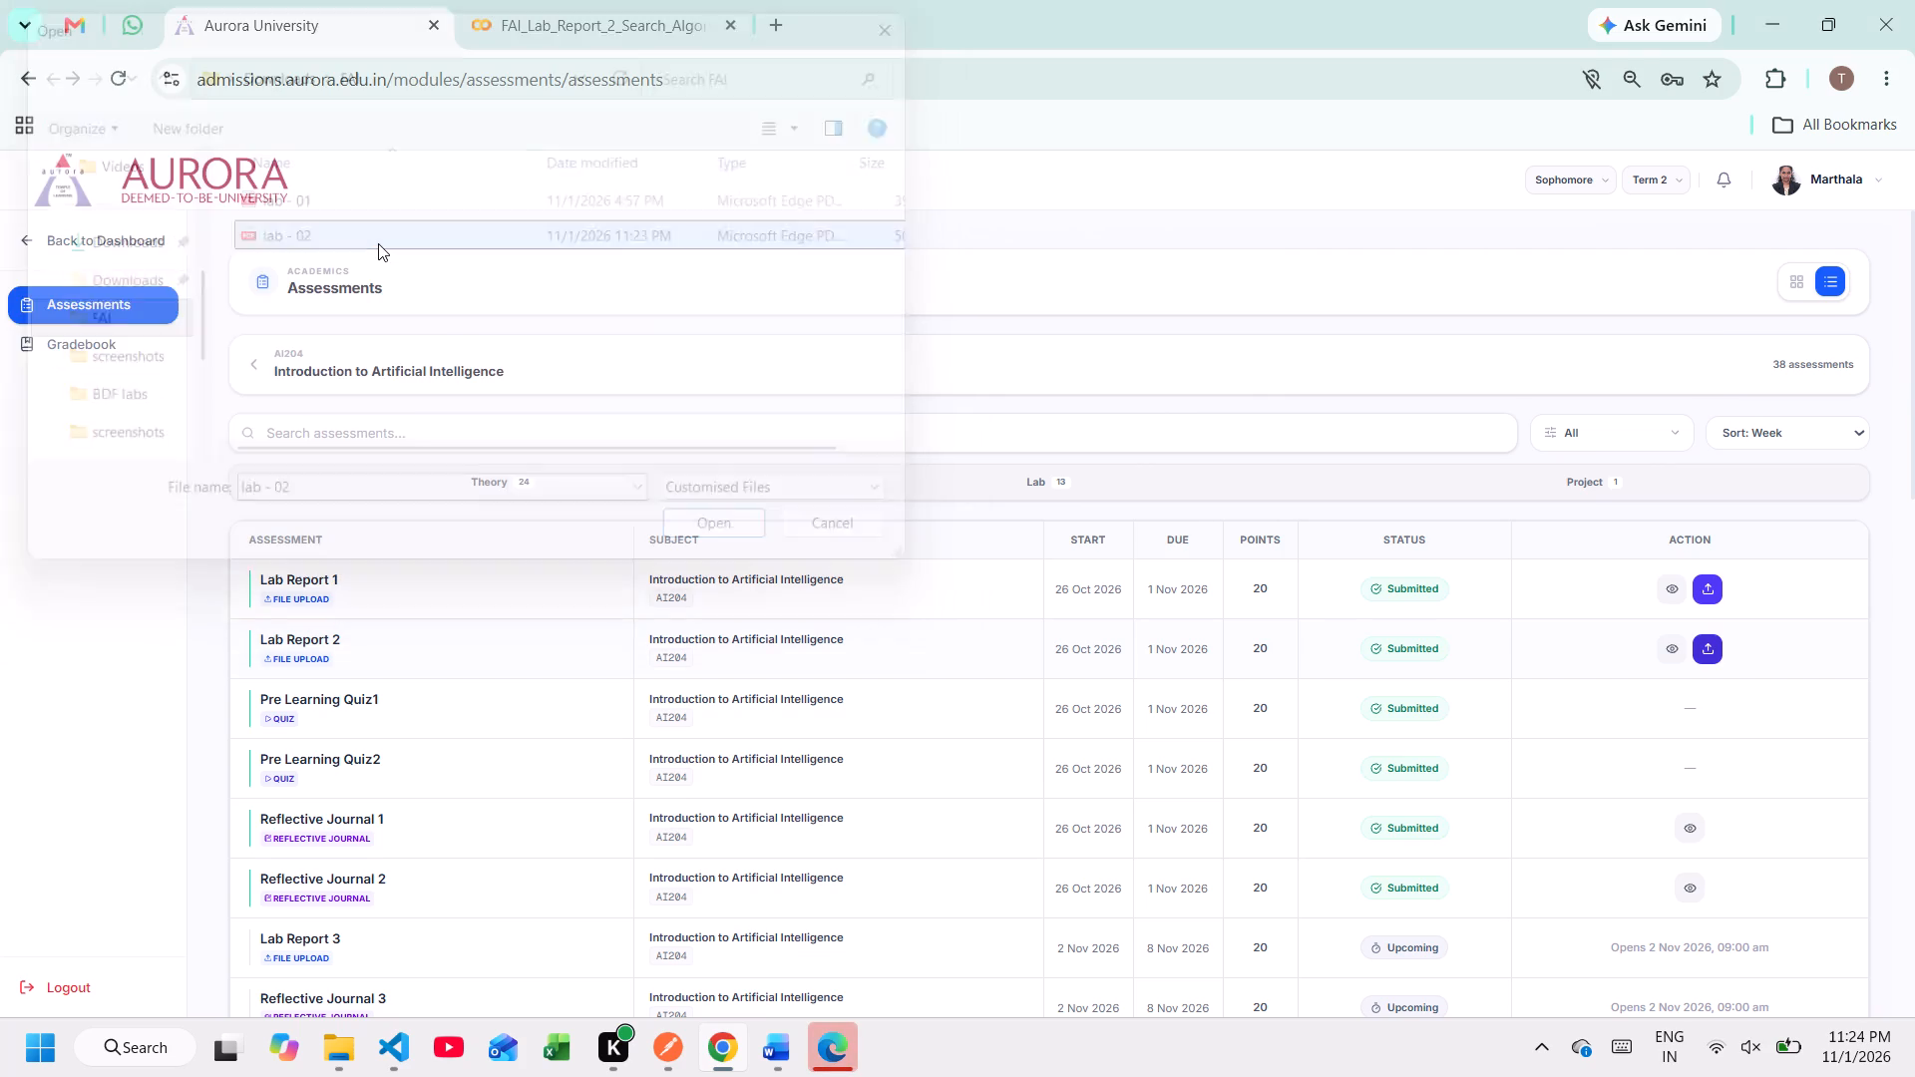
Open the submitted AI Lab Report 2 PDF, test its Google Colab link on the last page, and close both Colab notebook tabs.
{"action": "left_click", "coordinate": [1679, 641]}
{"action": "scroll", "coordinate": [780, 665], "scroll_direction": "down", "scroll_amount": 16}
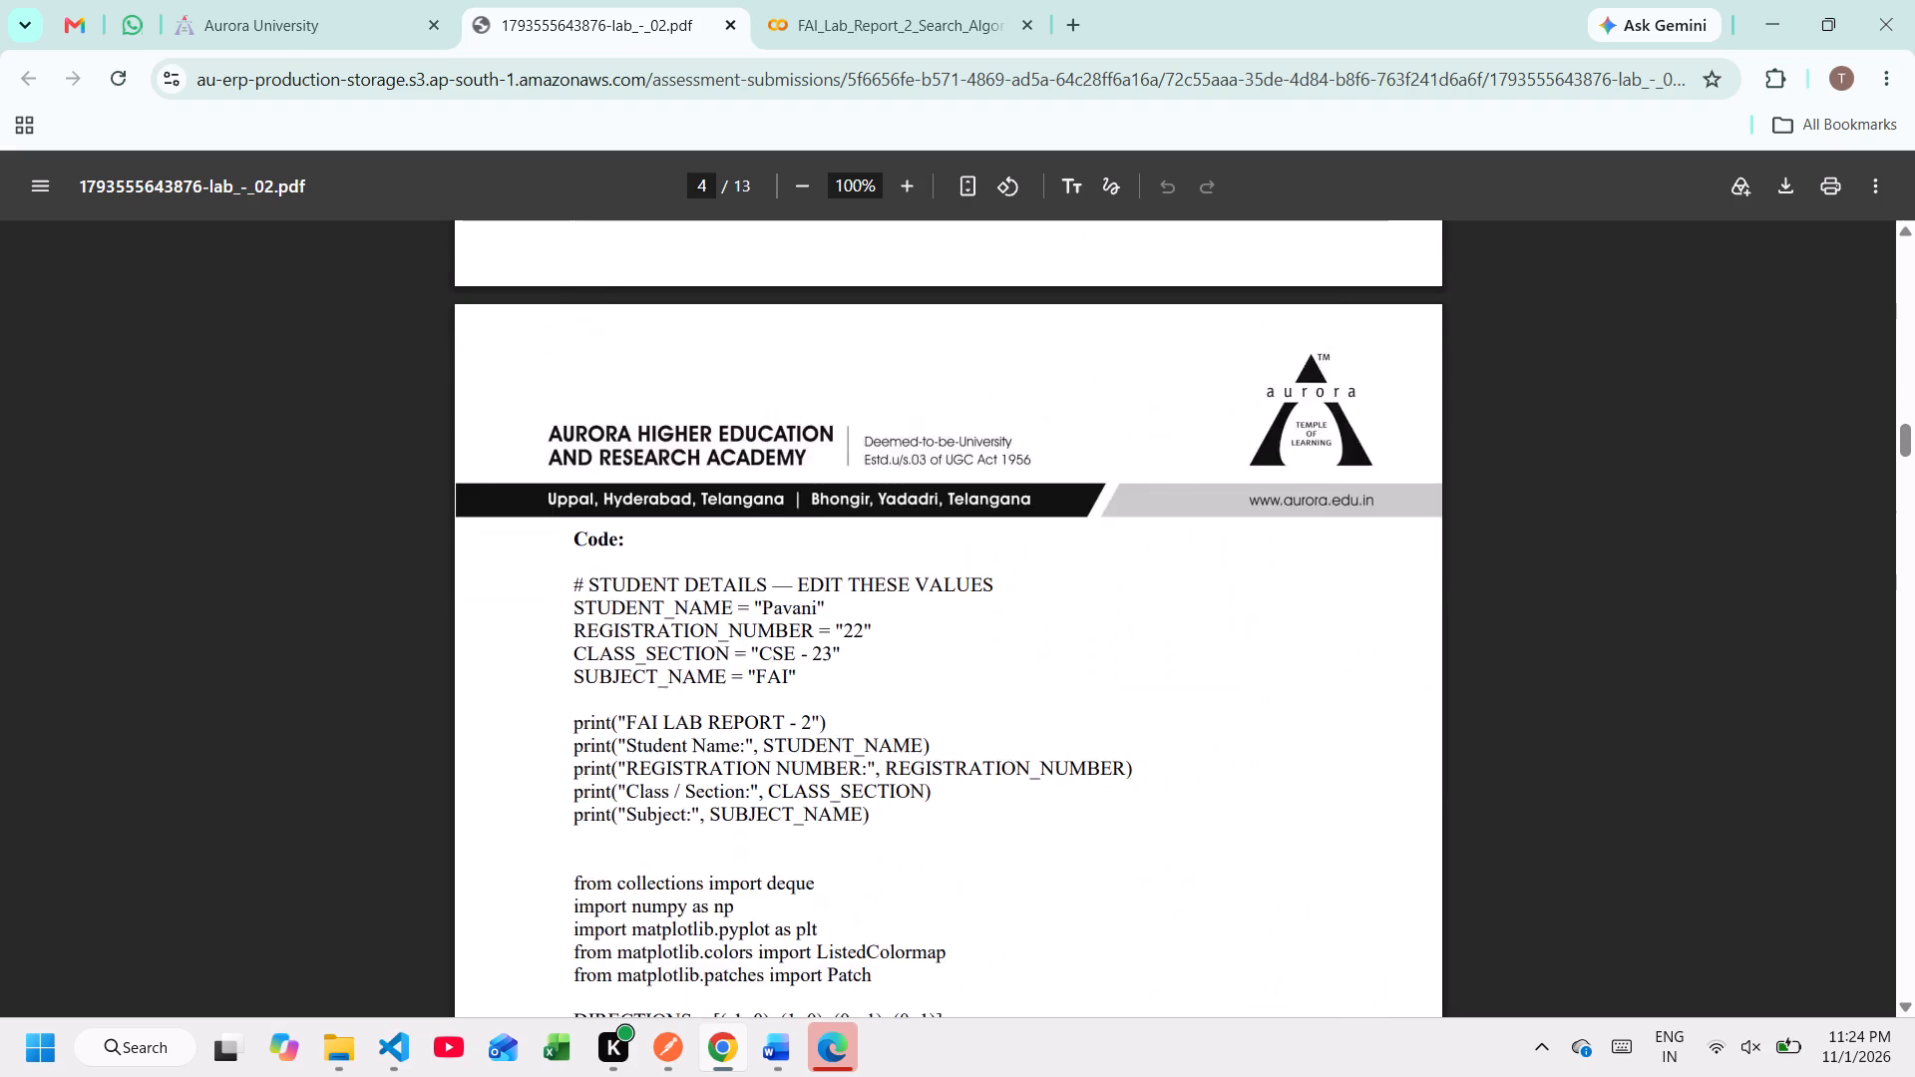
{"action": "scroll", "coordinate": [780, 665], "scroll_direction": "down", "scroll_amount": 14}
{"action": "scroll", "coordinate": [638, 736], "scroll_direction": "down", "scroll_amount": 12}
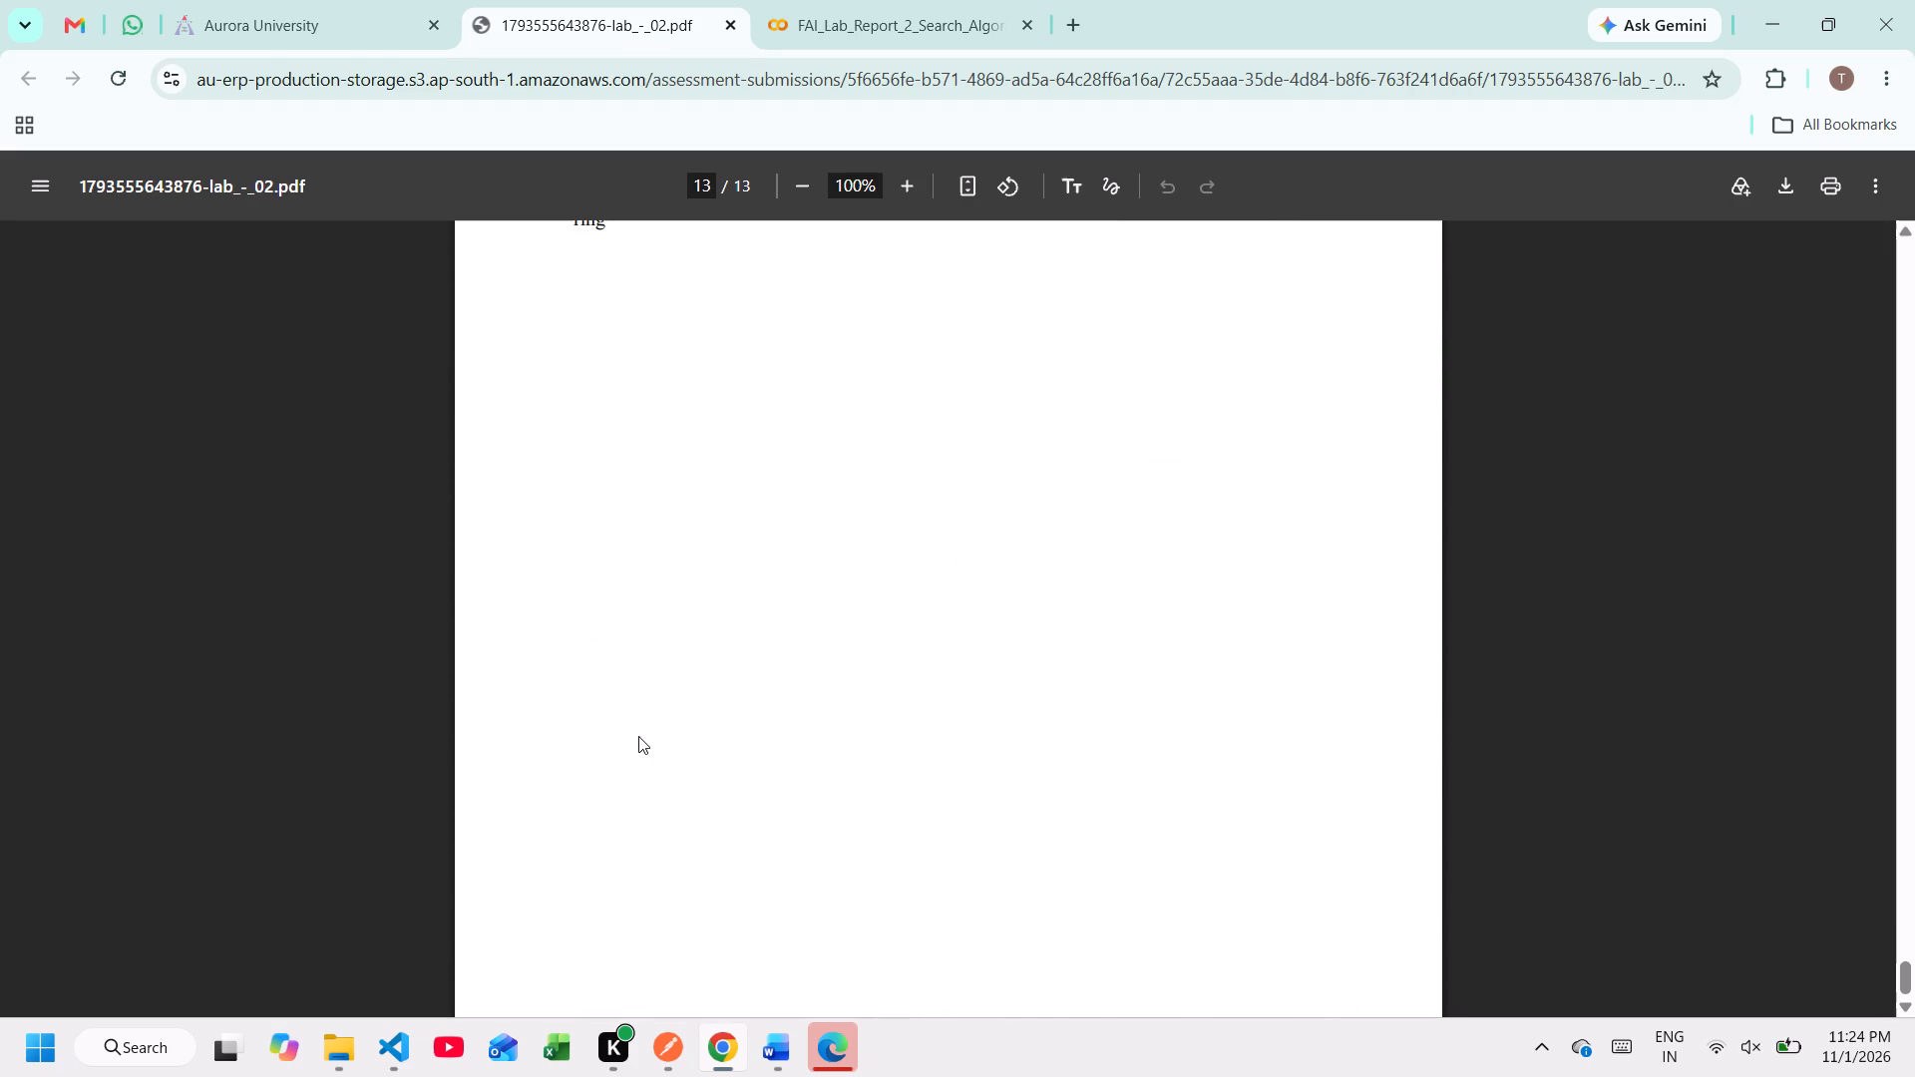
{"action": "scroll", "coordinate": [638, 736], "scroll_direction": "up", "scroll_amount": 3}
{"action": "left_click", "coordinate": [593, 675]}
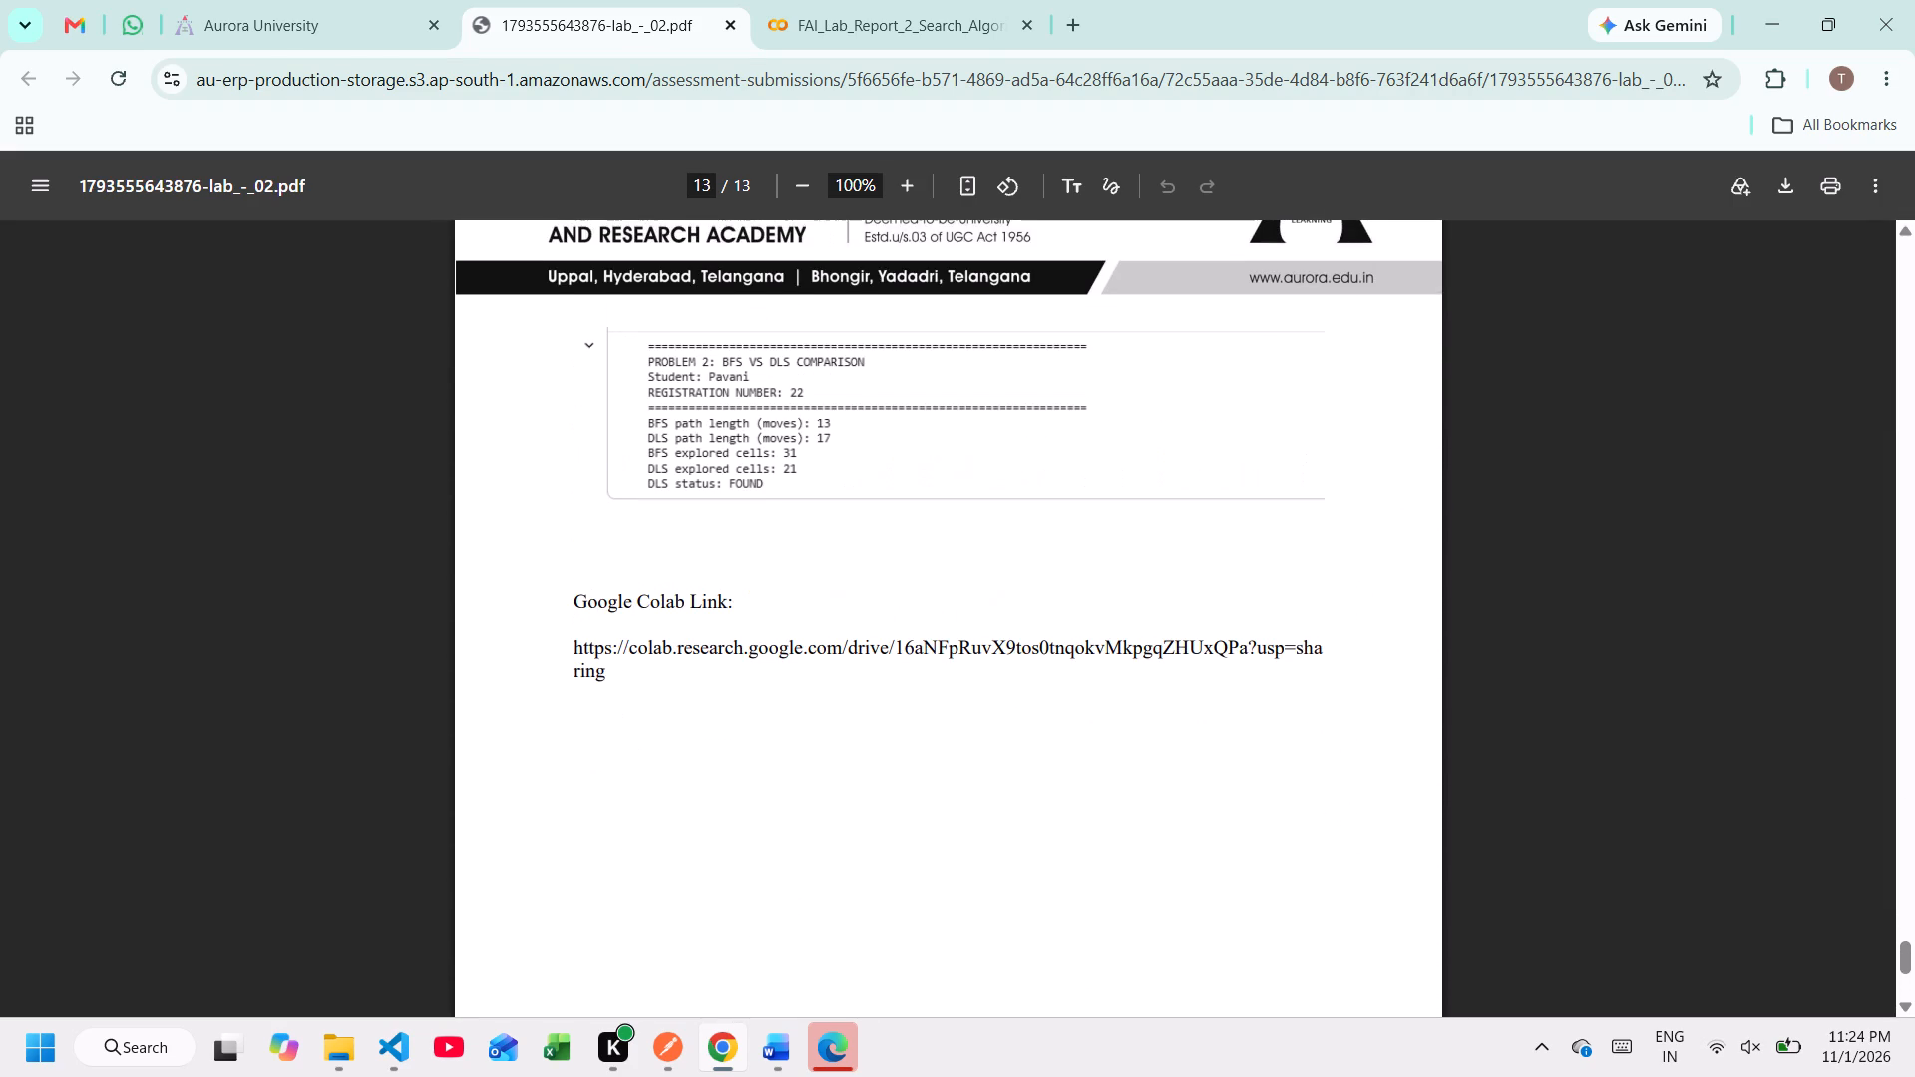
{"action": "left_click", "coordinate": [592, 658]}
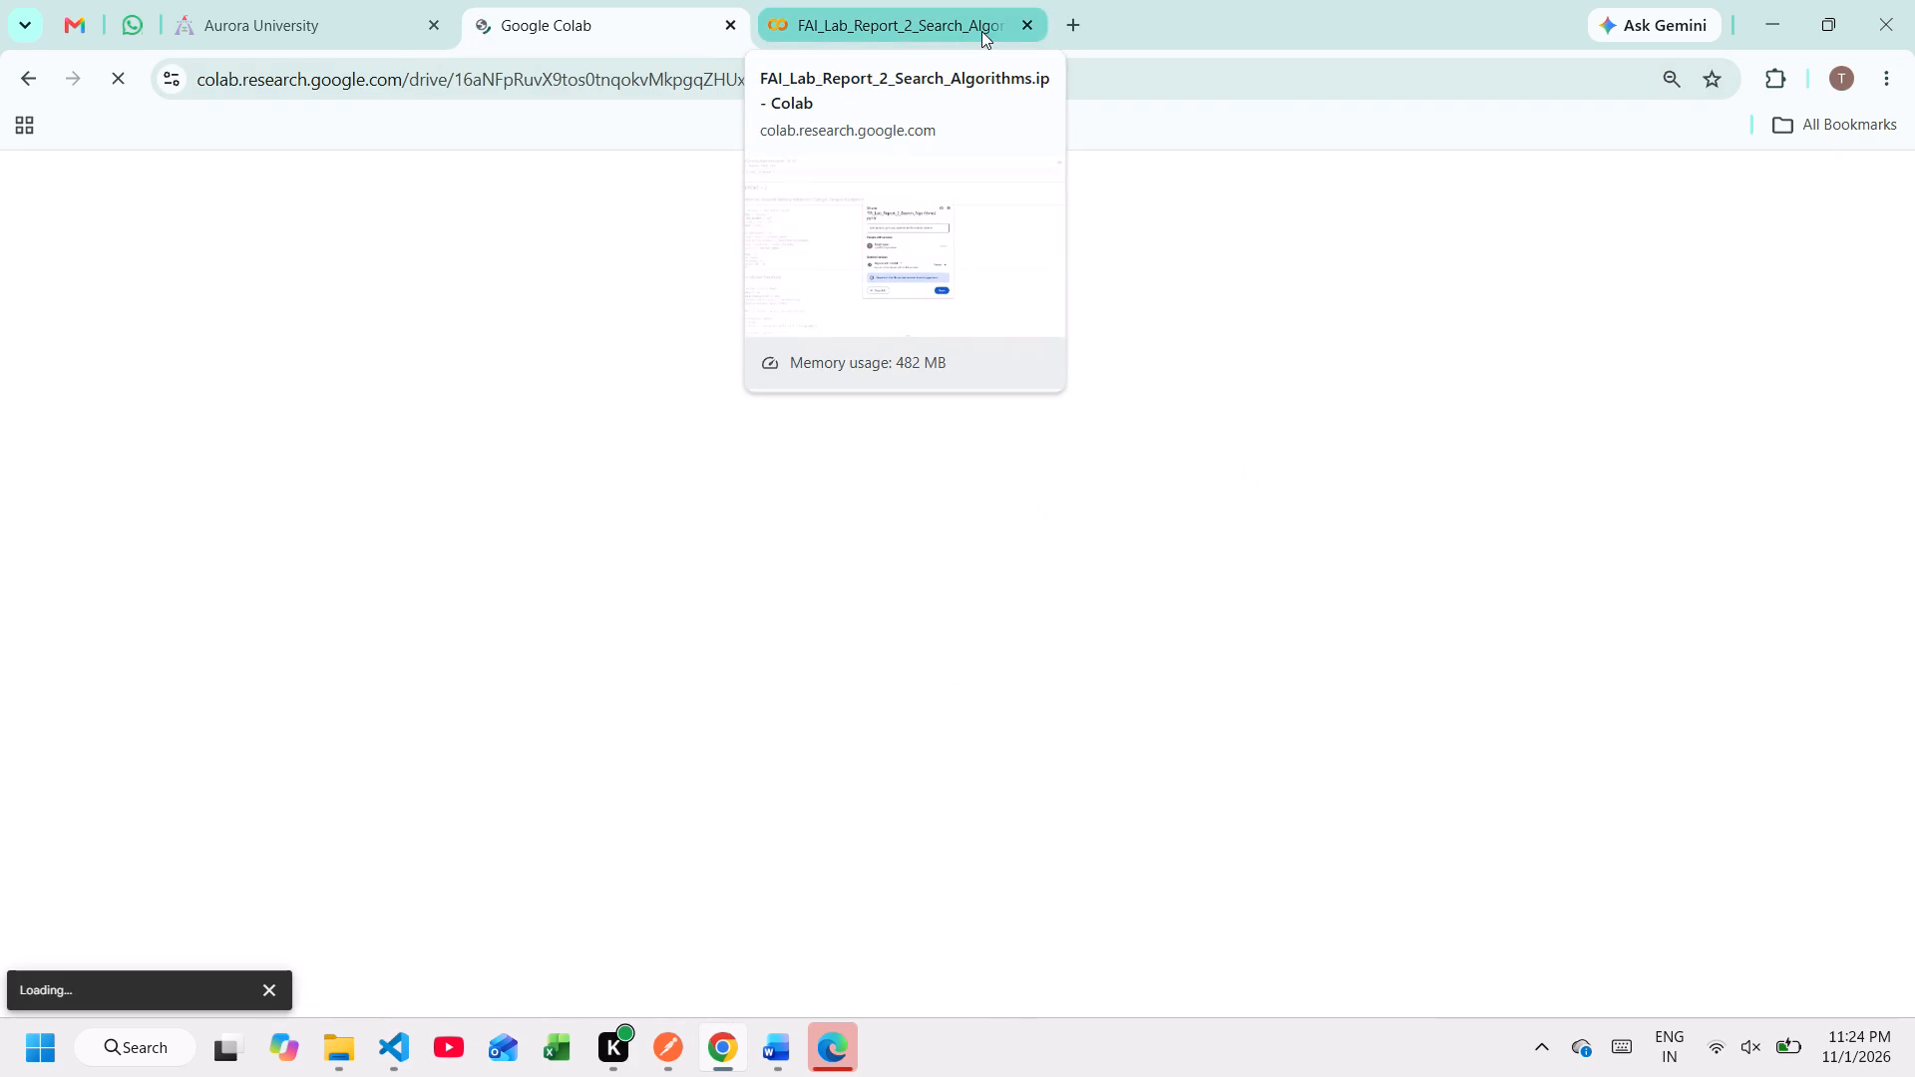
{"action": "left_click", "coordinate": [1027, 31]}
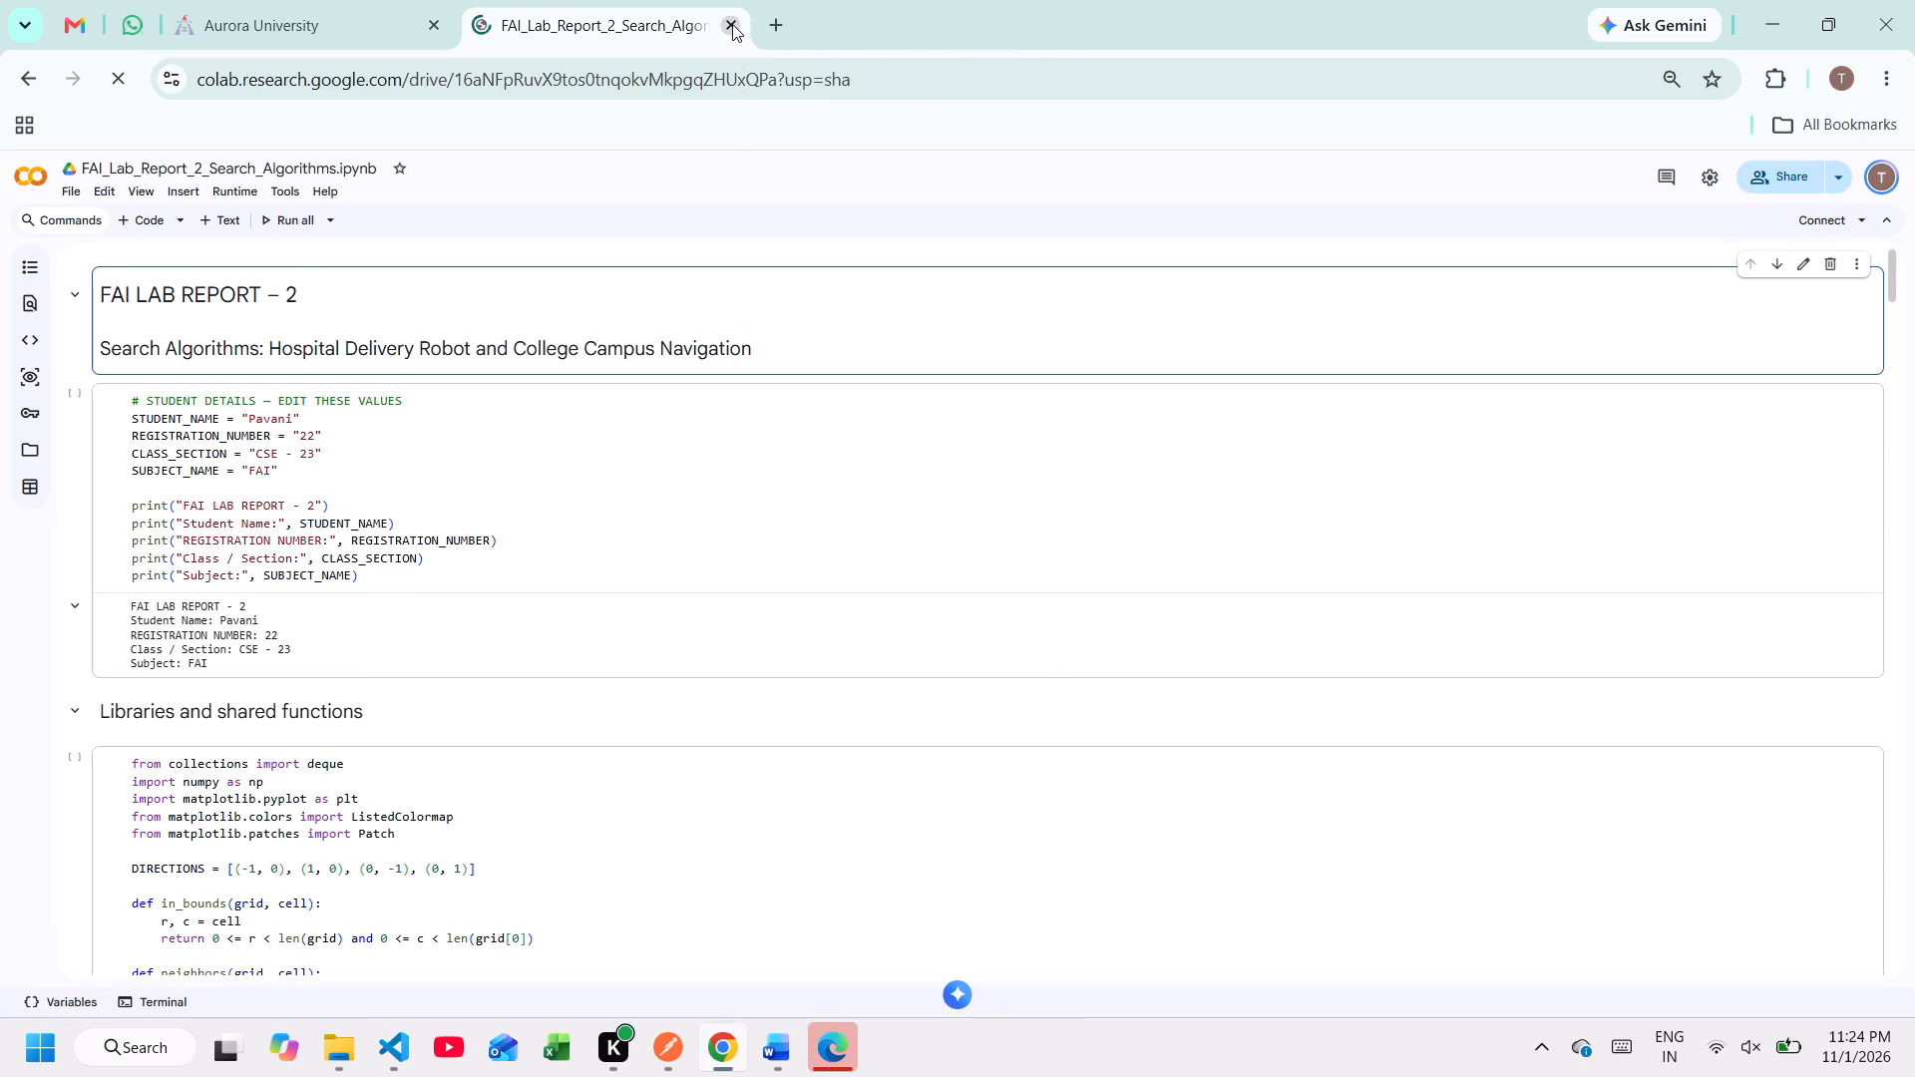
{"action": "left_click", "coordinate": [732, 24]}
Check the submission statuses in the Linear Algebra Essentials assessment list and return to the course overview.
{"action": "scroll", "coordinate": [402, 442], "scroll_direction": "up", "scroll_amount": 2}
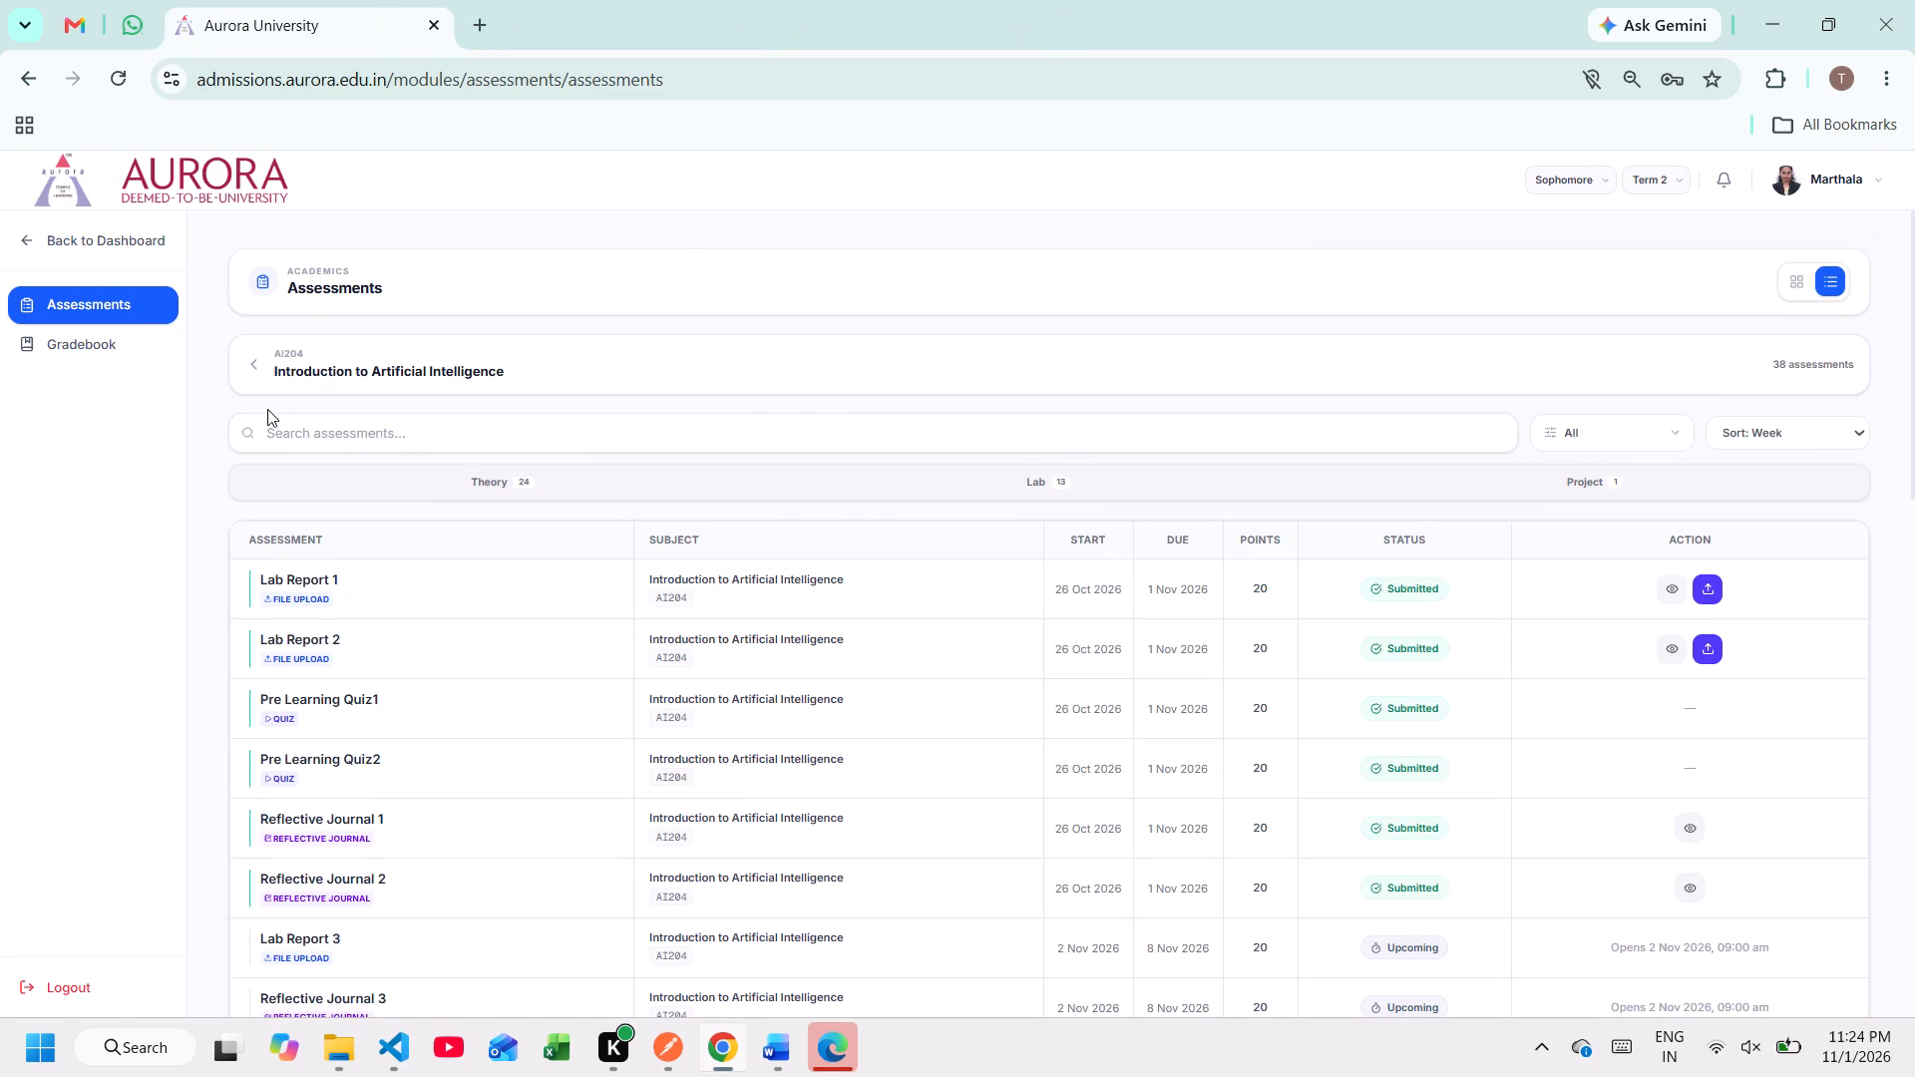
{"action": "left_click", "coordinate": [256, 371]}
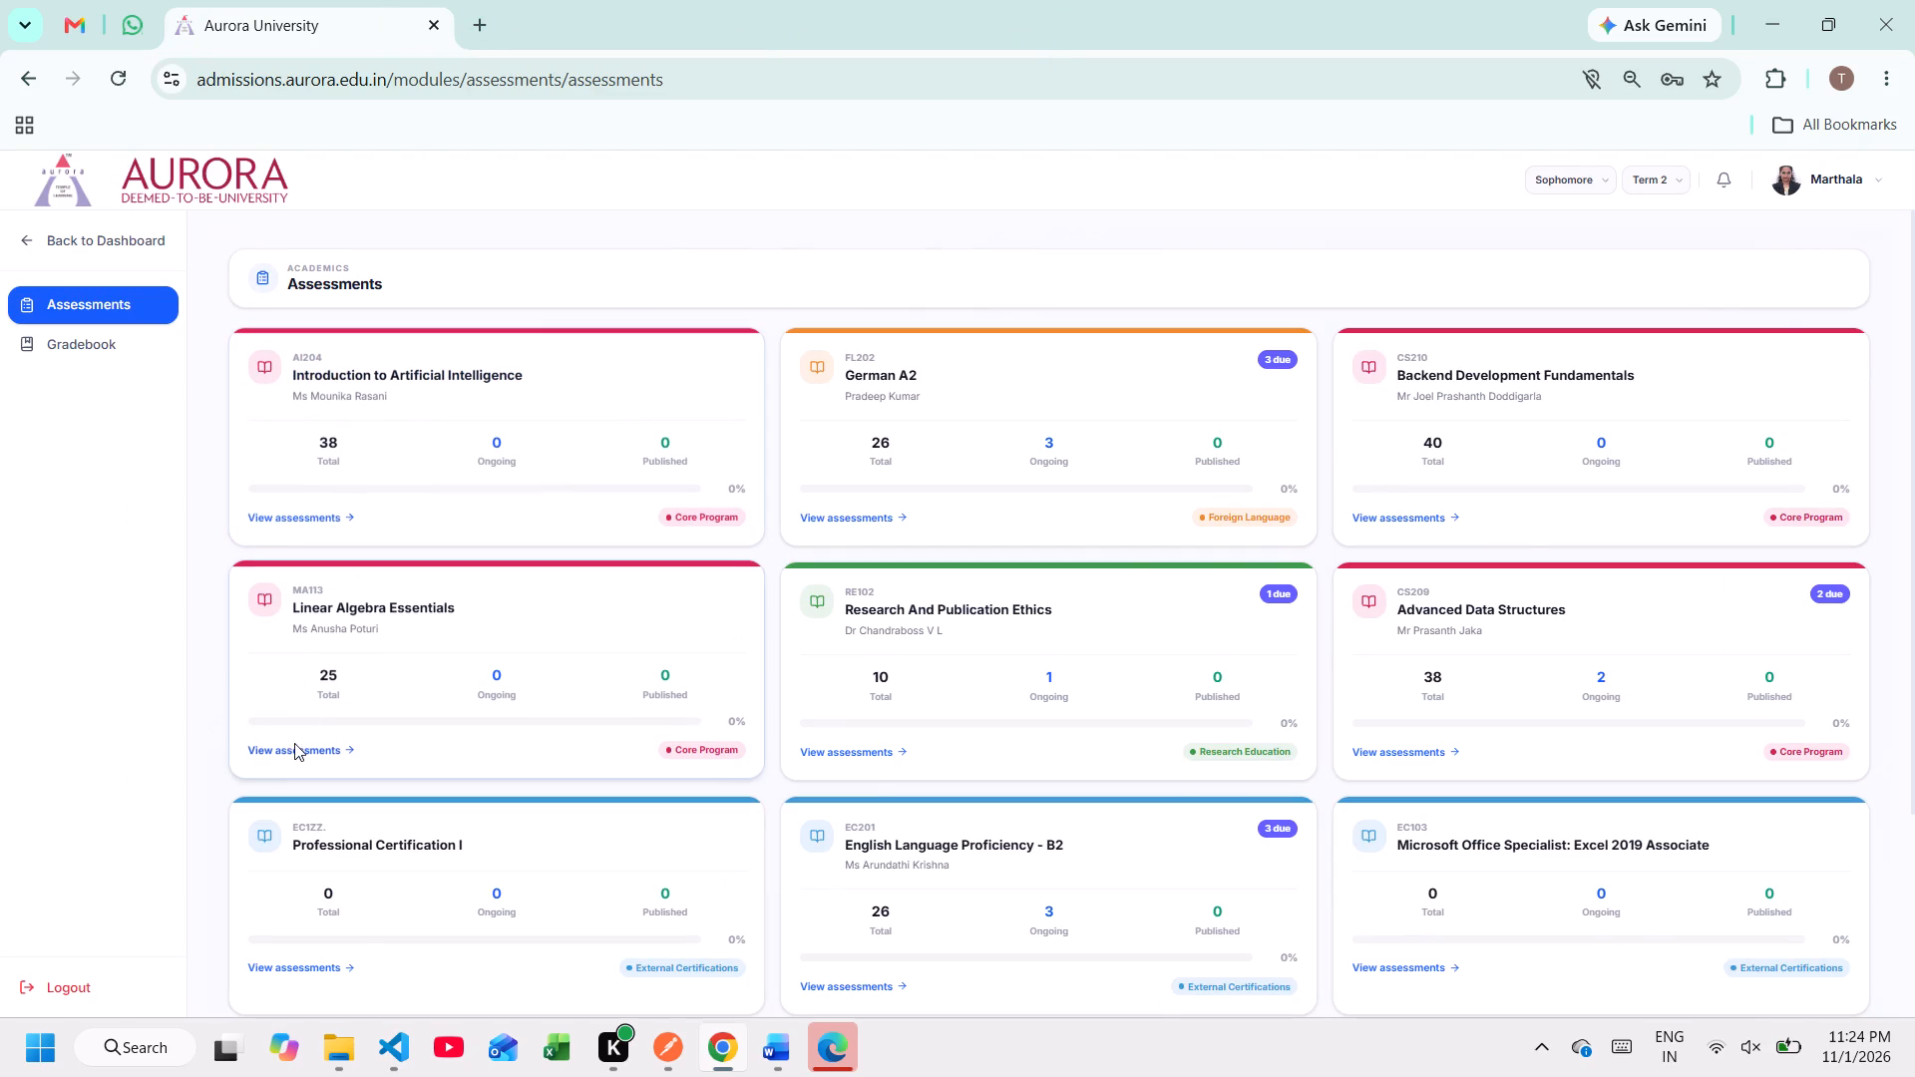
{"action": "left_click", "coordinate": [294, 746]}
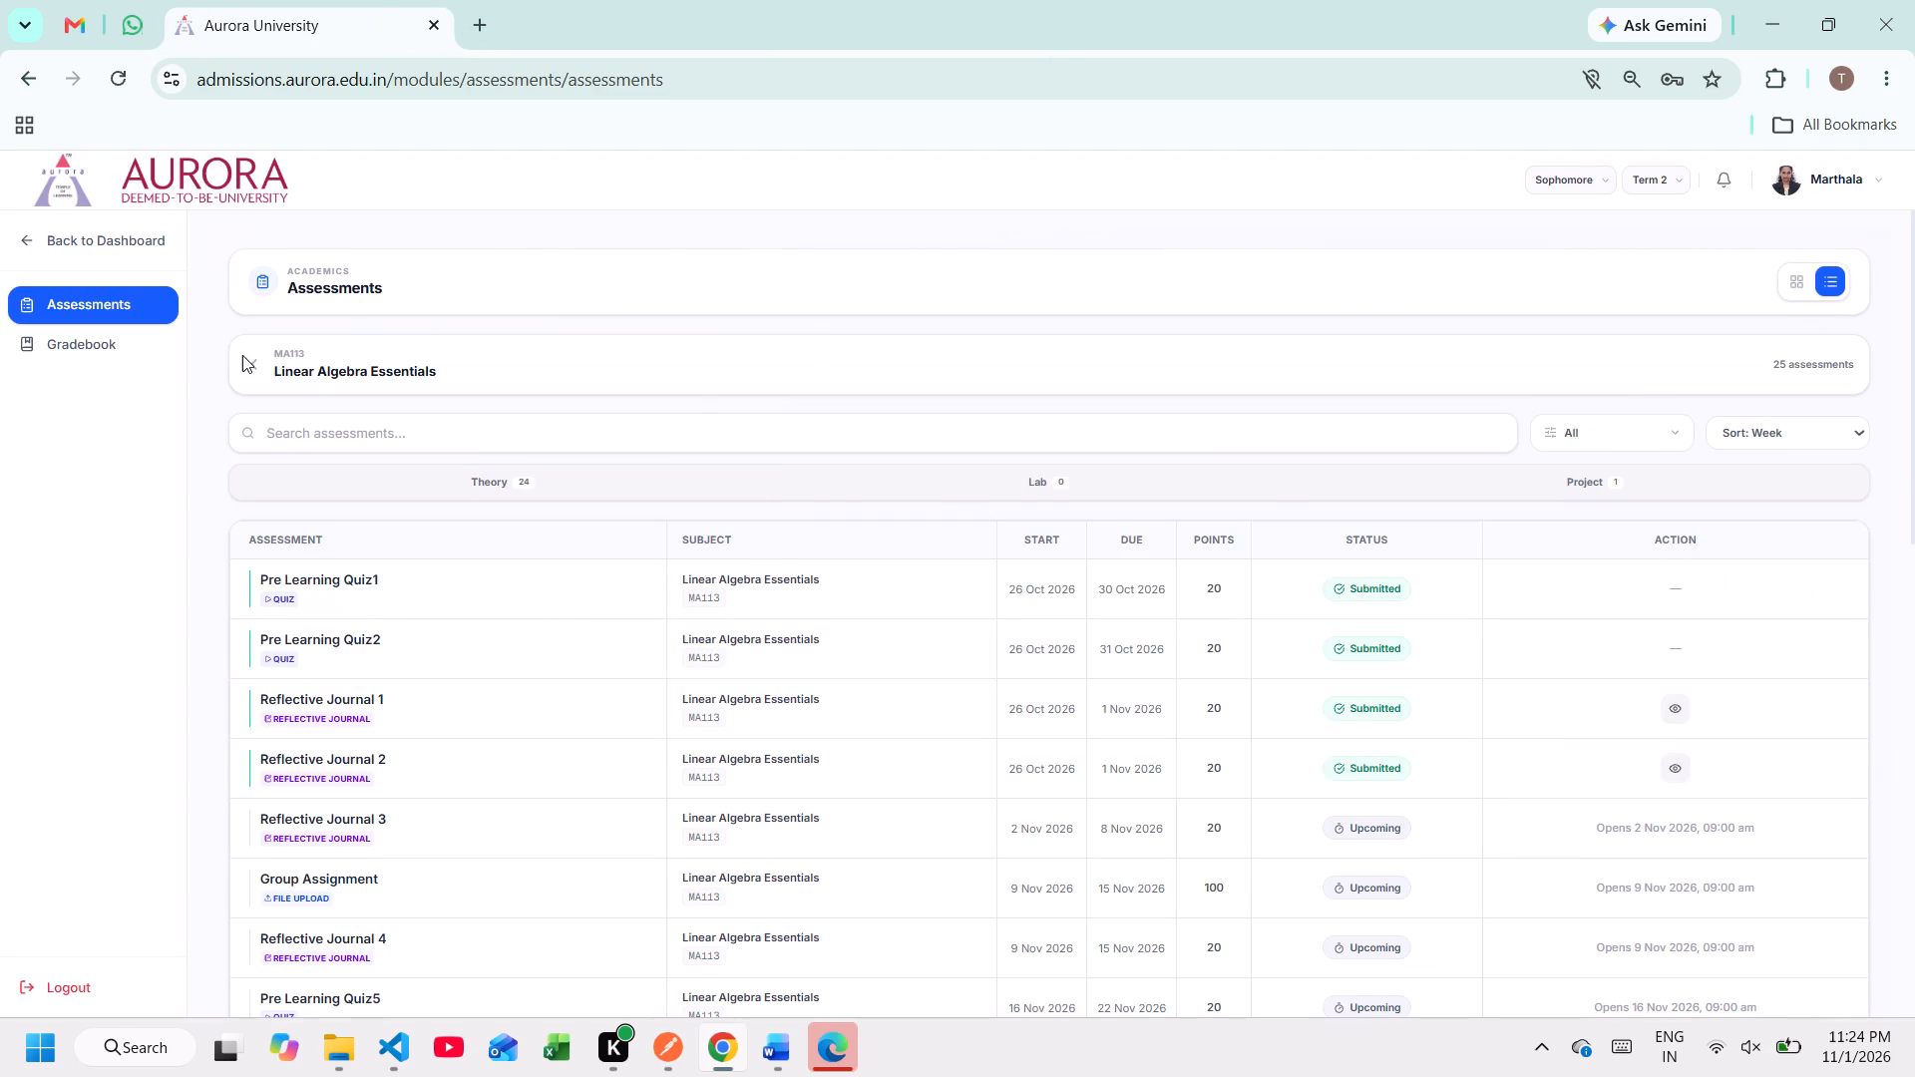
{"action": "left_click", "coordinate": [249, 362]}
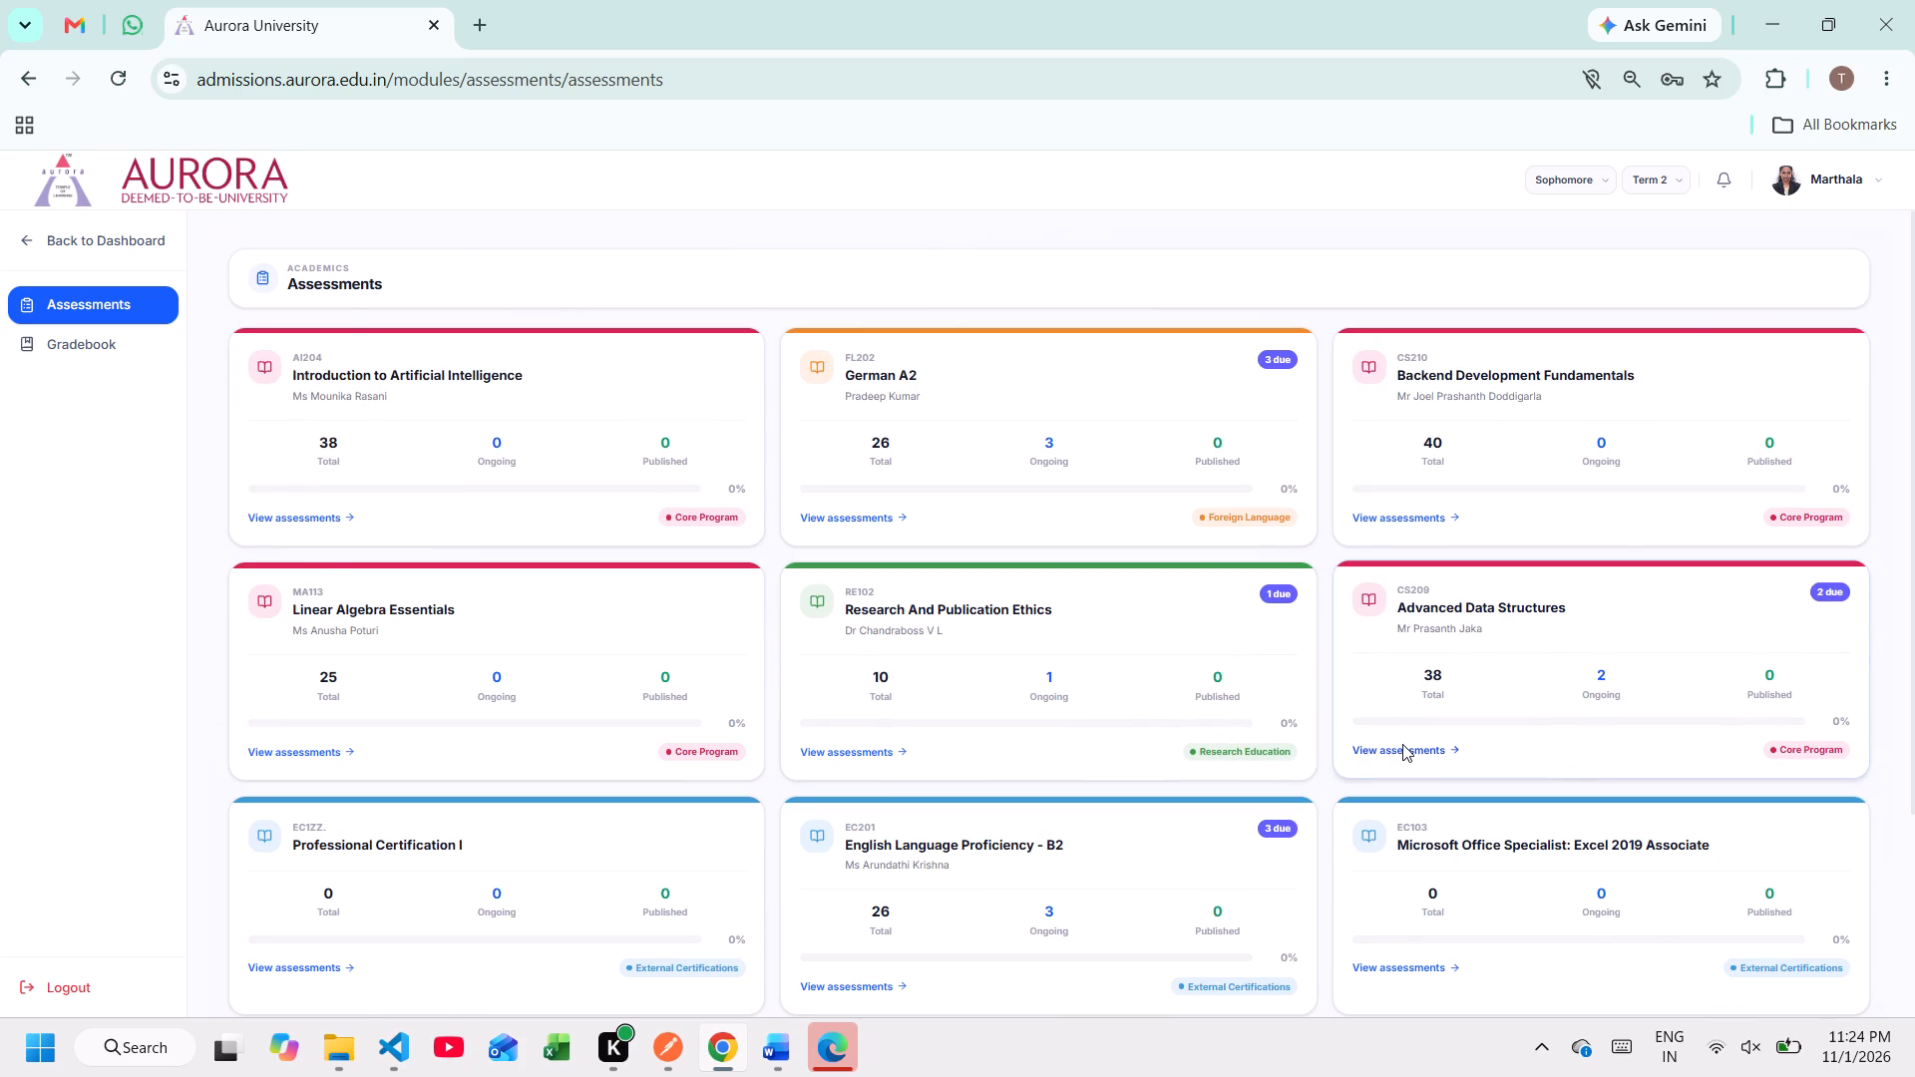
Review the submitted Lab Report 1 PDF of Advanced Data Structures through to its last page, then return to the course overview.
{"action": "left_click", "coordinate": [1402, 744]}
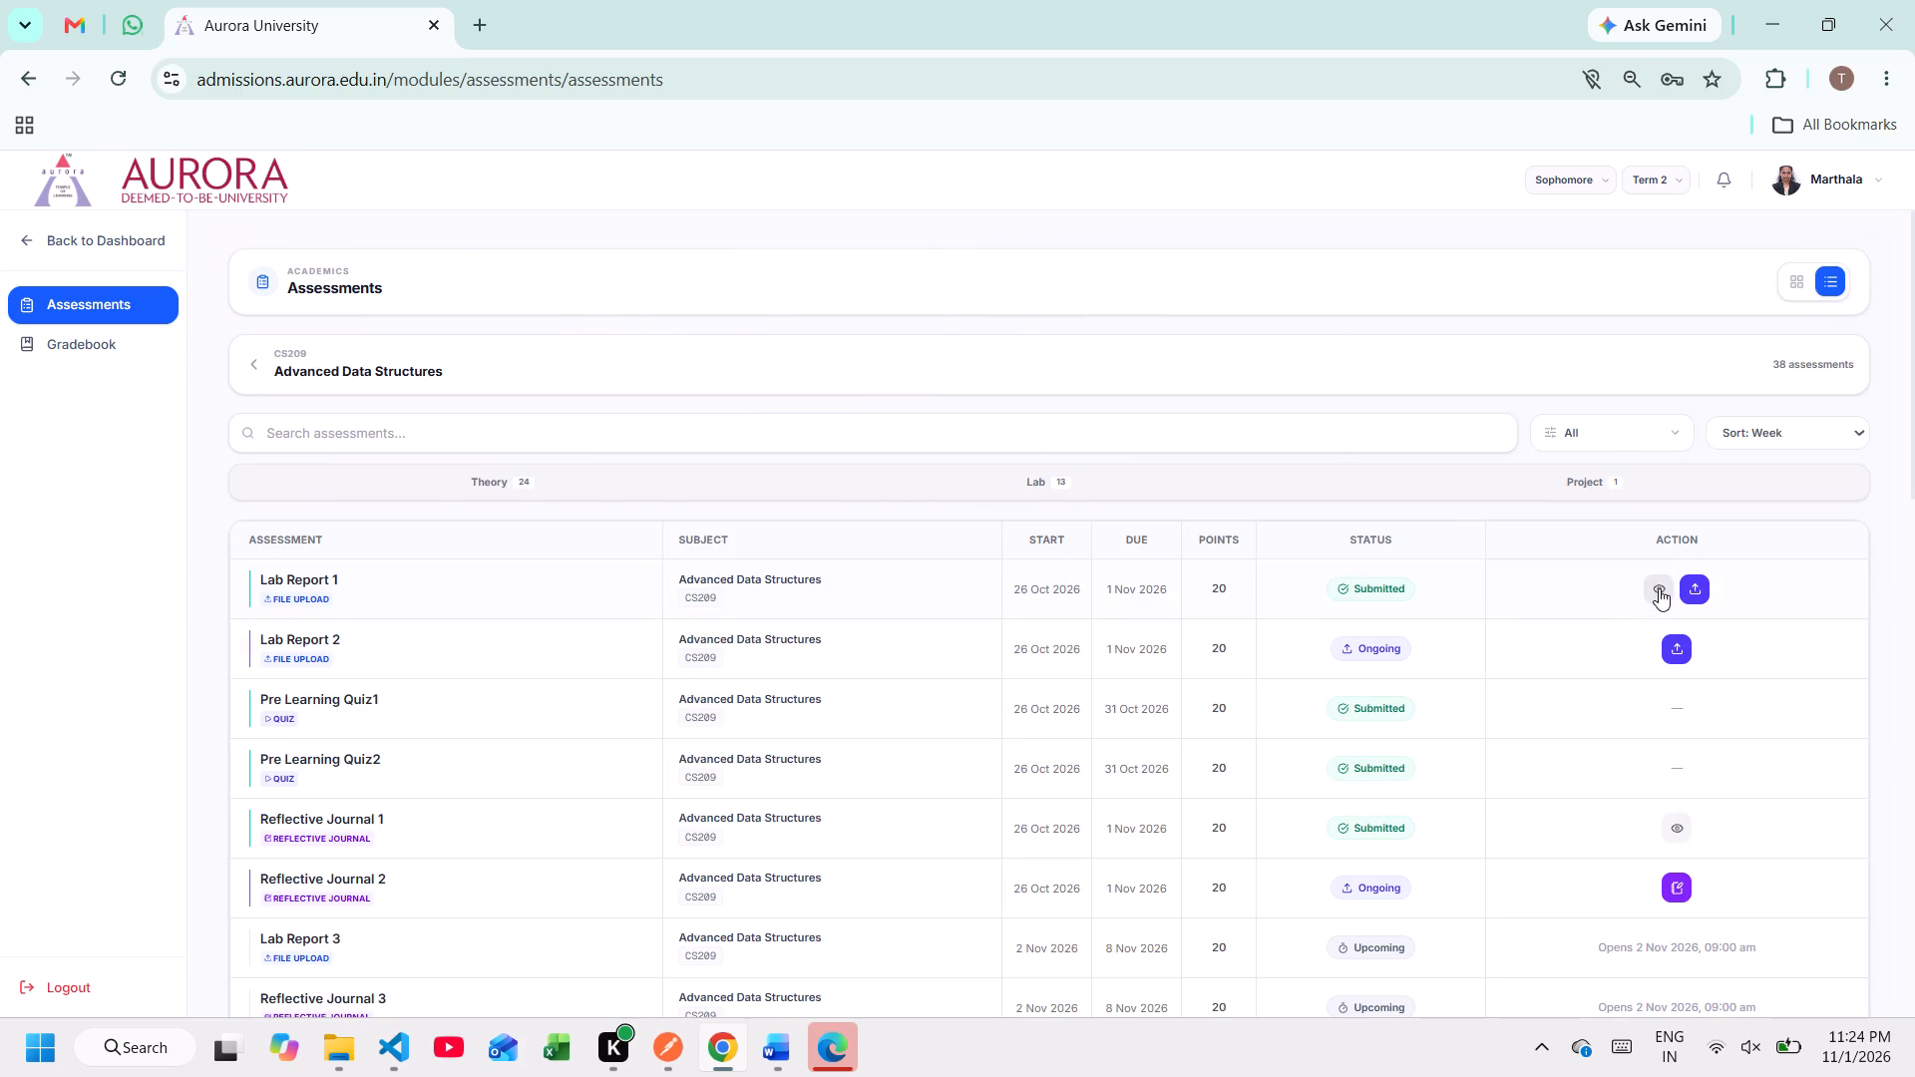
{"action": "left_click", "coordinate": [1659, 588]}
{"action": "scroll", "coordinate": [932, 684], "scroll_direction": "down", "scroll_amount": 4}
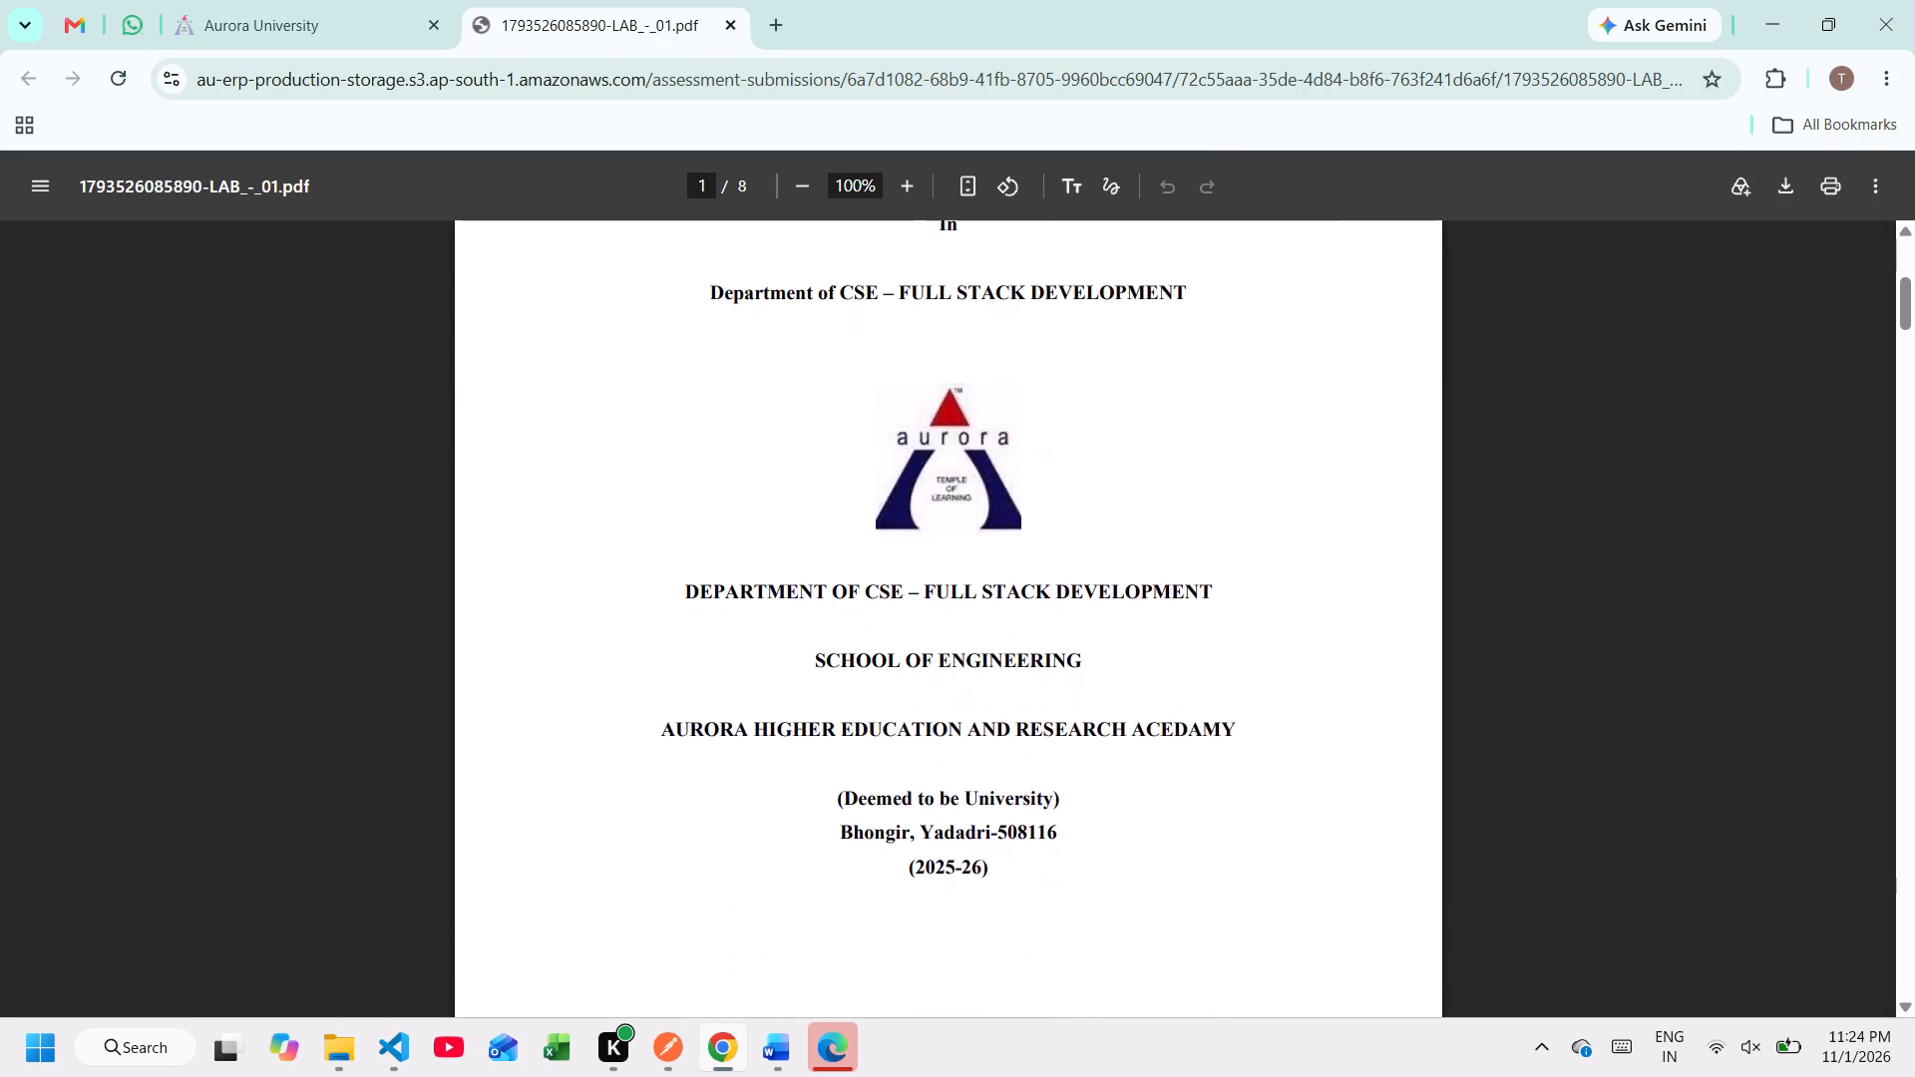
{"action": "scroll", "coordinate": [932, 684], "scroll_direction": "down", "scroll_amount": 6}
{"action": "scroll", "coordinate": [932, 684], "scroll_direction": "up", "scroll_amount": 4}
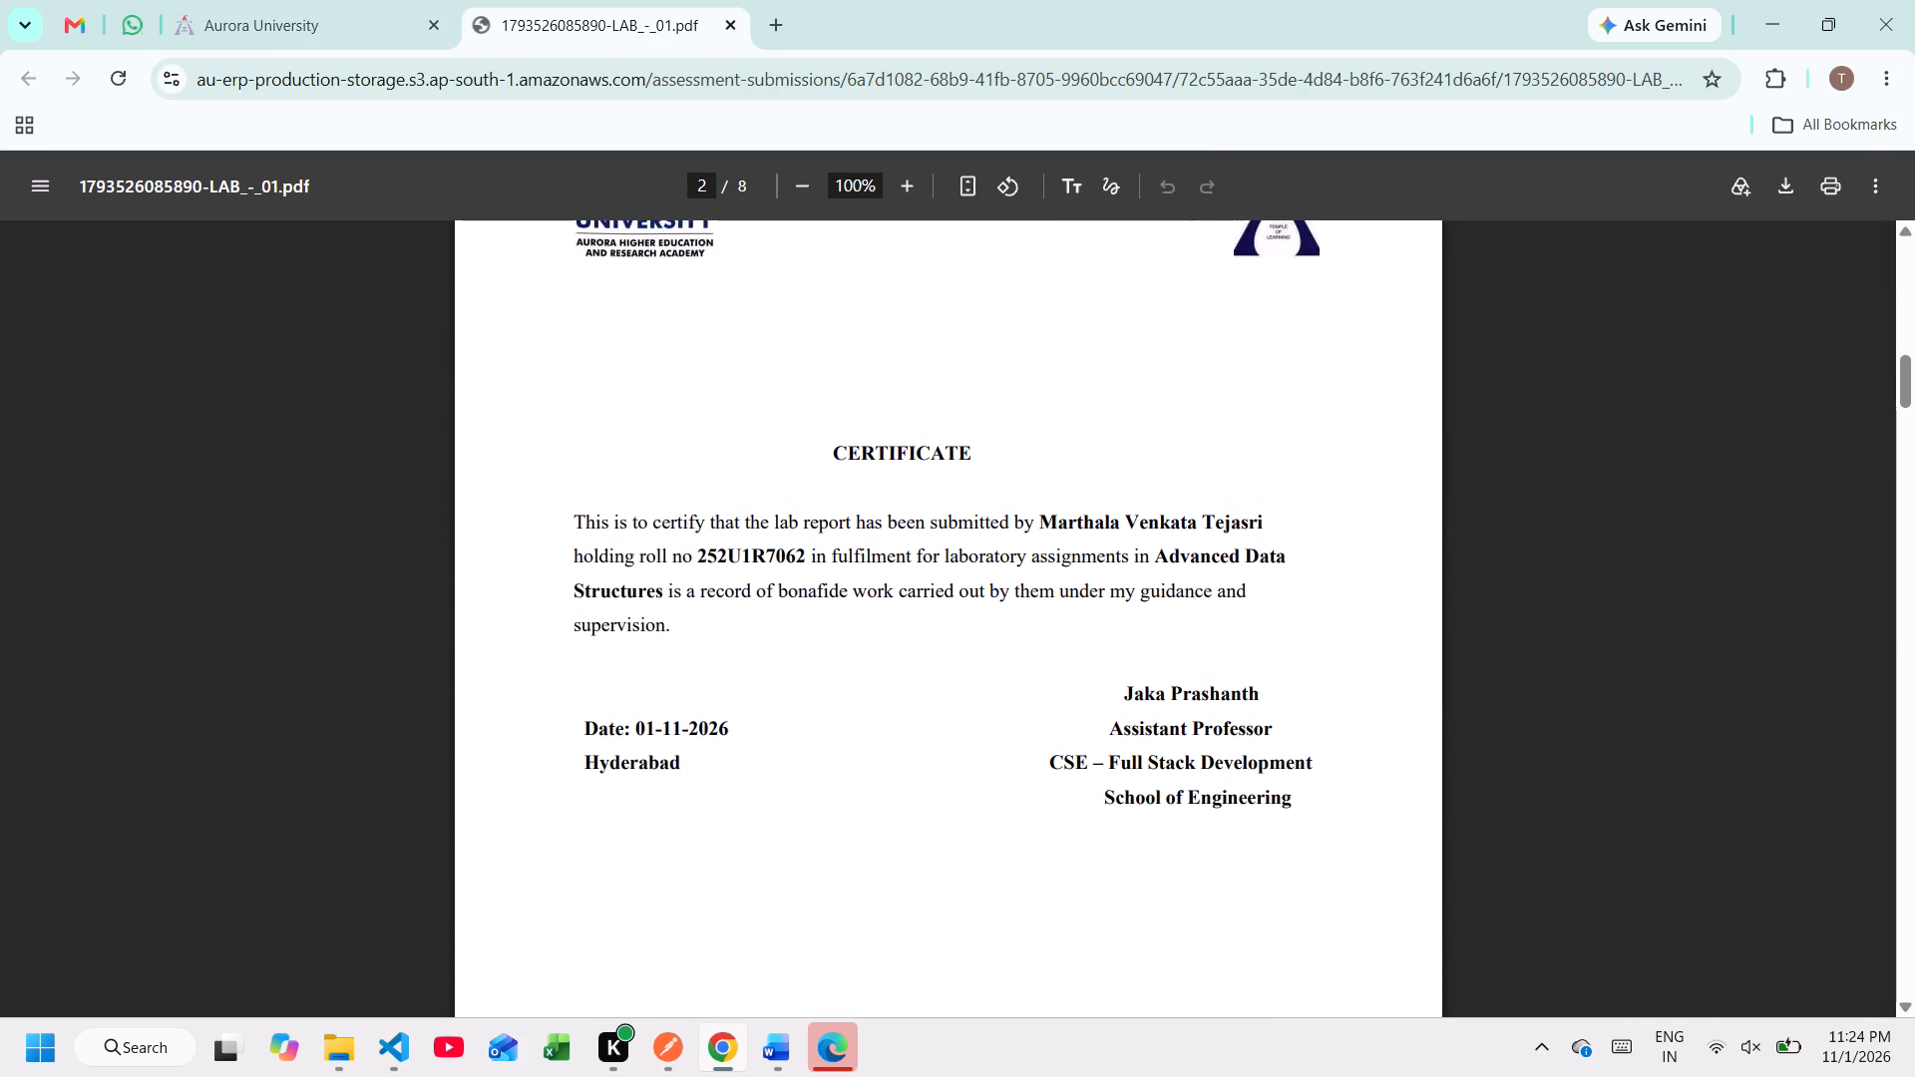
{"action": "scroll", "coordinate": [932, 684], "scroll_direction": "down", "scroll_amount": 7}
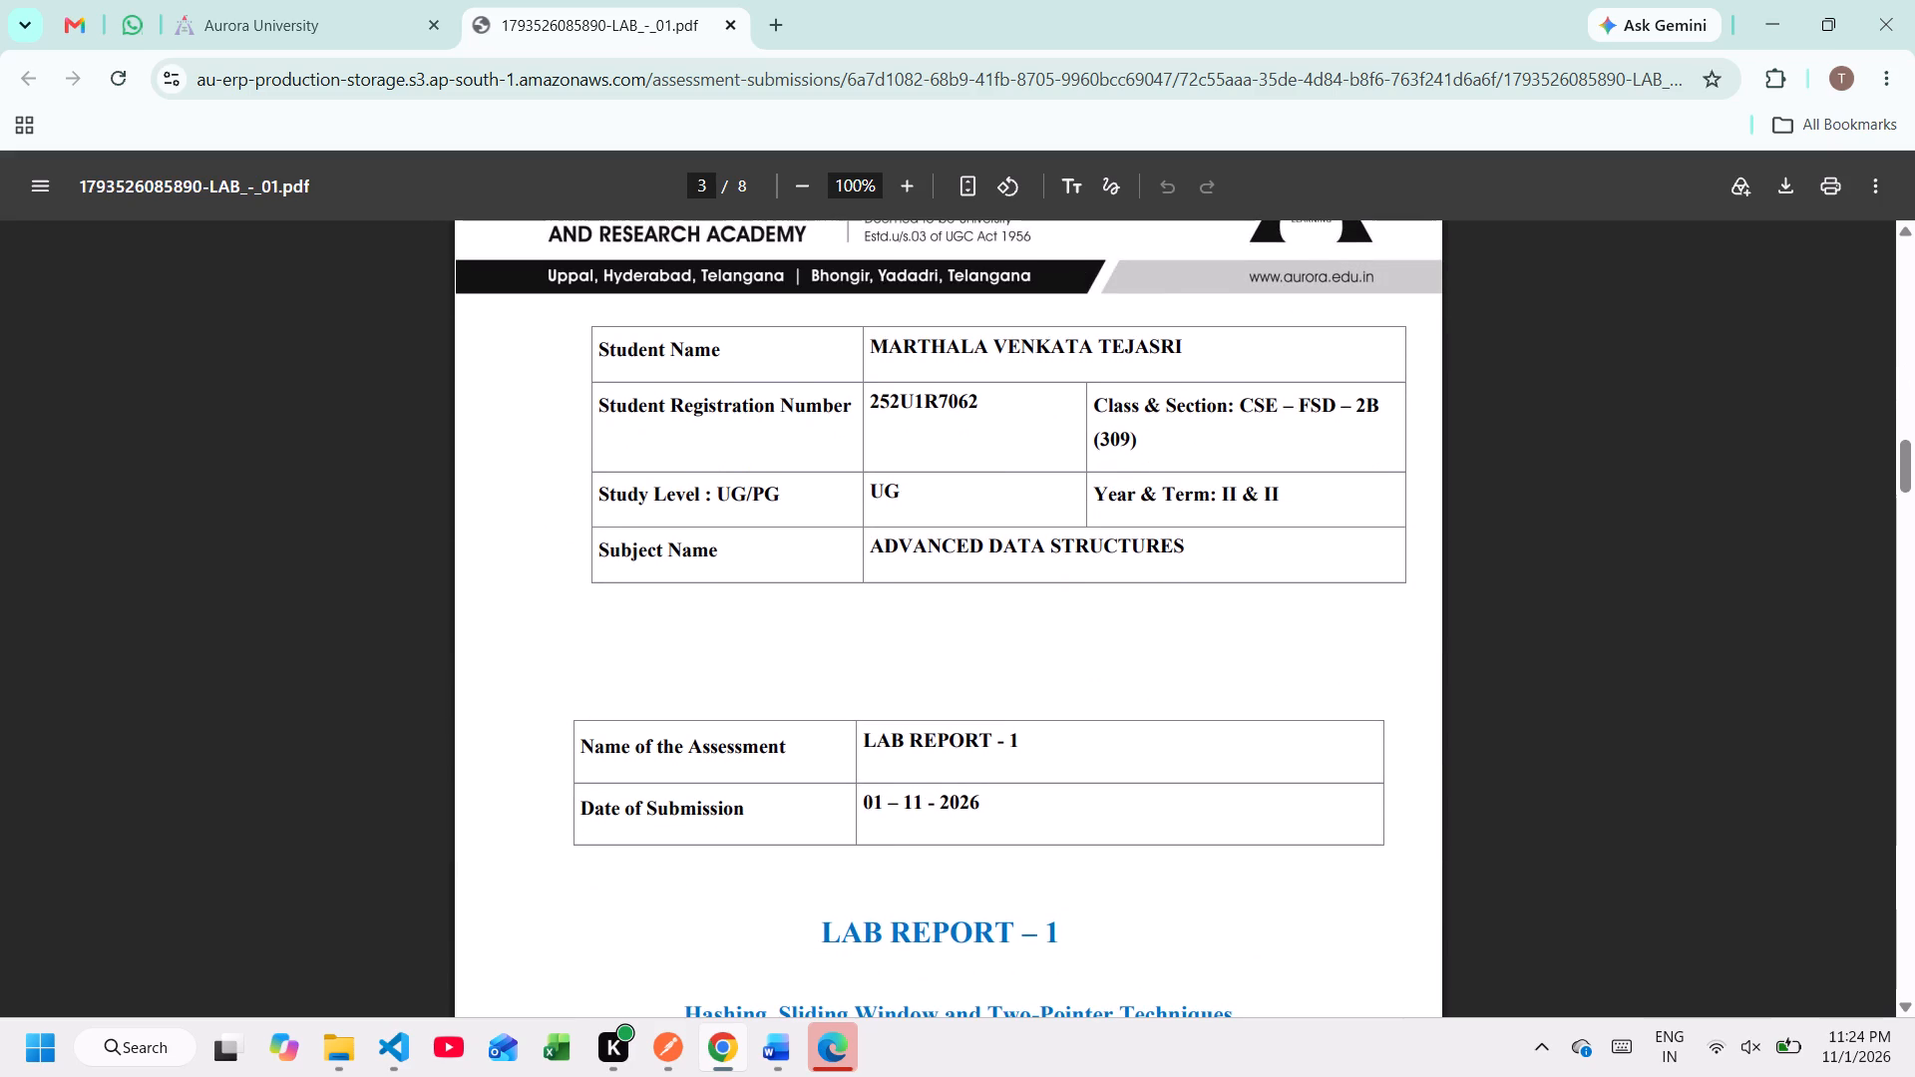
{"action": "scroll", "coordinate": [932, 684], "scroll_direction": "down", "scroll_amount": 2}
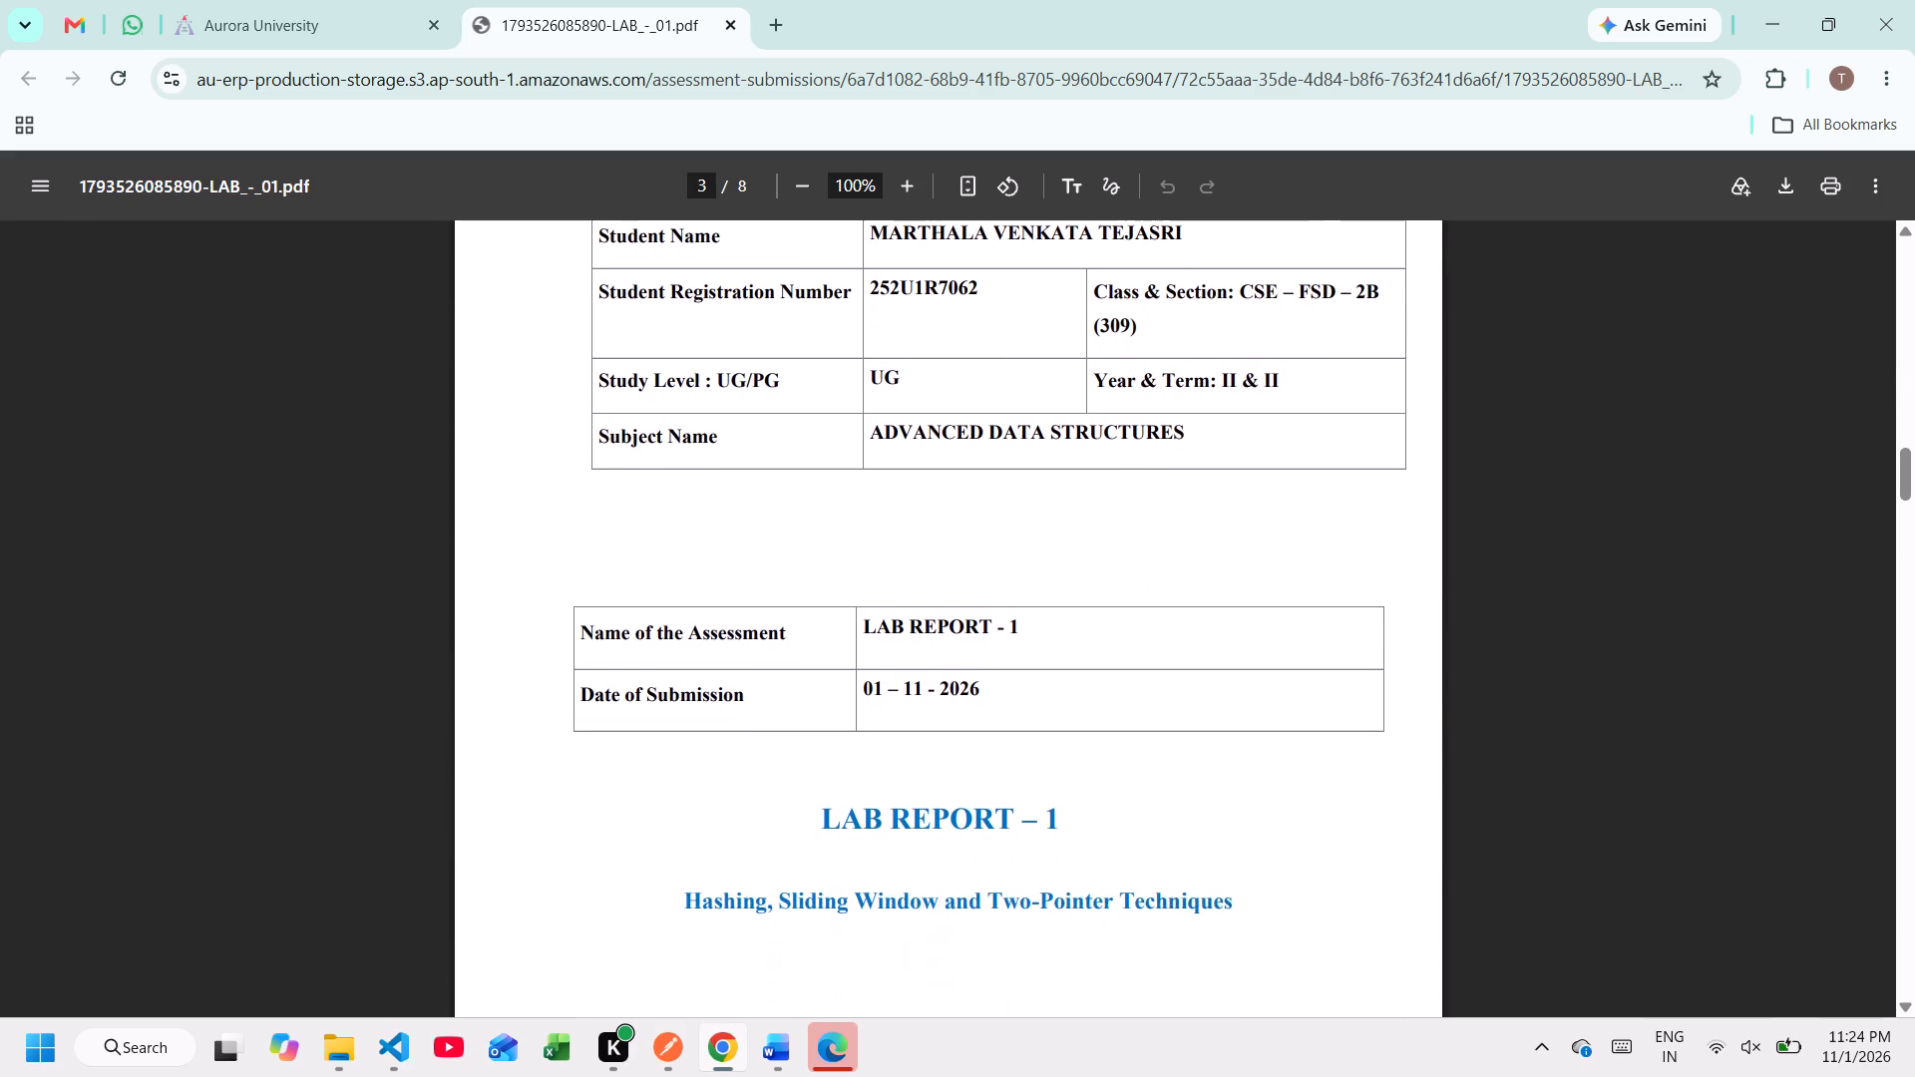
{"action": "scroll", "coordinate": [932, 684], "scroll_direction": "down", "scroll_amount": 5}
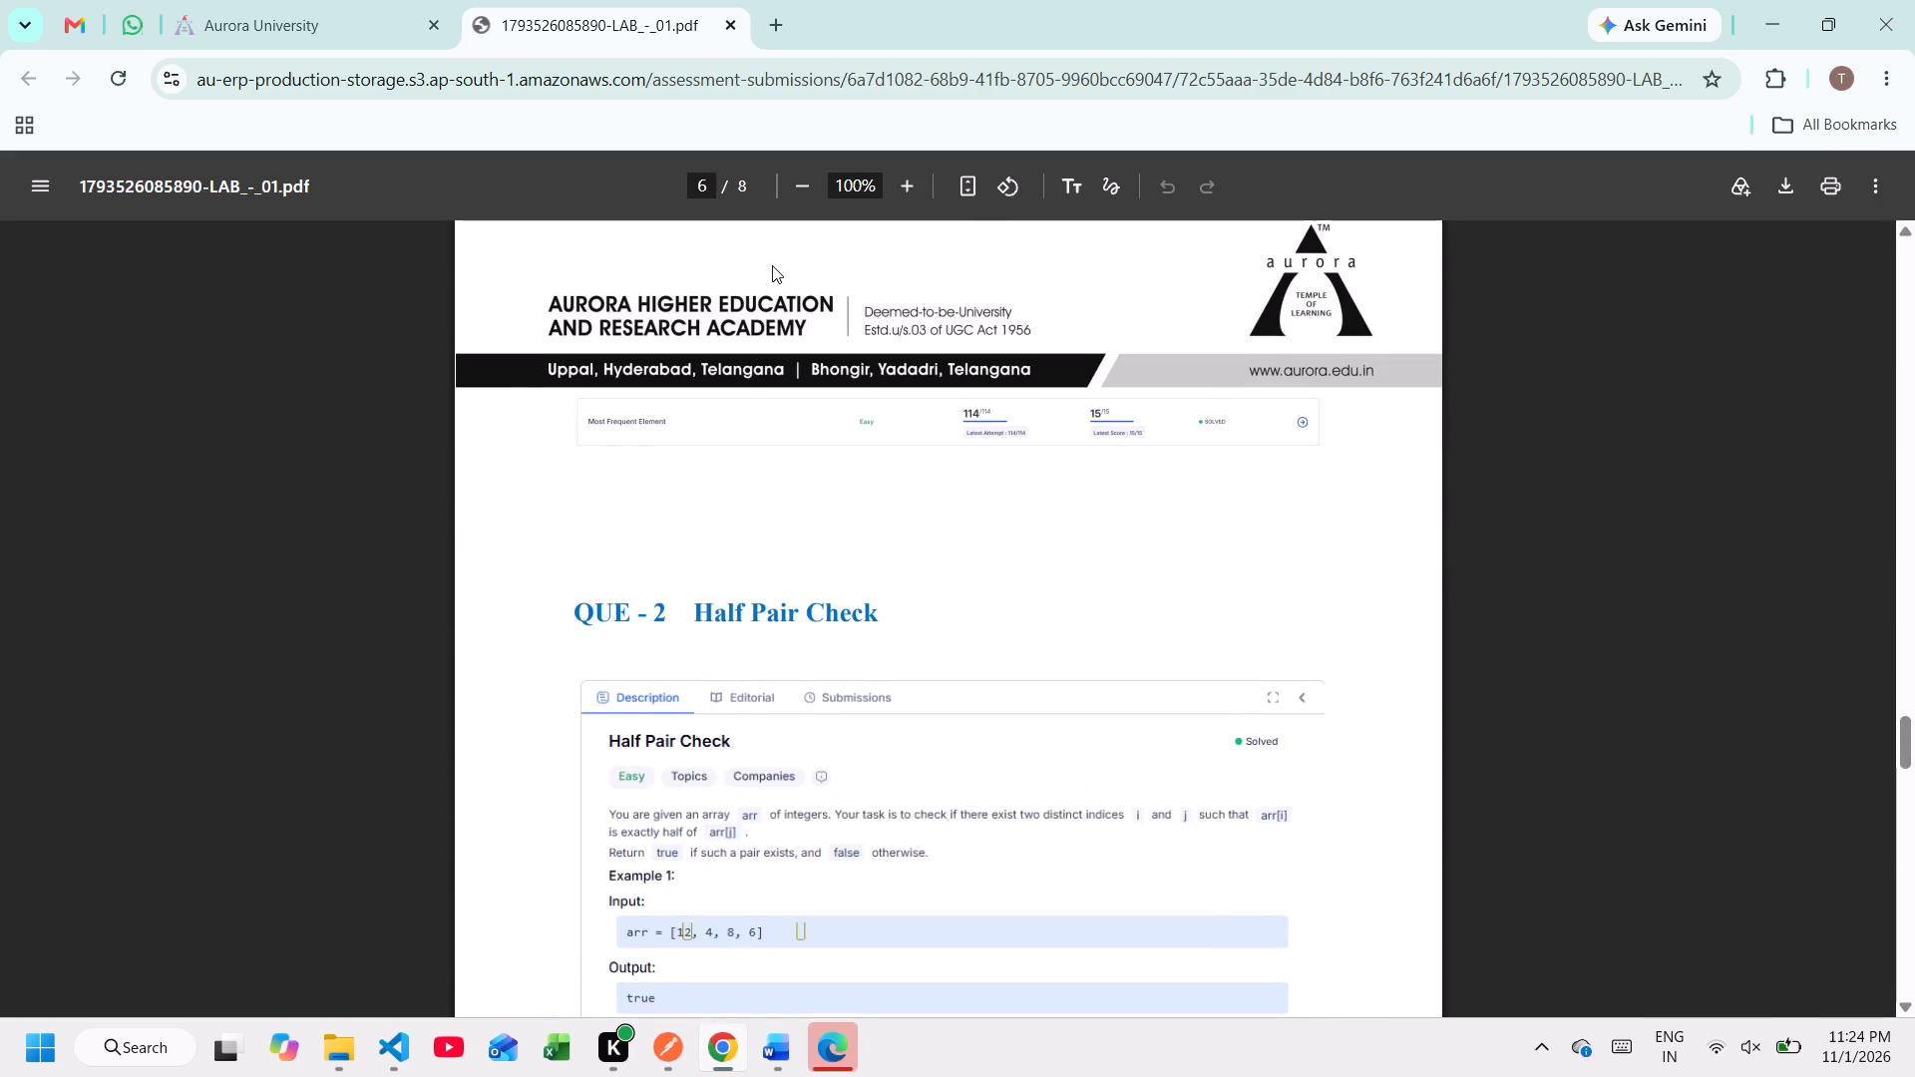
{"action": "scroll", "coordinate": [772, 265], "scroll_direction": "down", "scroll_amount": 8}
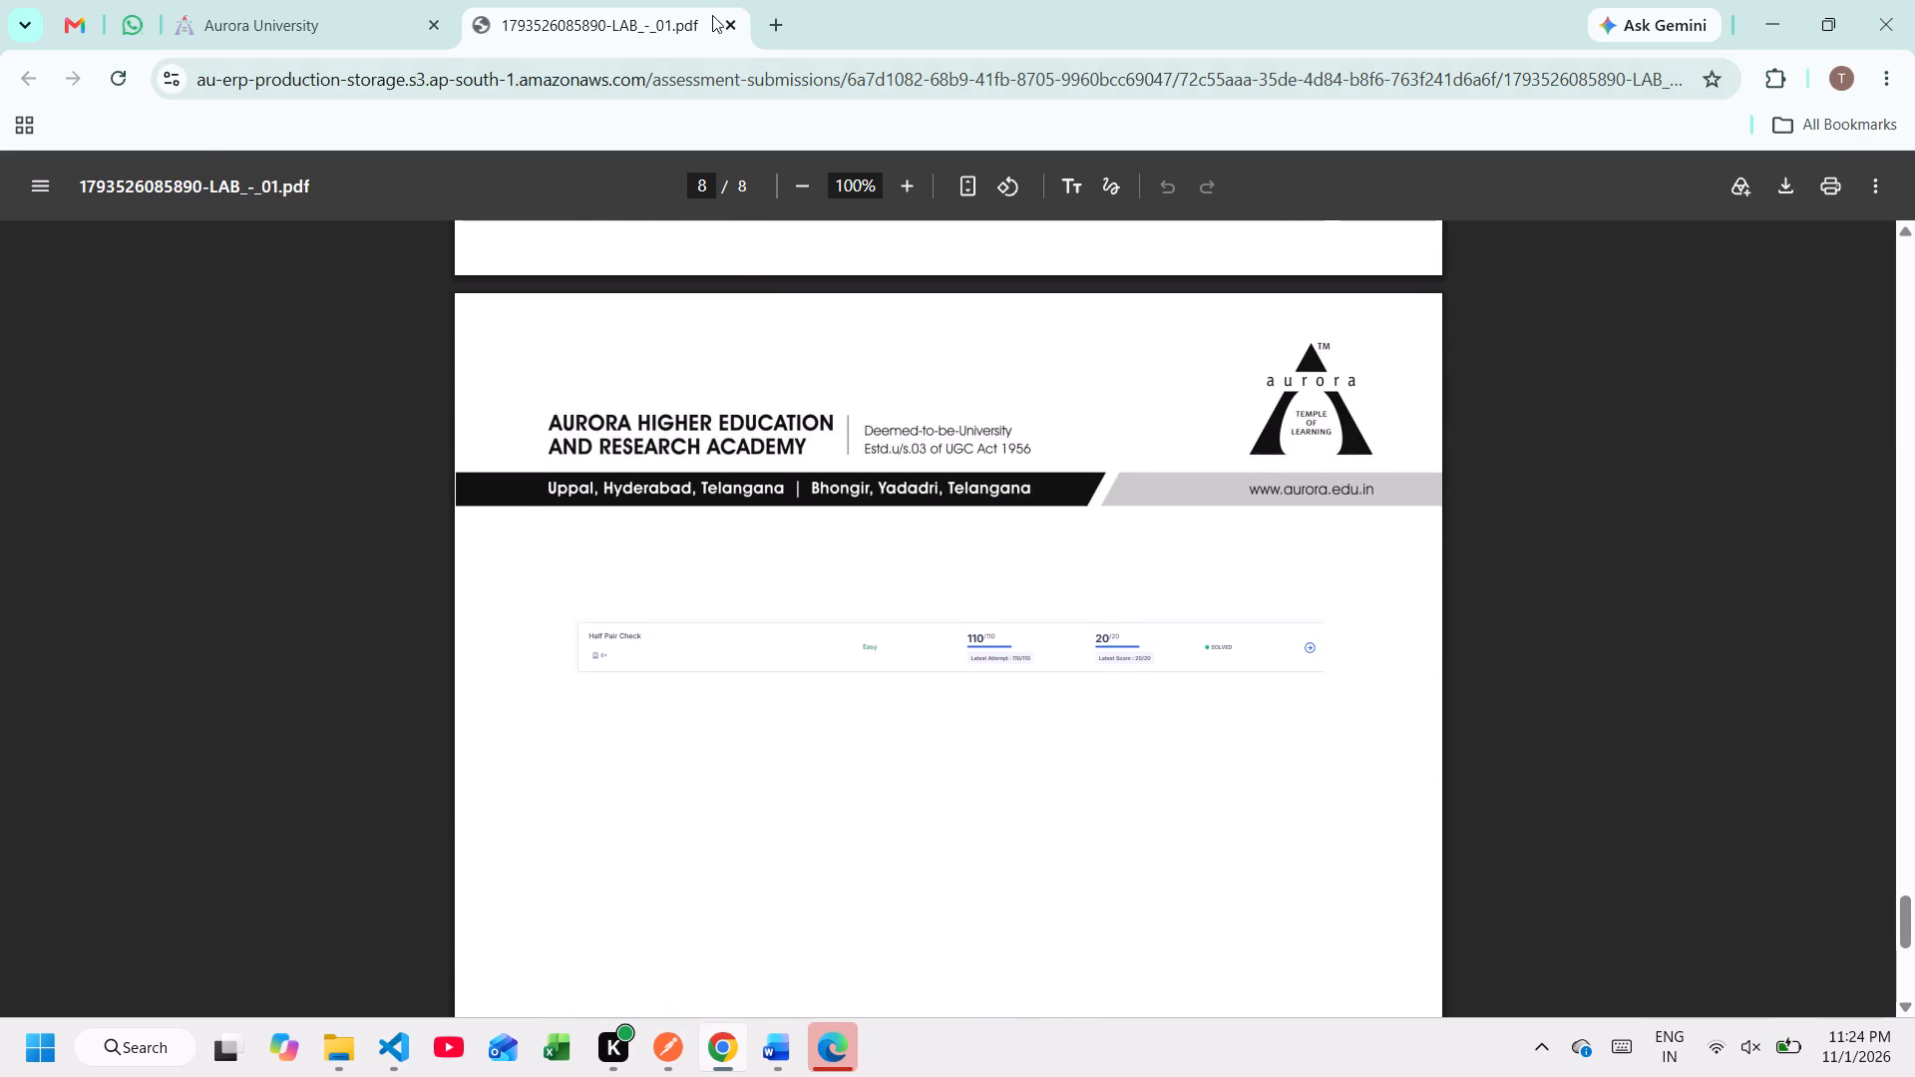
{"action": "left_click", "coordinate": [722, 17]}
{"action": "scroll", "coordinate": [800, 670], "scroll_direction": "down", "scroll_amount": 1}
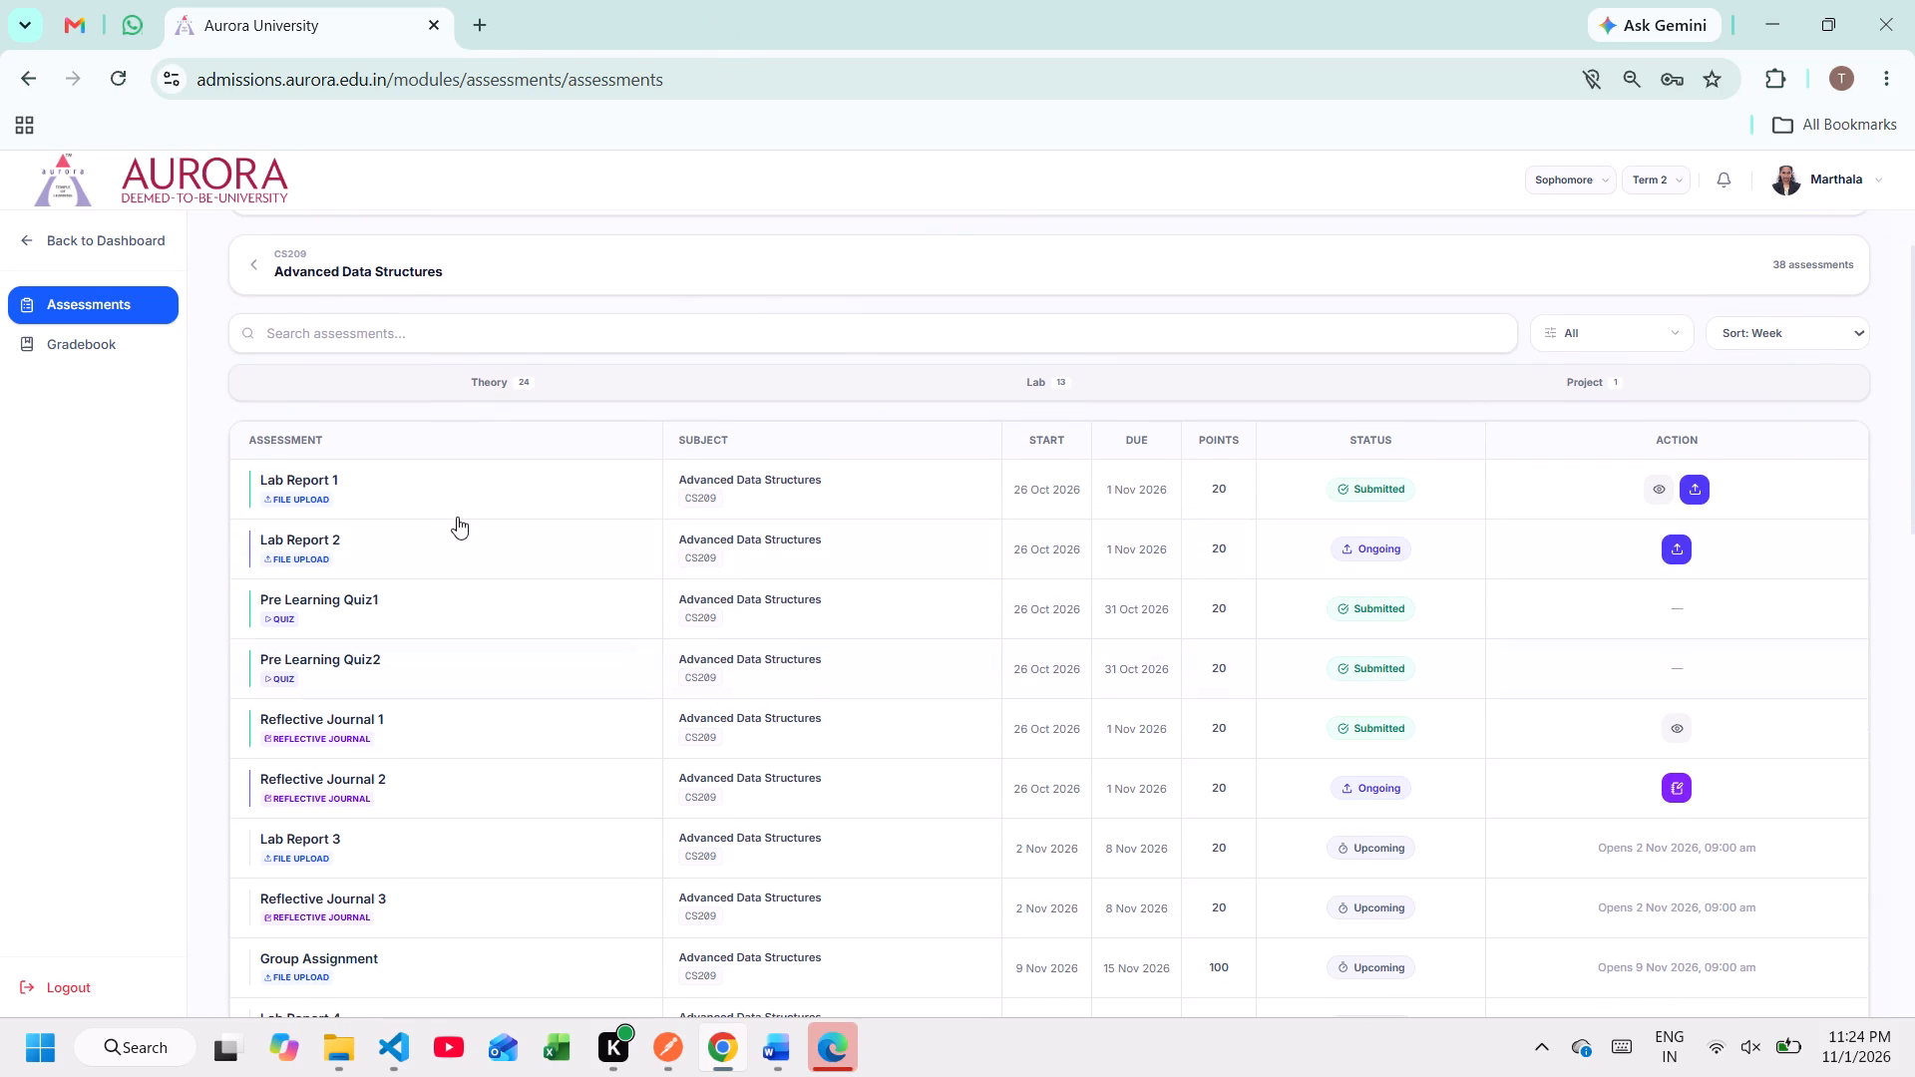
{"action": "scroll", "coordinate": [448, 512], "scroll_direction": "up", "scroll_amount": 2}
{"action": "left_click", "coordinate": [249, 364]}
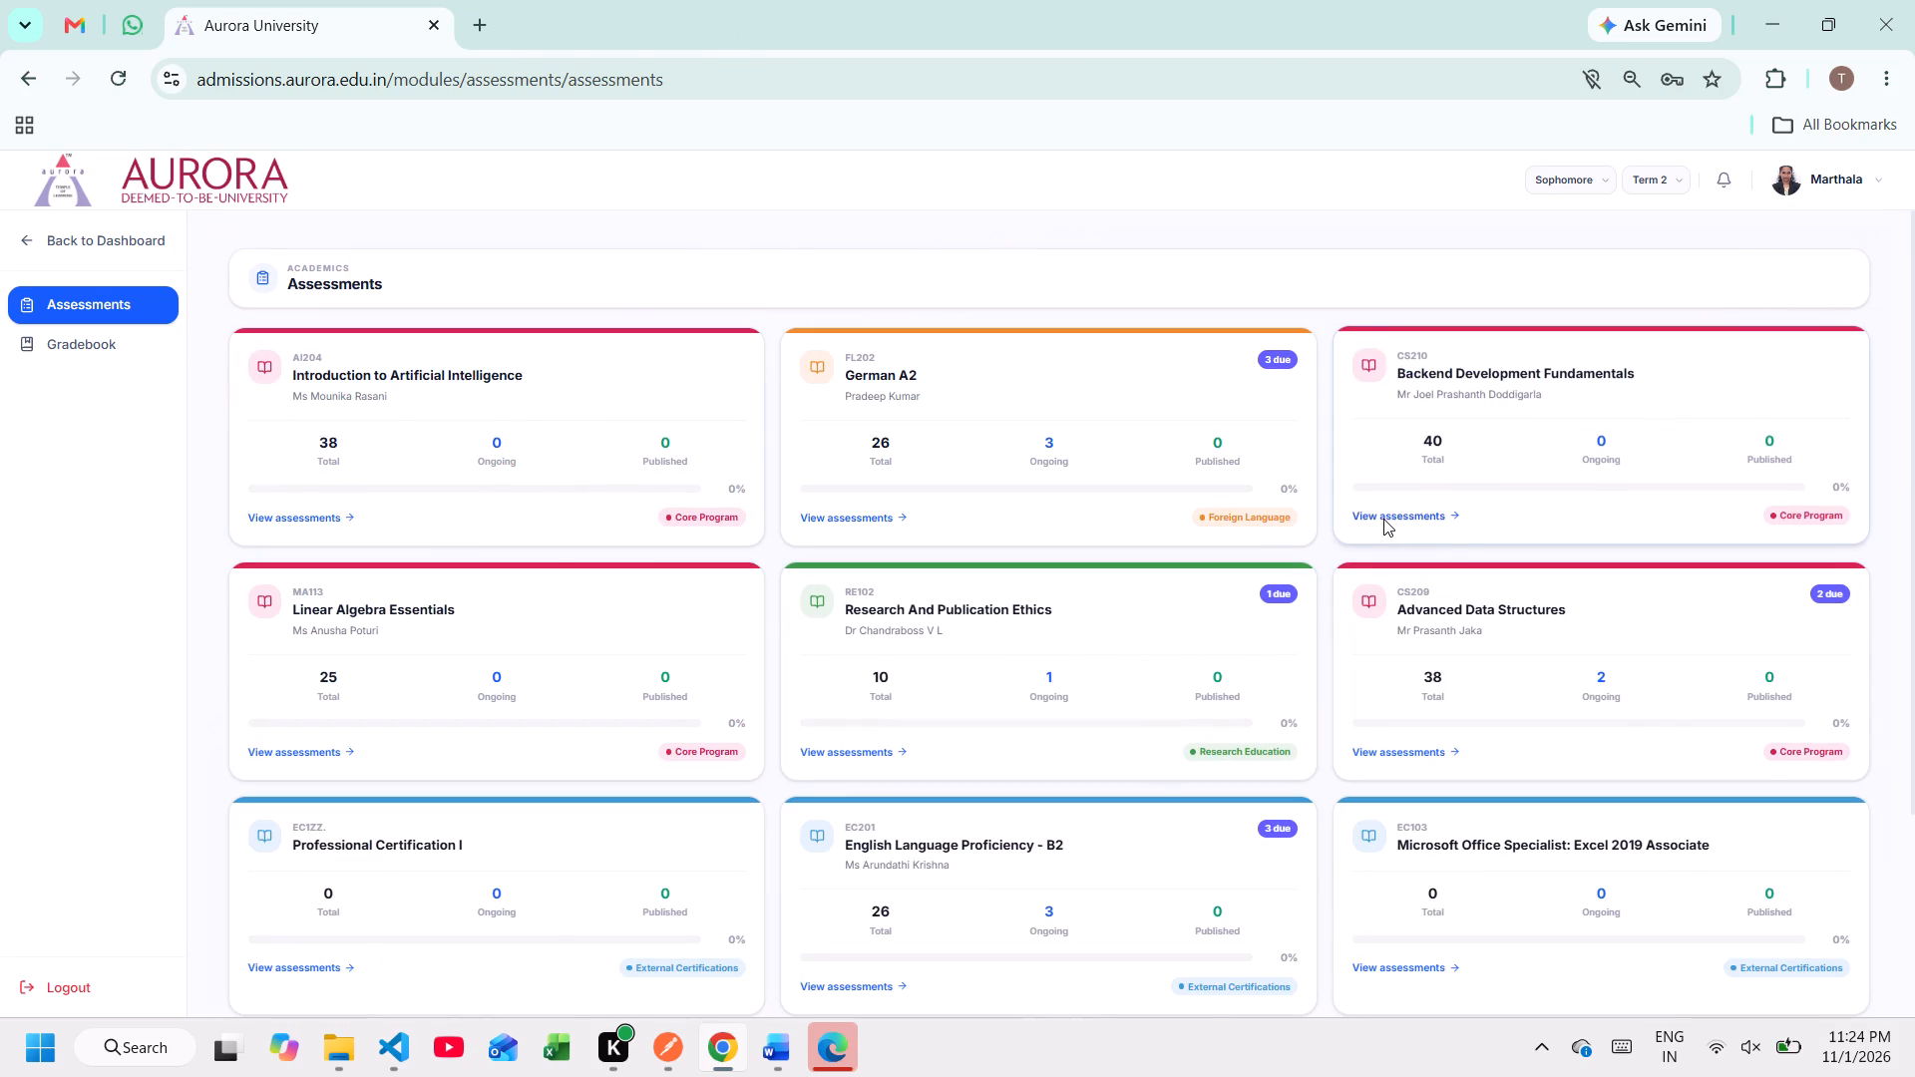
Open the submitted Lab Report 1 of Backend Development Fundamentals, test its repository and deployed links, and close the PDF.
{"action": "left_click", "coordinate": [1383, 519]}
{"action": "left_click", "coordinate": [1677, 703]}
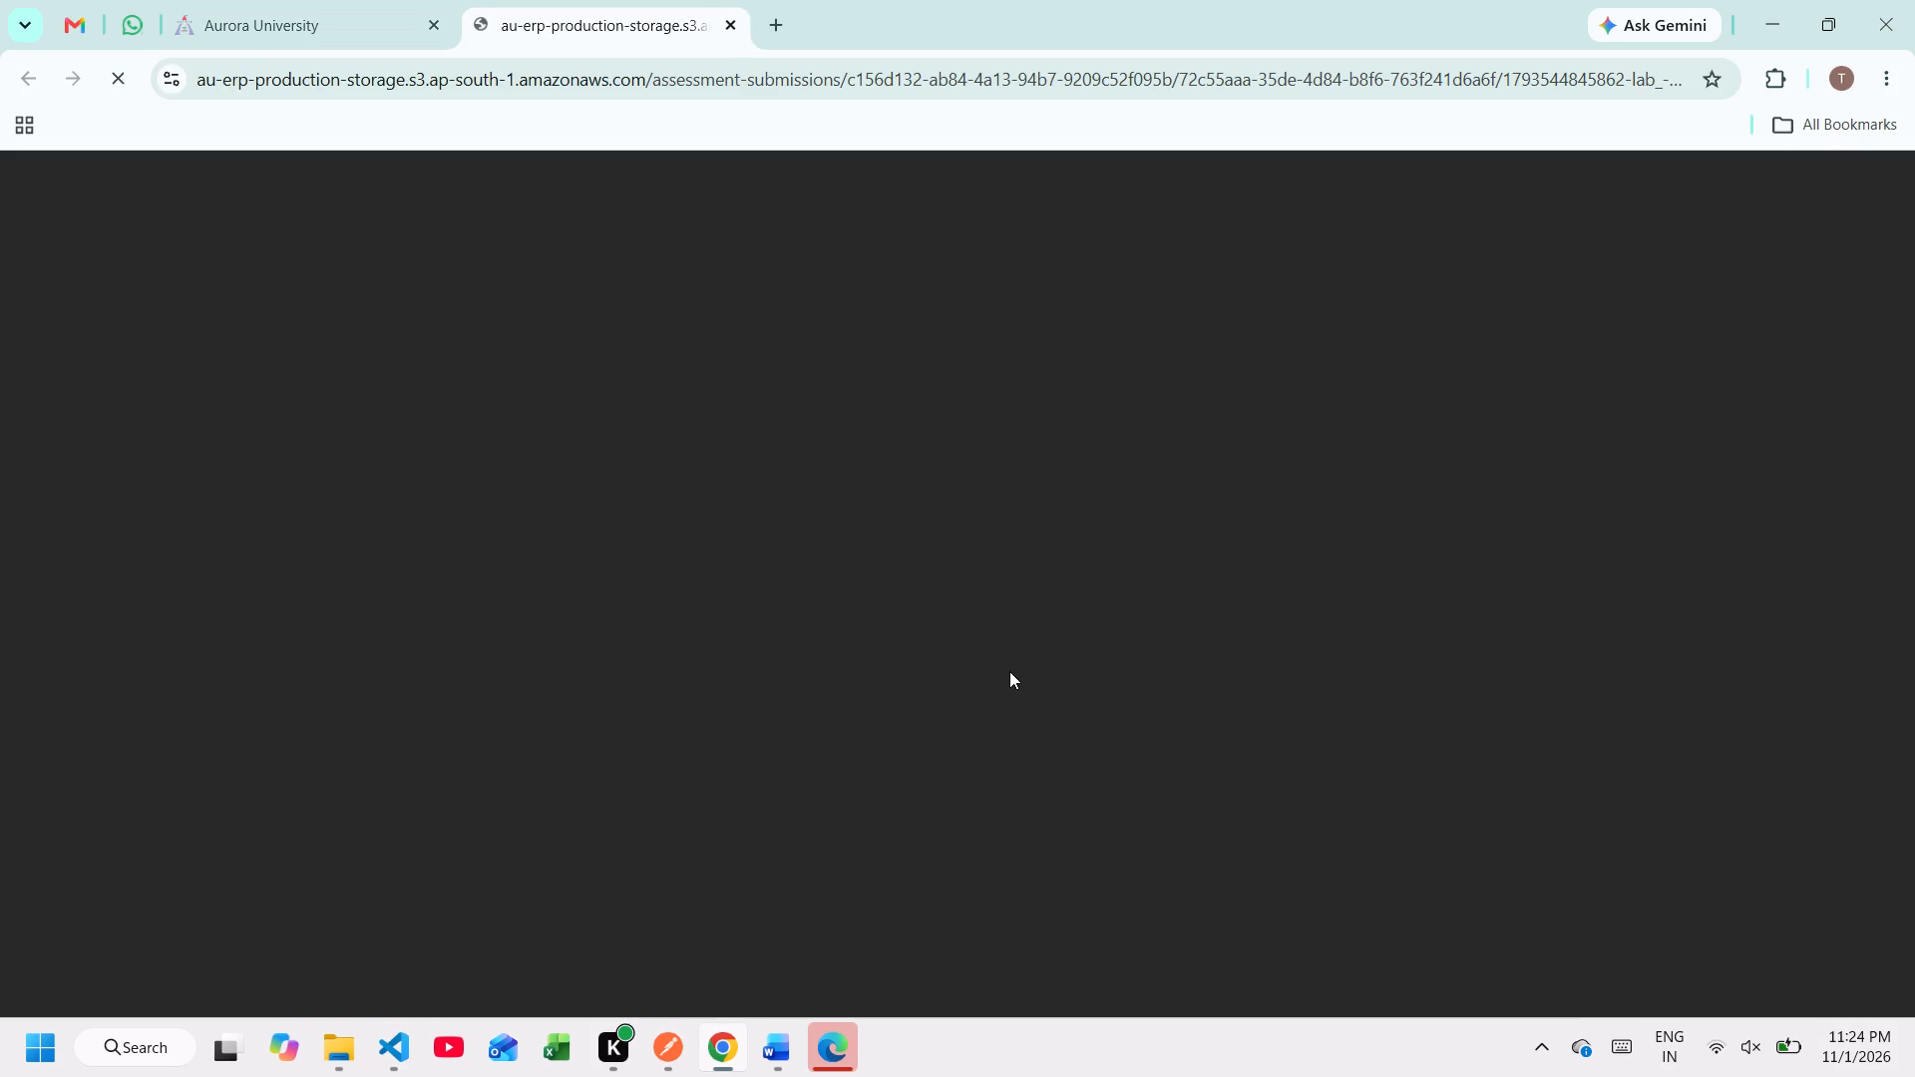
{"action": "scroll", "coordinate": [871, 938], "scroll_direction": "down", "scroll_amount": 2}
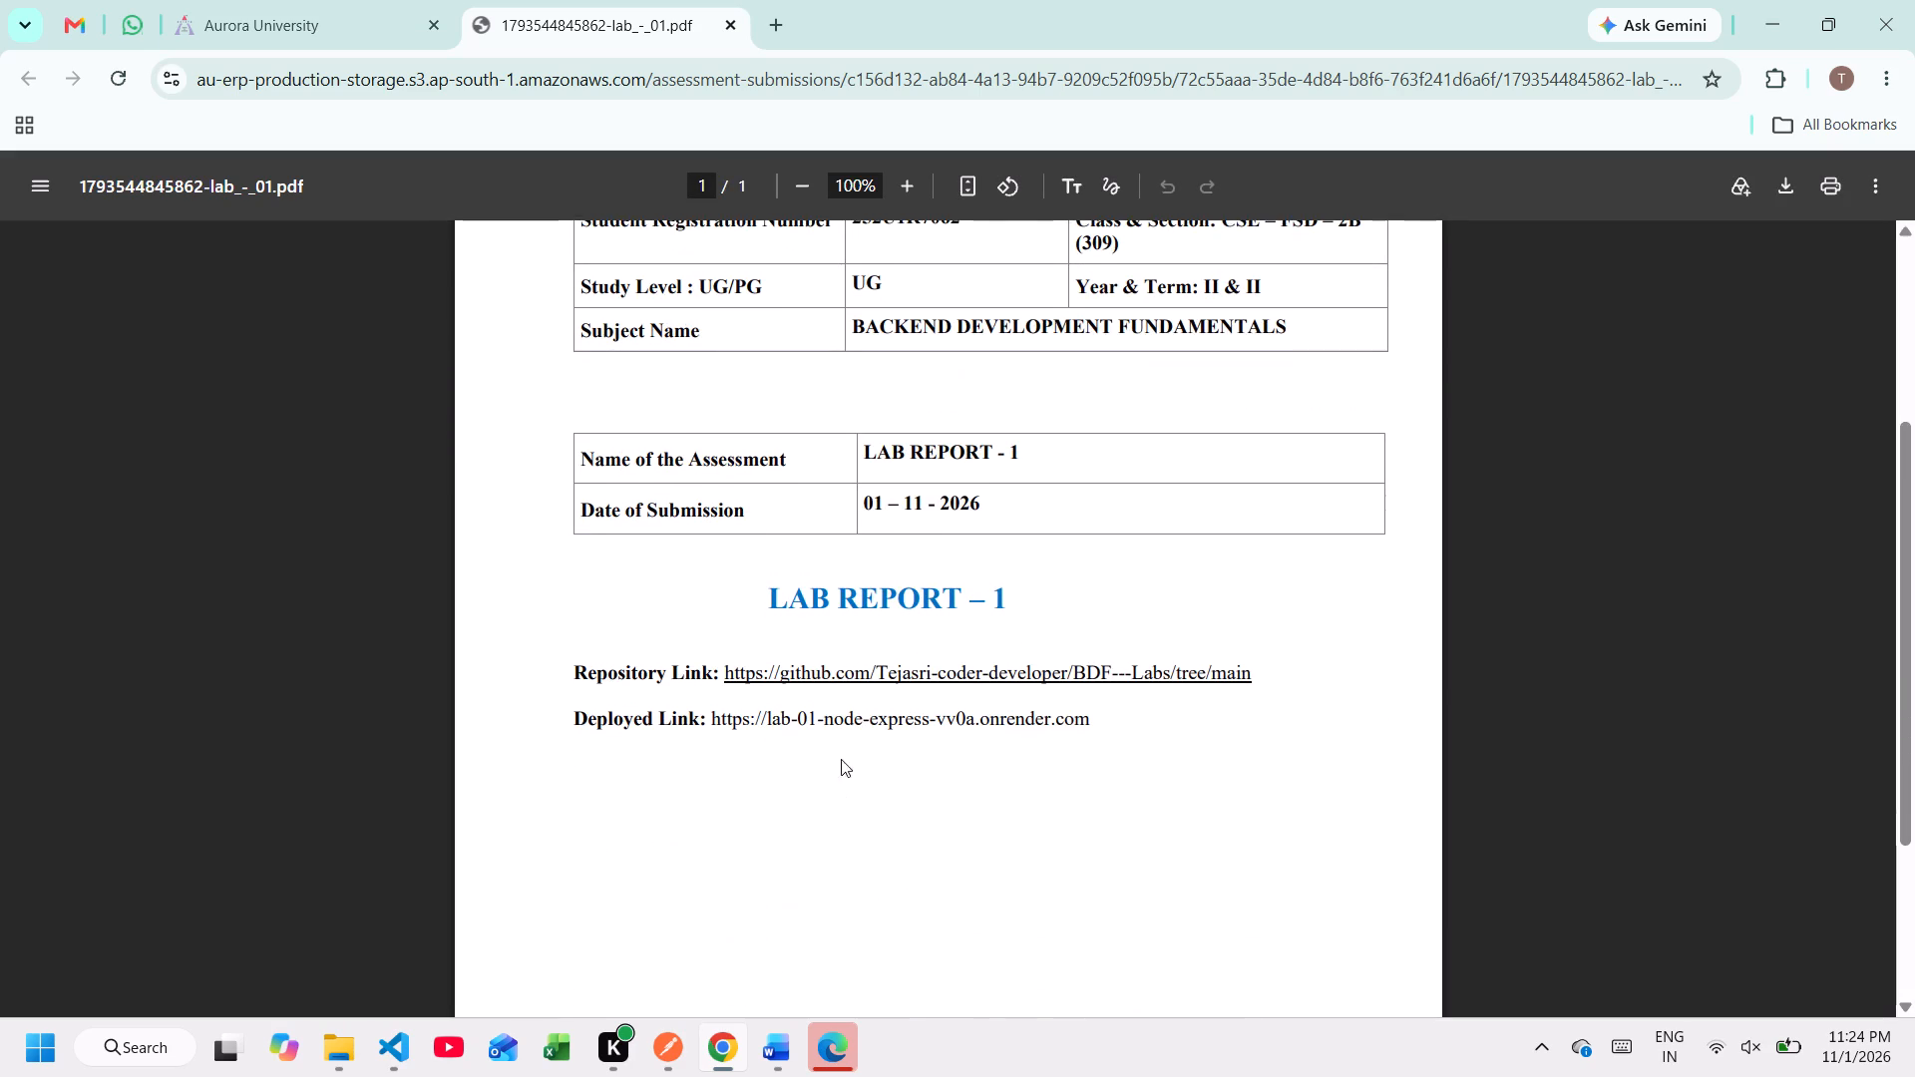
{"action": "left_click", "coordinate": [816, 664]}
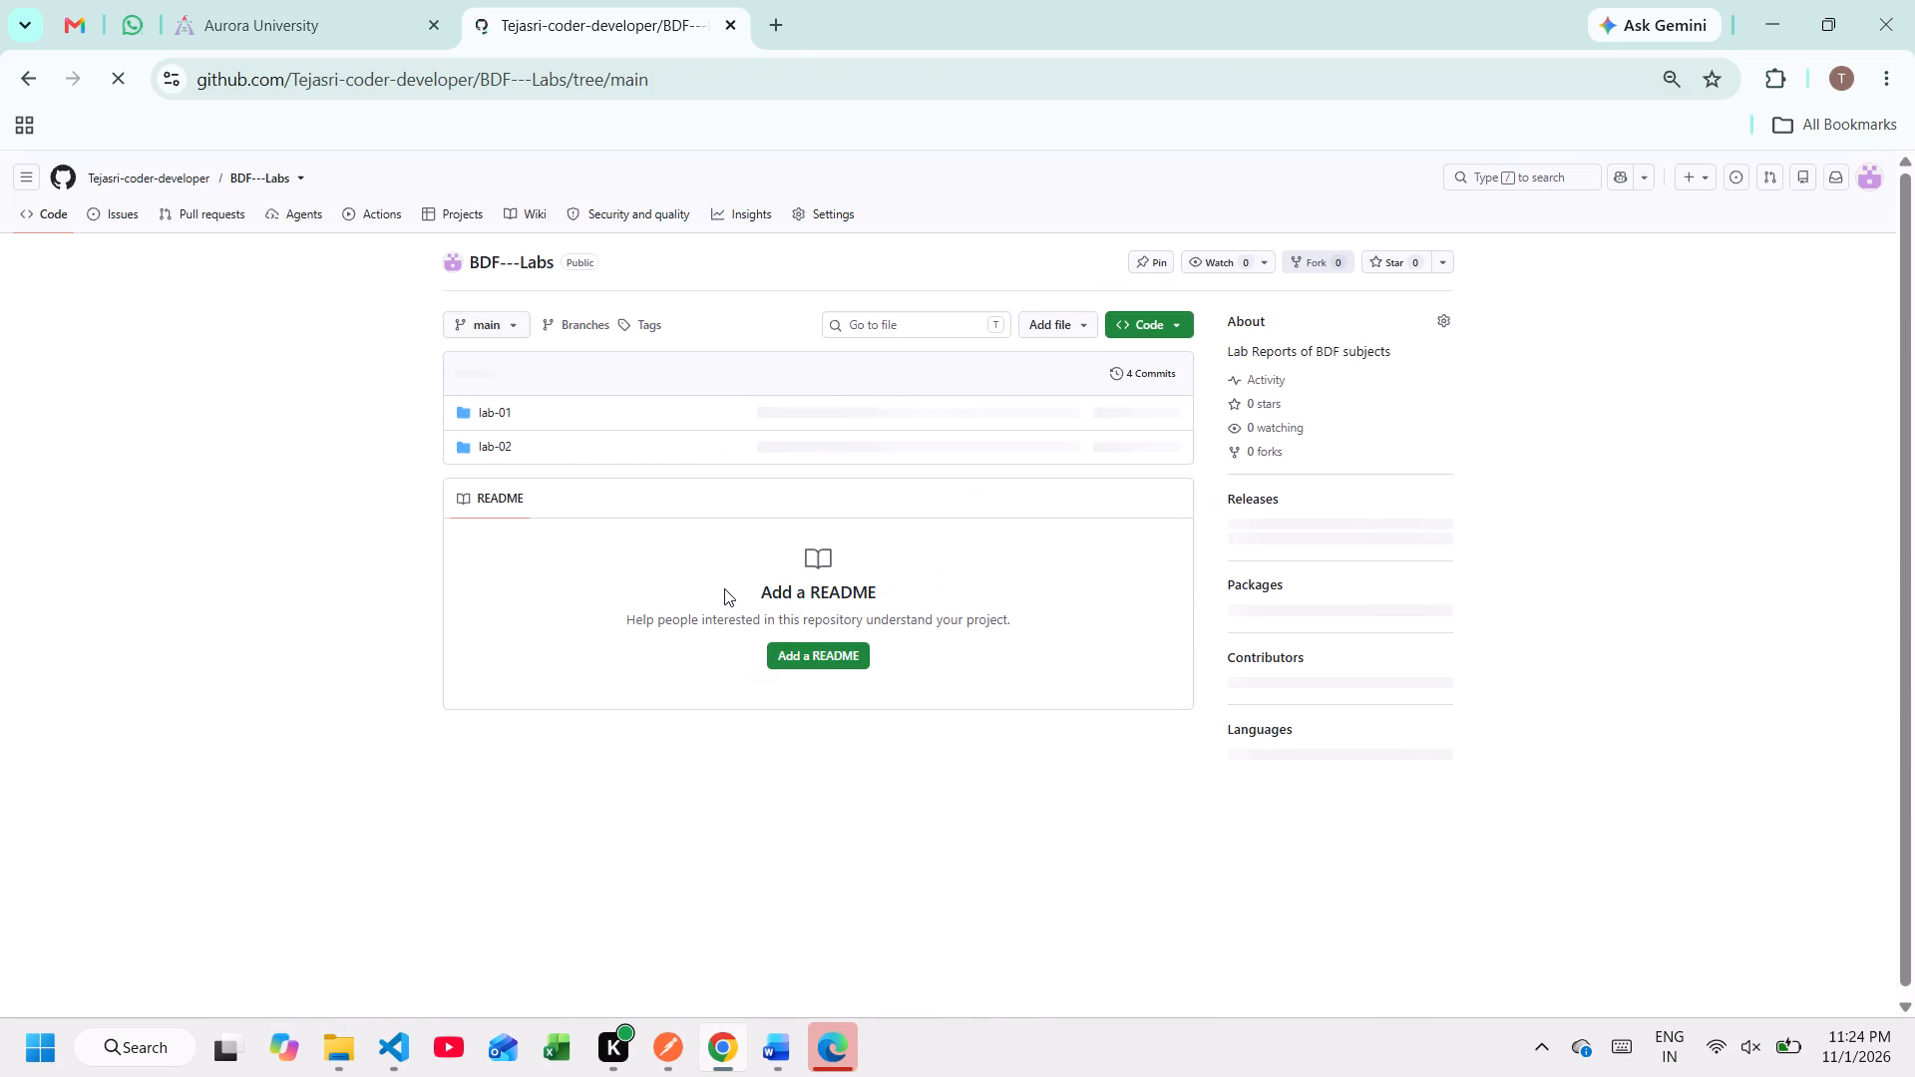
{"action": "left_click", "coordinate": [24, 81]}
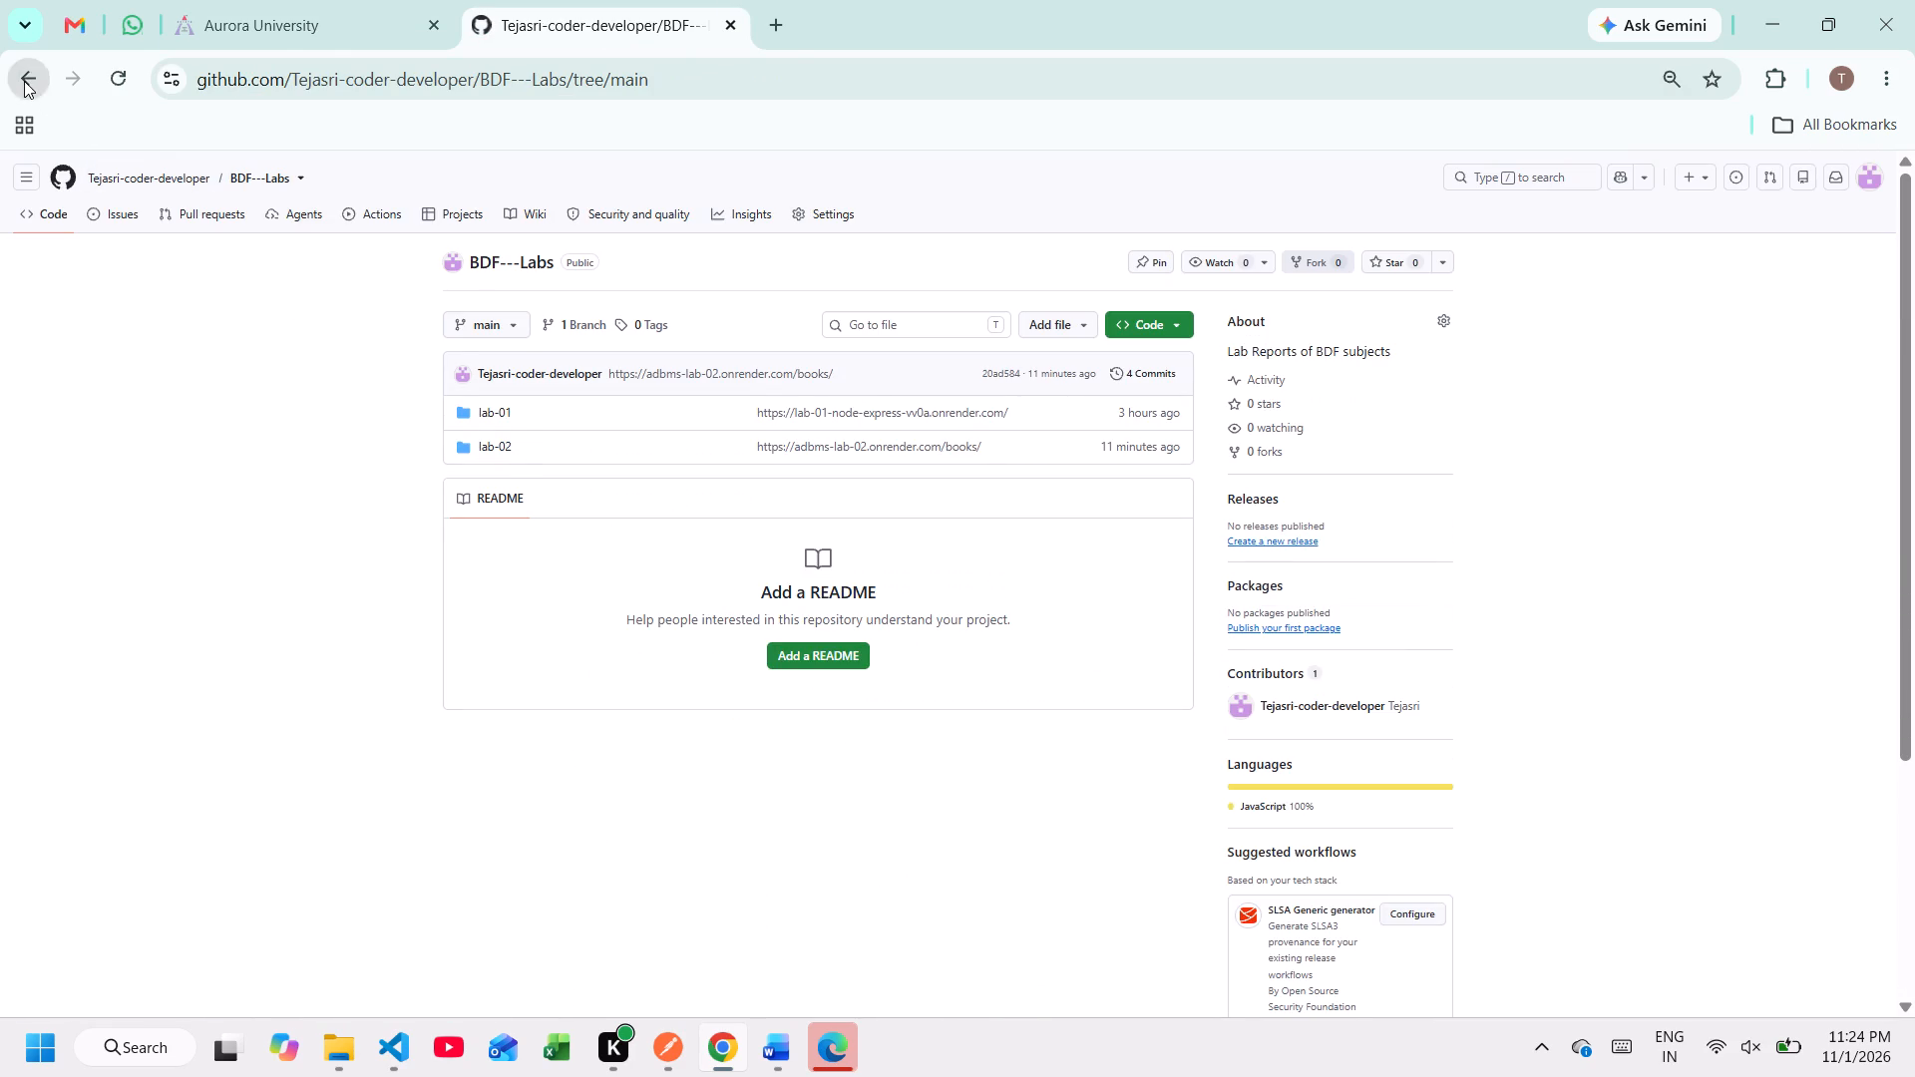
{"action": "scroll", "coordinate": [923, 949], "scroll_direction": "down", "scroll_amount": 2}
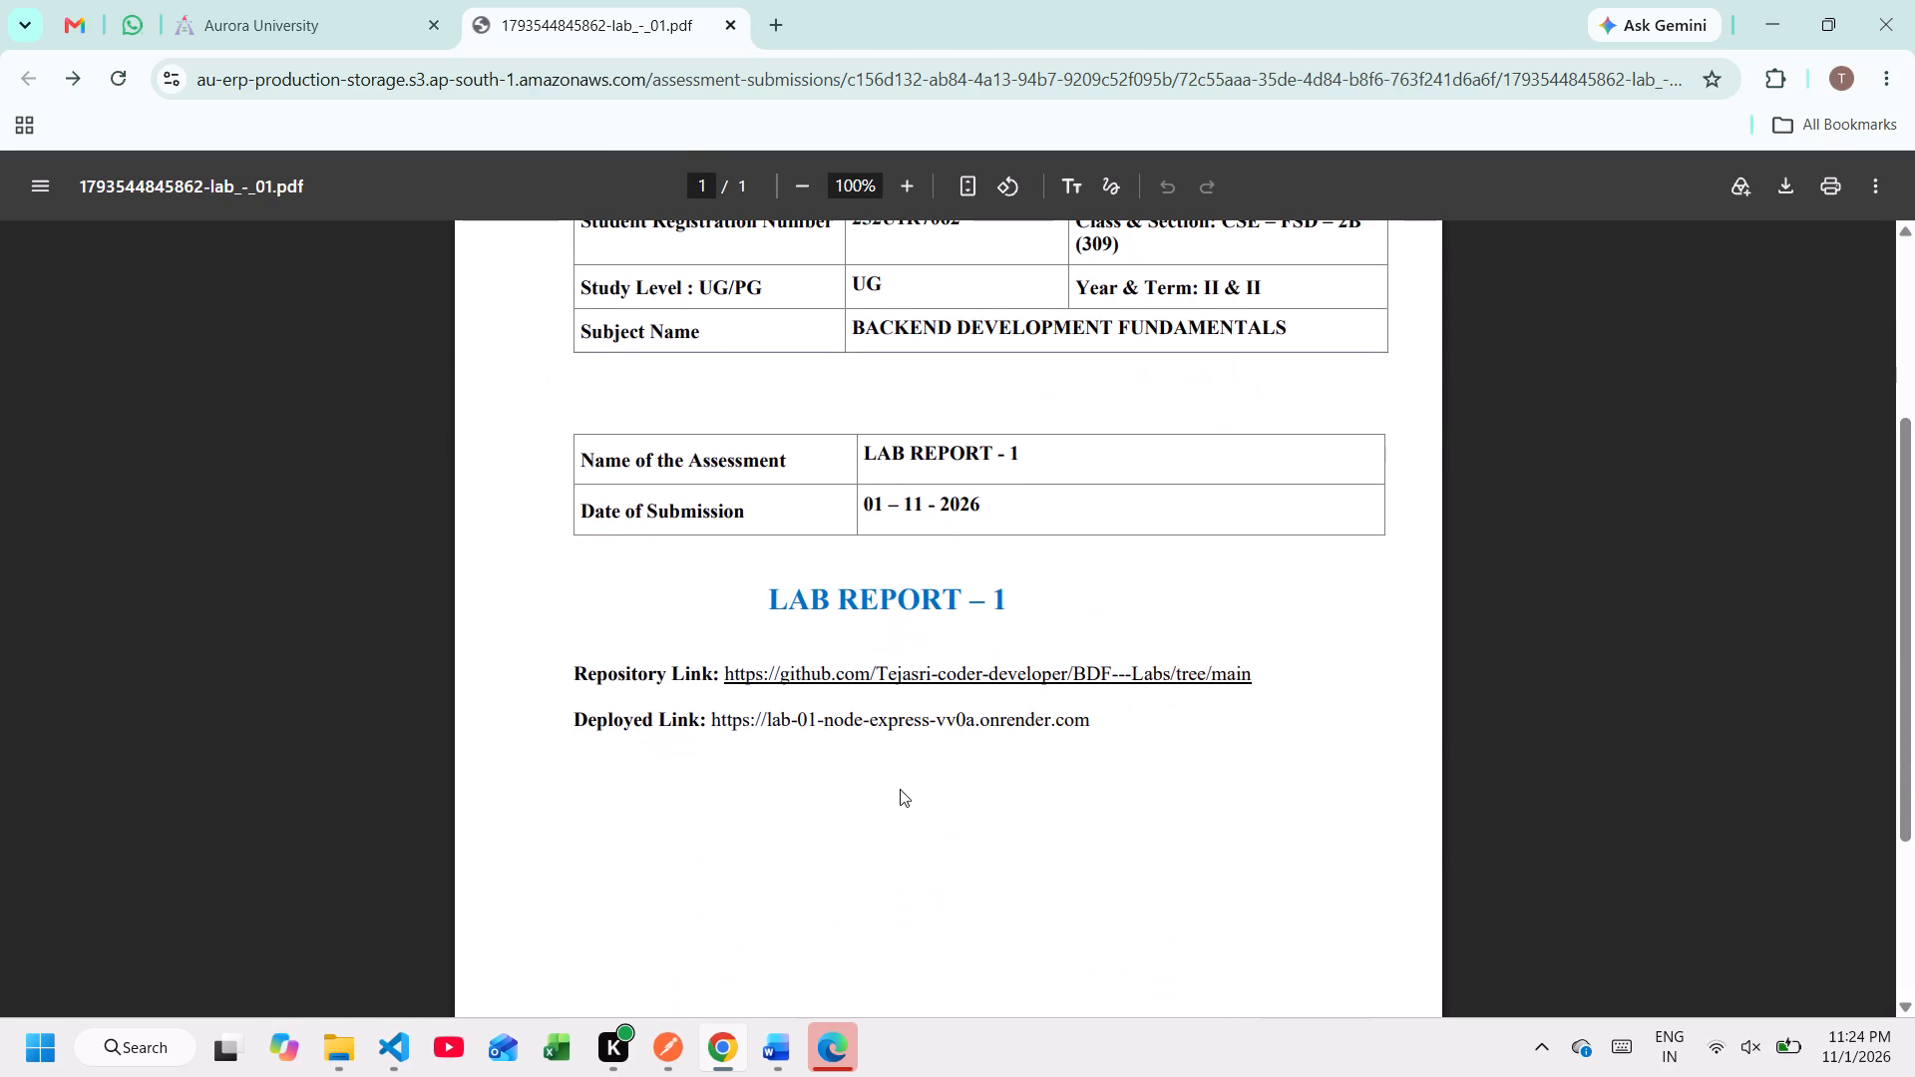
{"action": "left_click", "coordinate": [862, 718]}
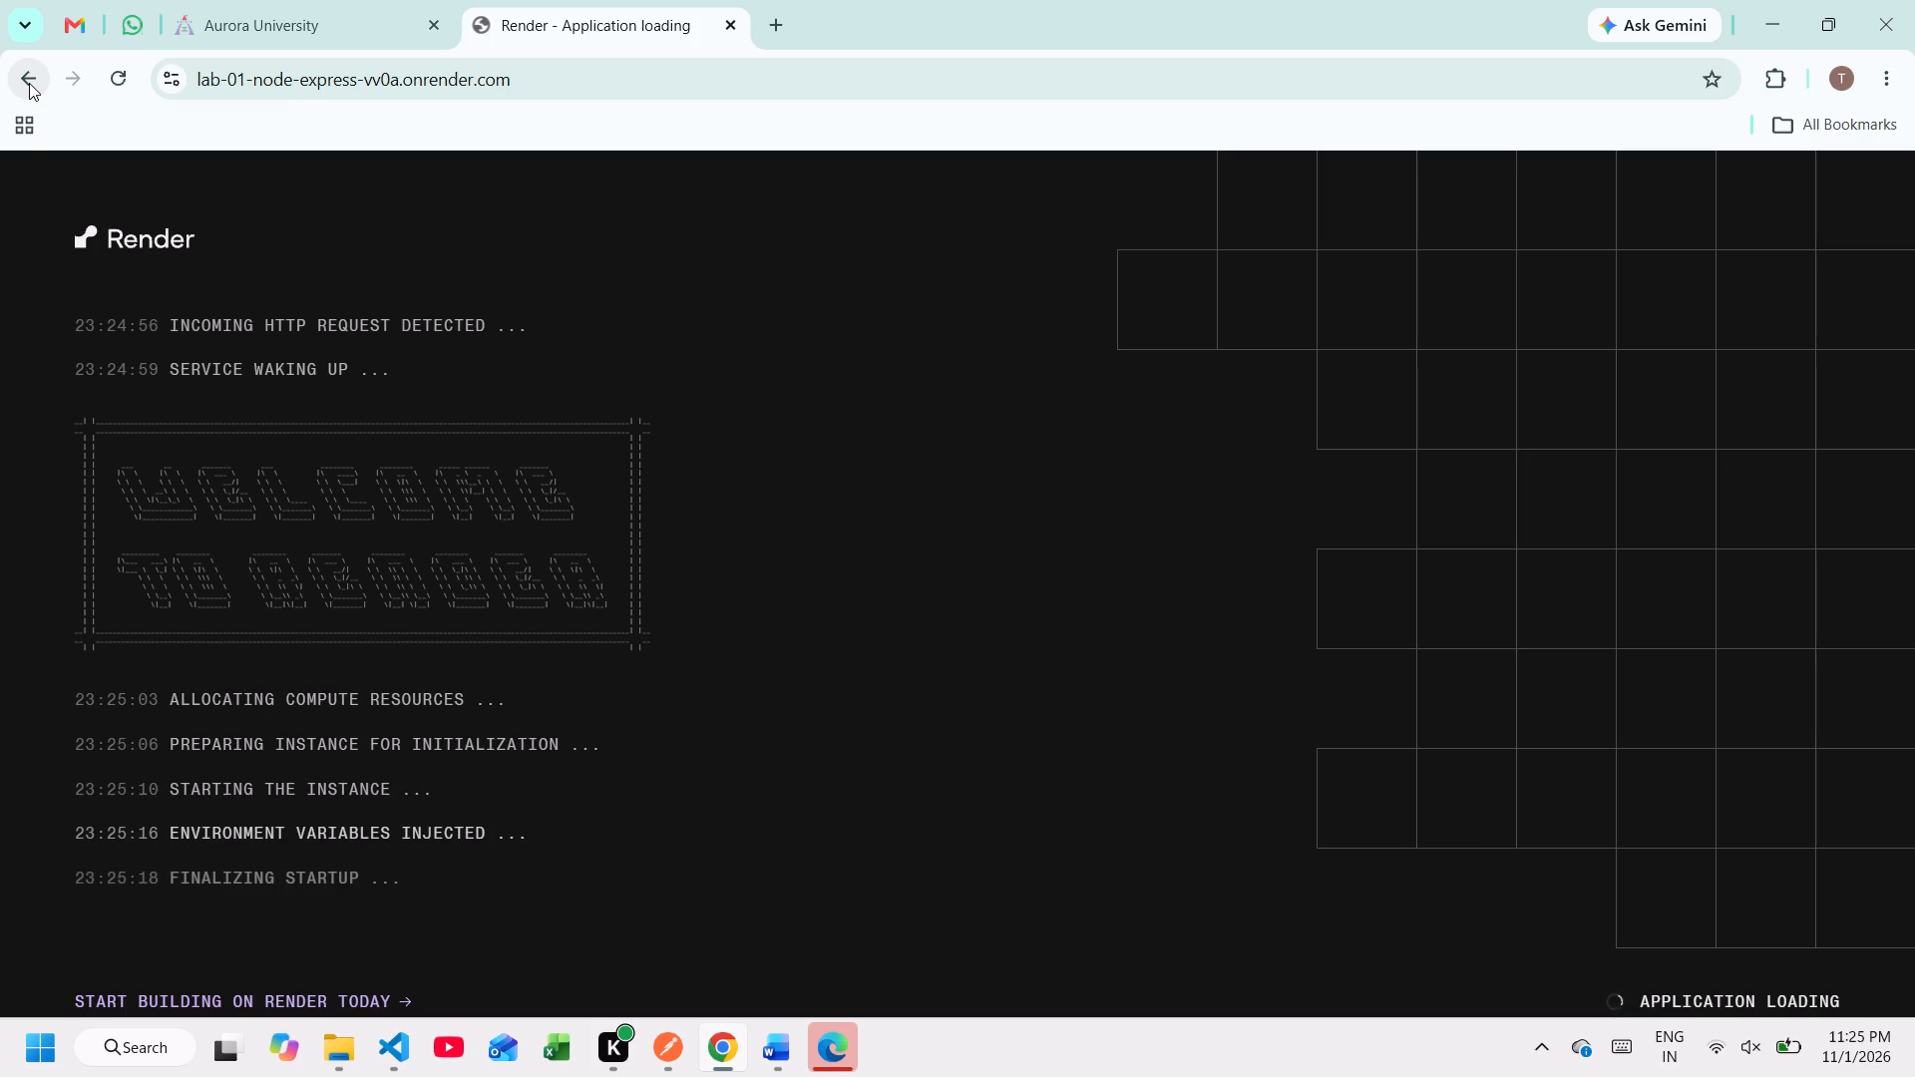
{"action": "left_click", "coordinate": [29, 83]}
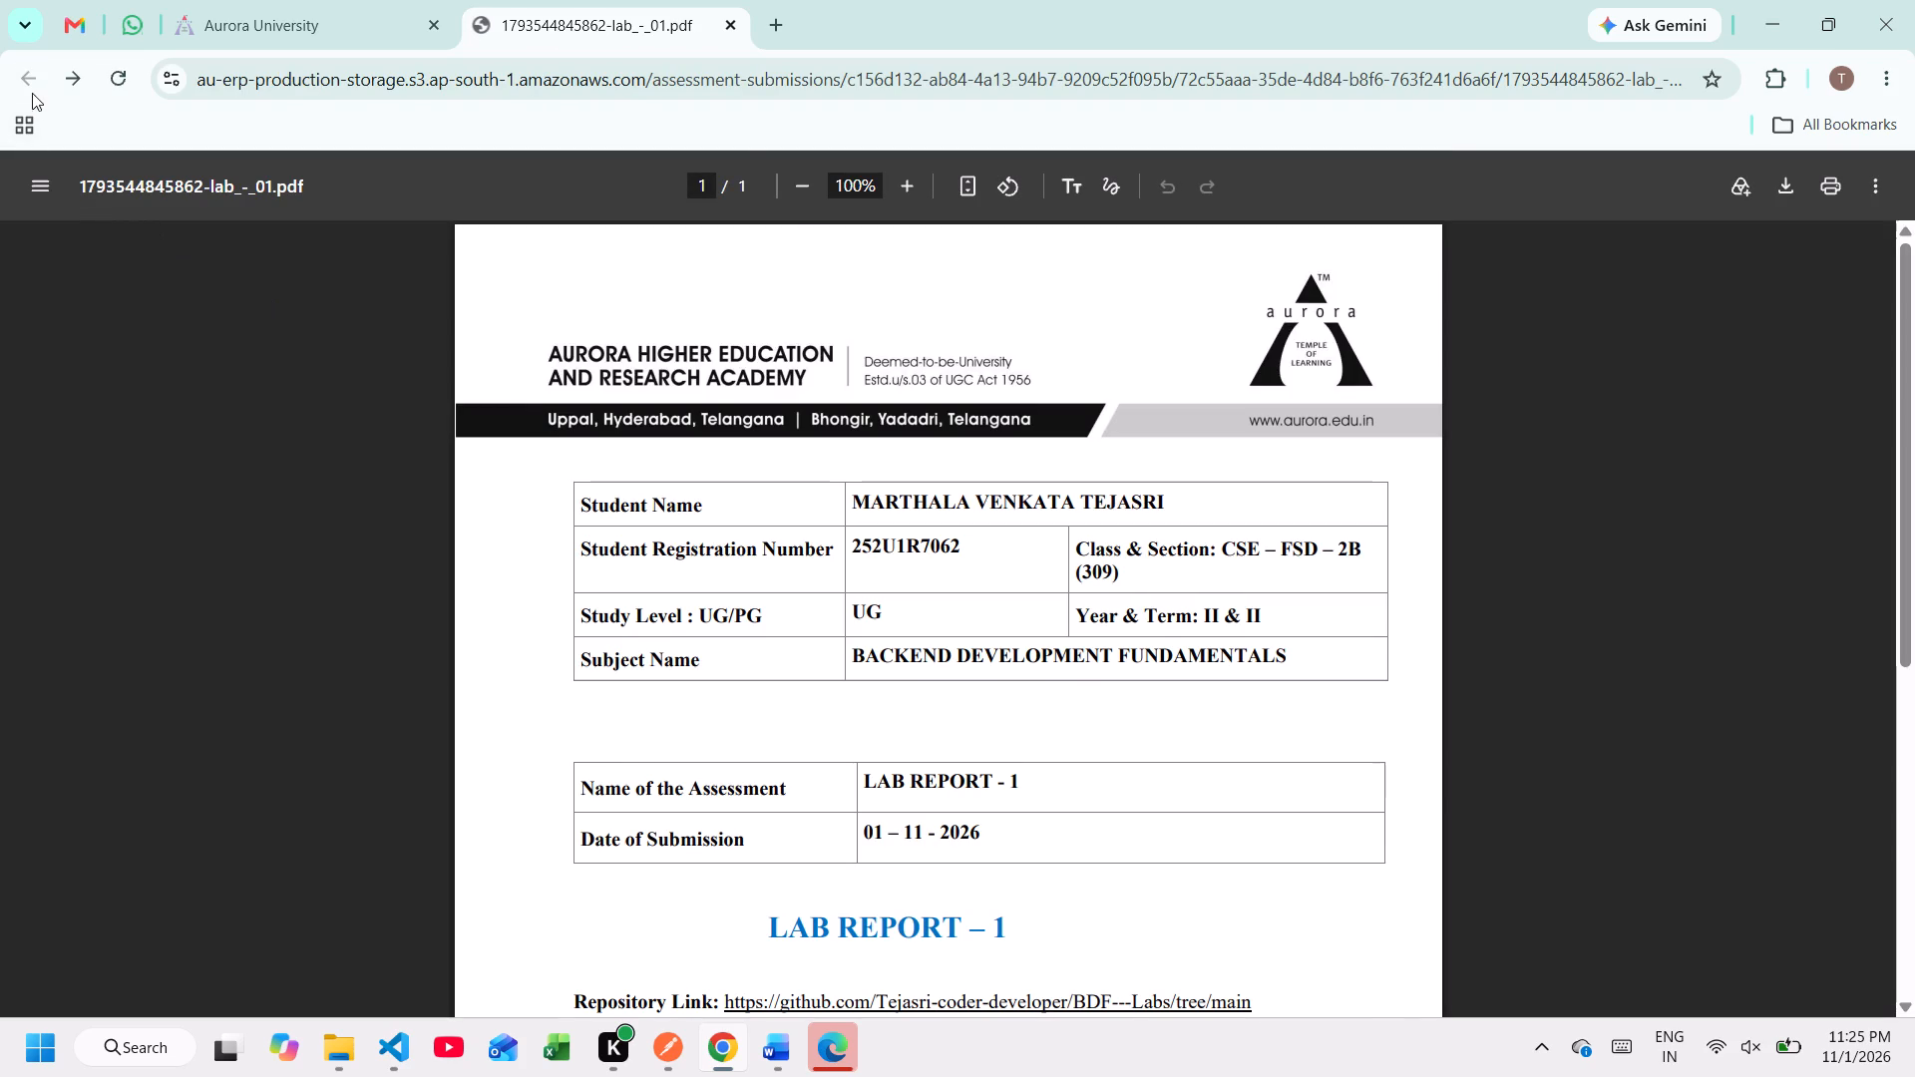
{"action": "left_click", "coordinate": [720, 21]}
{"action": "left_click", "coordinate": [724, 21]}
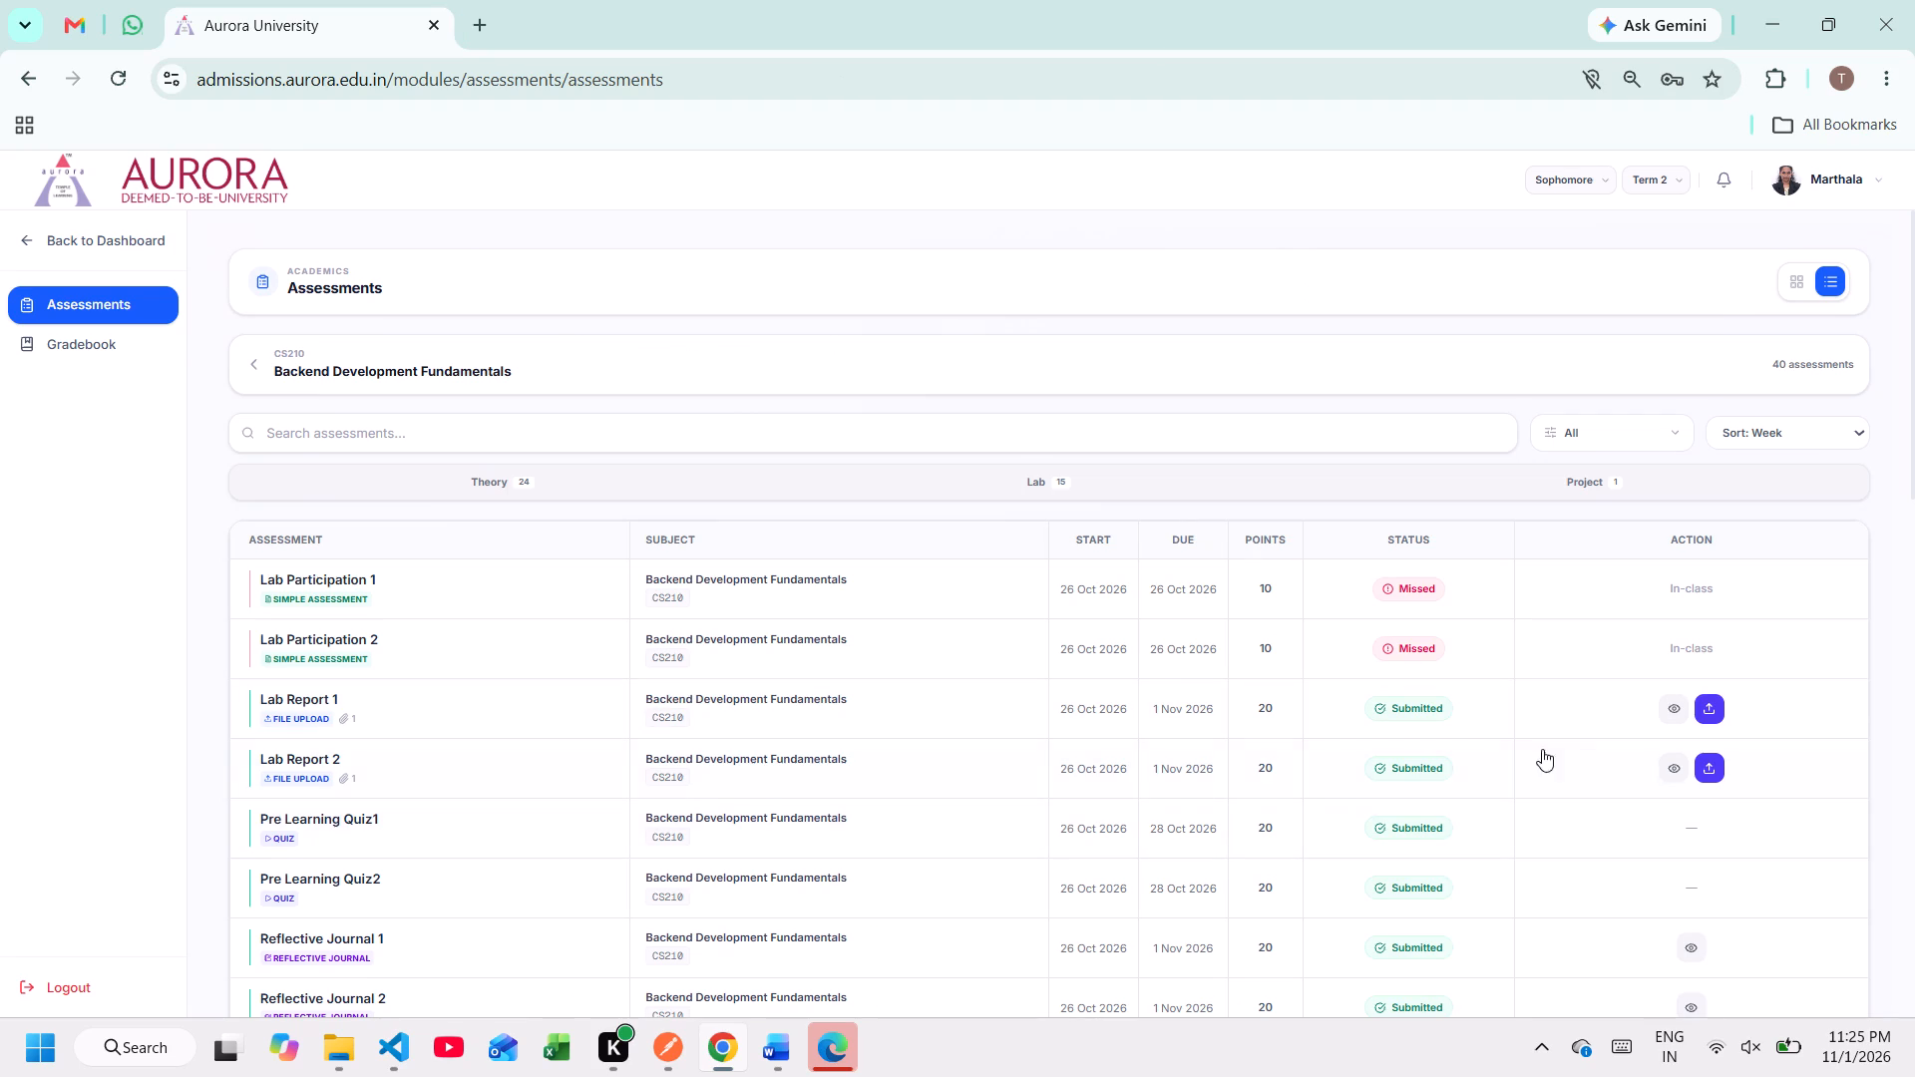
Open the submitted Lab Report 2 of Backend Development Fundamentals, test its GitHub repository and deployed links, and return to the PDF.
{"action": "left_click", "coordinate": [1670, 766]}
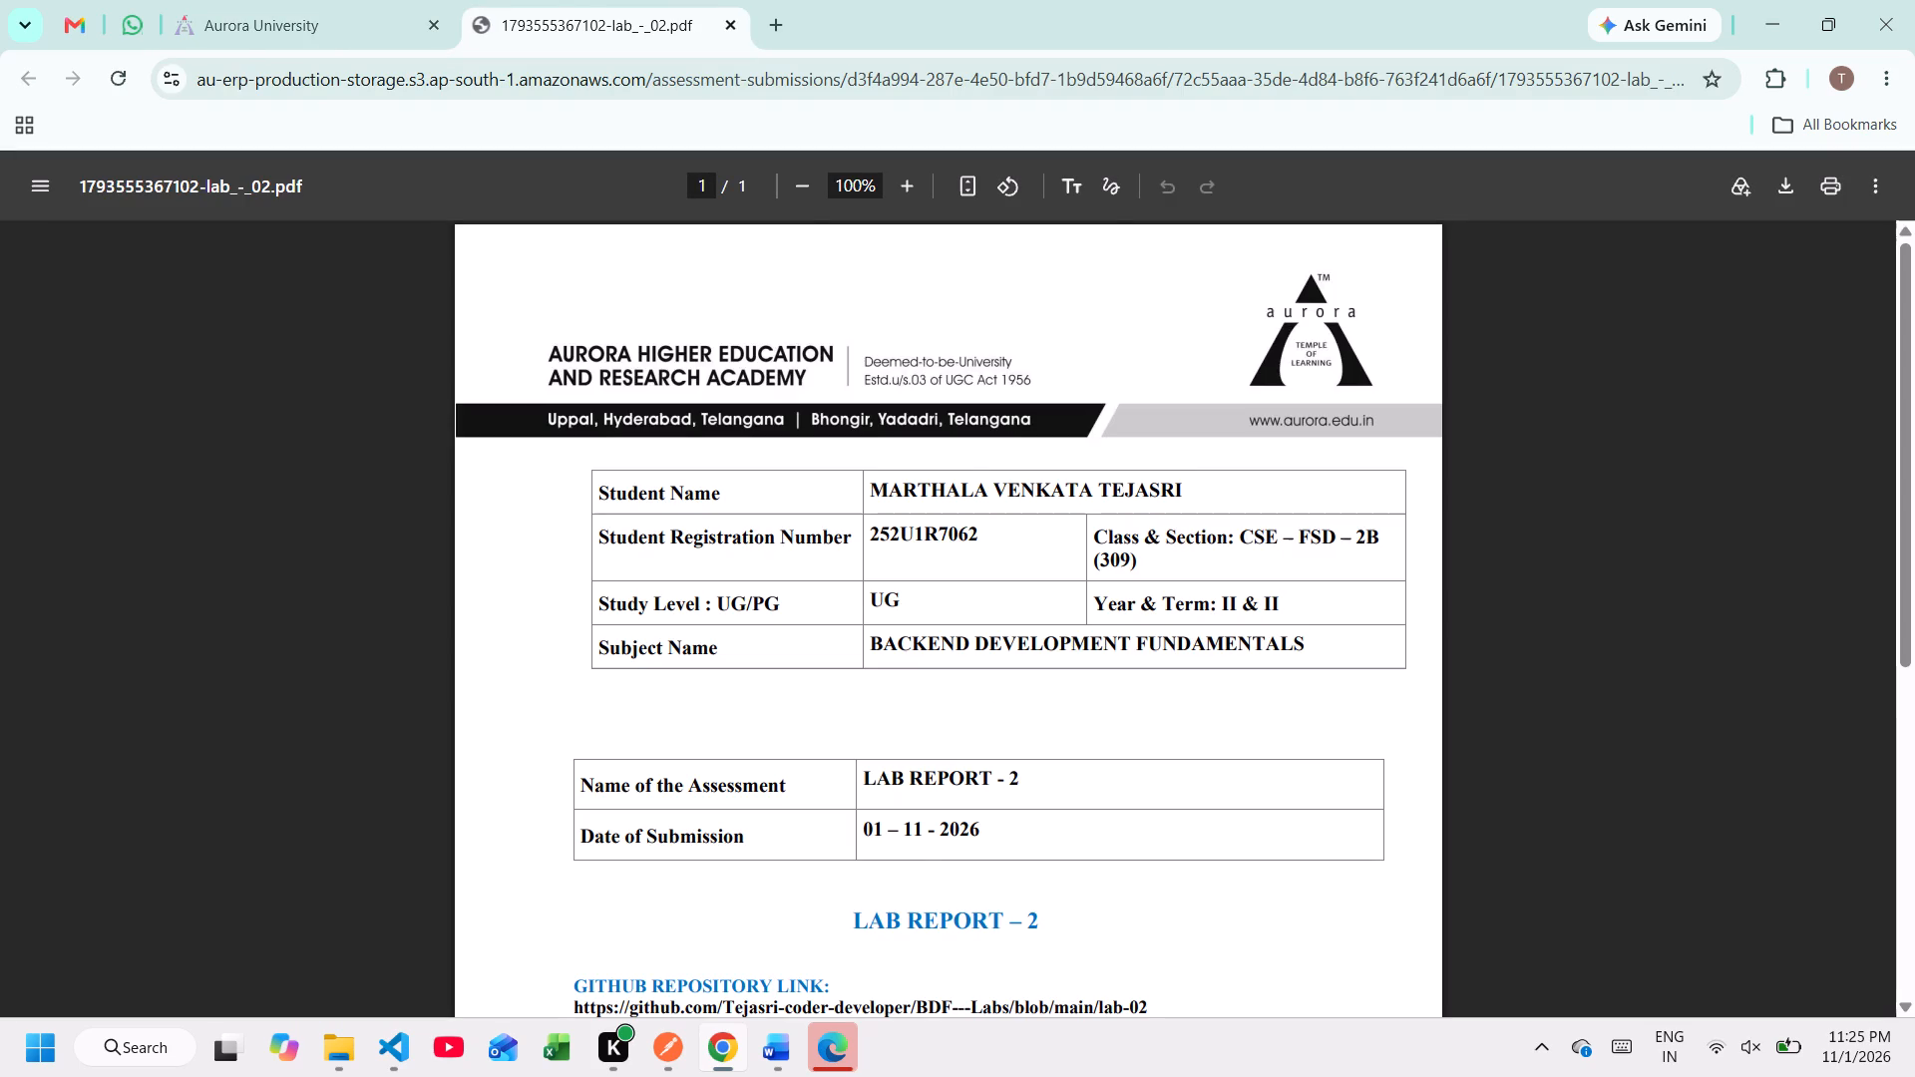
{"action": "scroll", "coordinate": [907, 941], "scroll_direction": "down", "scroll_amount": 2}
{"action": "left_click", "coordinate": [829, 811]}
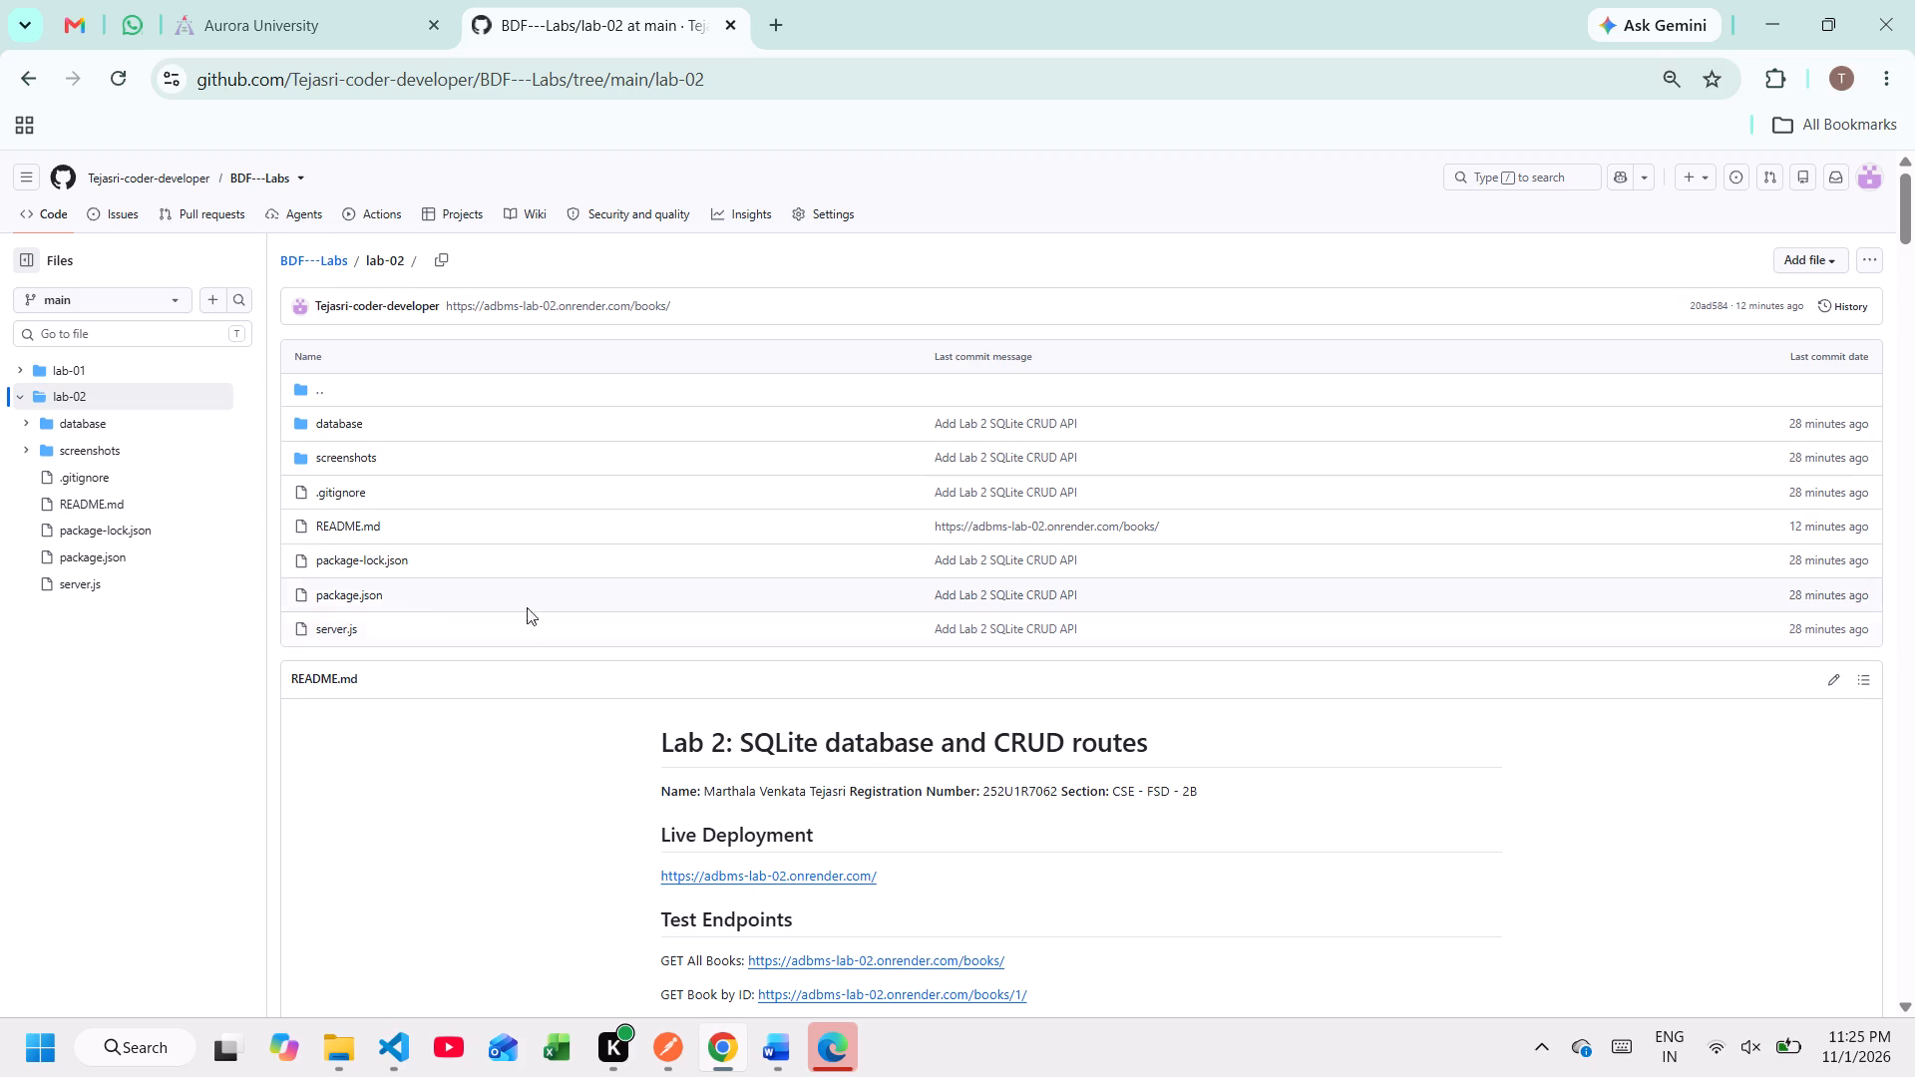
{"action": "left_click", "coordinate": [730, 32]}
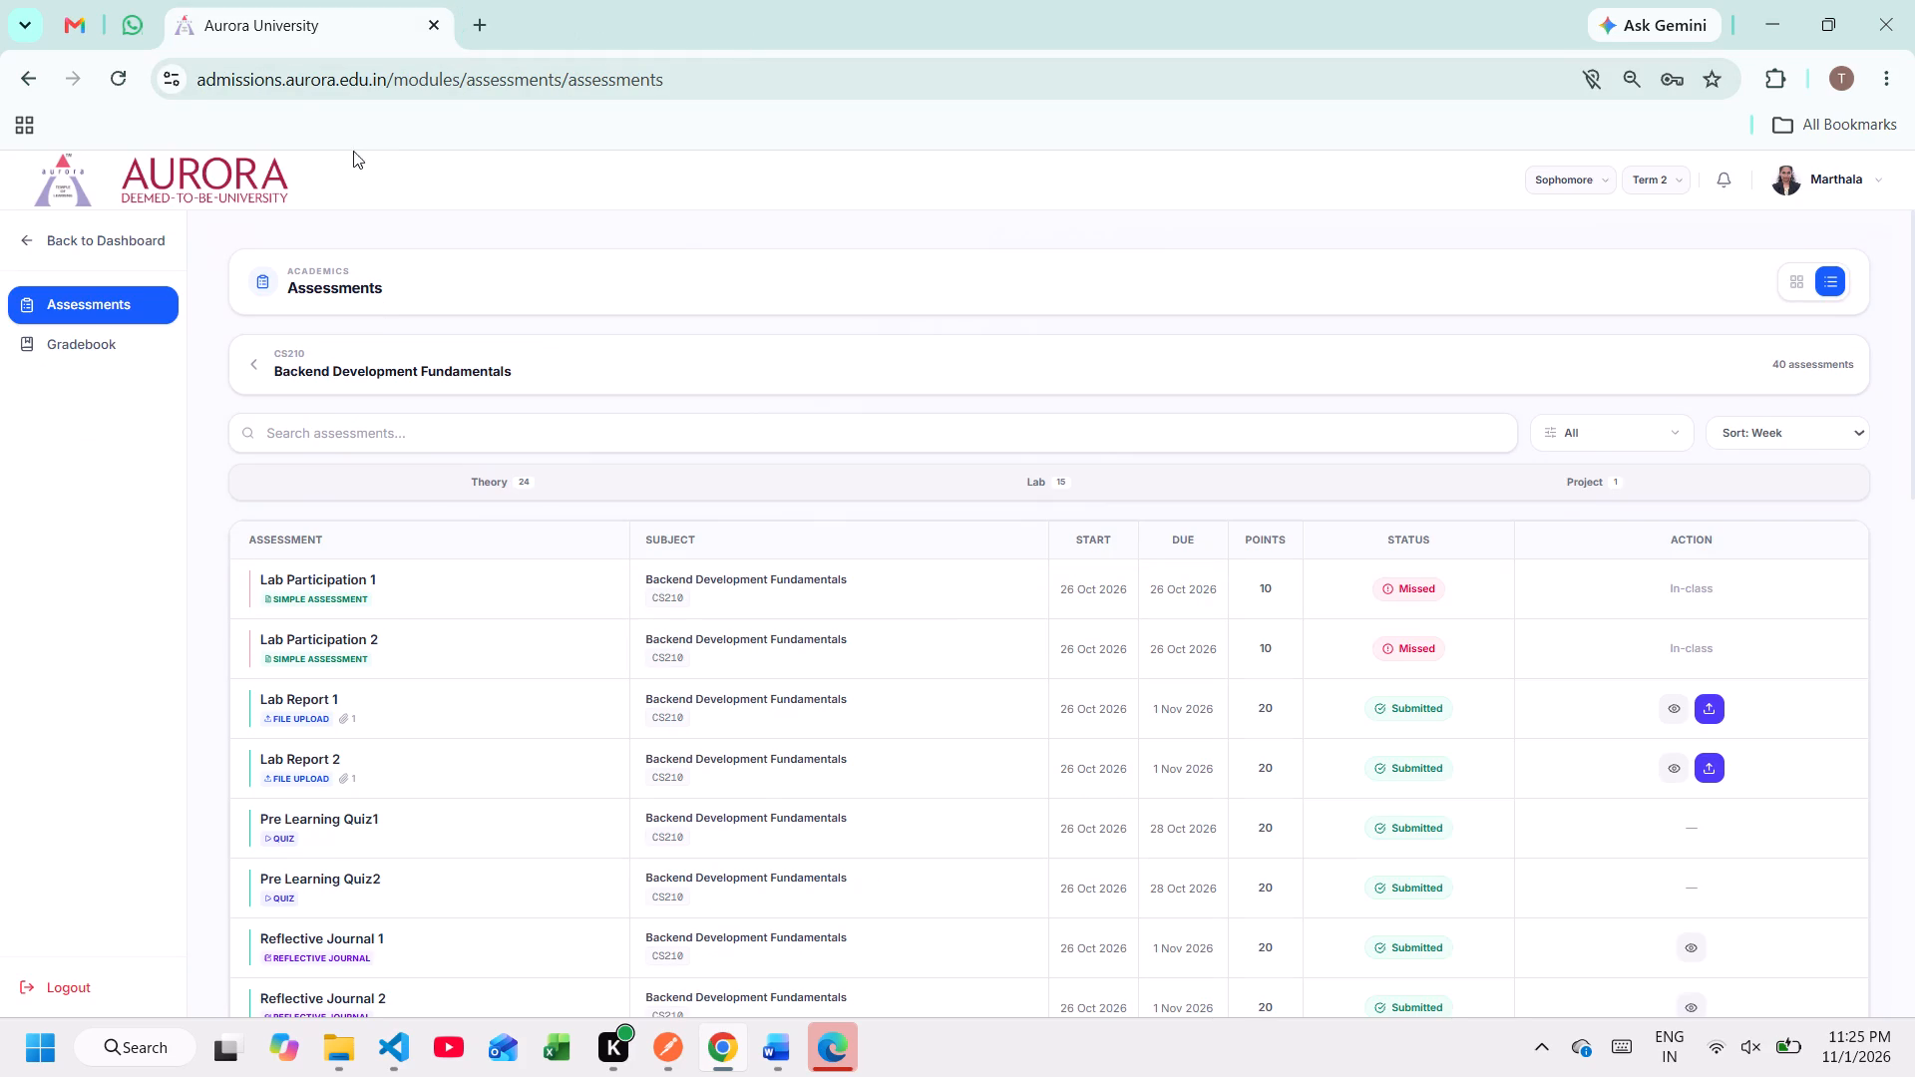
{"action": "left_click", "coordinate": [1668, 773]}
{"action": "scroll", "coordinate": [965, 854], "scroll_direction": "down", "scroll_amount": 3}
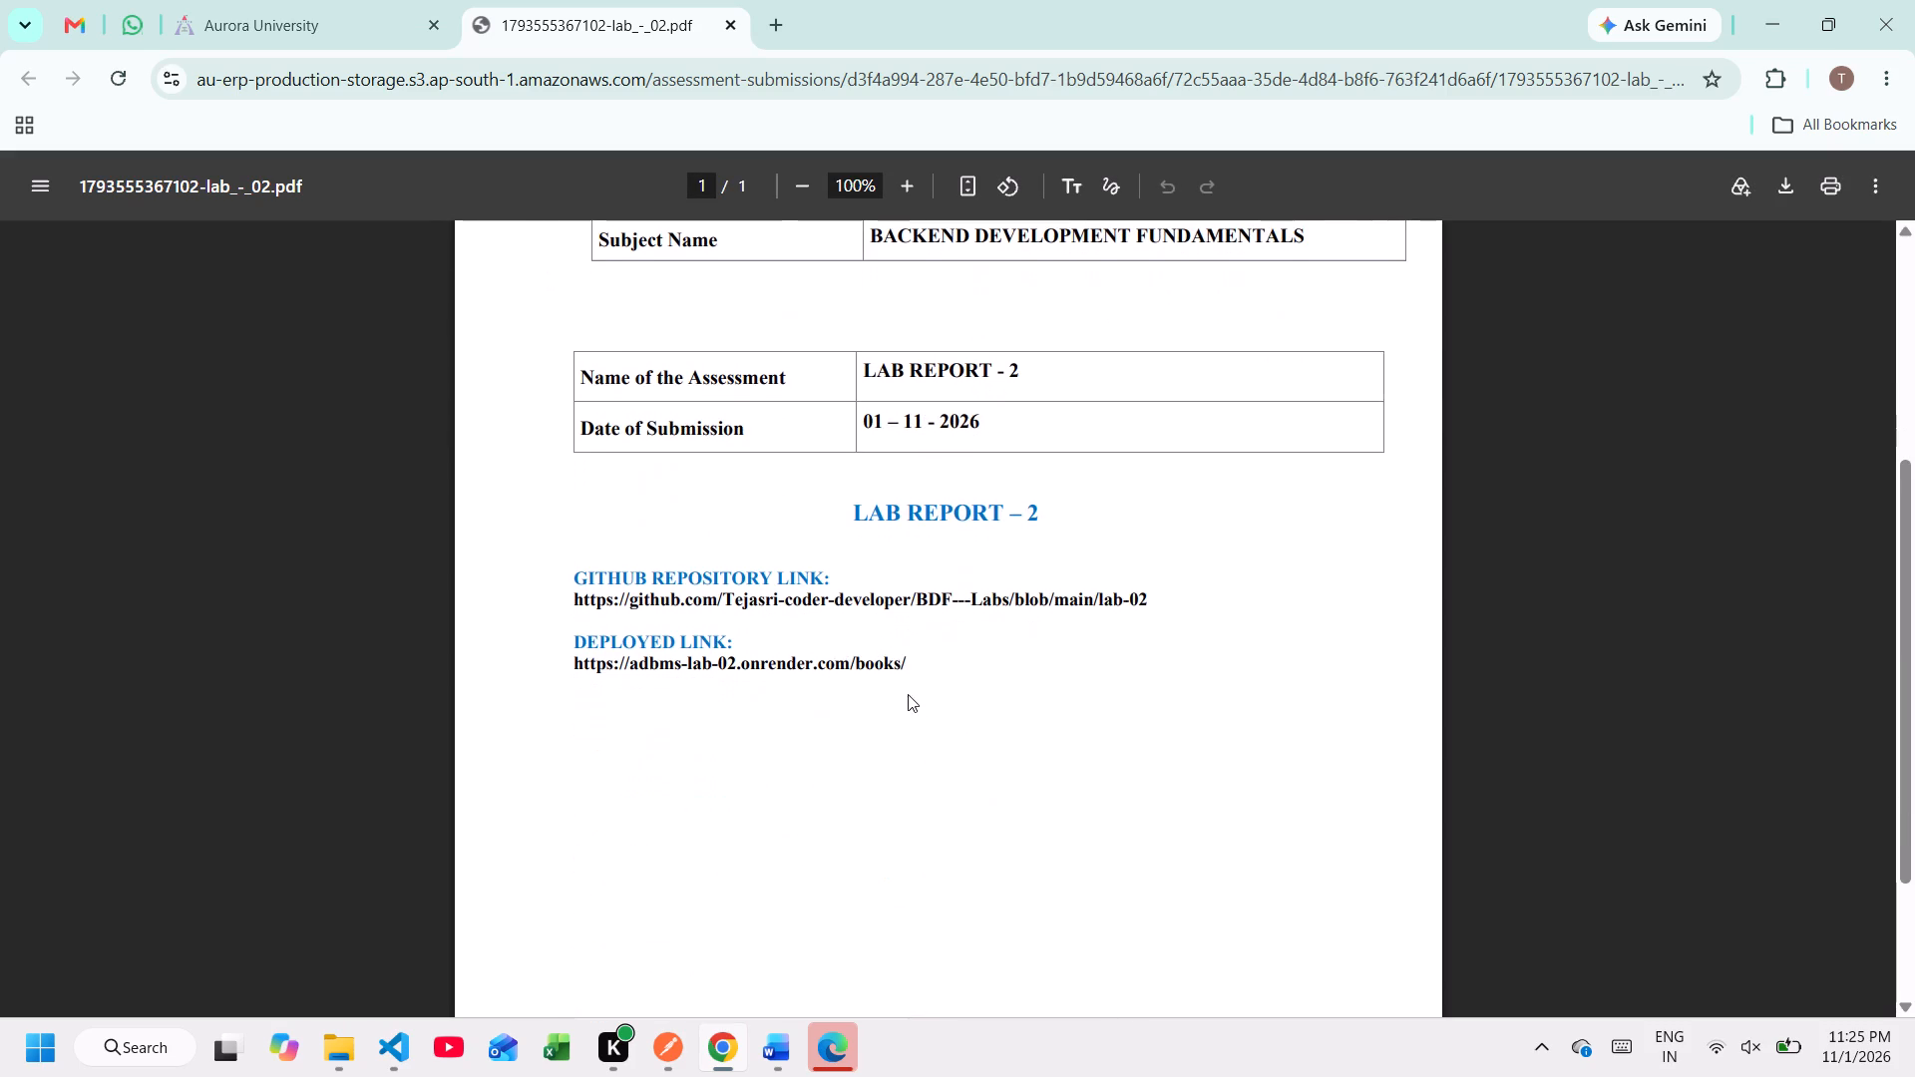
{"action": "left_click", "coordinate": [864, 659]}
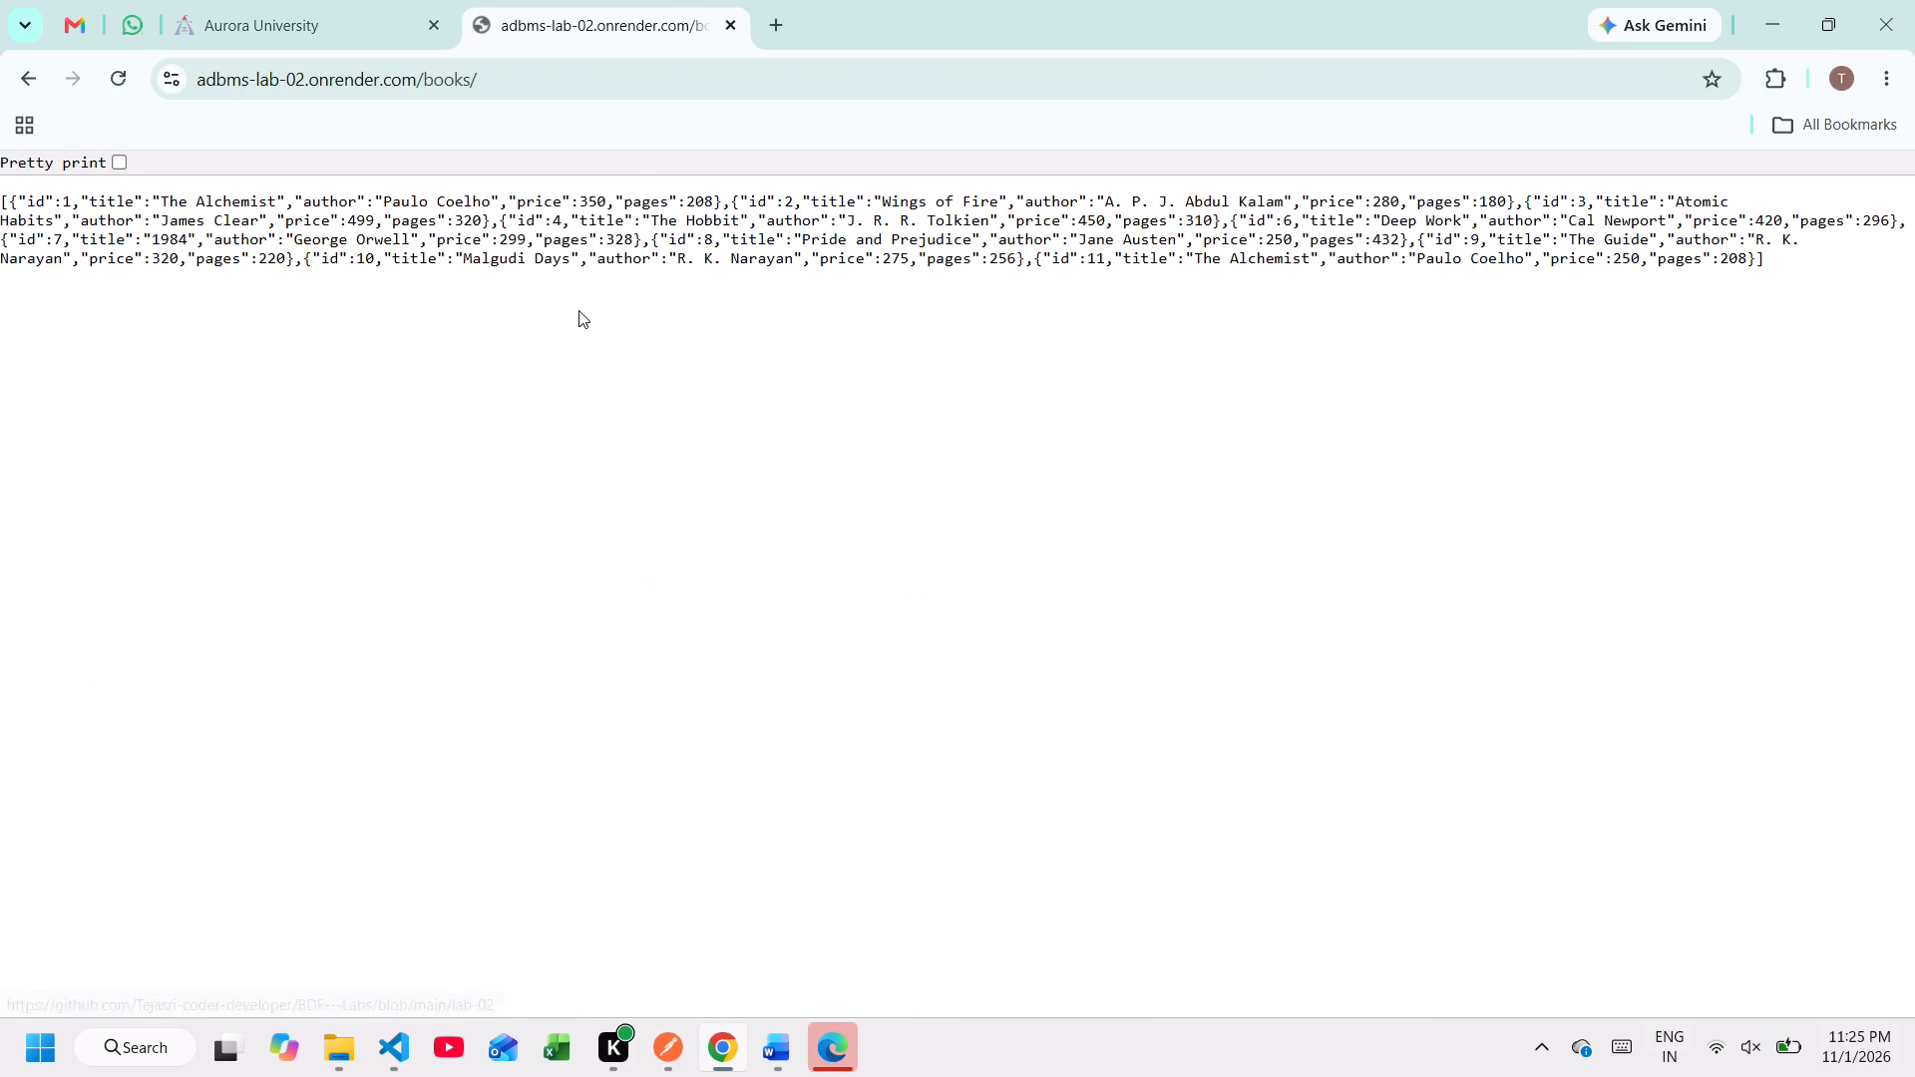
{"action": "left_click", "coordinate": [36, 74]}
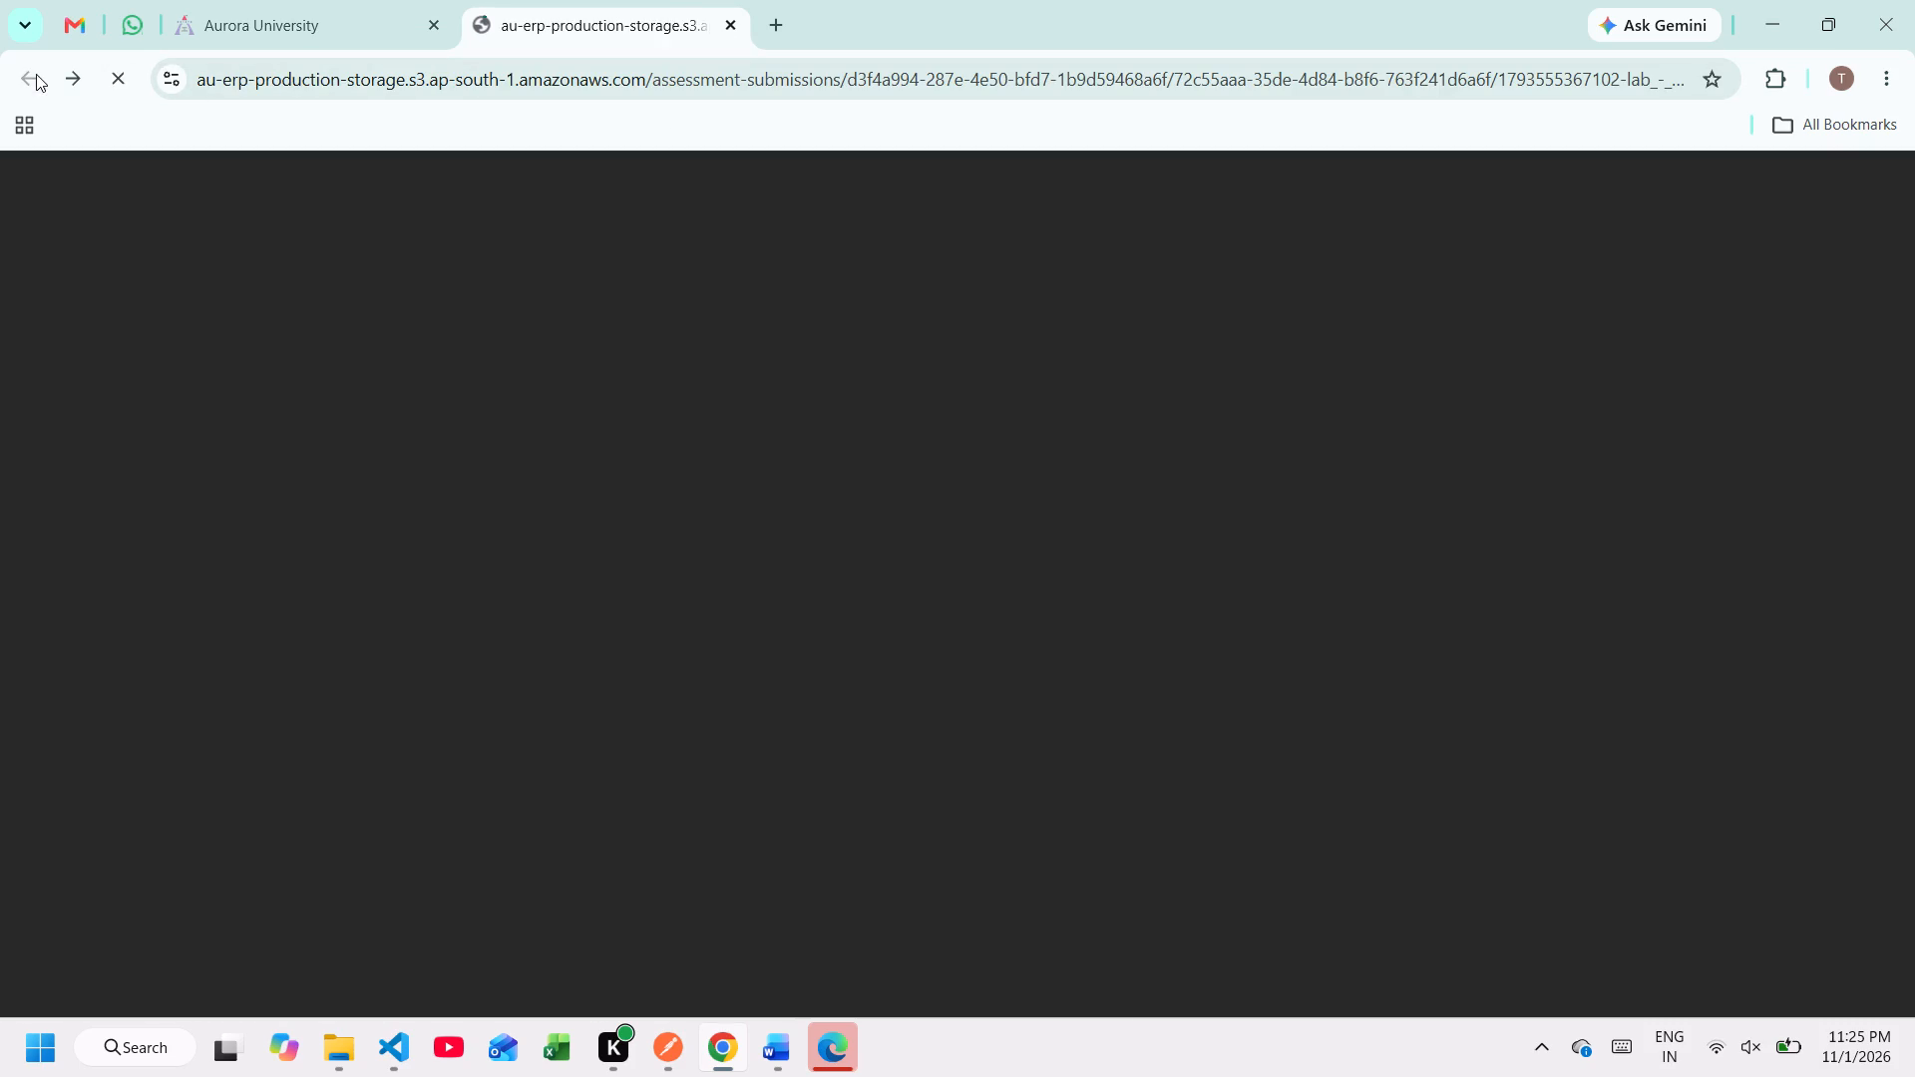
Reopen the report's GitHub repository link and examine the database folder's README.md and the README.md of lab-02.
{"action": "left_click", "coordinate": [1011, 1001]}
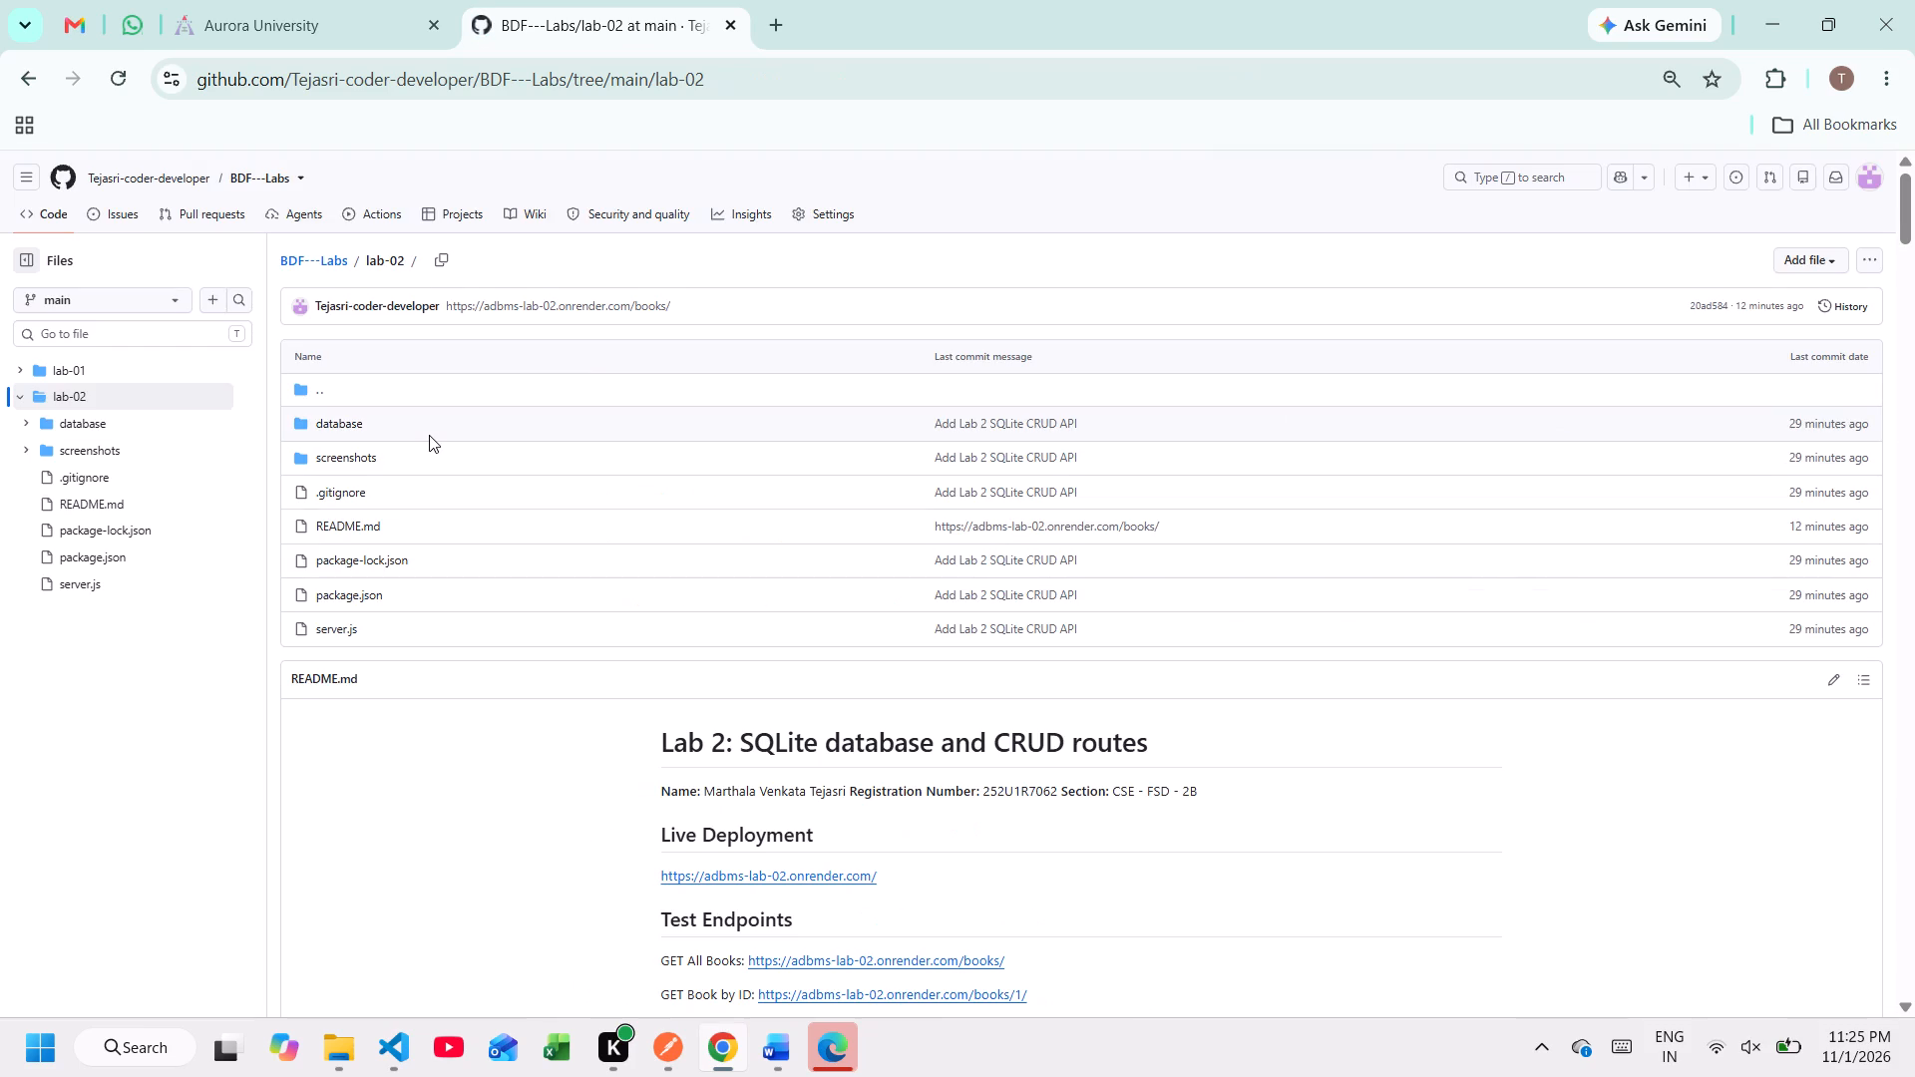
{"action": "left_click", "coordinate": [200, 394]}
{"action": "left_click", "coordinate": [200, 394]}
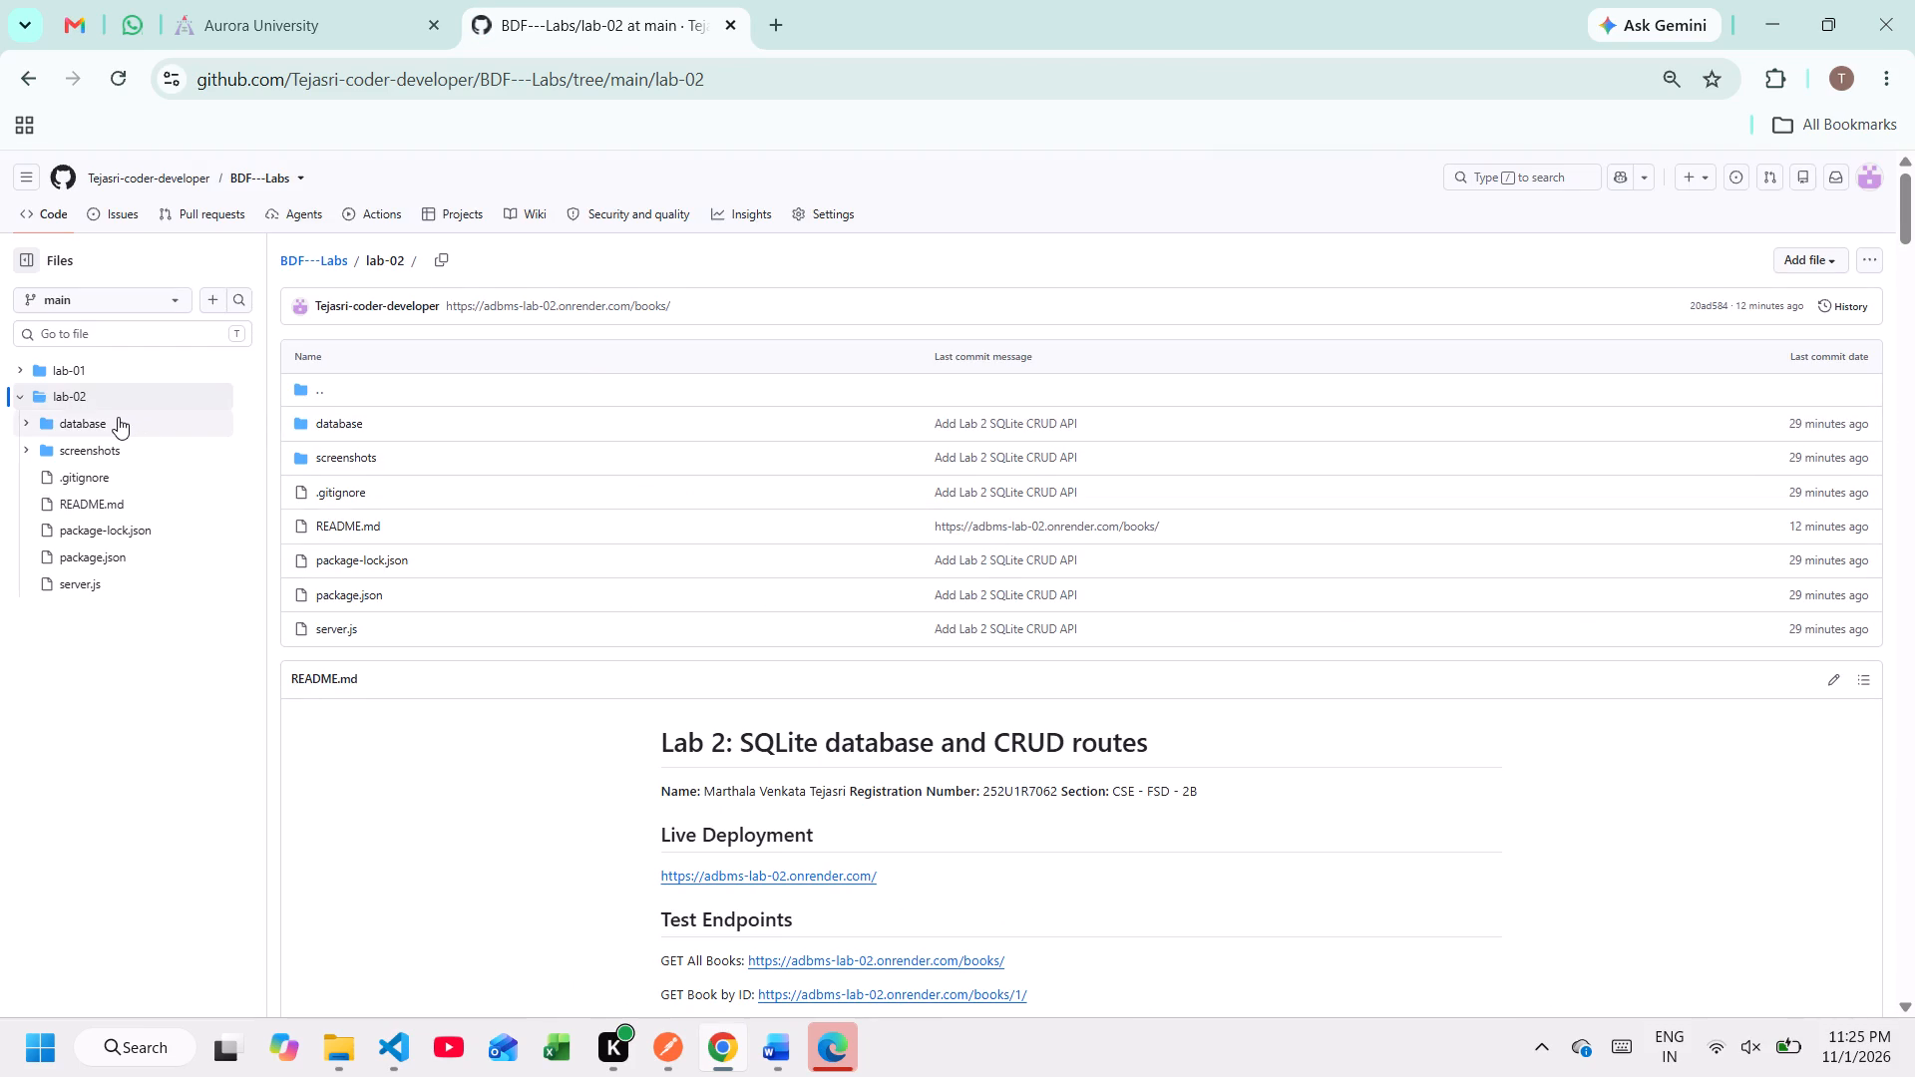
{"action": "left_click", "coordinate": [118, 417]}
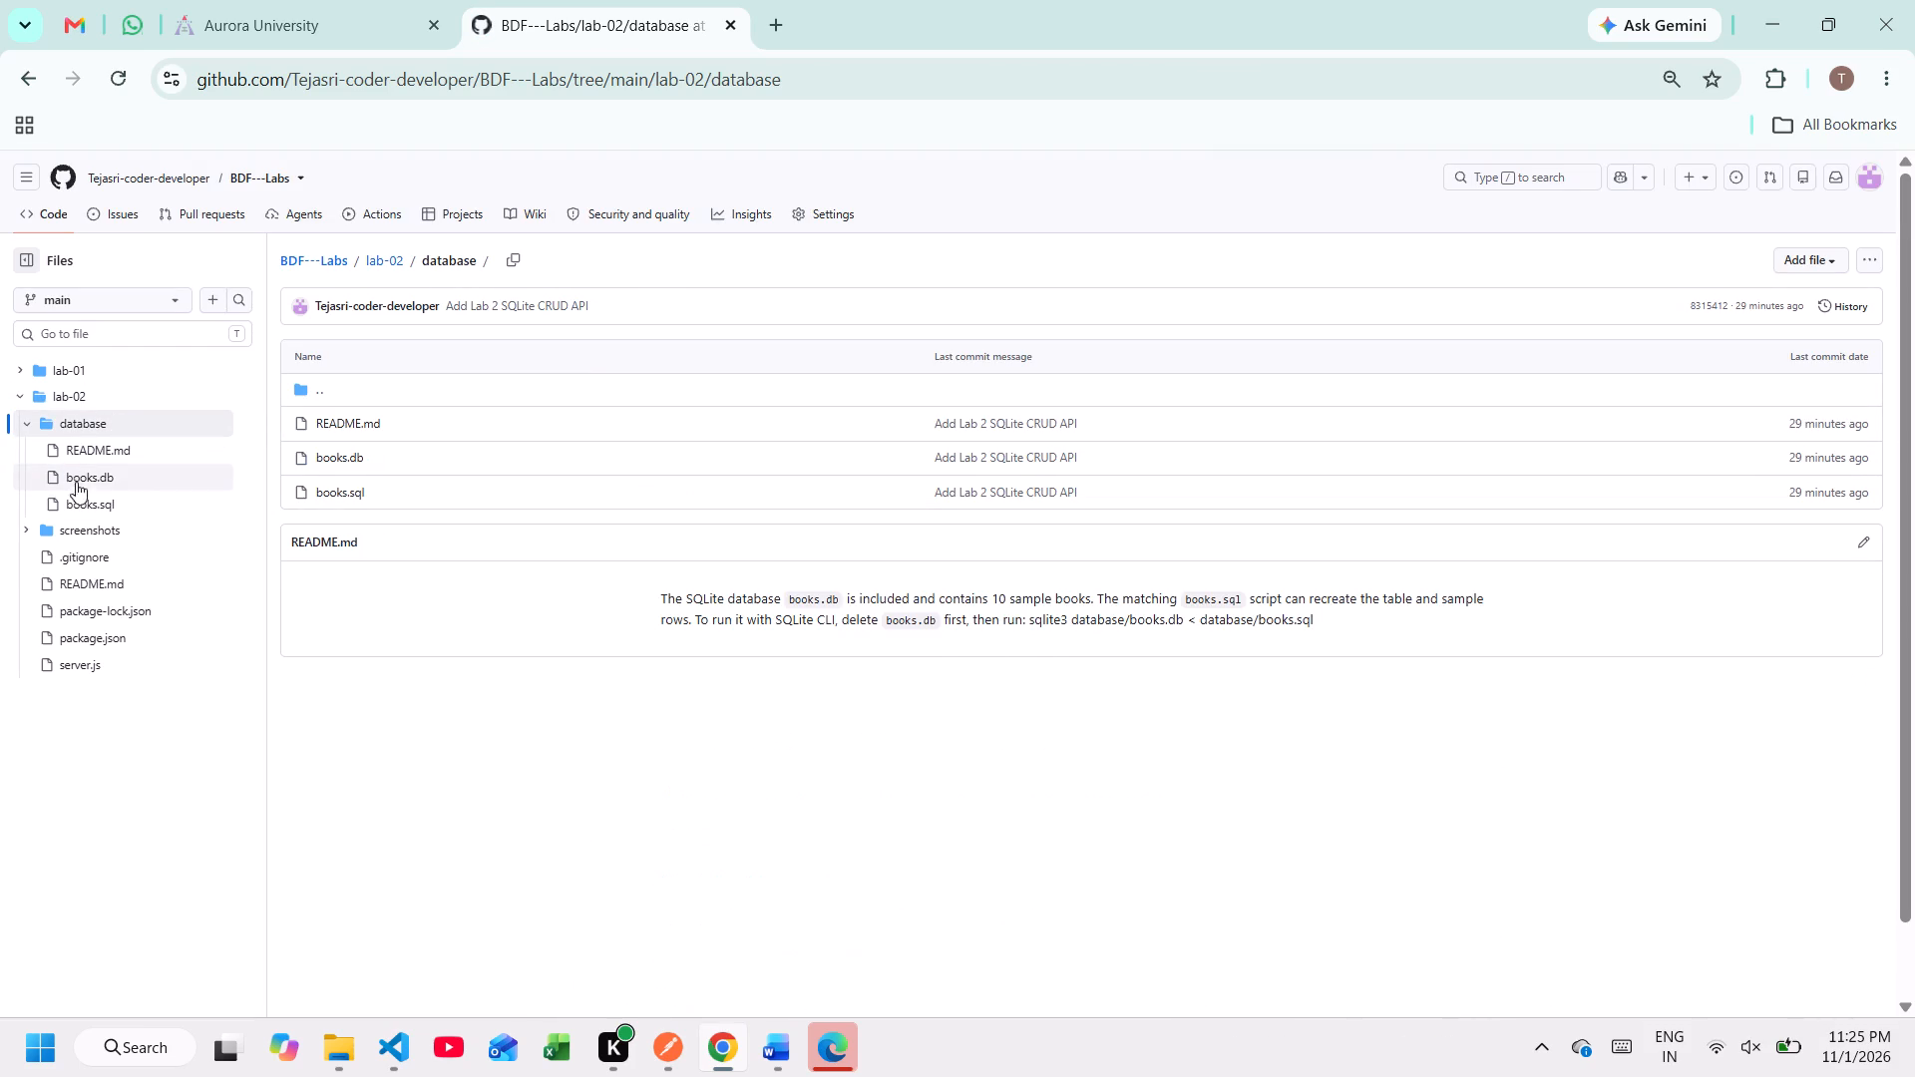
{"action": "left_click", "coordinate": [346, 430]}
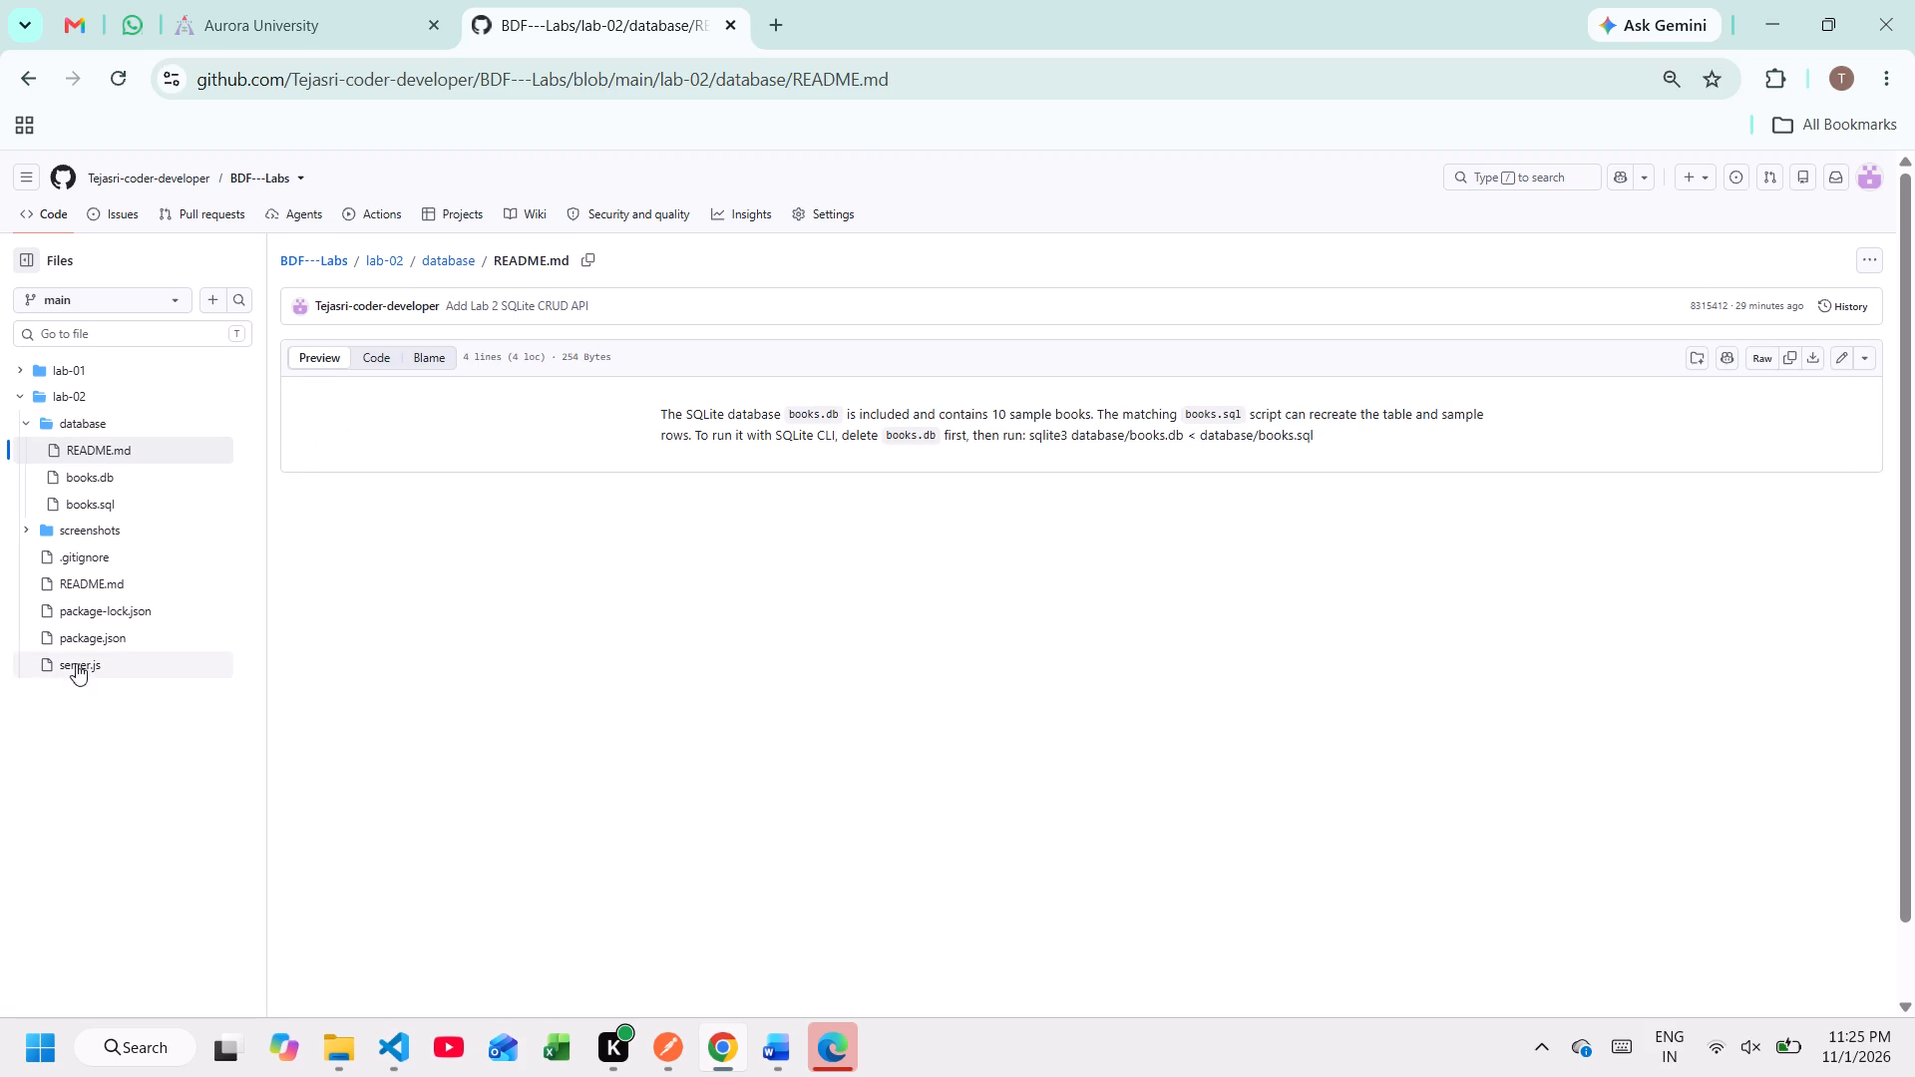
{"action": "left_click", "coordinate": [66, 582]}
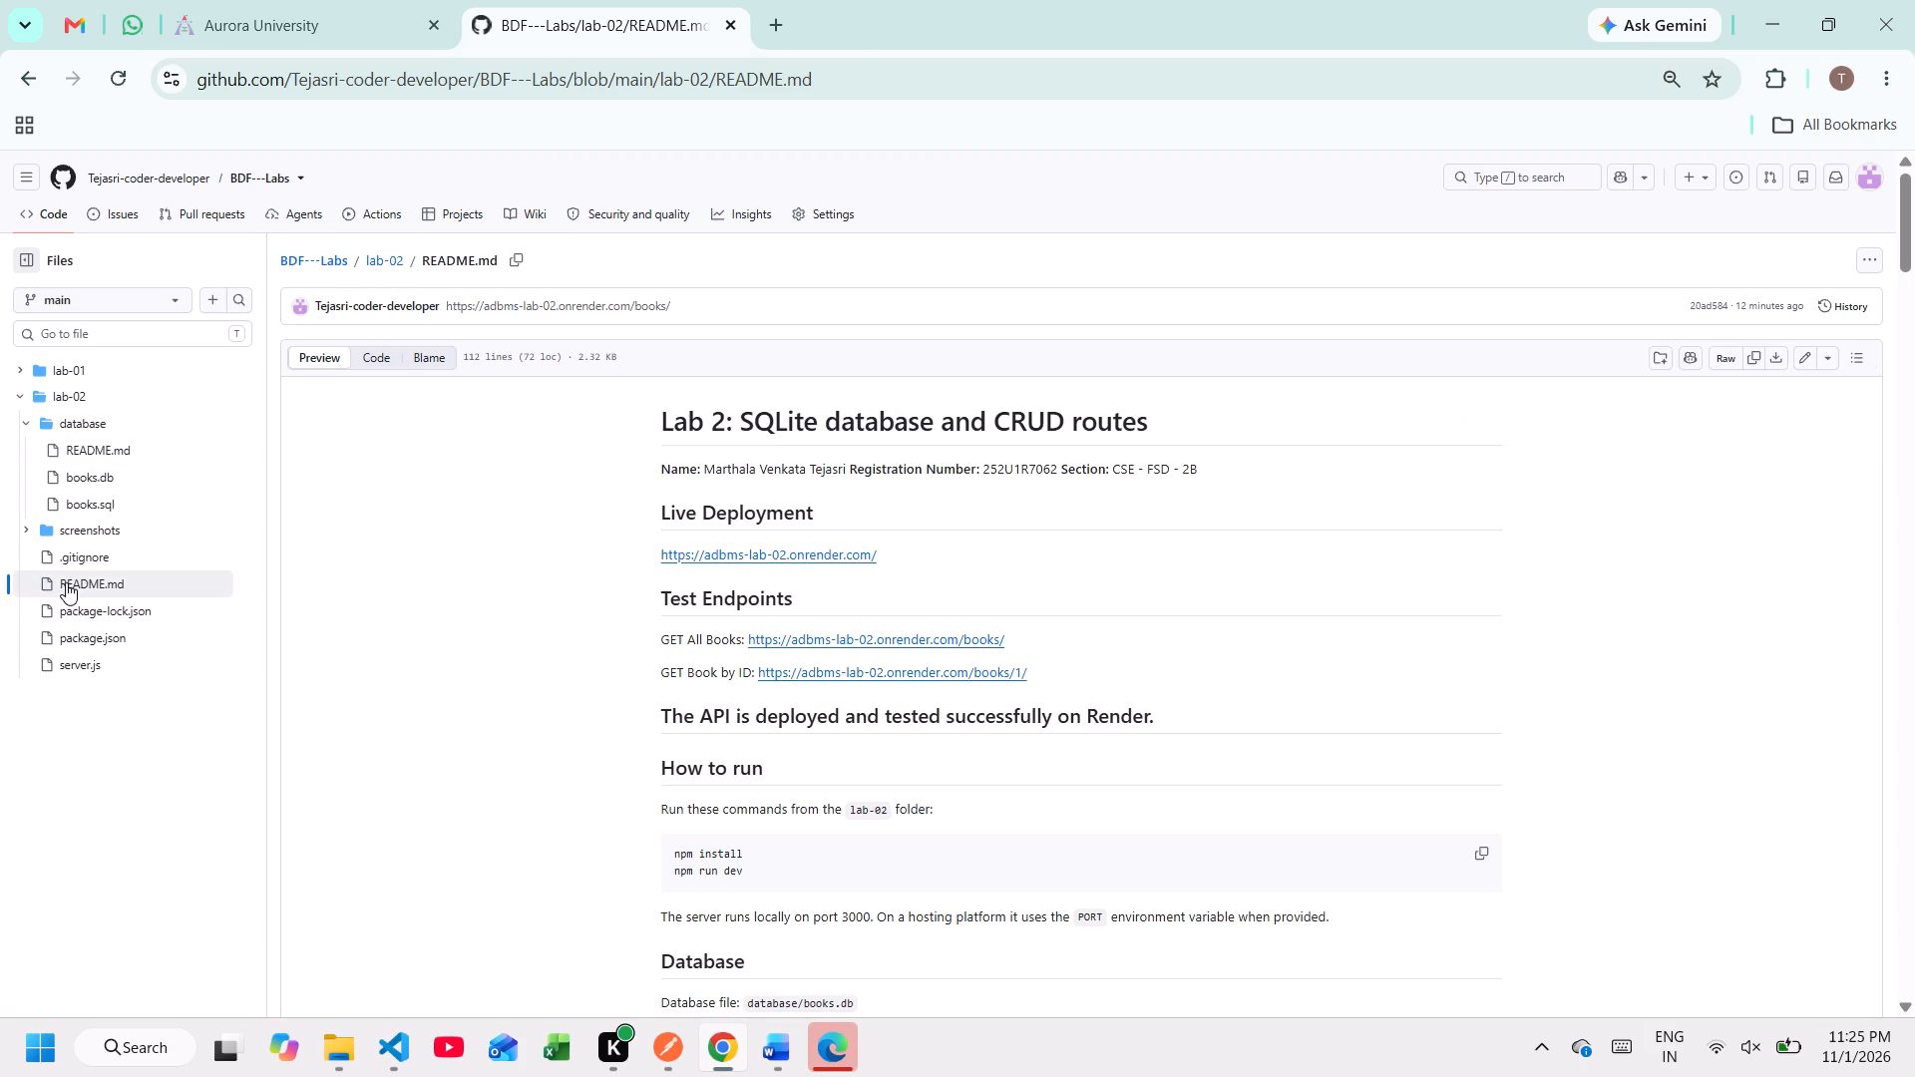
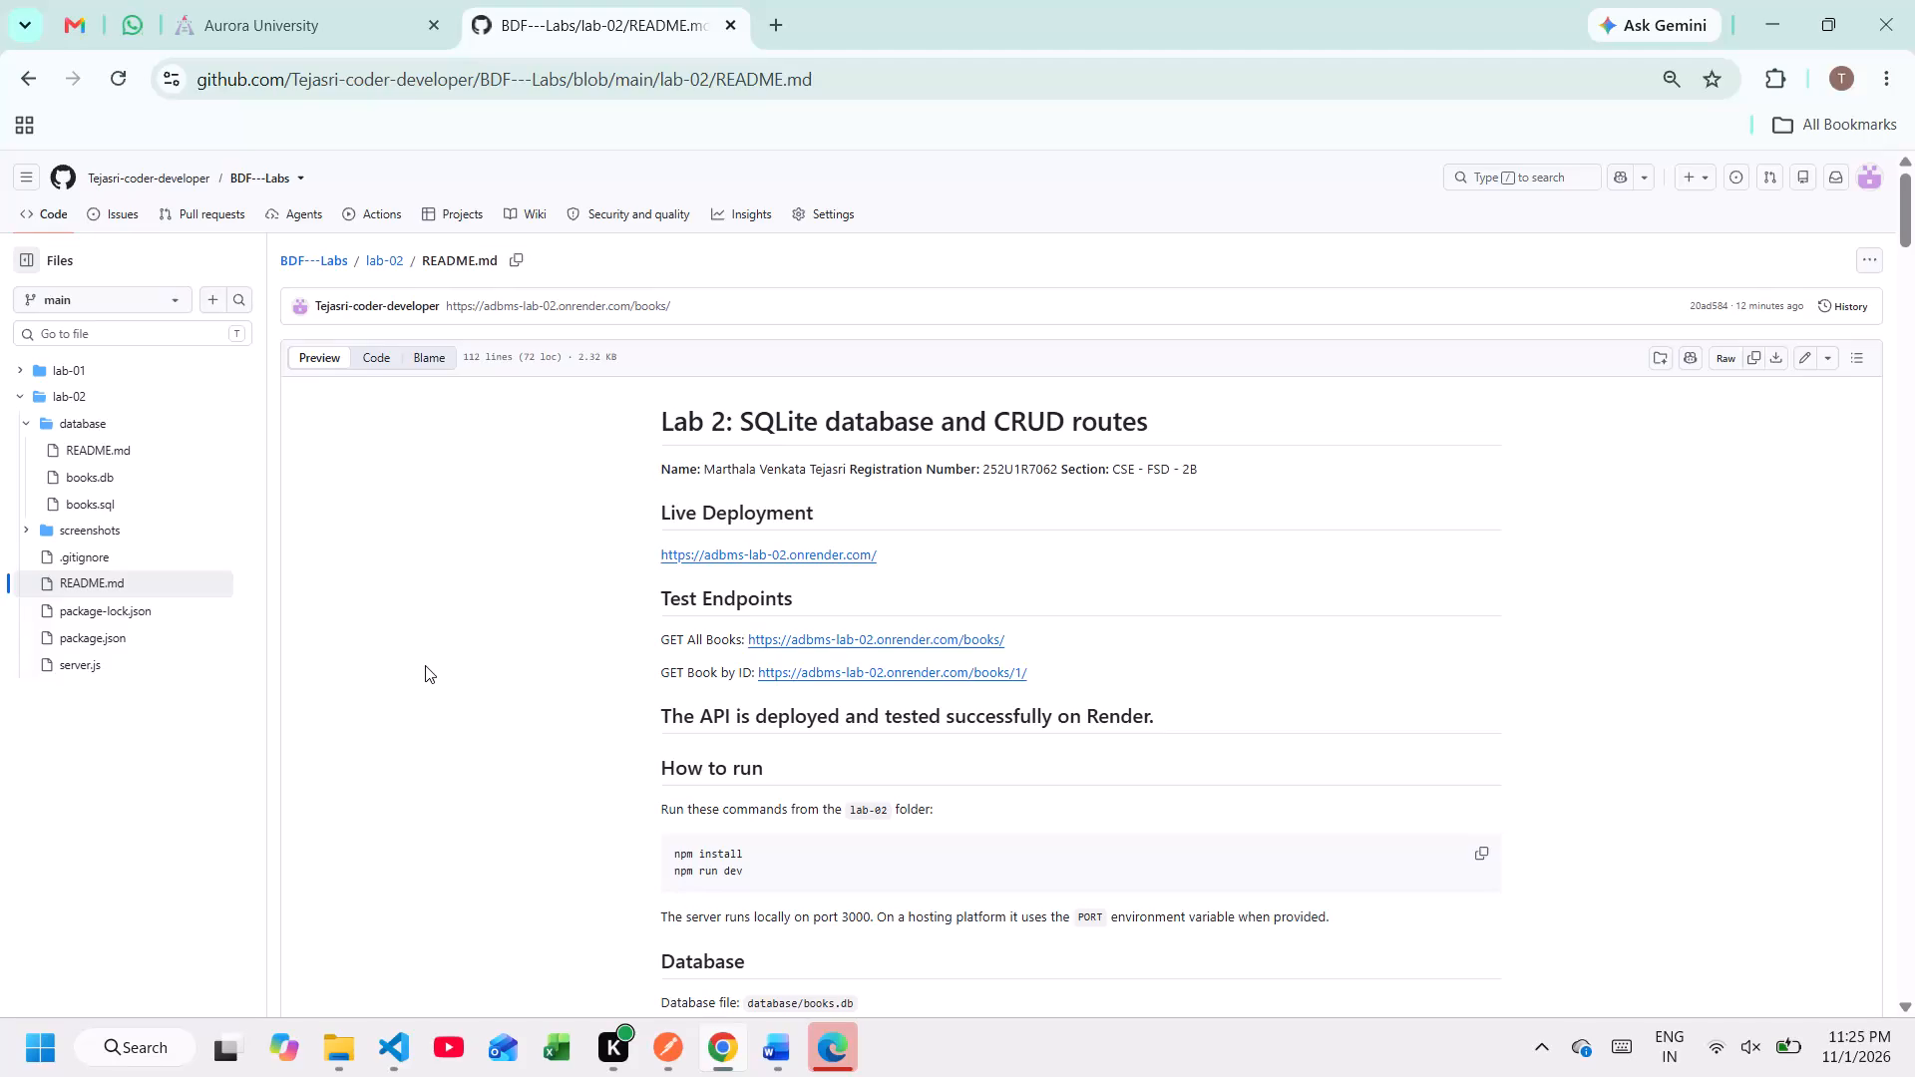
Switch back to the Aurora University page and return from Backend Development Fundamentals to the Assessments course overview.
{"action": "left_click", "coordinate": [298, 7]}
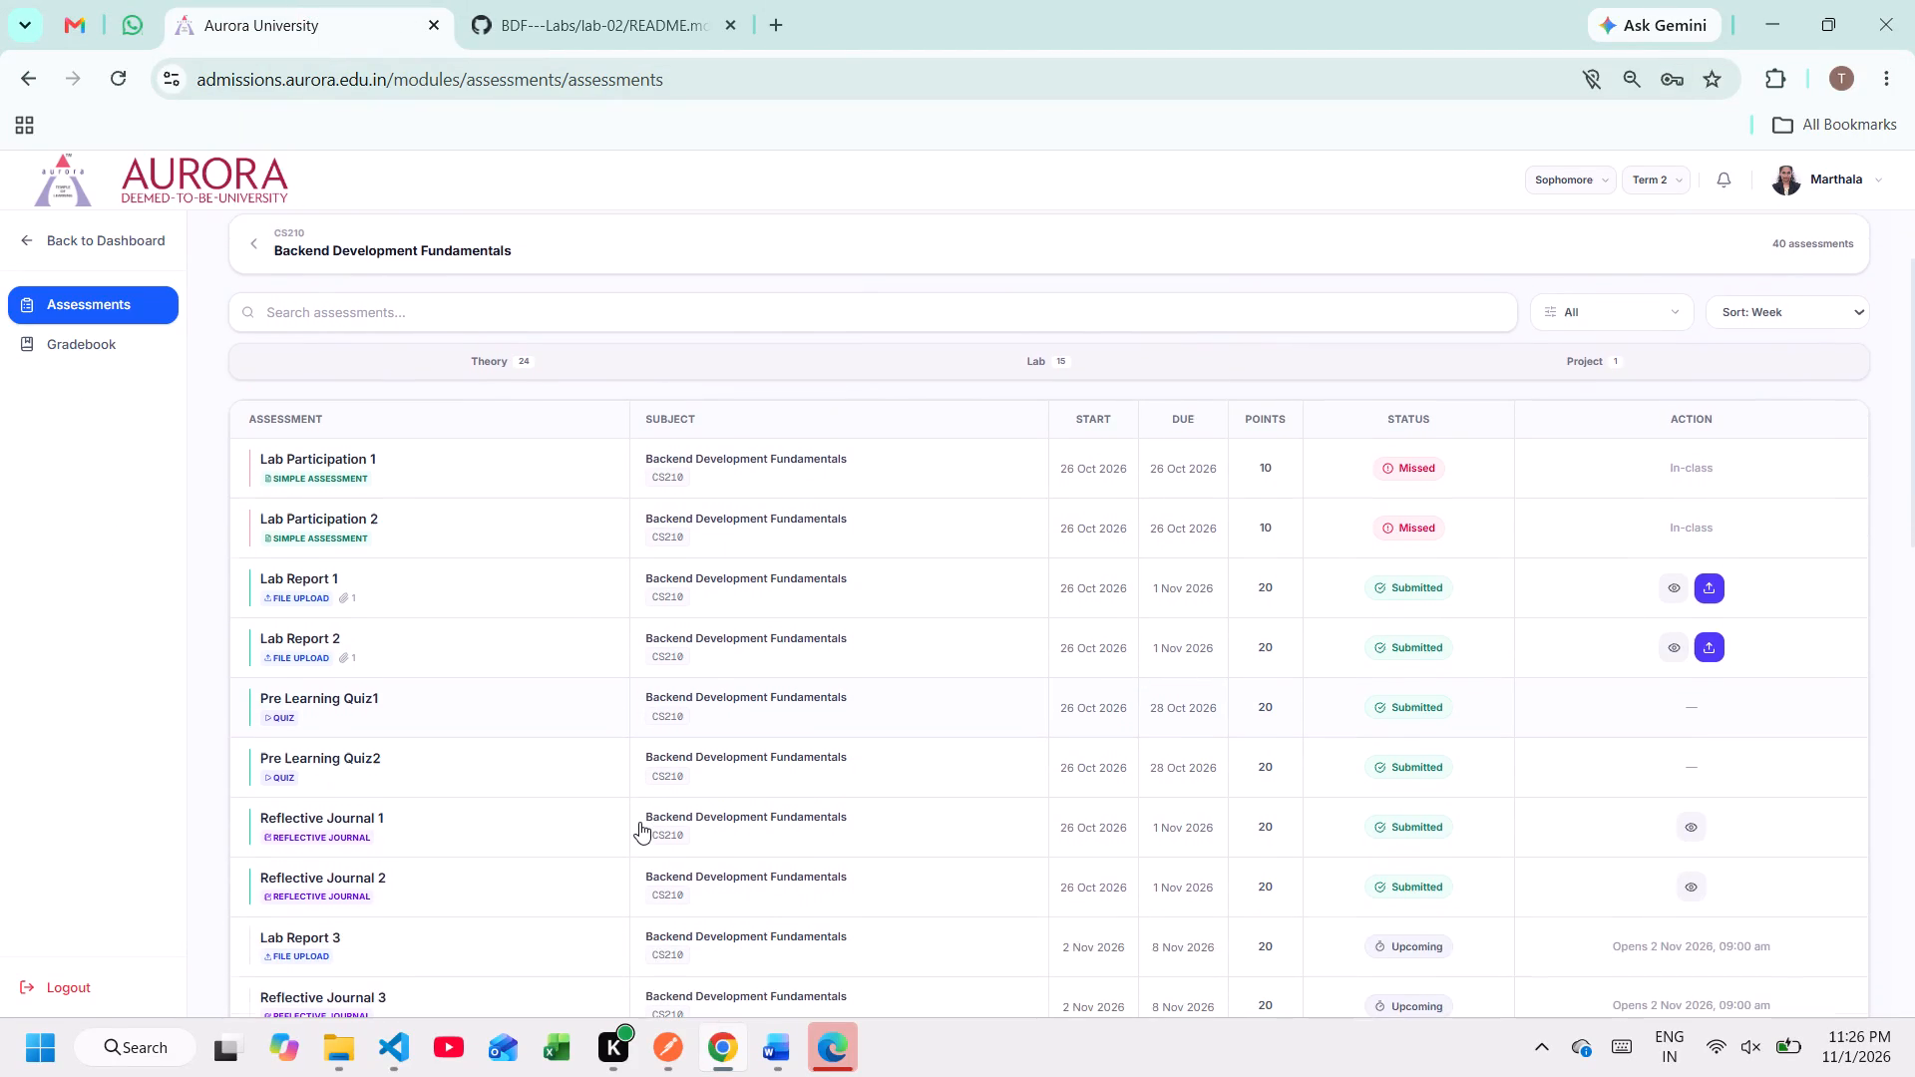
{"action": "left_click", "coordinate": [247, 361]}
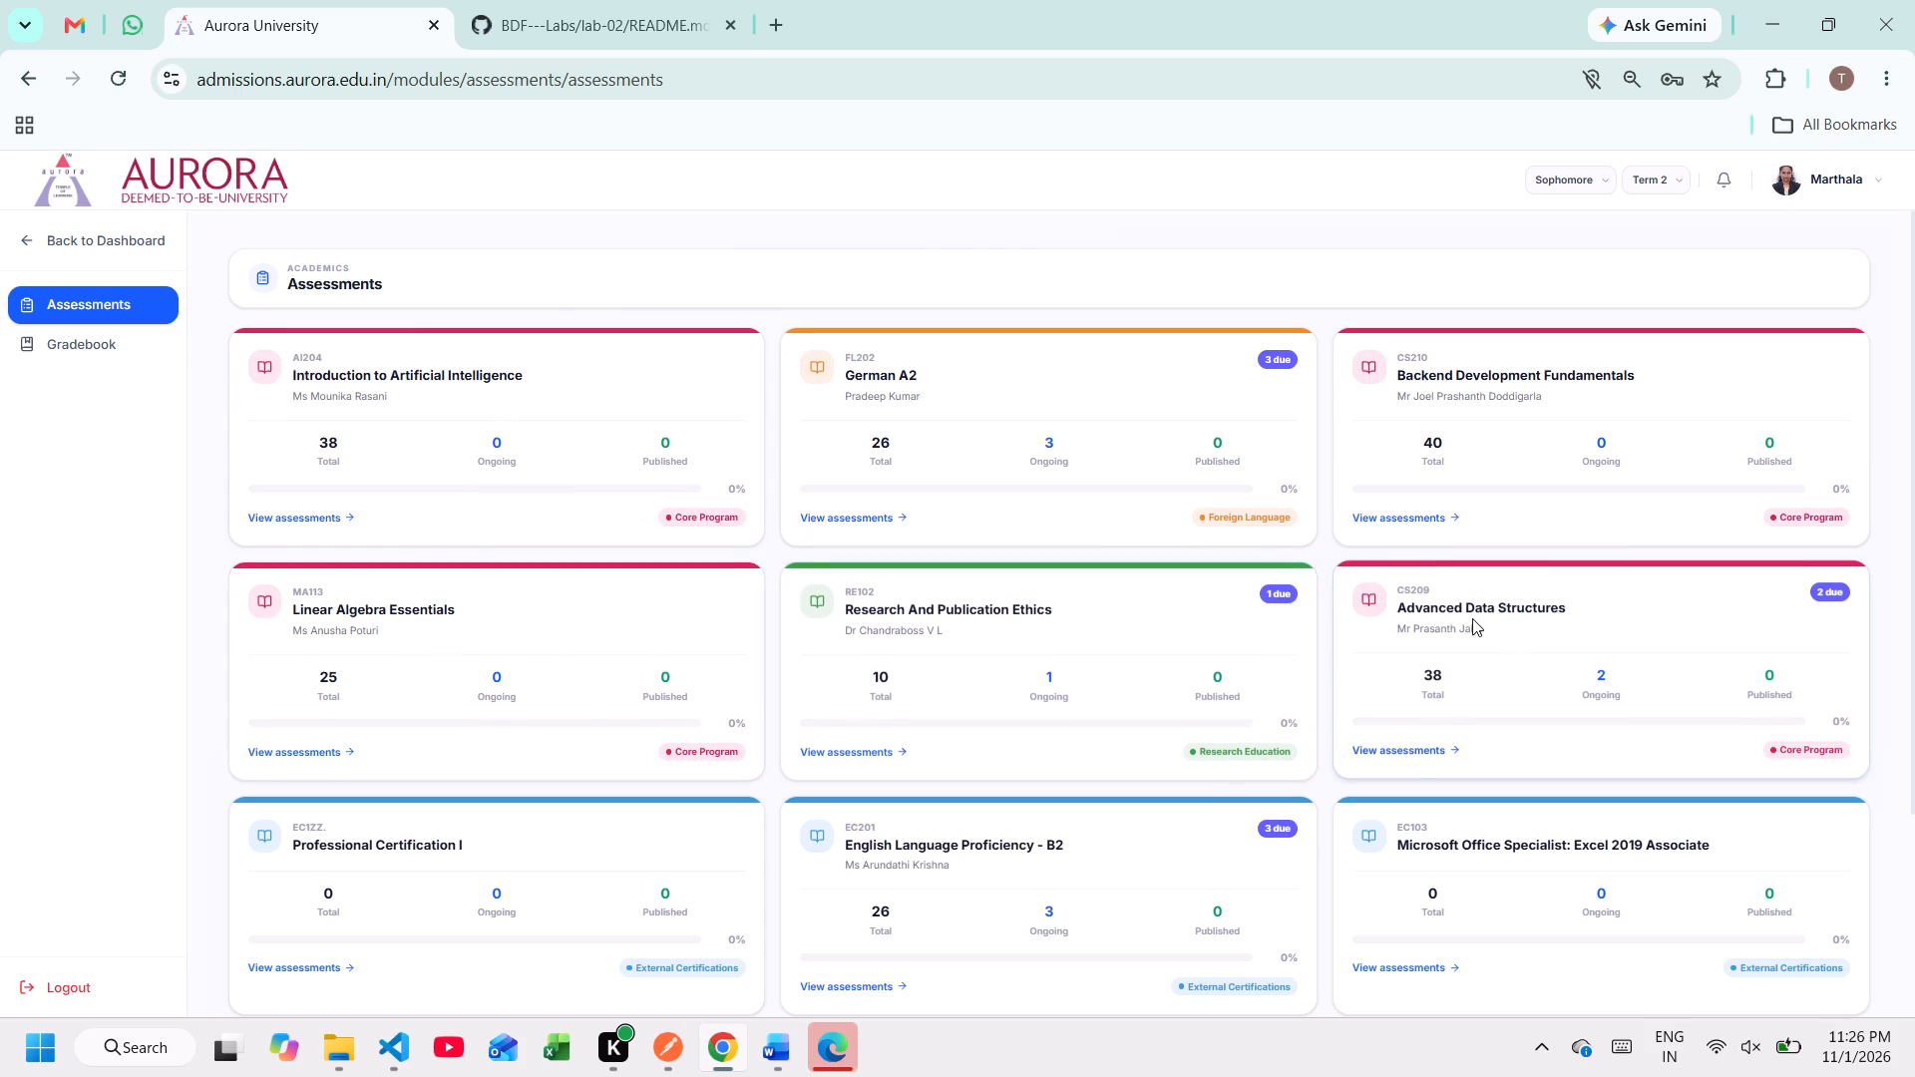
Close the Chrome window, the lab - 02 Word document and the Edge window showing the lab - 02 PDF.
{"action": "left_click", "coordinate": [1914, 0]}
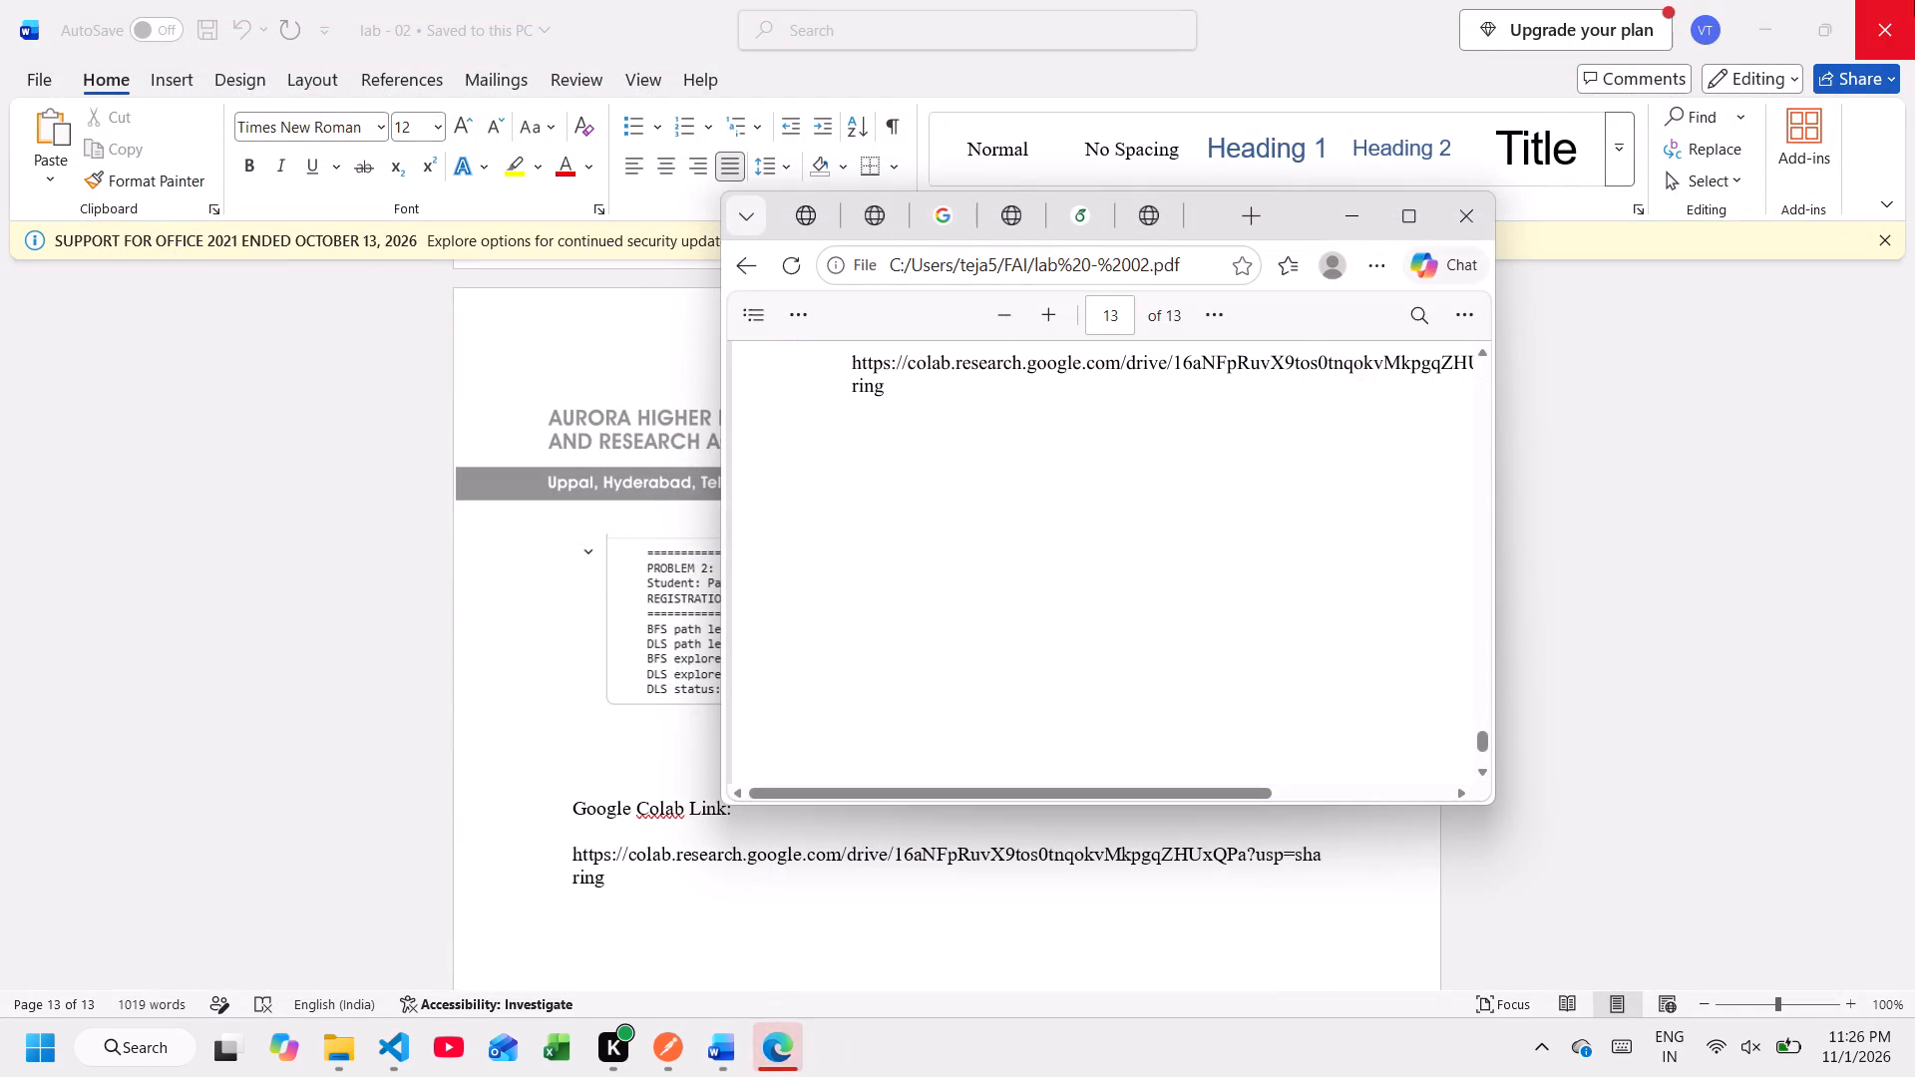
{"action": "left_click", "coordinate": [1914, 0]}
{"action": "left_click", "coordinate": [1456, 207]}
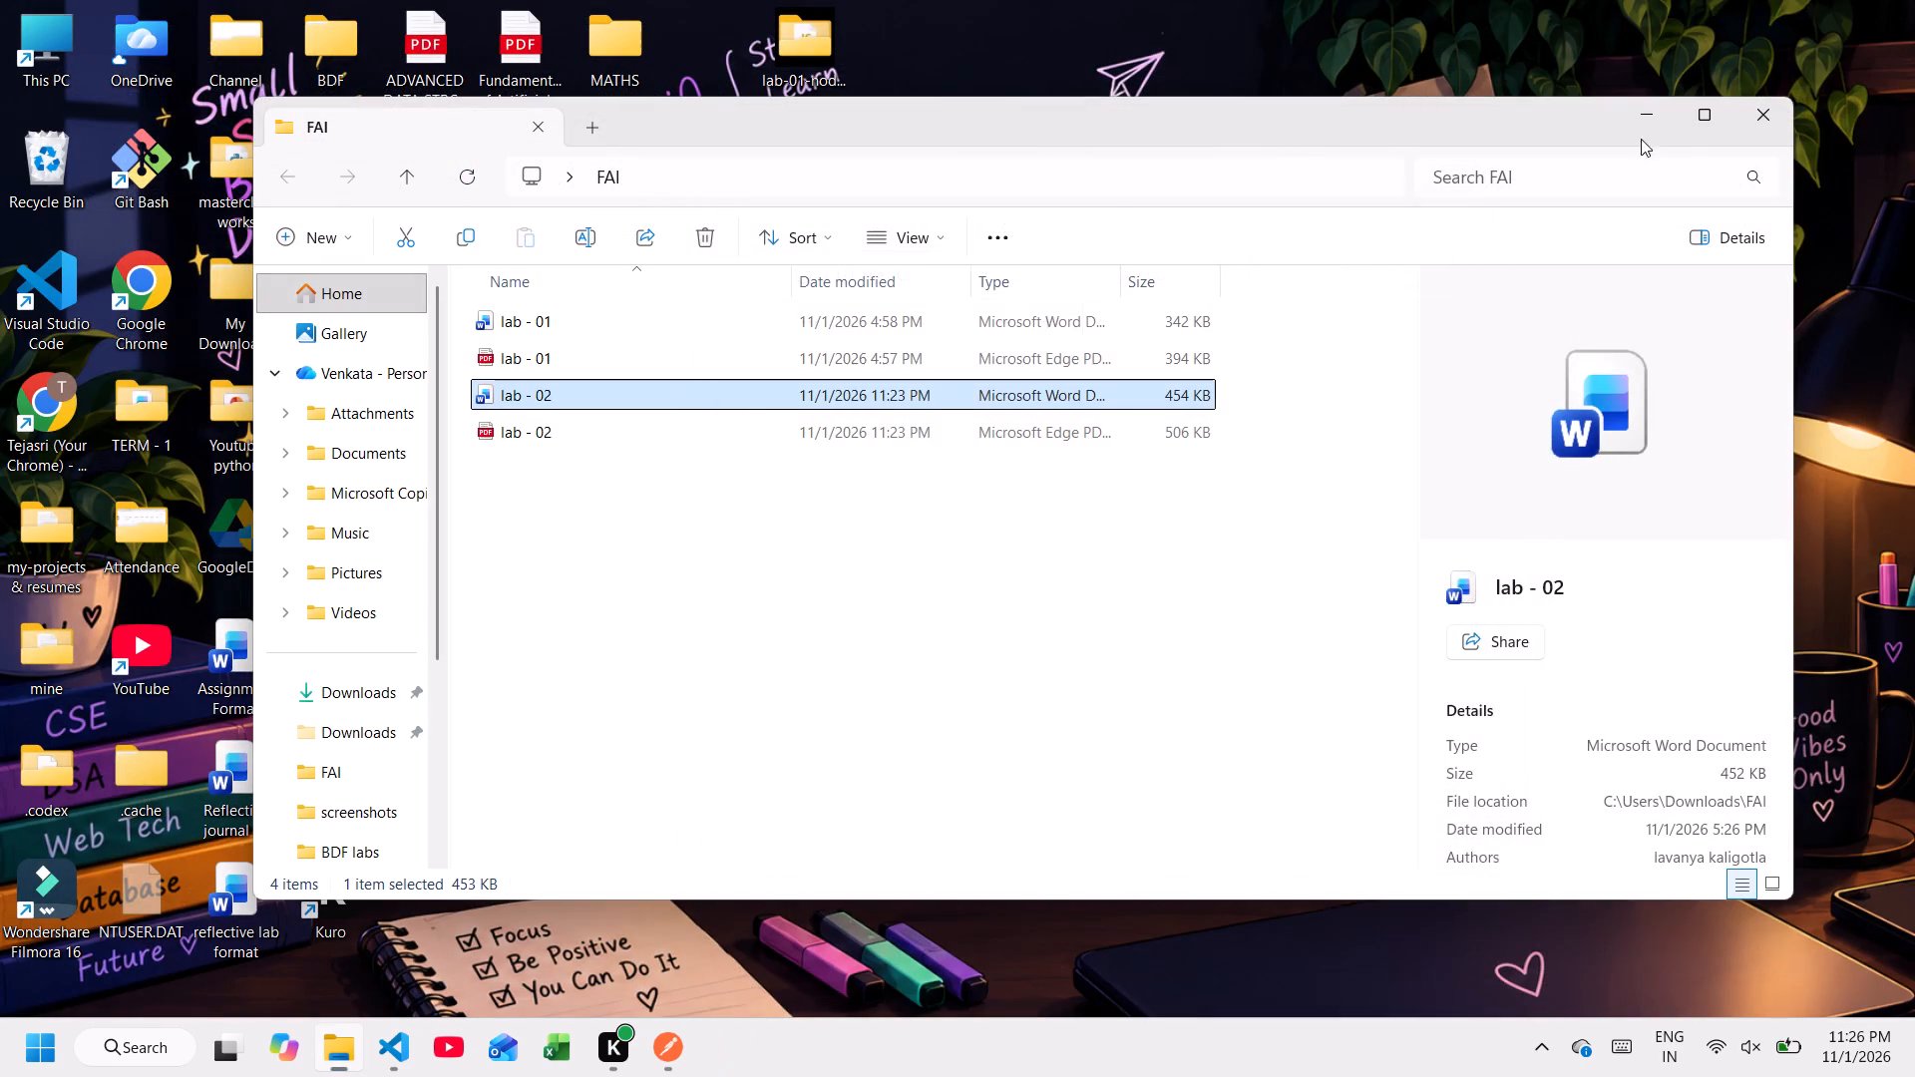
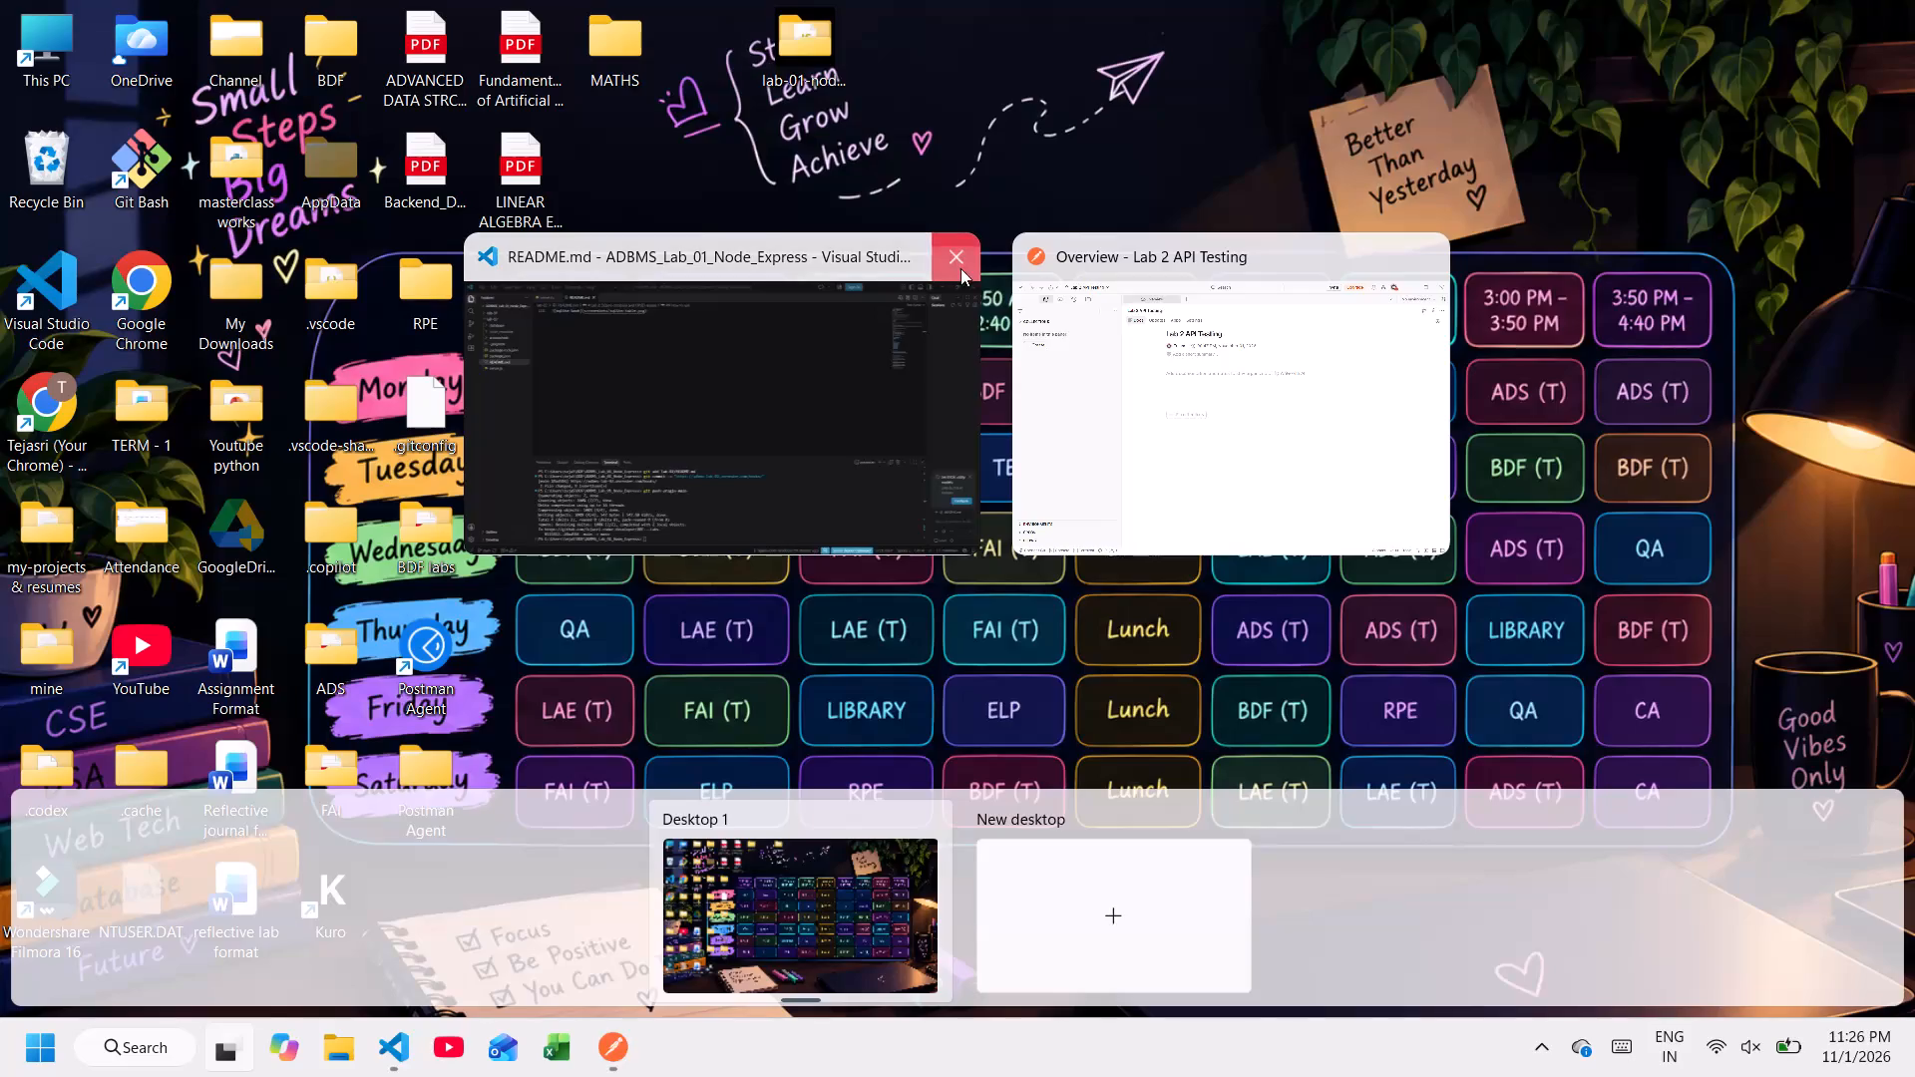
Bring up the Postman window showing the Lab 2 API Testing overview and close it.
{"action": "left_click", "coordinate": [813, 442]}
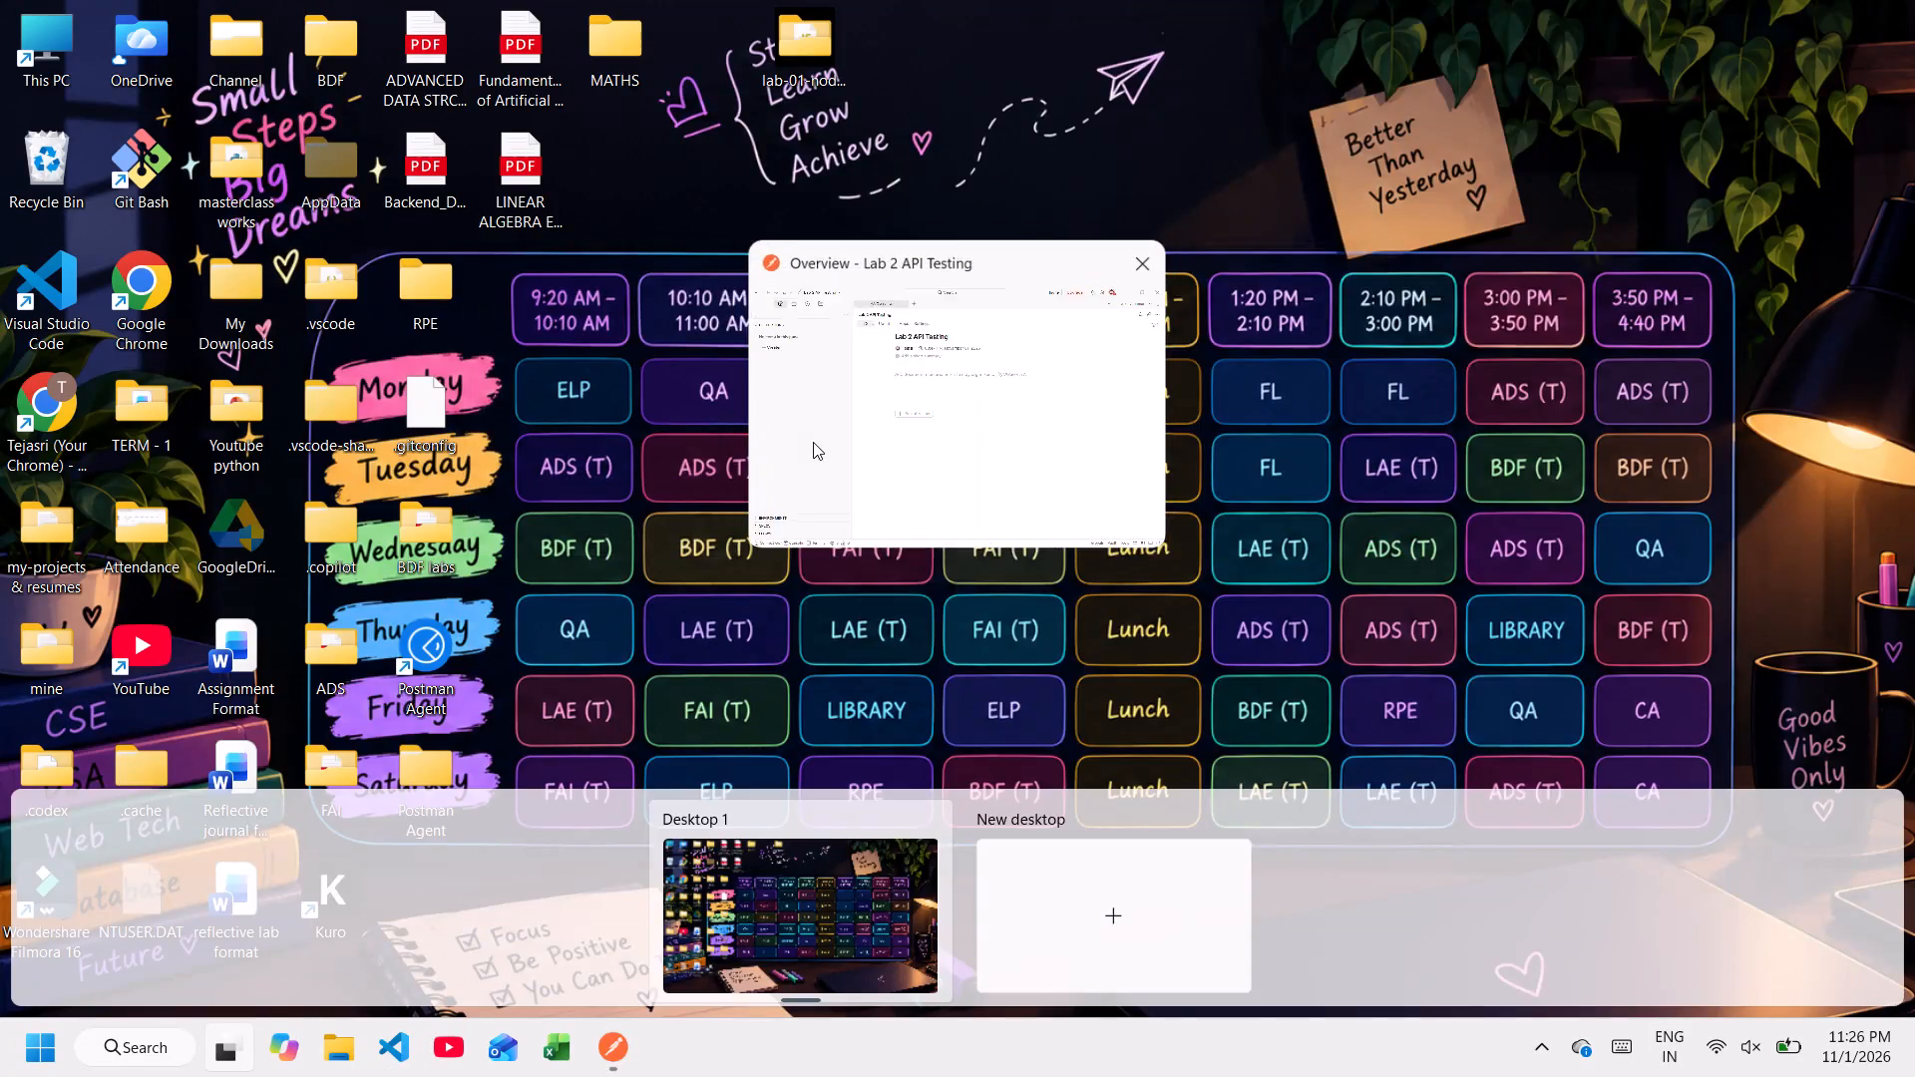
{"action": "left_click", "coordinate": [1746, 53]}
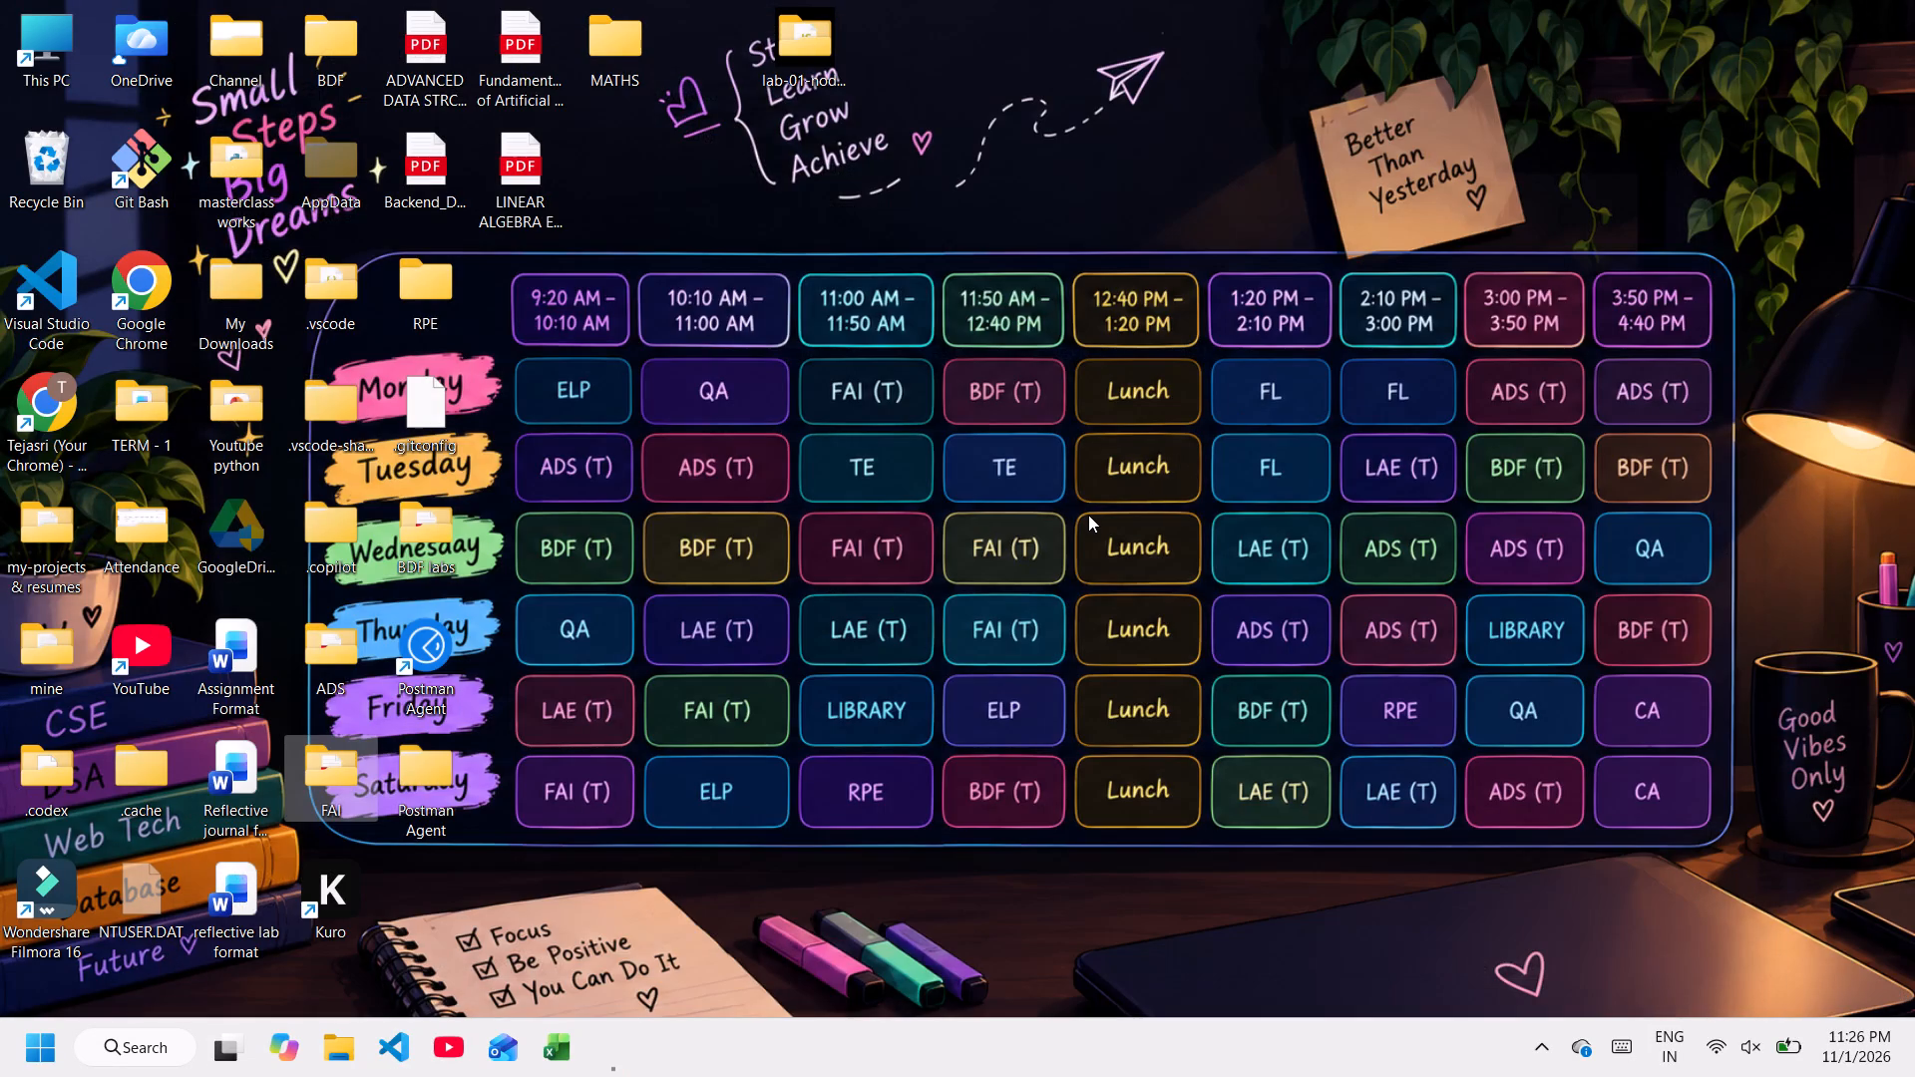